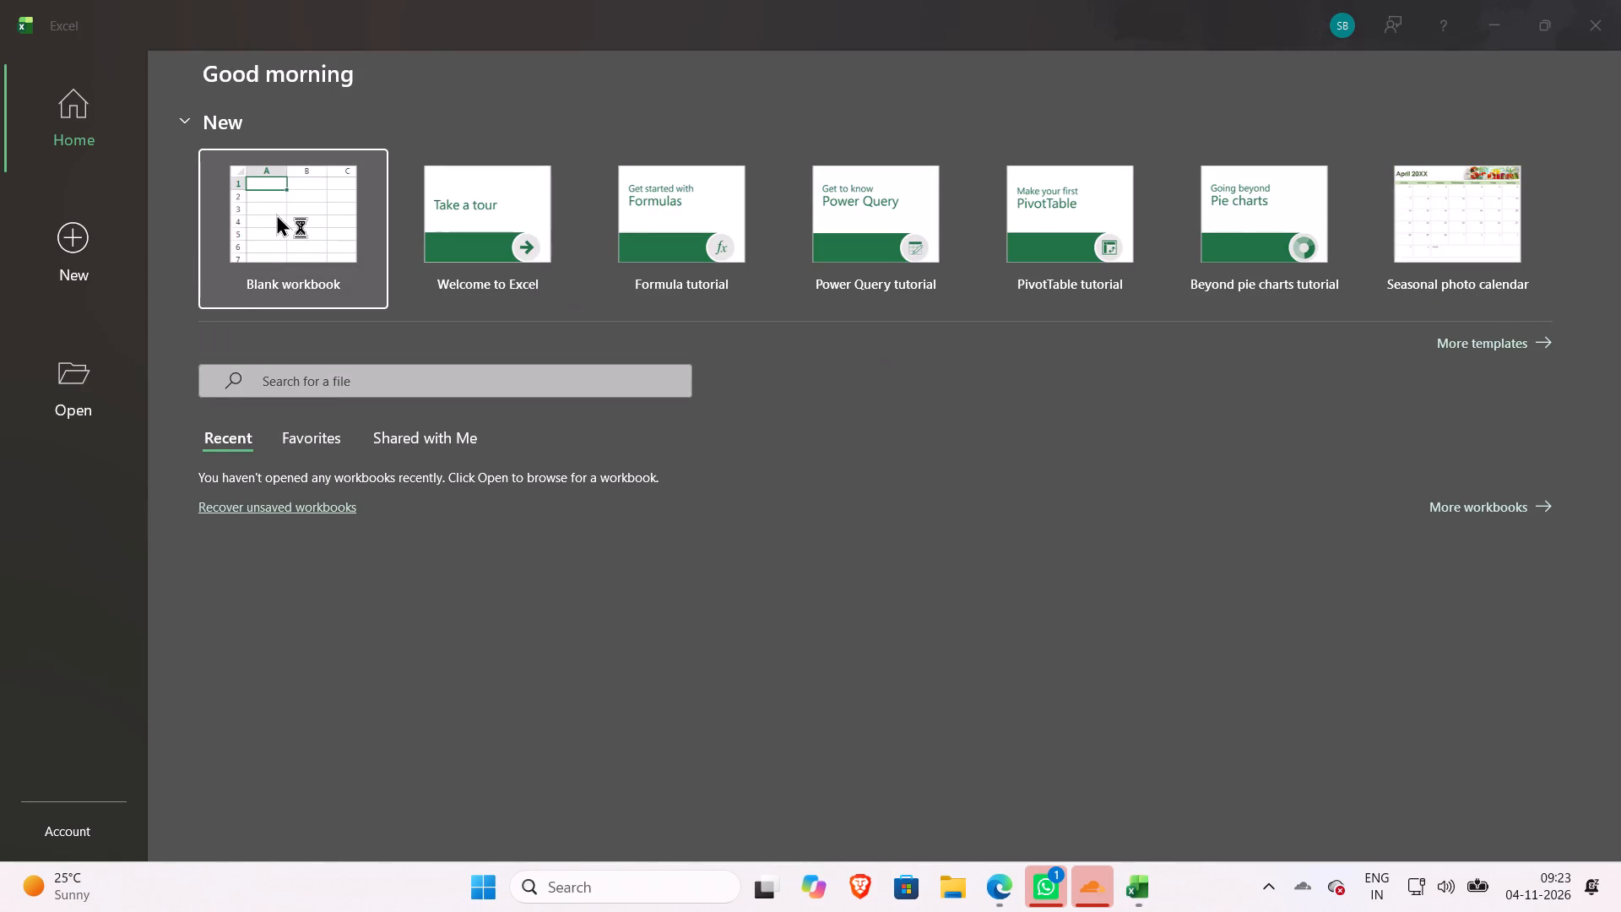
{"action": "left_click", "coordinate": [276, 212]}
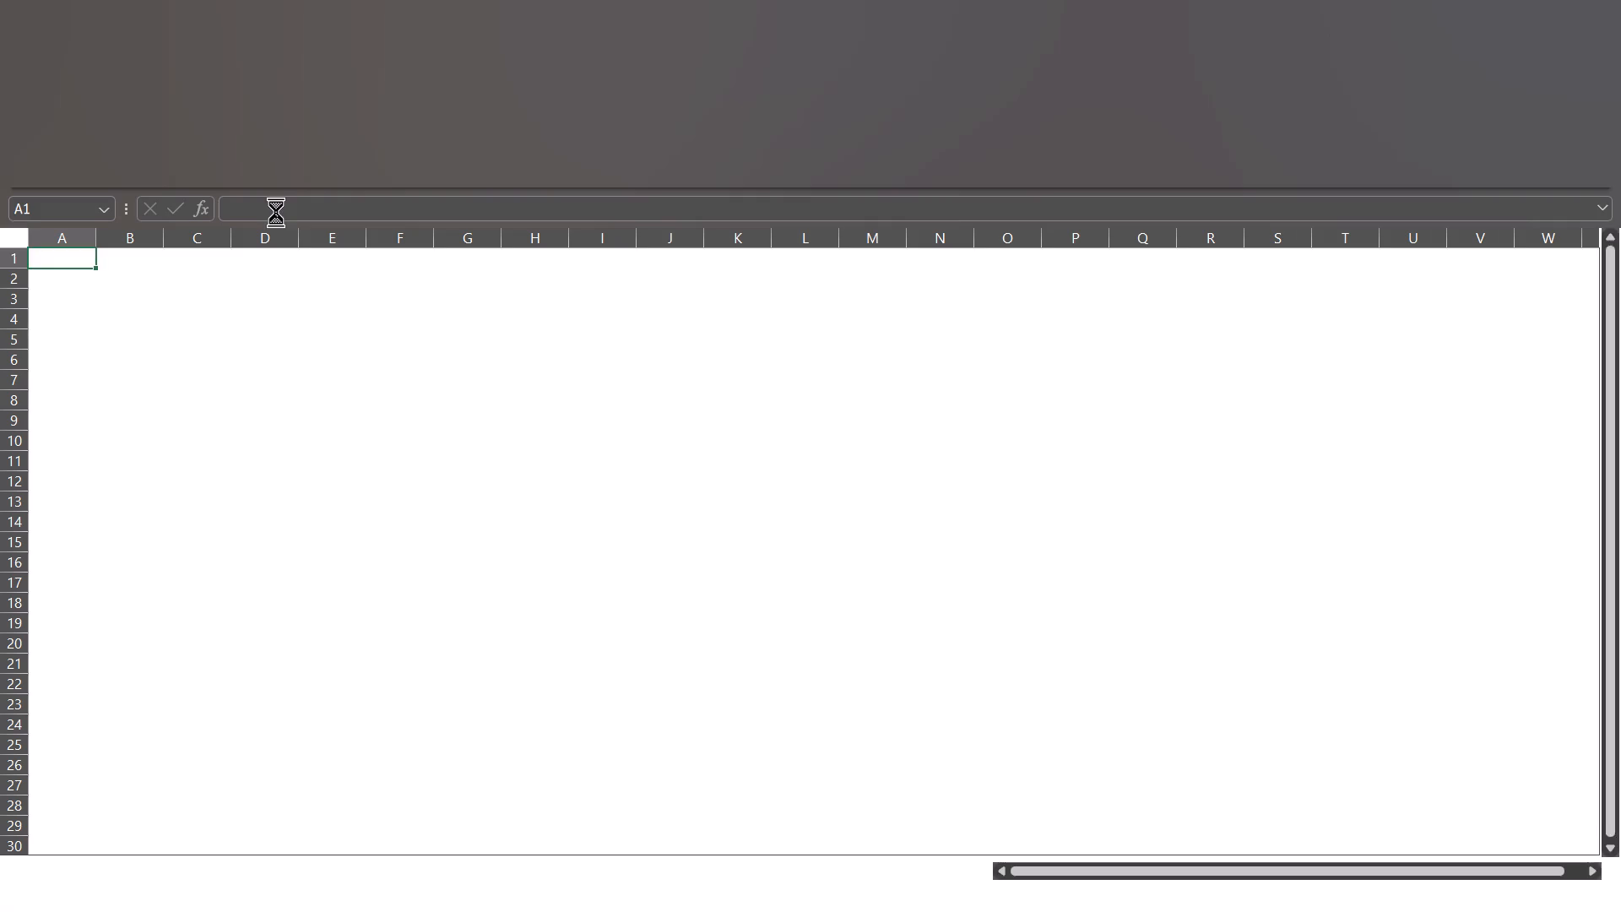
Paste the copied CI Base process data into Sheet1 starting at cell A1.
{"action": "right_click", "coordinate": [62, 261]}
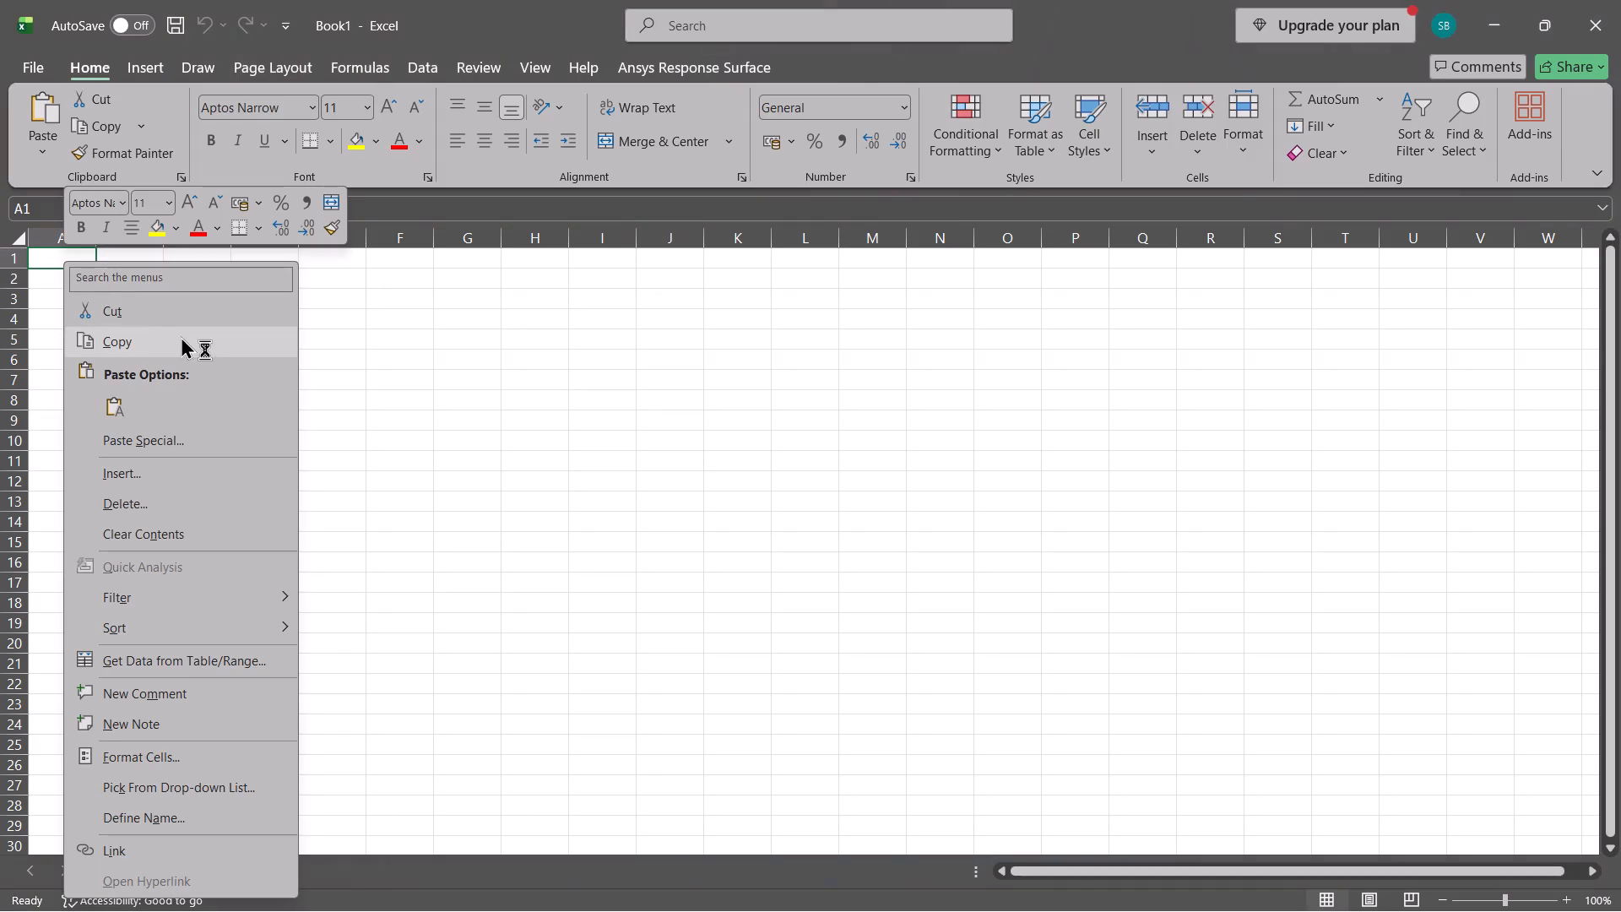
{"action": "left_click", "coordinate": [185, 371]}
{"action": "left_click", "coordinate": [155, 374]}
{"action": "left_click", "coordinate": [504, 339]}
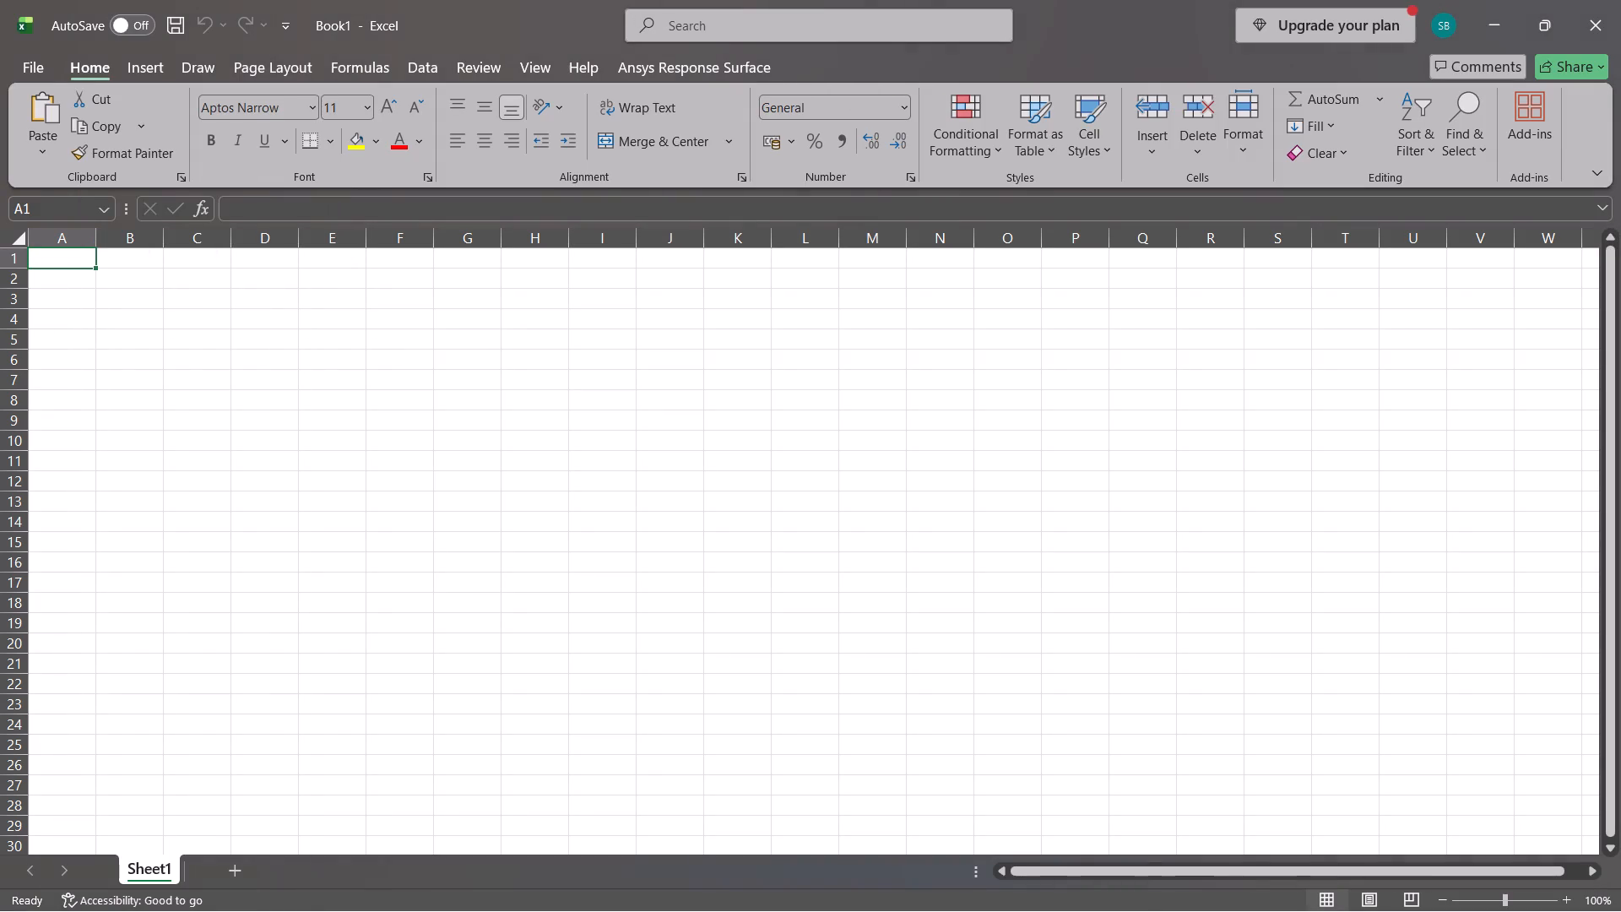
{"action": "key", "text": "ctrl+v"}
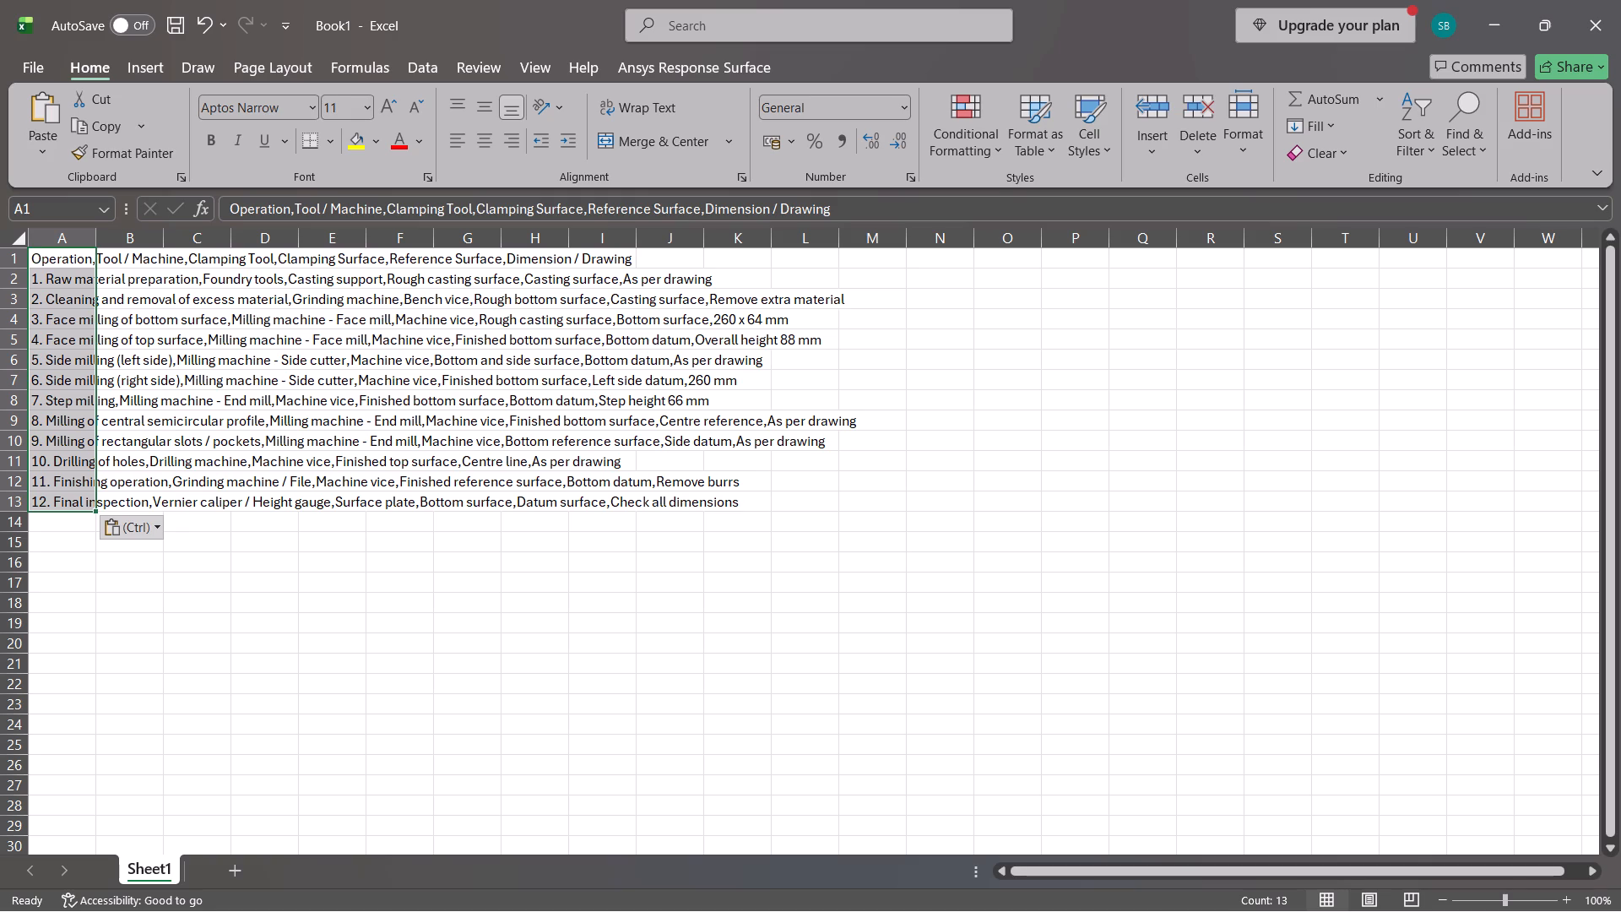
Move the pasted CI Base data block so that its header row starts at cell D5.
{"action": "left_click_drag", "start_coordinate": [96, 256], "coordinate": [235, 418]}
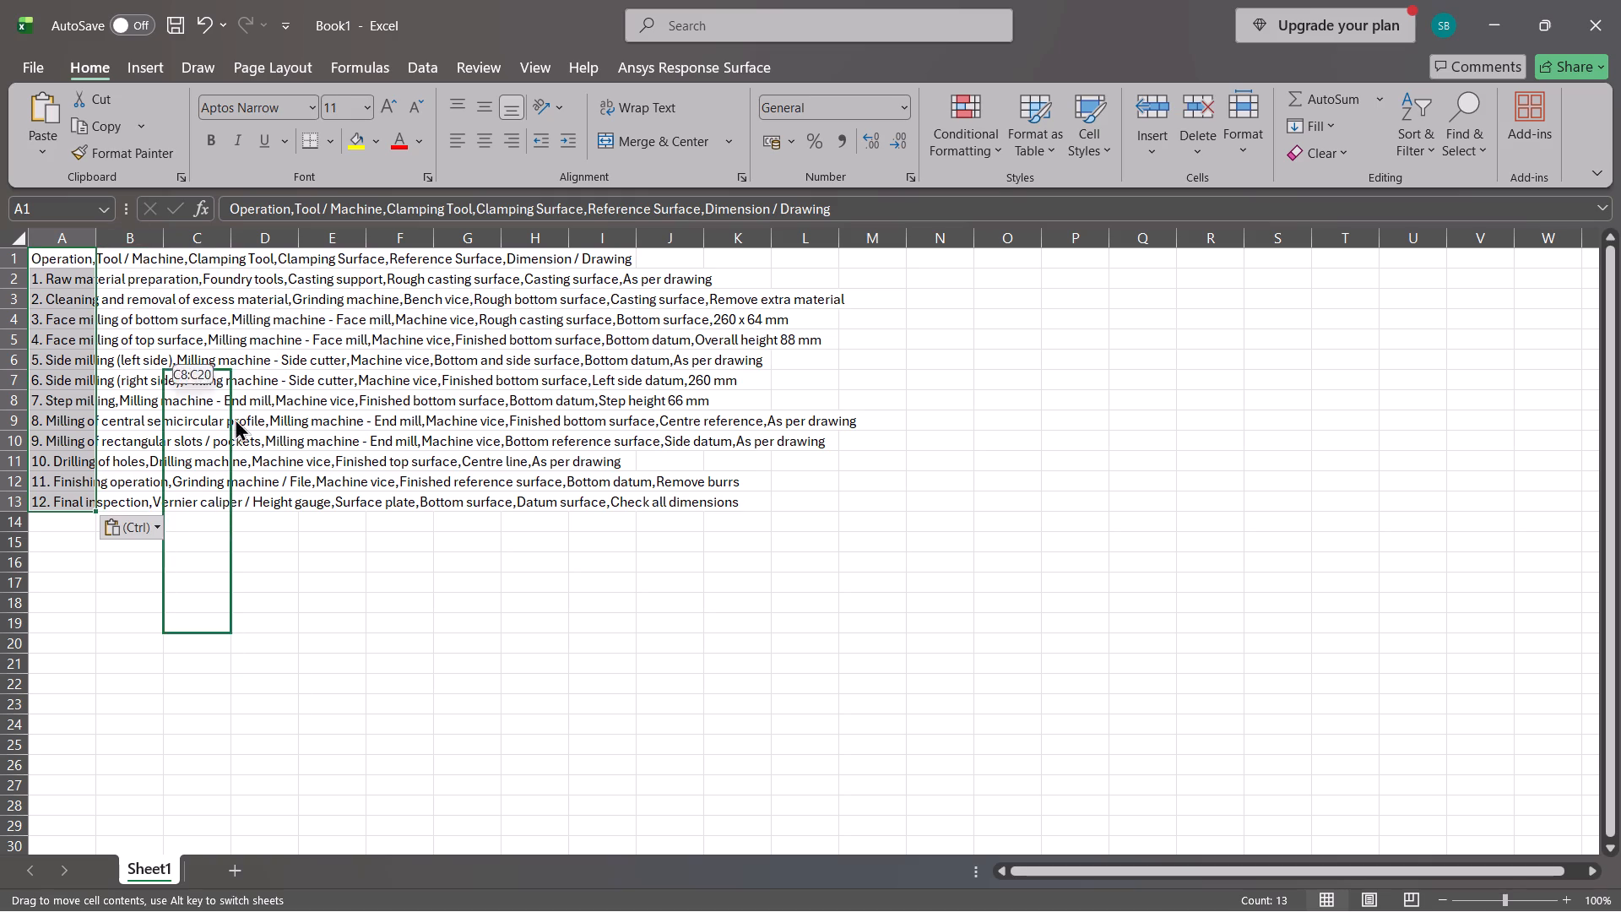
{"action": "left_click_drag", "start_coordinate": [235, 418], "coordinate": [328, 564]}
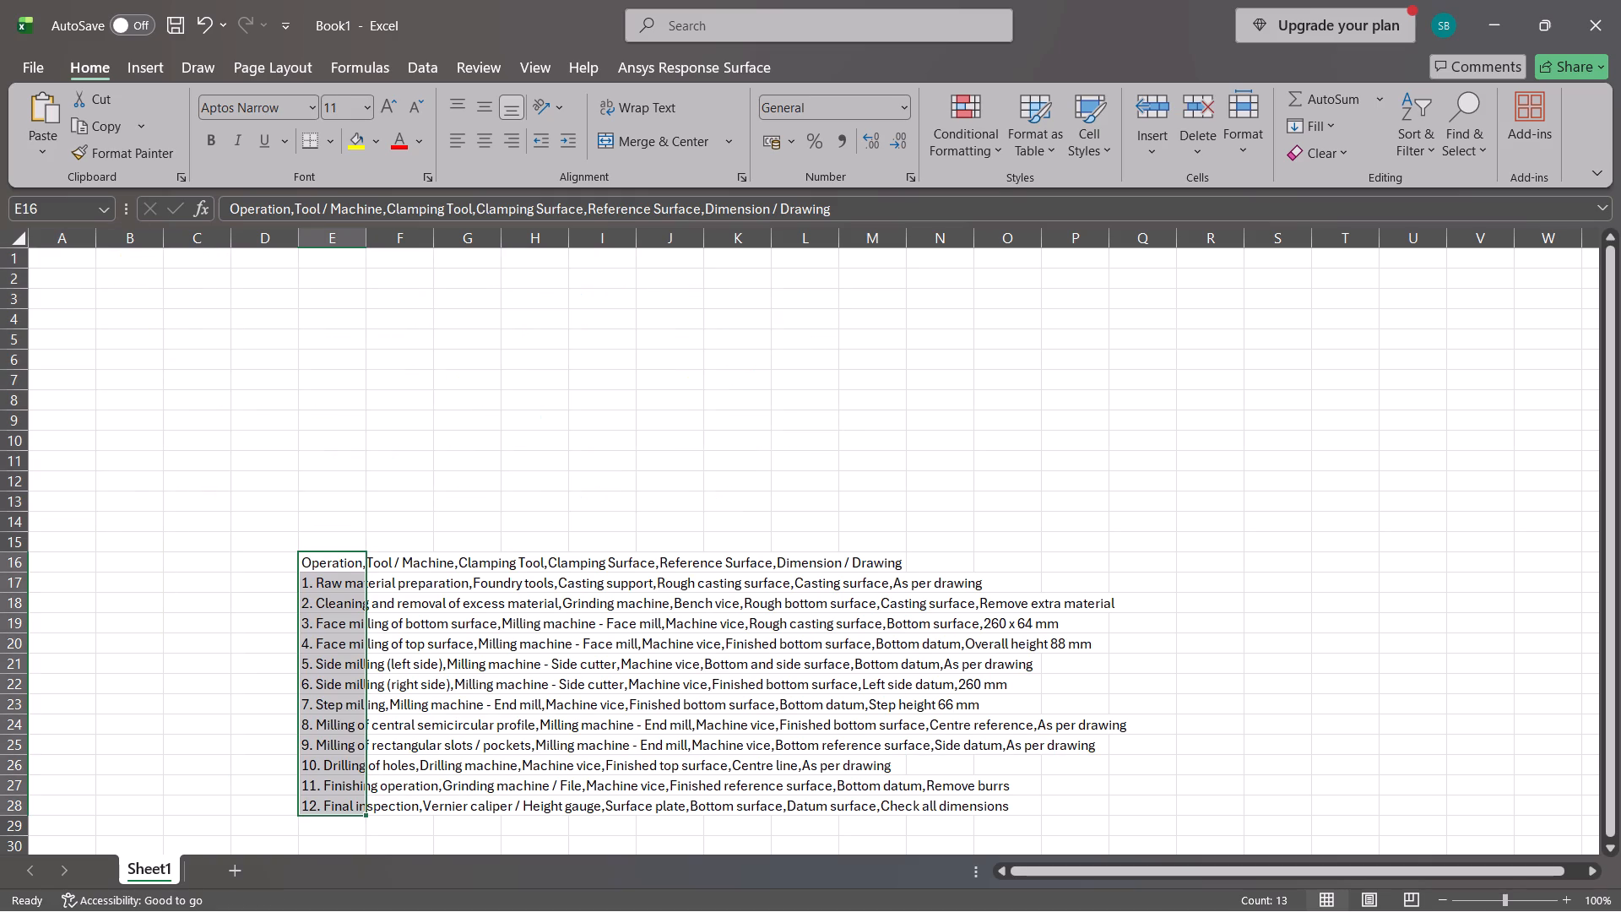
{"action": "left_click_drag", "start_coordinate": [323, 550], "coordinate": [234, 343]}
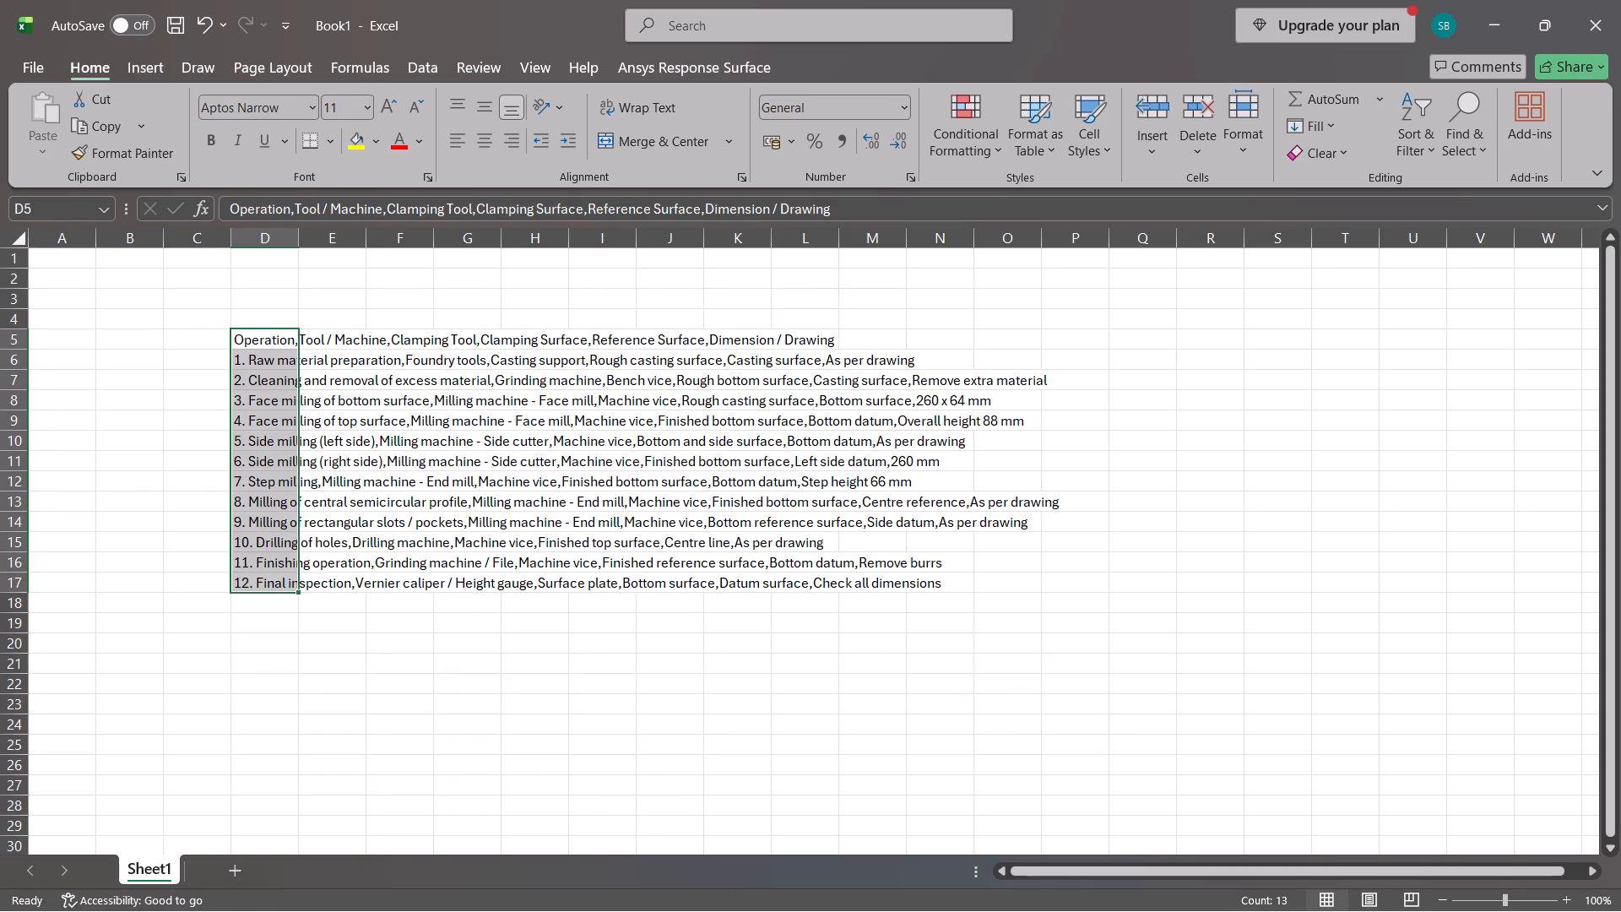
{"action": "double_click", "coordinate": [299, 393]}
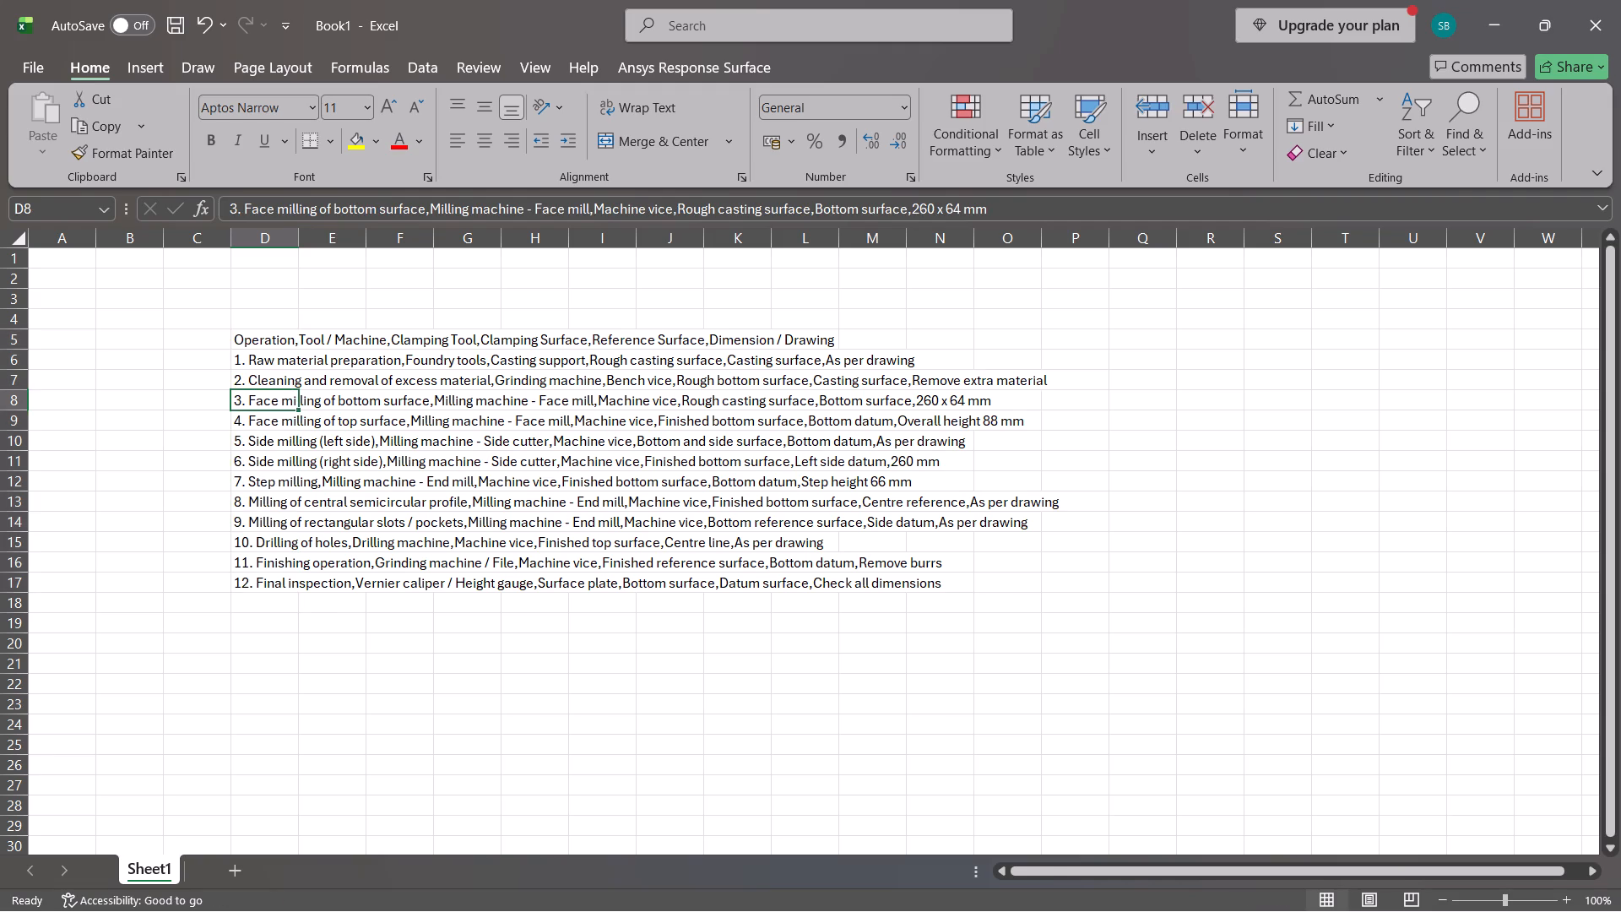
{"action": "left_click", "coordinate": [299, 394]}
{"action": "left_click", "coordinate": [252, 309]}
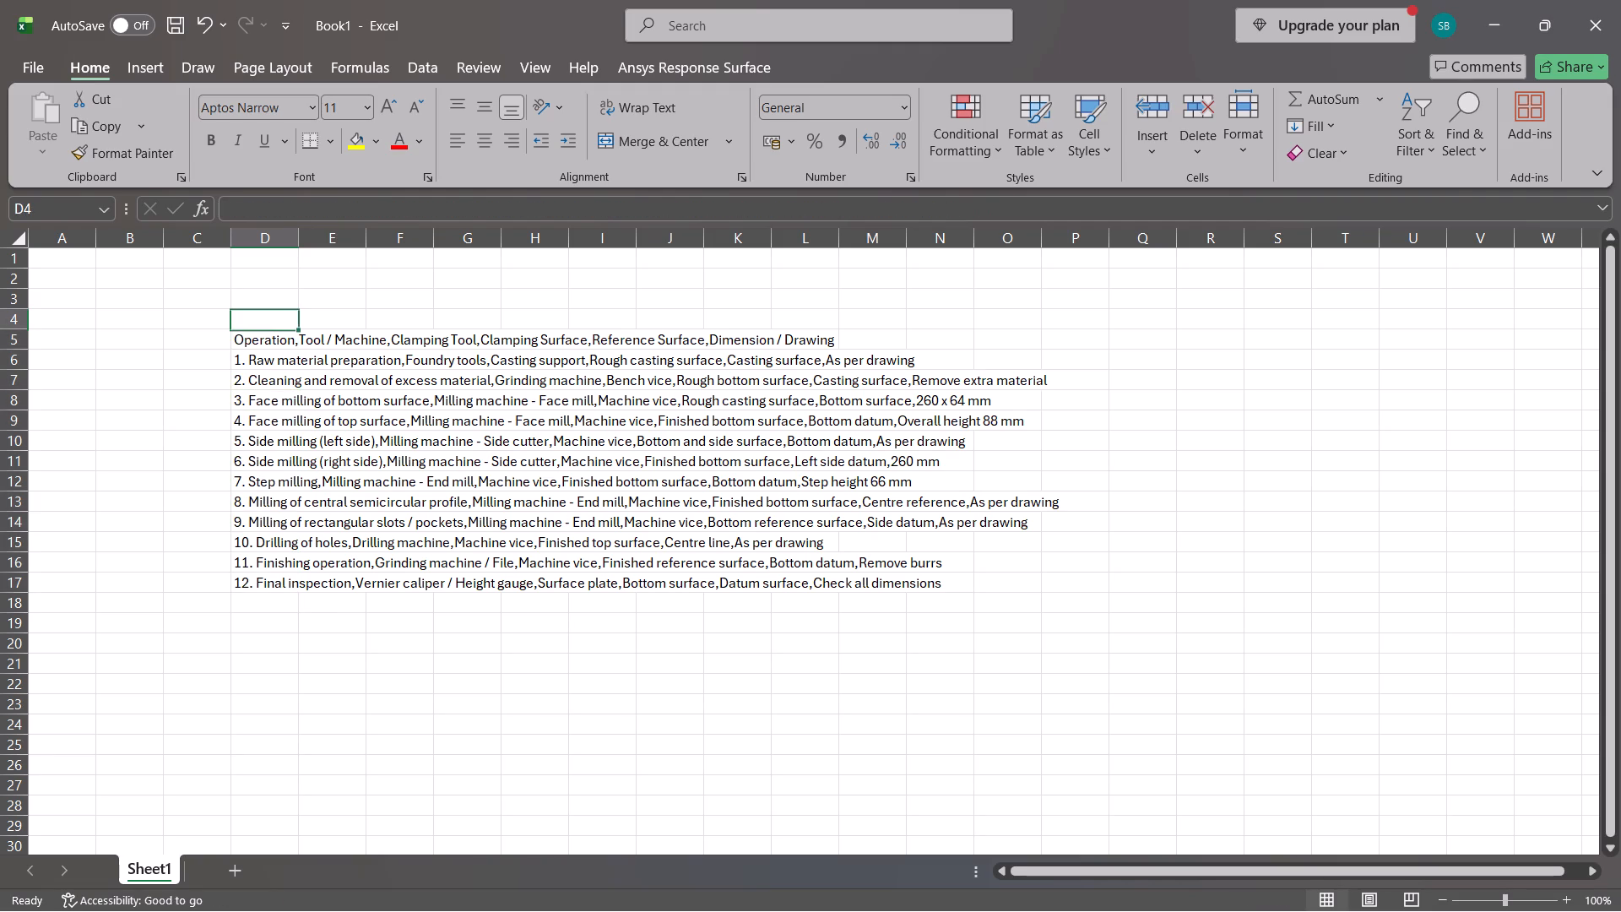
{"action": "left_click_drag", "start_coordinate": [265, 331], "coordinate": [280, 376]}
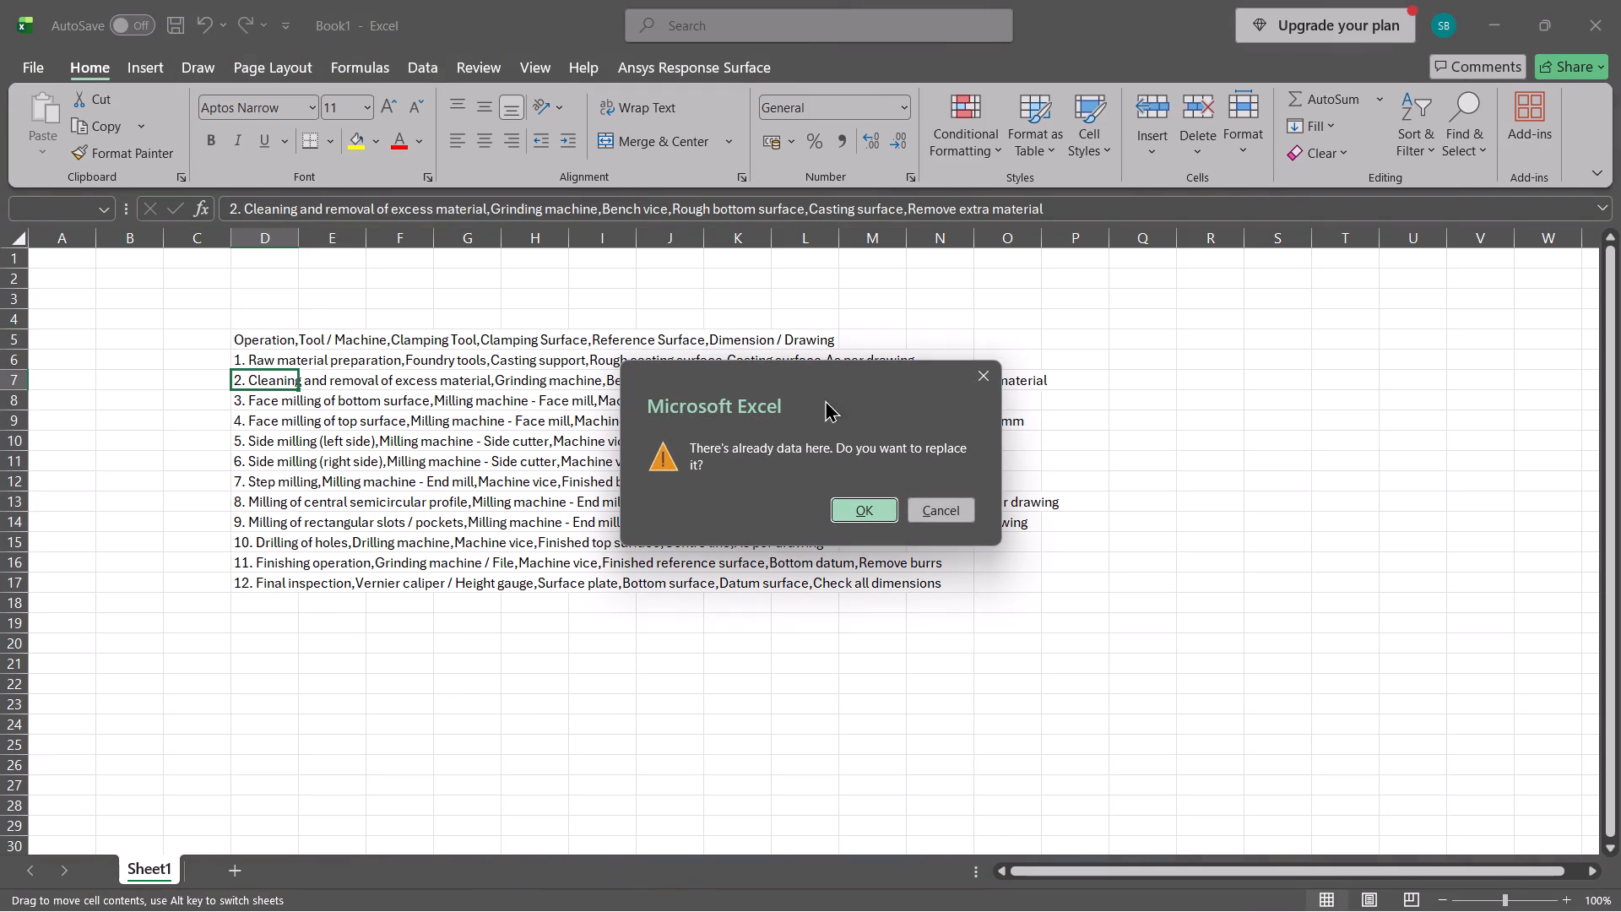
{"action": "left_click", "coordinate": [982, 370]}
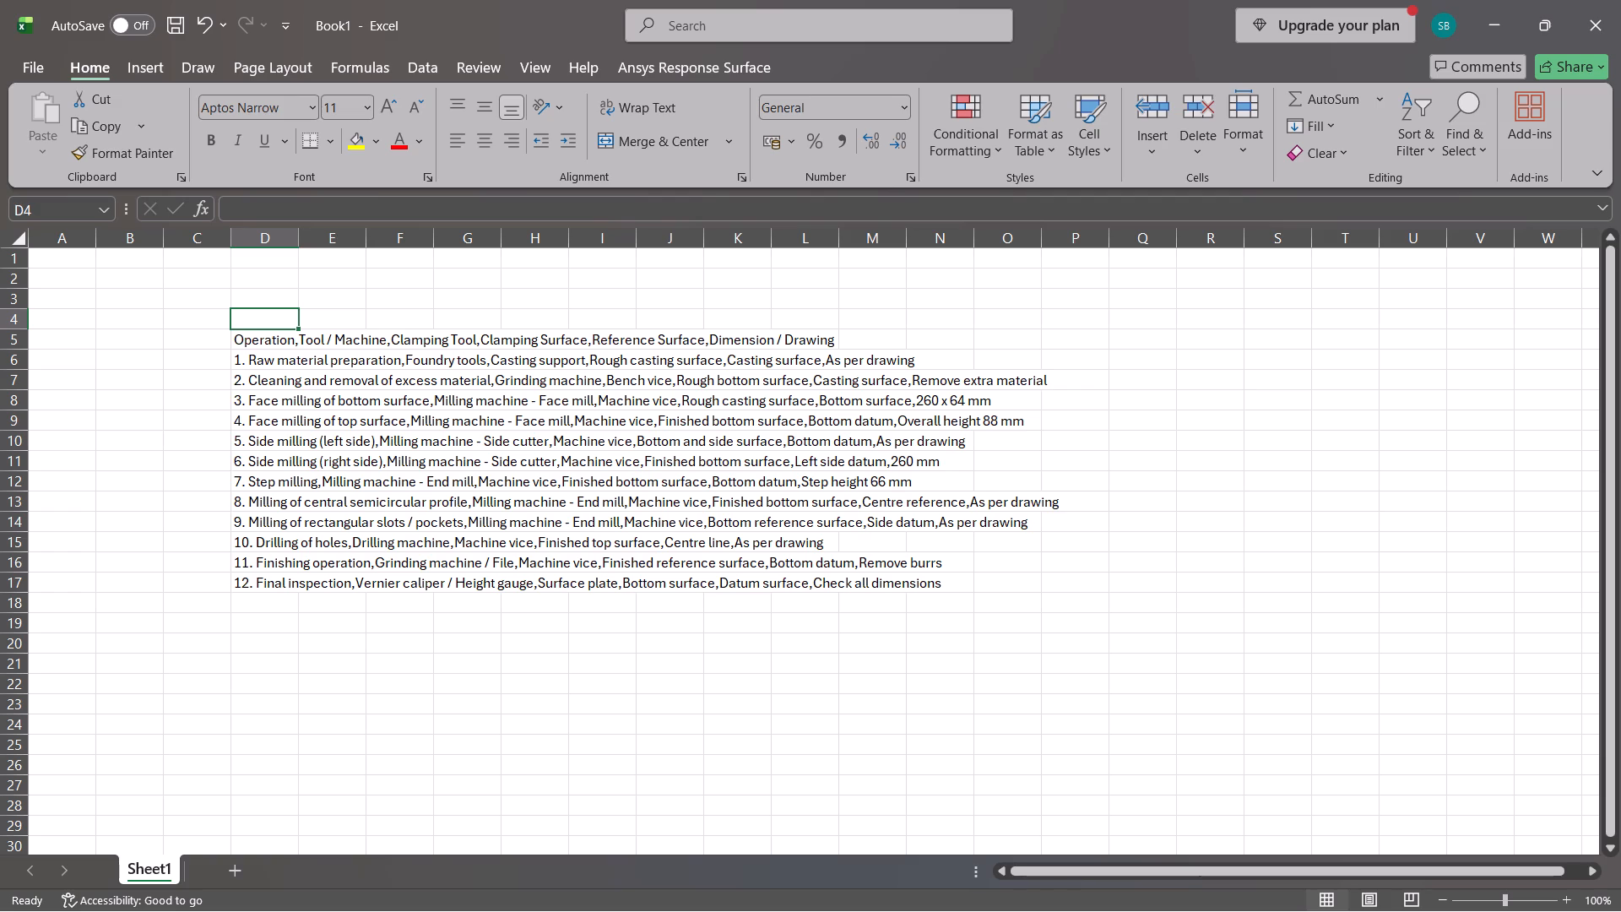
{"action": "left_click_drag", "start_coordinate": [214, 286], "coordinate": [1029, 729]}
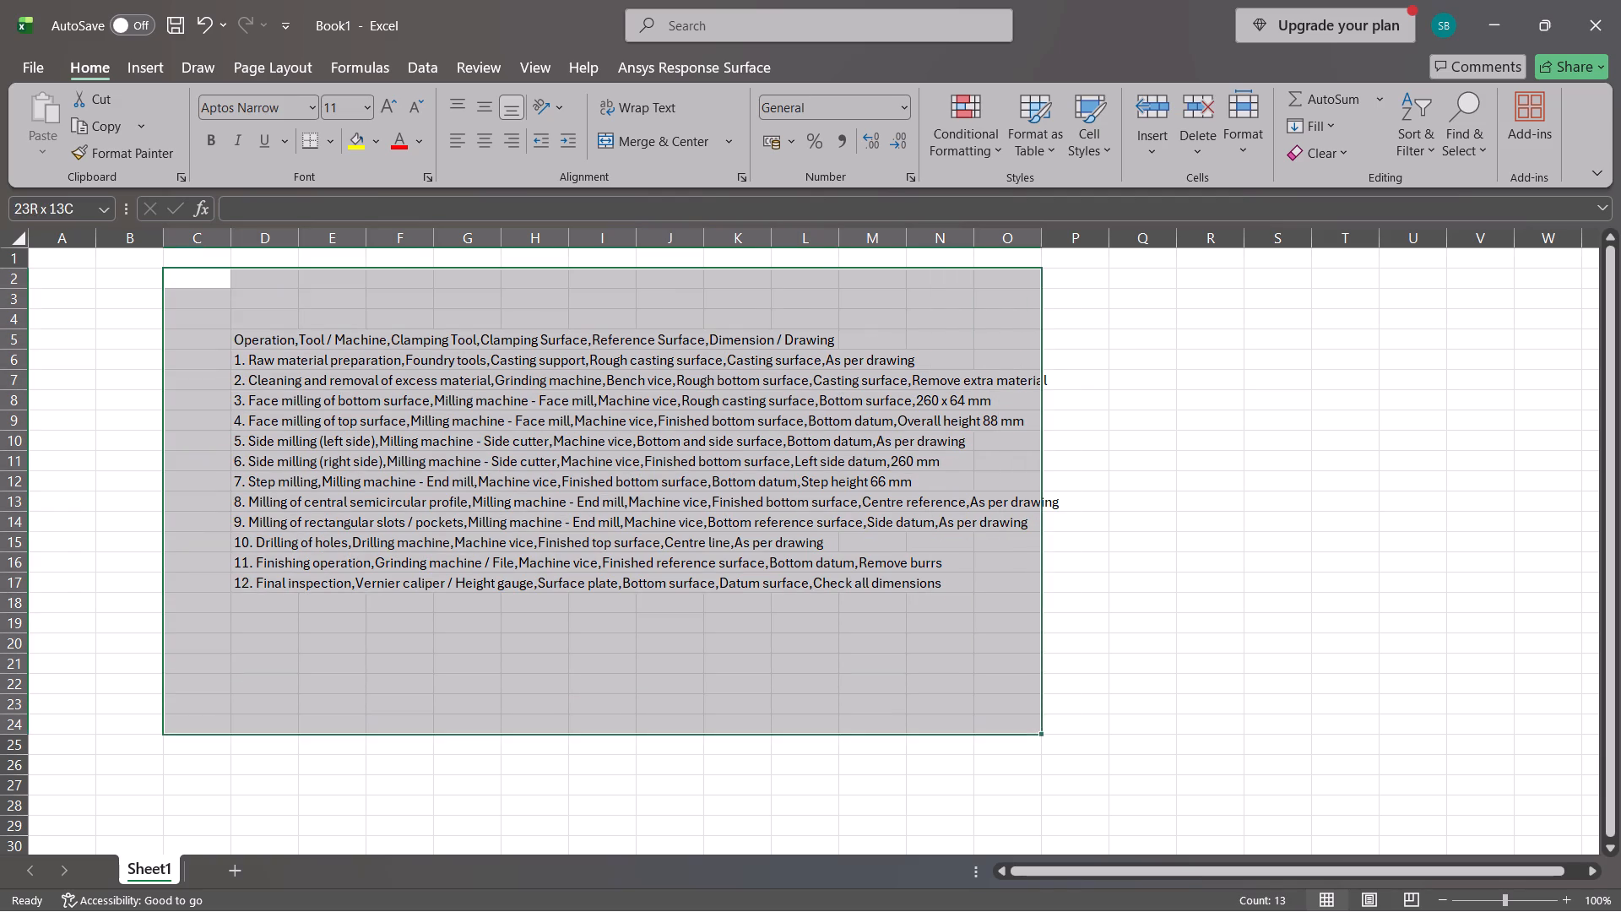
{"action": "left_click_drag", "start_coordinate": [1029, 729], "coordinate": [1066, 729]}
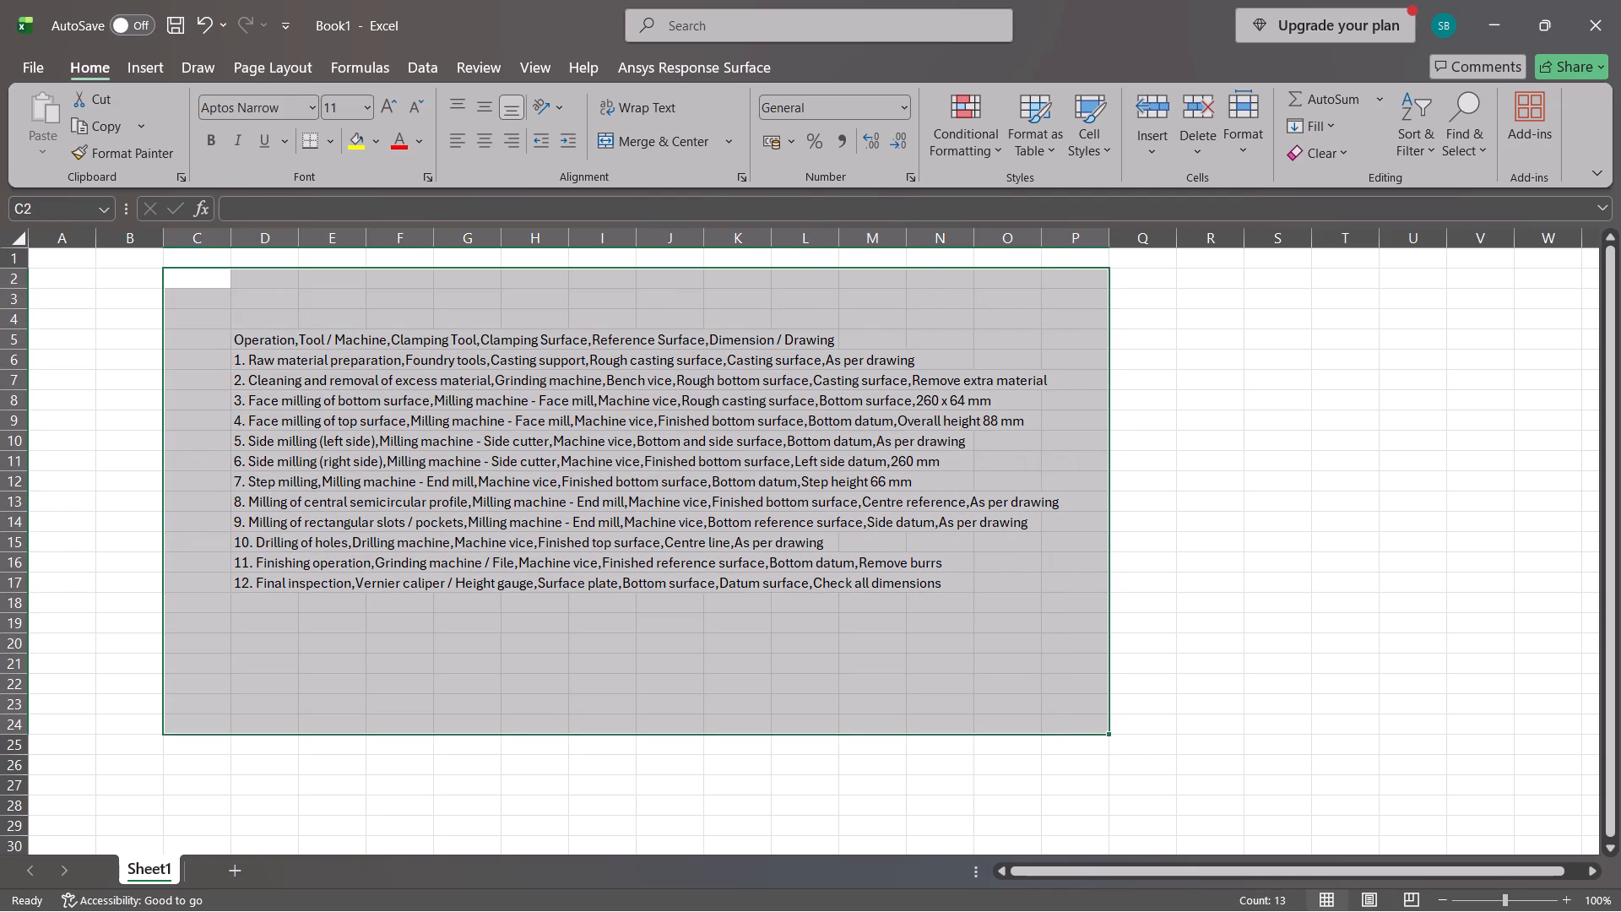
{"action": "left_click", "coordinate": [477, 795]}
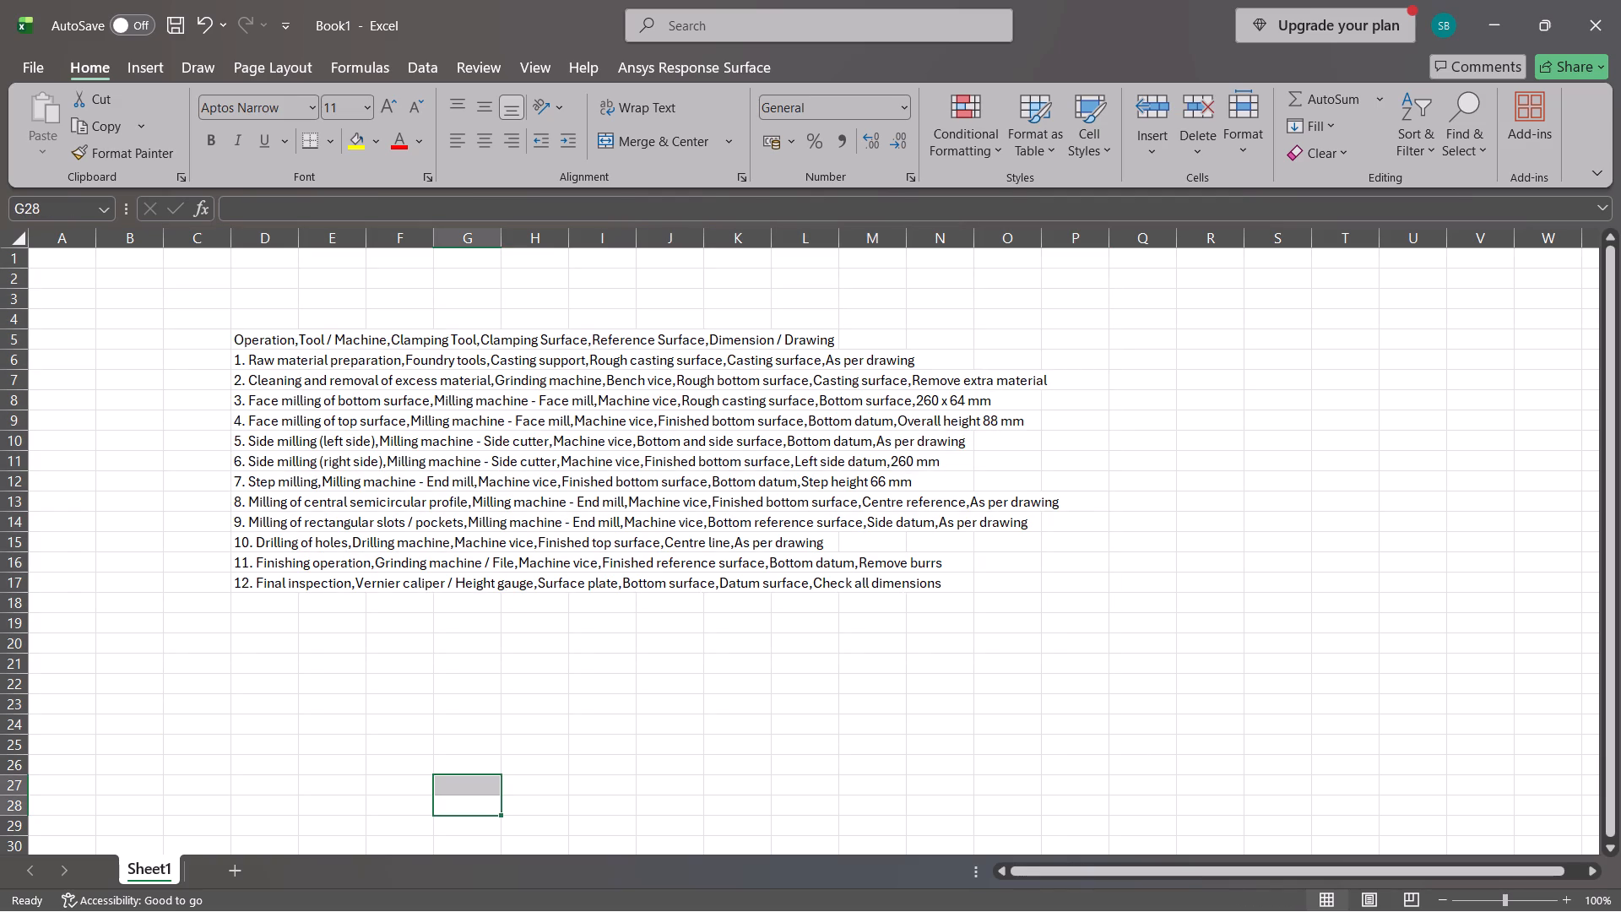
Auto-fit the width of column D to the pasted process rows.
{"action": "double_click", "coordinate": [297, 262]}
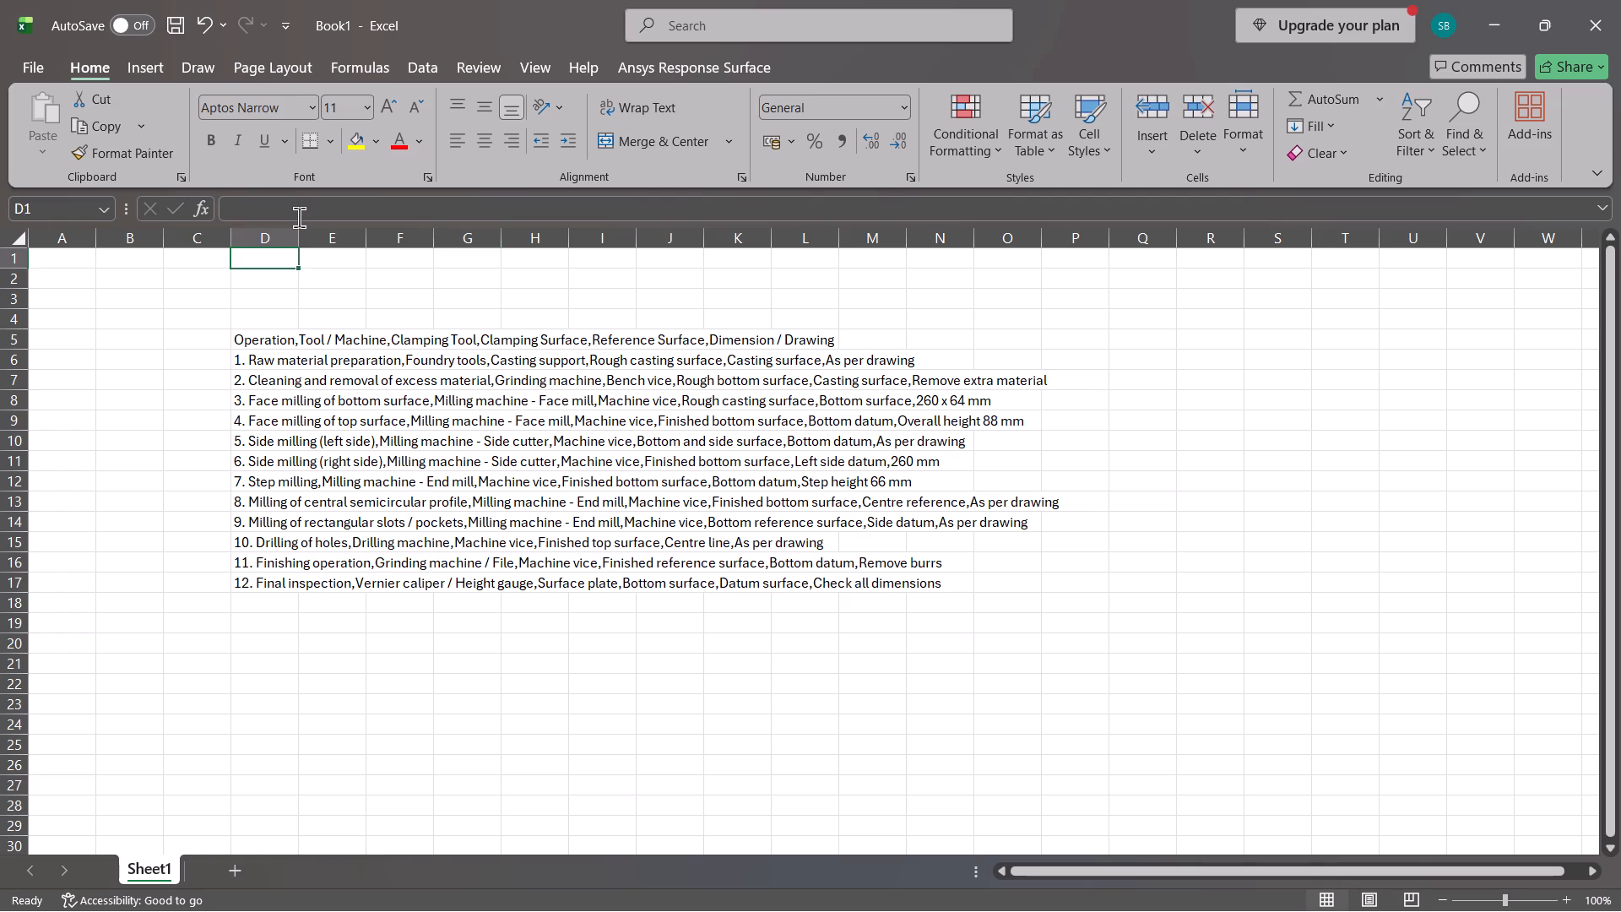
{"action": "left_click_drag", "start_coordinate": [299, 222], "coordinate": [327, 223]}
{"action": "scroll", "coordinate": [297, 334], "scroll_direction": "up", "scroll_amount": 5}
{"action": "left_click", "coordinate": [194, 295]}
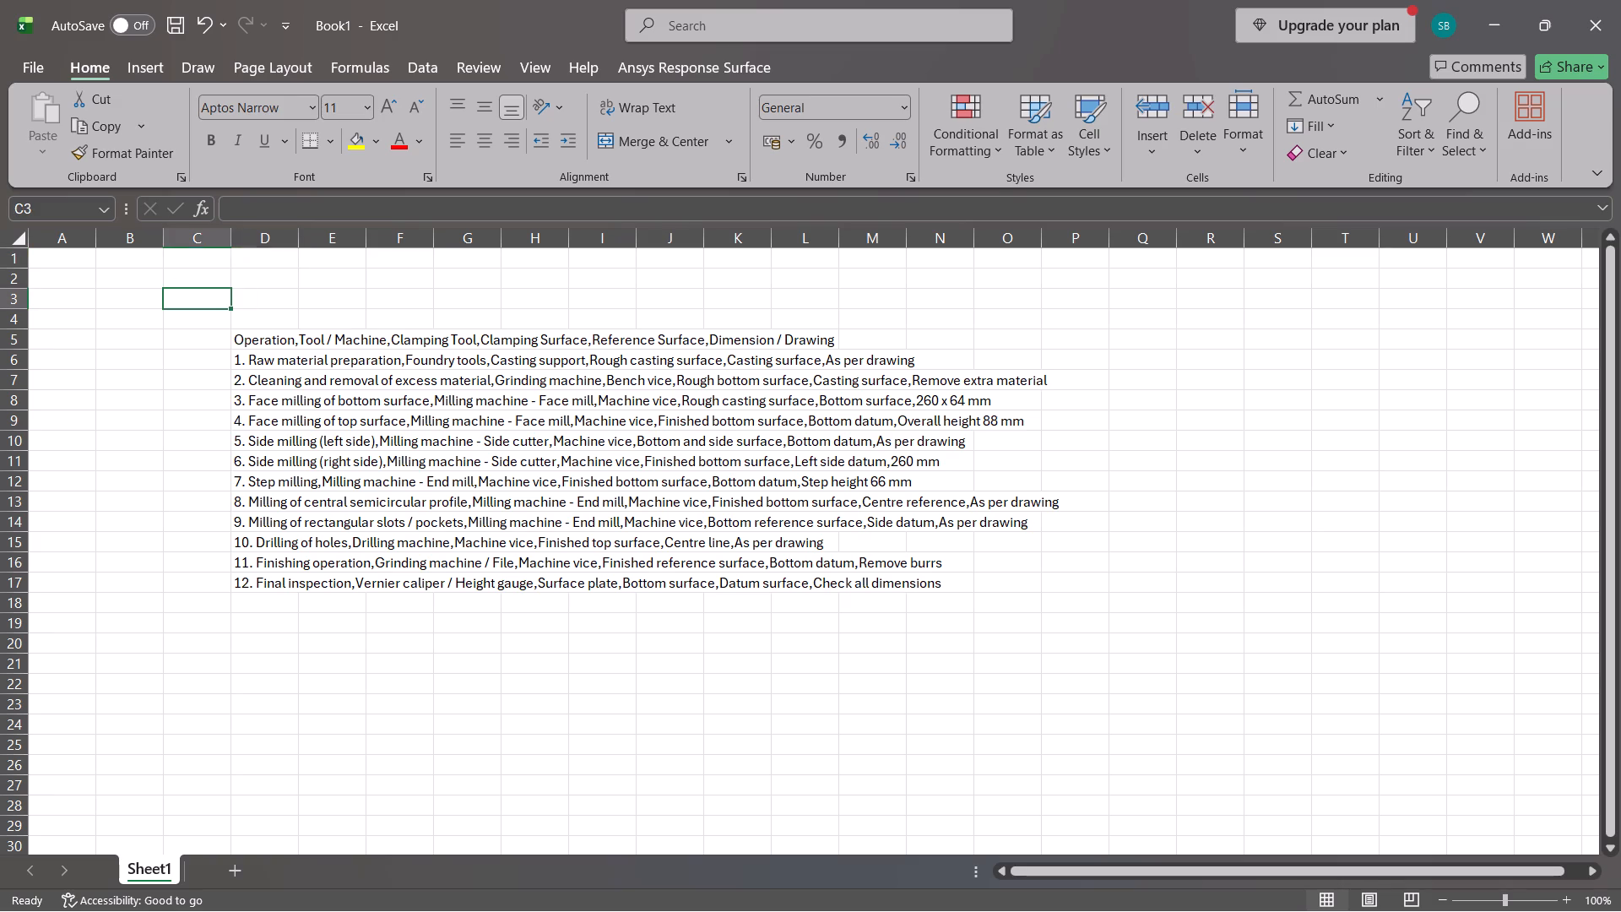
{"action": "left_click_drag", "start_coordinate": [214, 305], "coordinate": [1134, 801]}
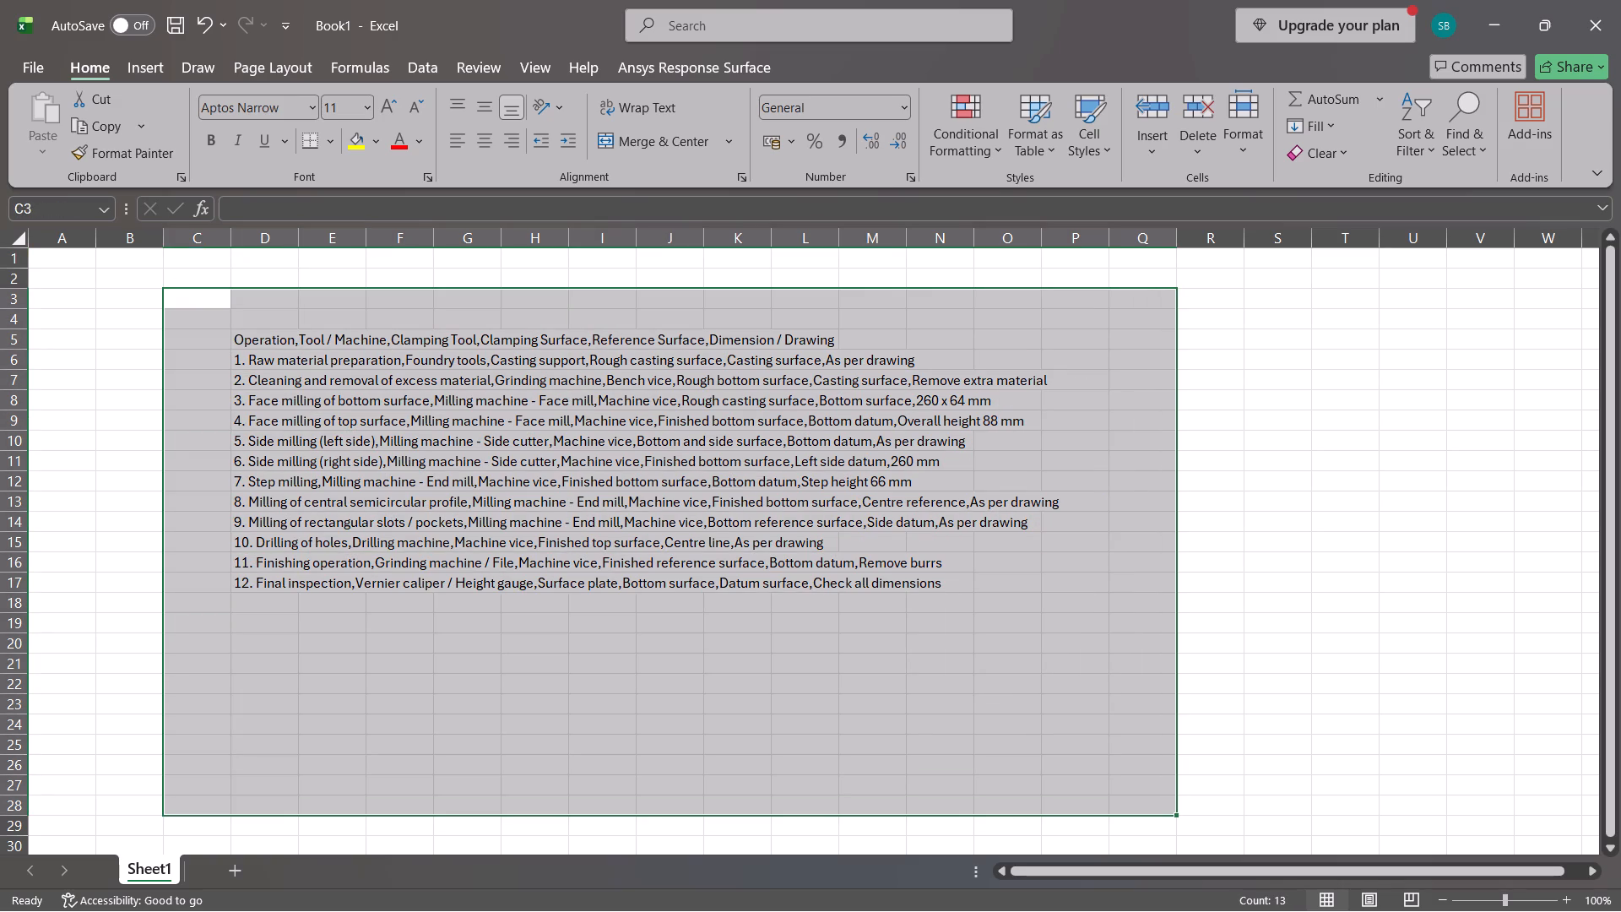
{"action": "left_click", "coordinate": [297, 328]}
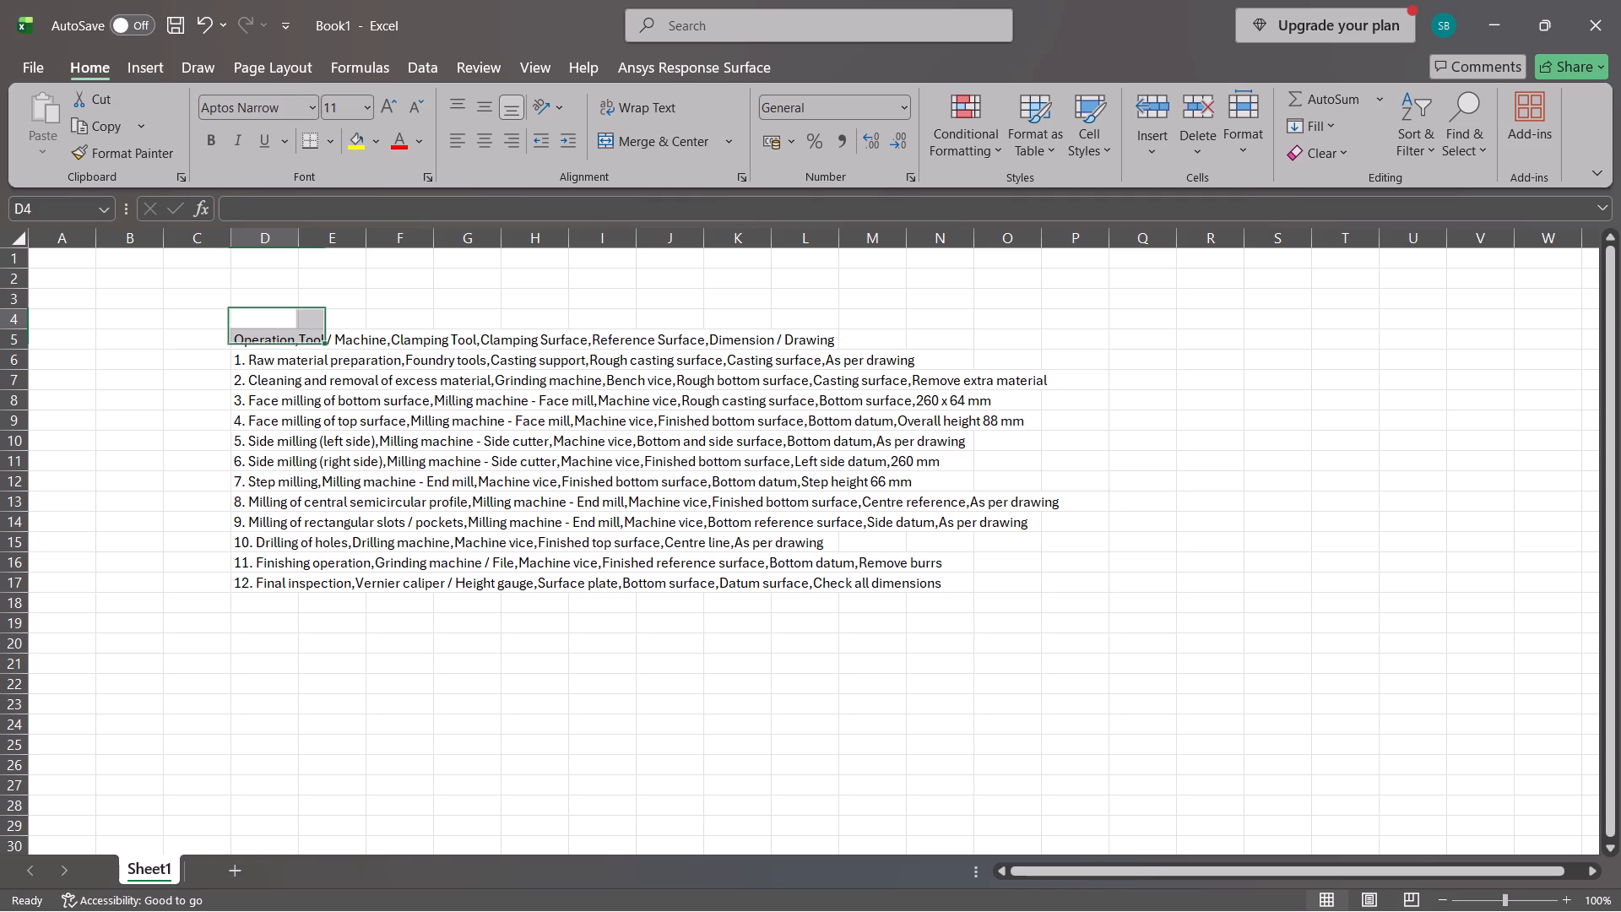
{"action": "scroll", "coordinate": [297, 344], "scroll_direction": "up", "scroll_amount": 5}
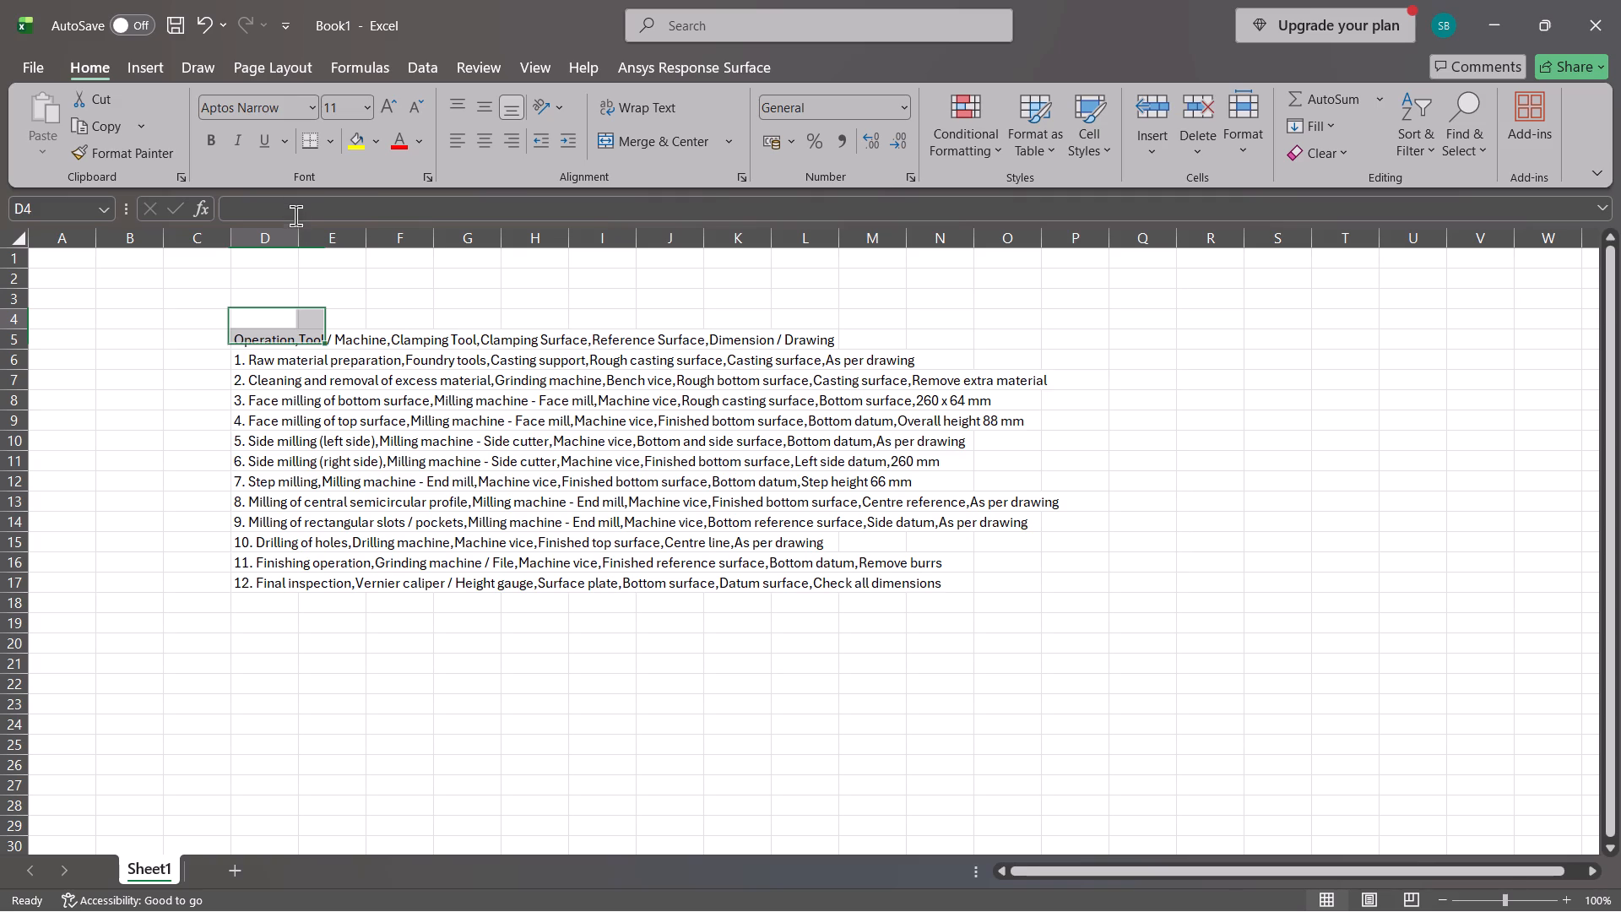
{"action": "double_click", "coordinate": [296, 230]}
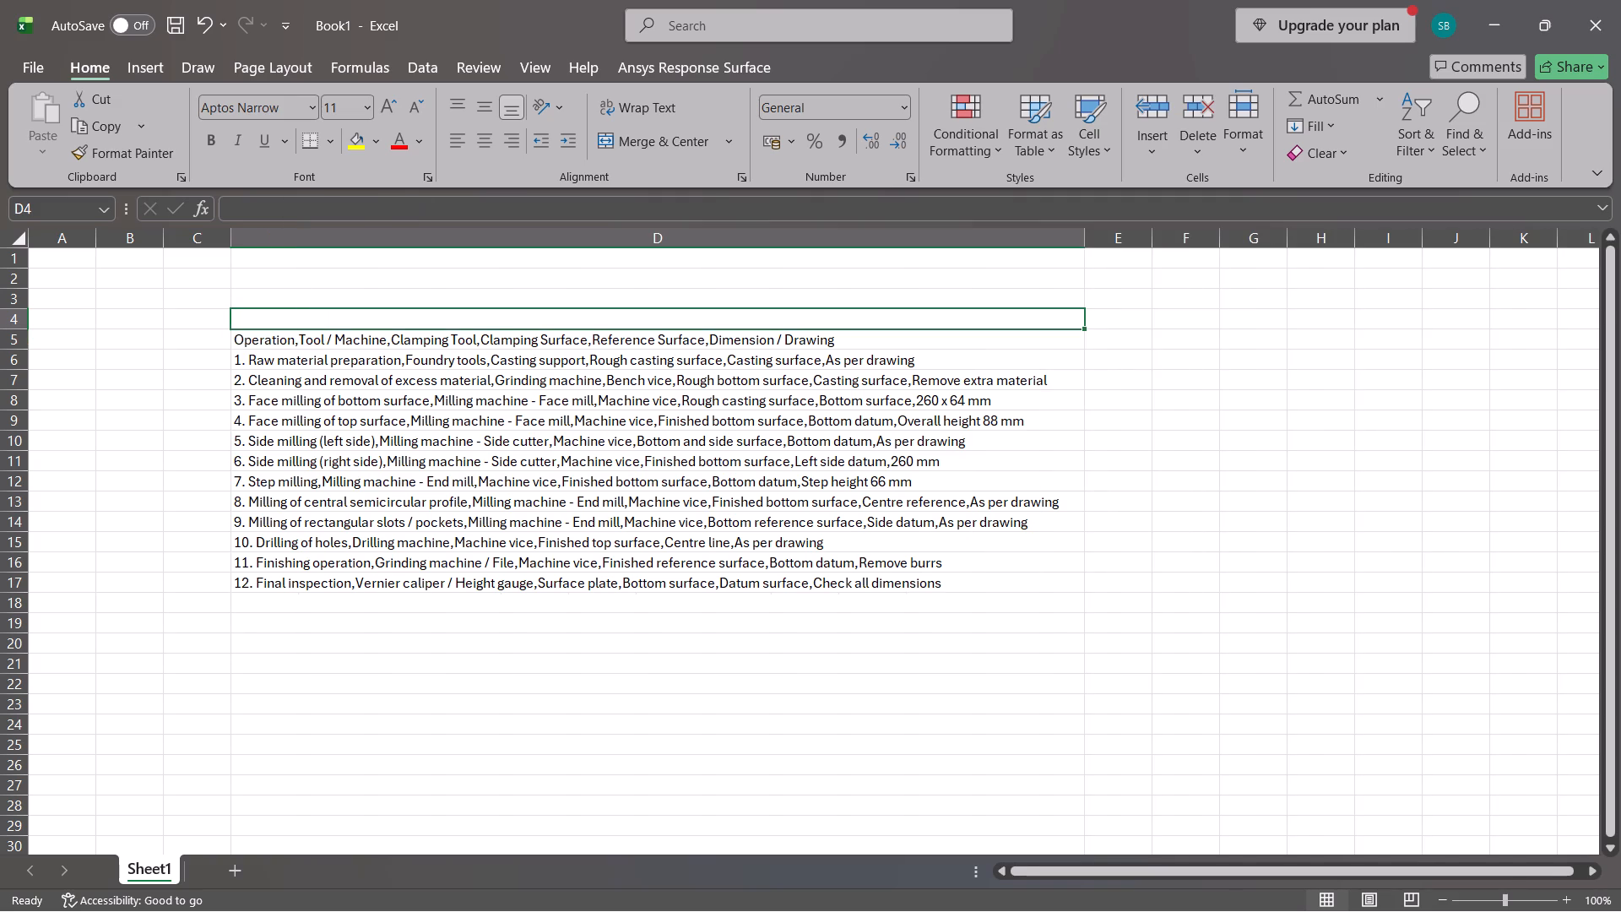
{"action": "left_click", "coordinate": [296, 230]}
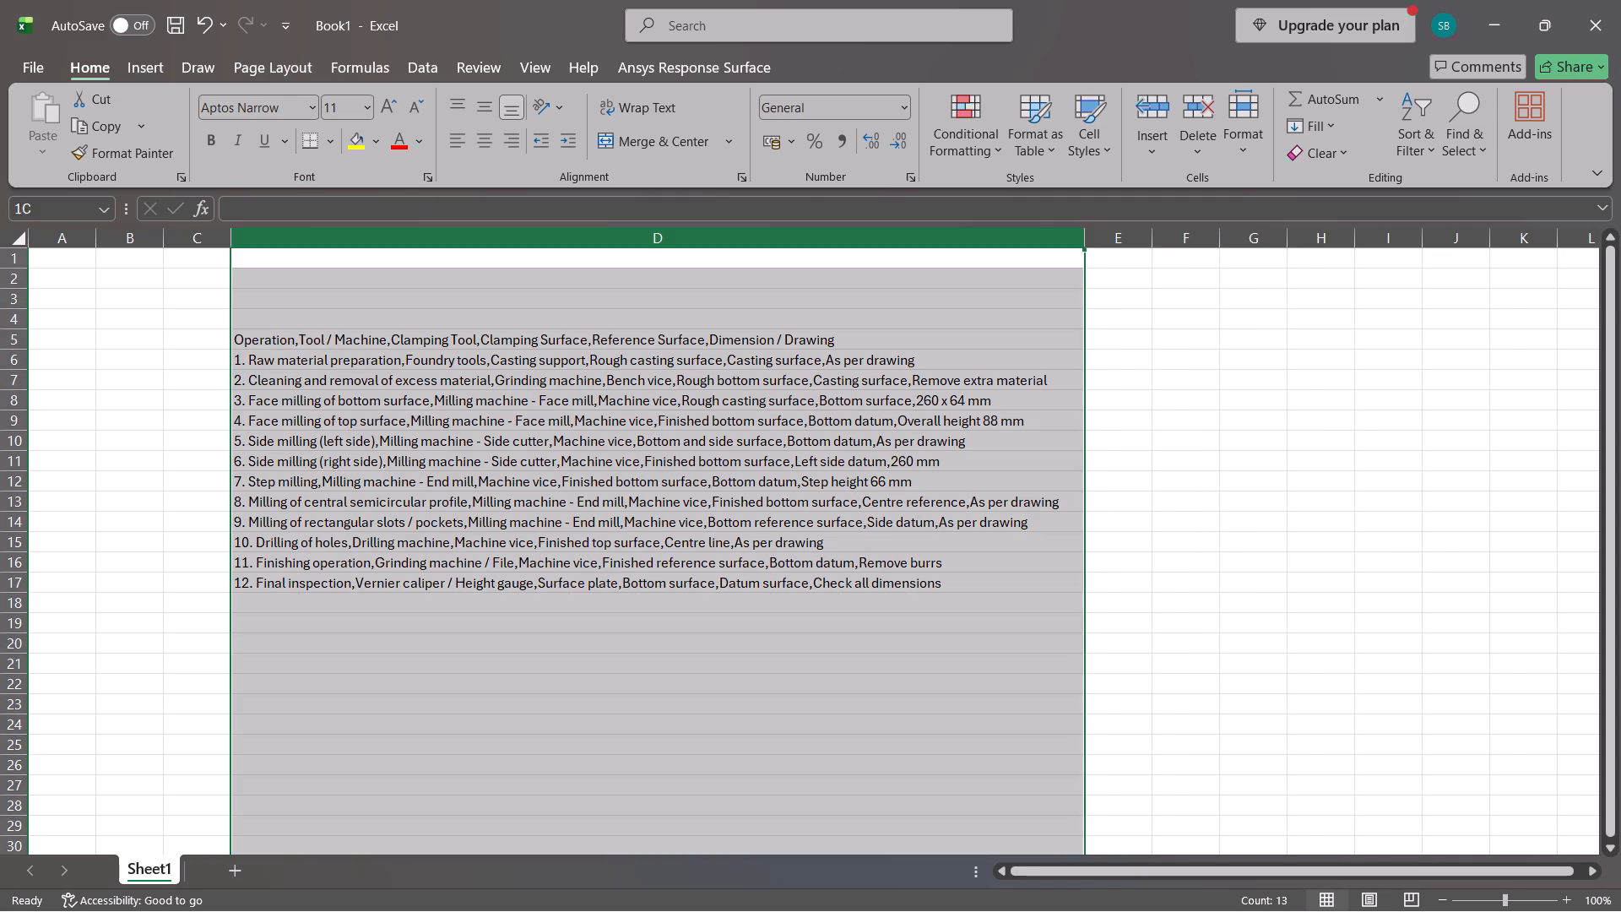
{"action": "left_click", "coordinate": [296, 230]}
{"action": "left_click", "coordinate": [178, 578]}
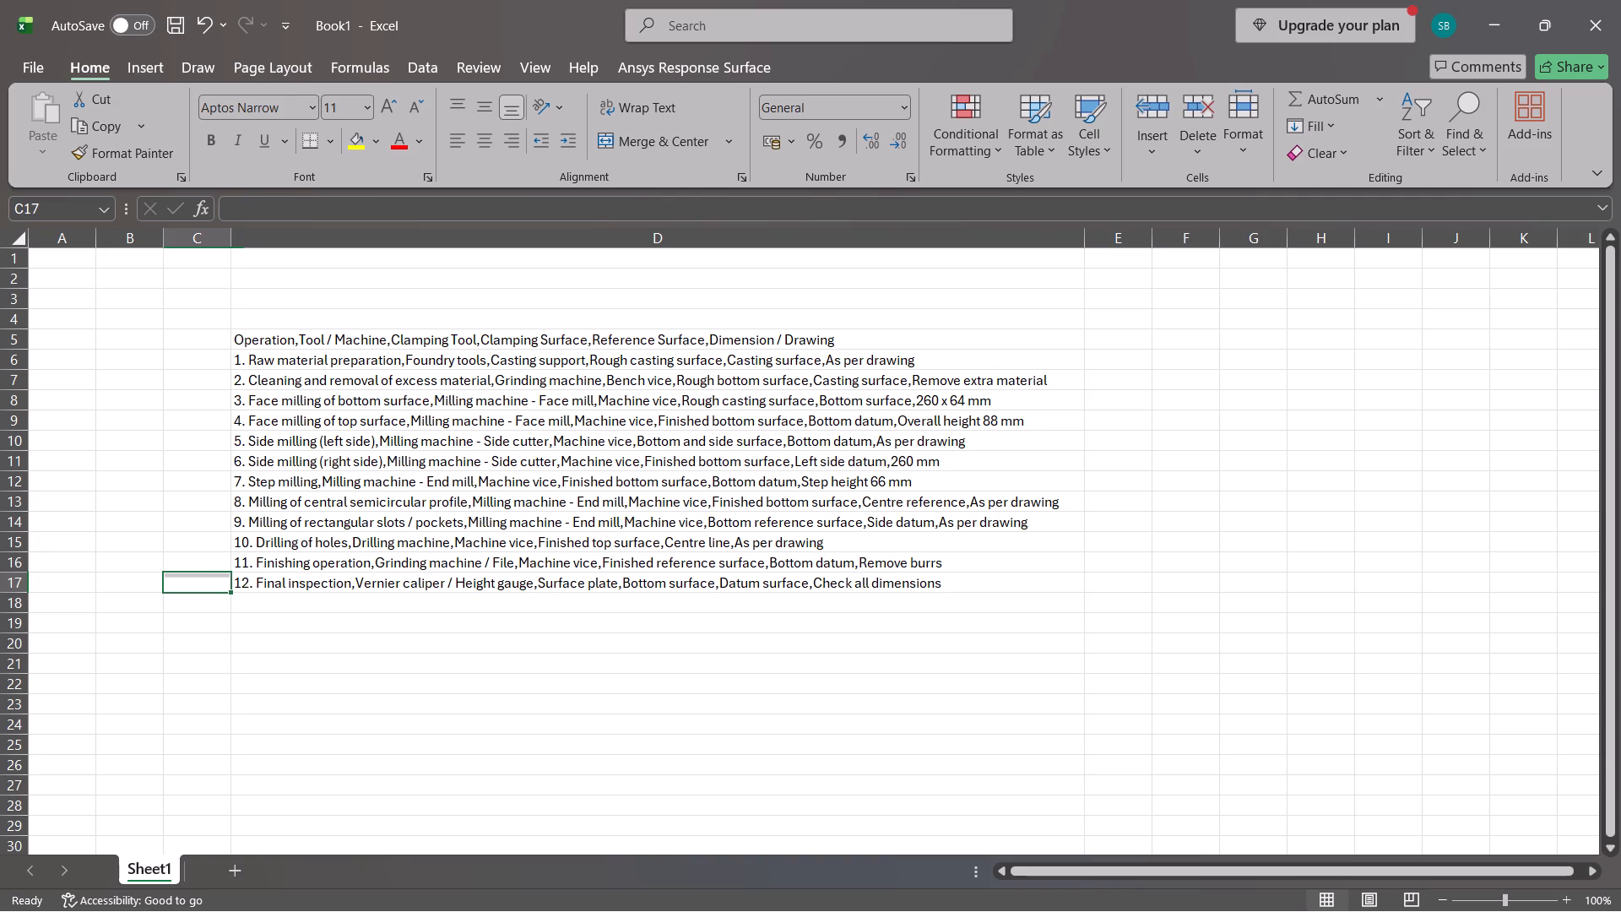
Move the header text in cell D5 to the empty rows in column D below the process list.
{"action": "left_click", "coordinate": [278, 344]}
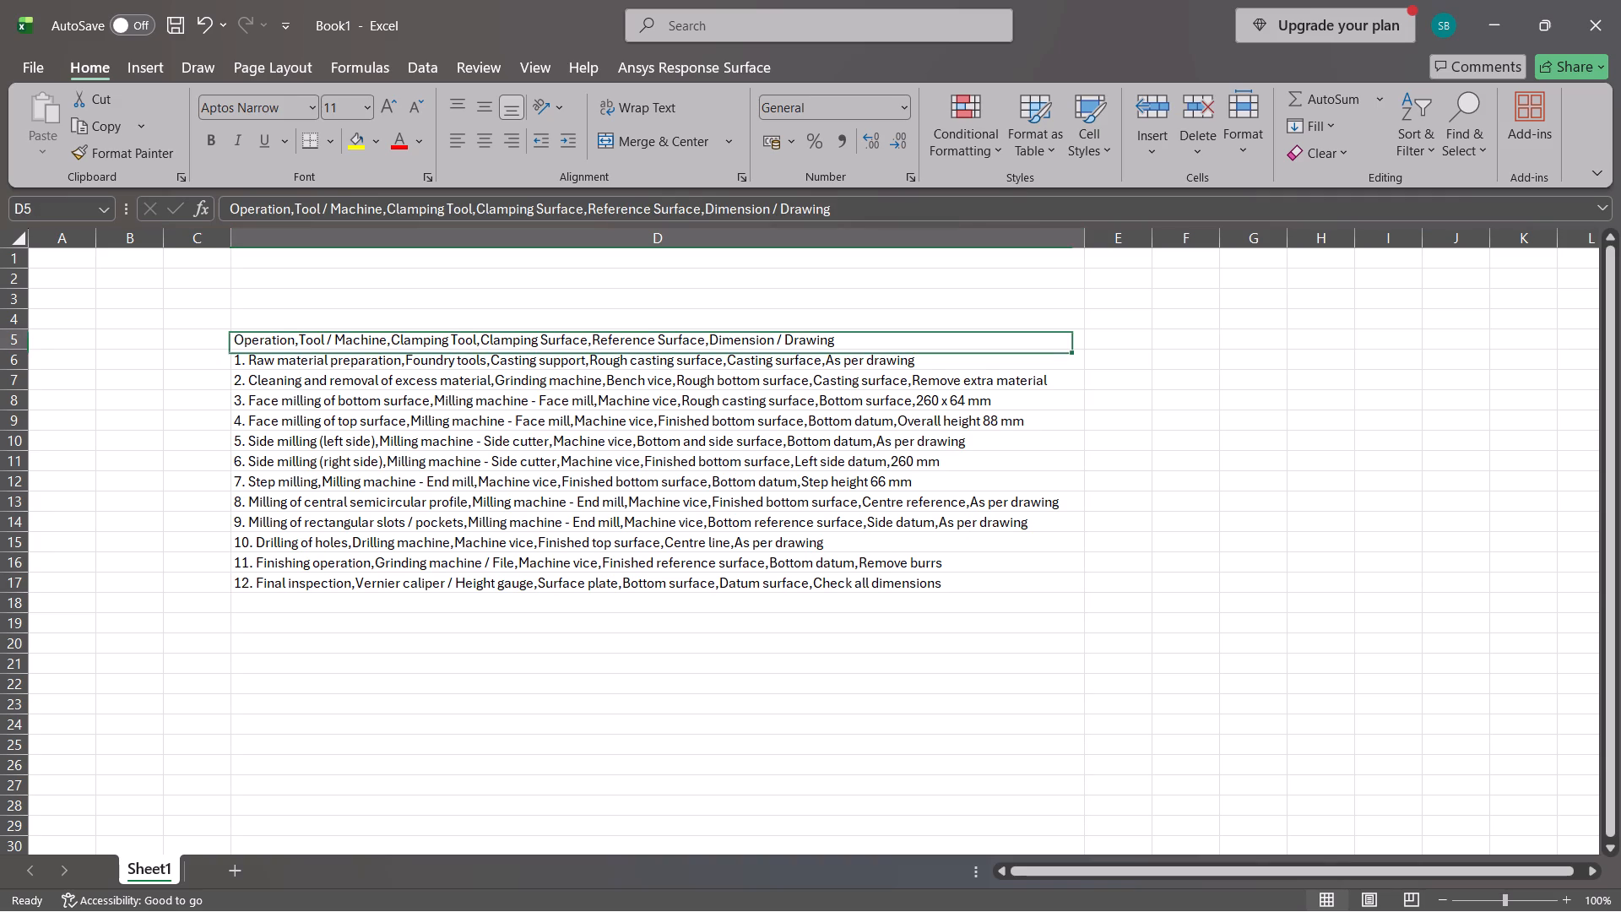
{"action": "left_click_drag", "start_coordinate": [1086, 339], "coordinate": [864, 361]}
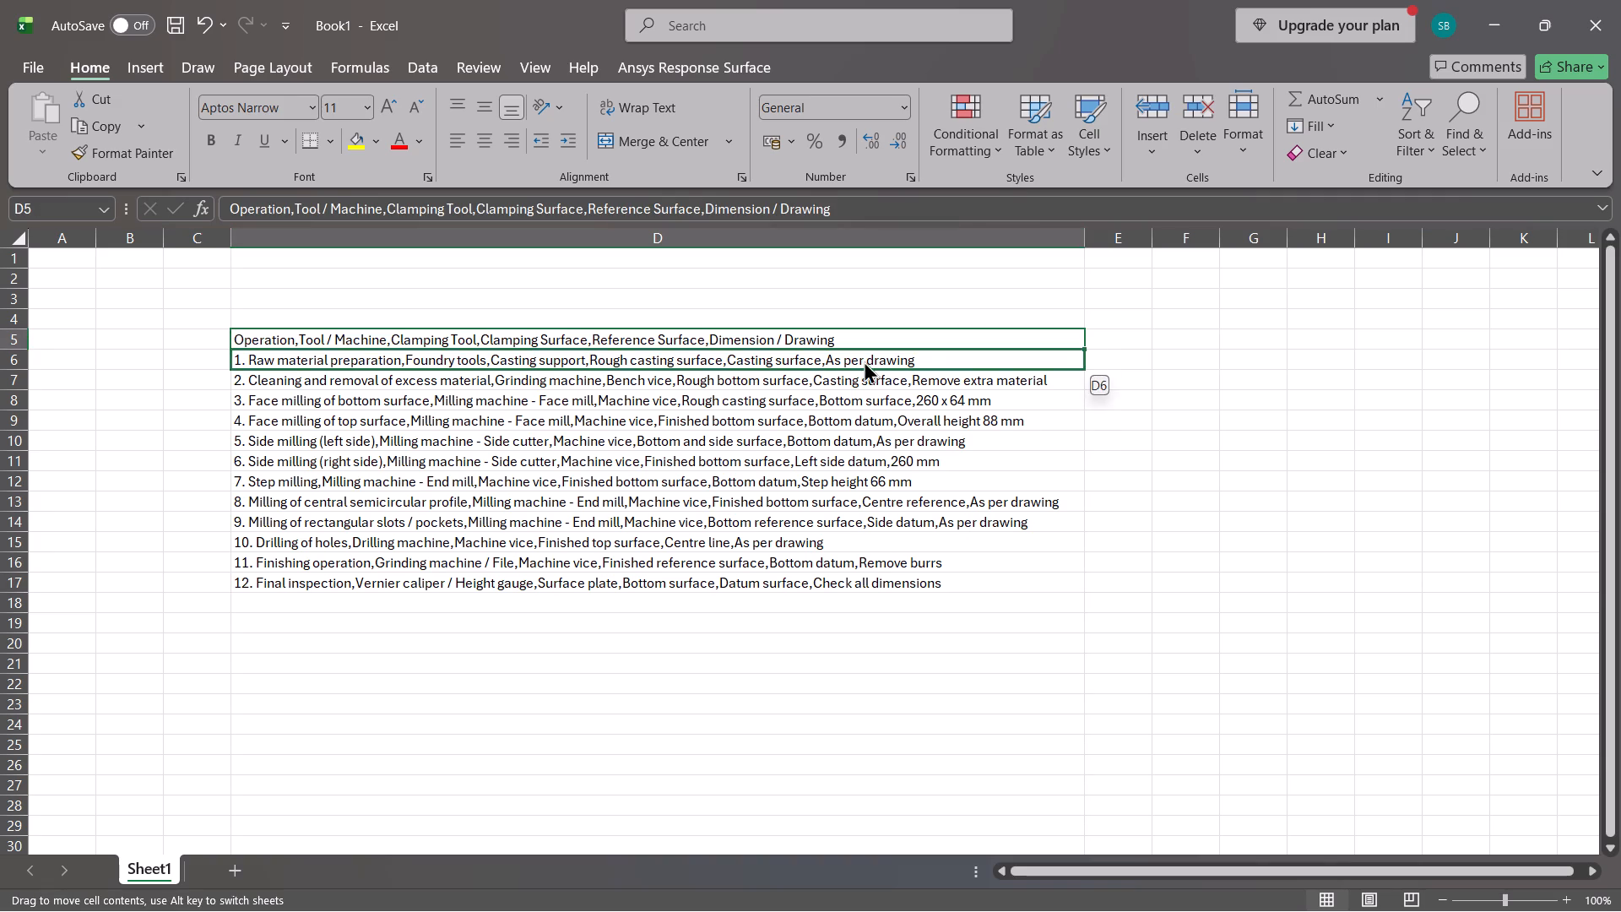
{"action": "left_click_drag", "start_coordinate": [864, 361], "coordinate": [783, 638]}
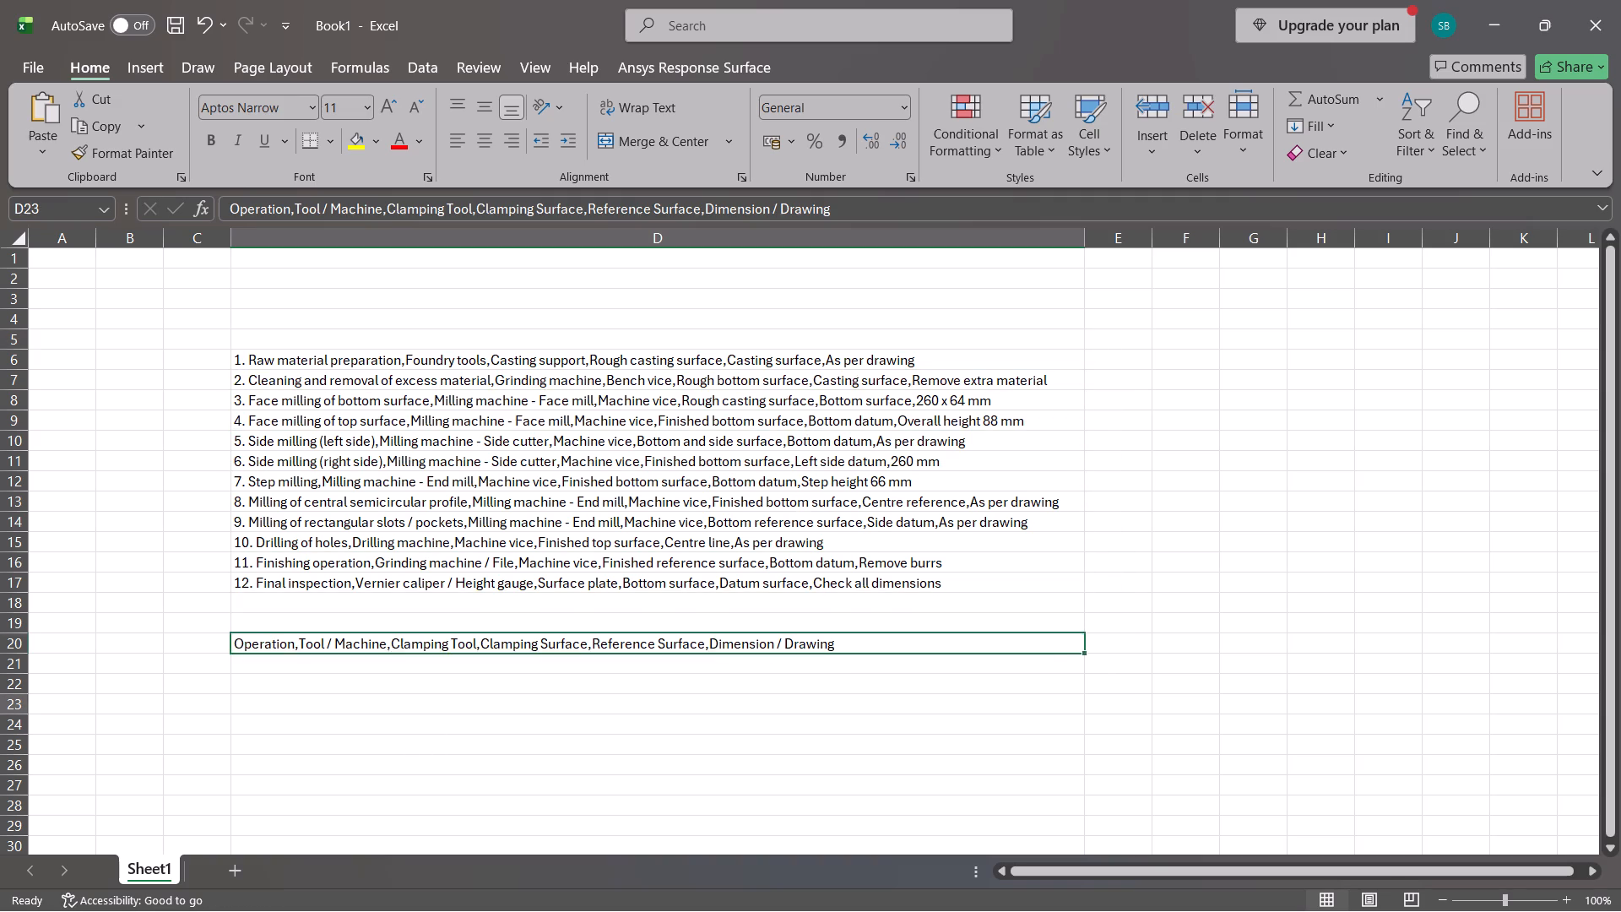
Undo the header text move, the column D auto-fit and the relocation of the CI Base data block.
{"action": "left_click", "coordinate": [321, 714]}
{"action": "key", "text": "ctrl+z"}
{"action": "key", "text": "ctrl+z"}
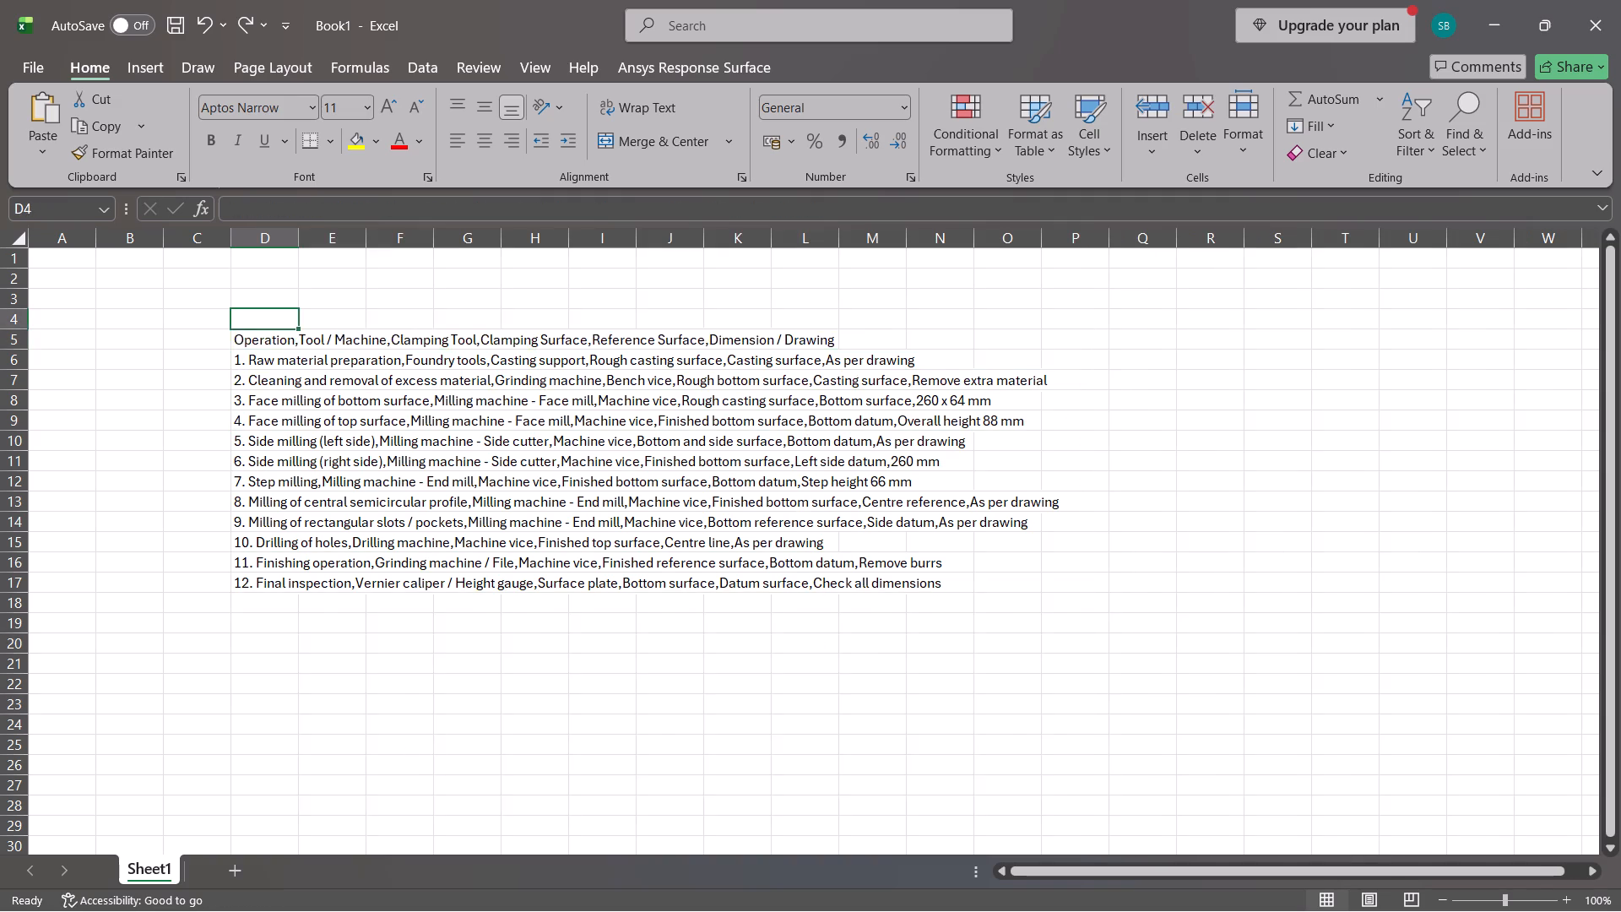
{"action": "key", "text": "ctrl+z"}
{"action": "key", "text": "ctrl+z"}
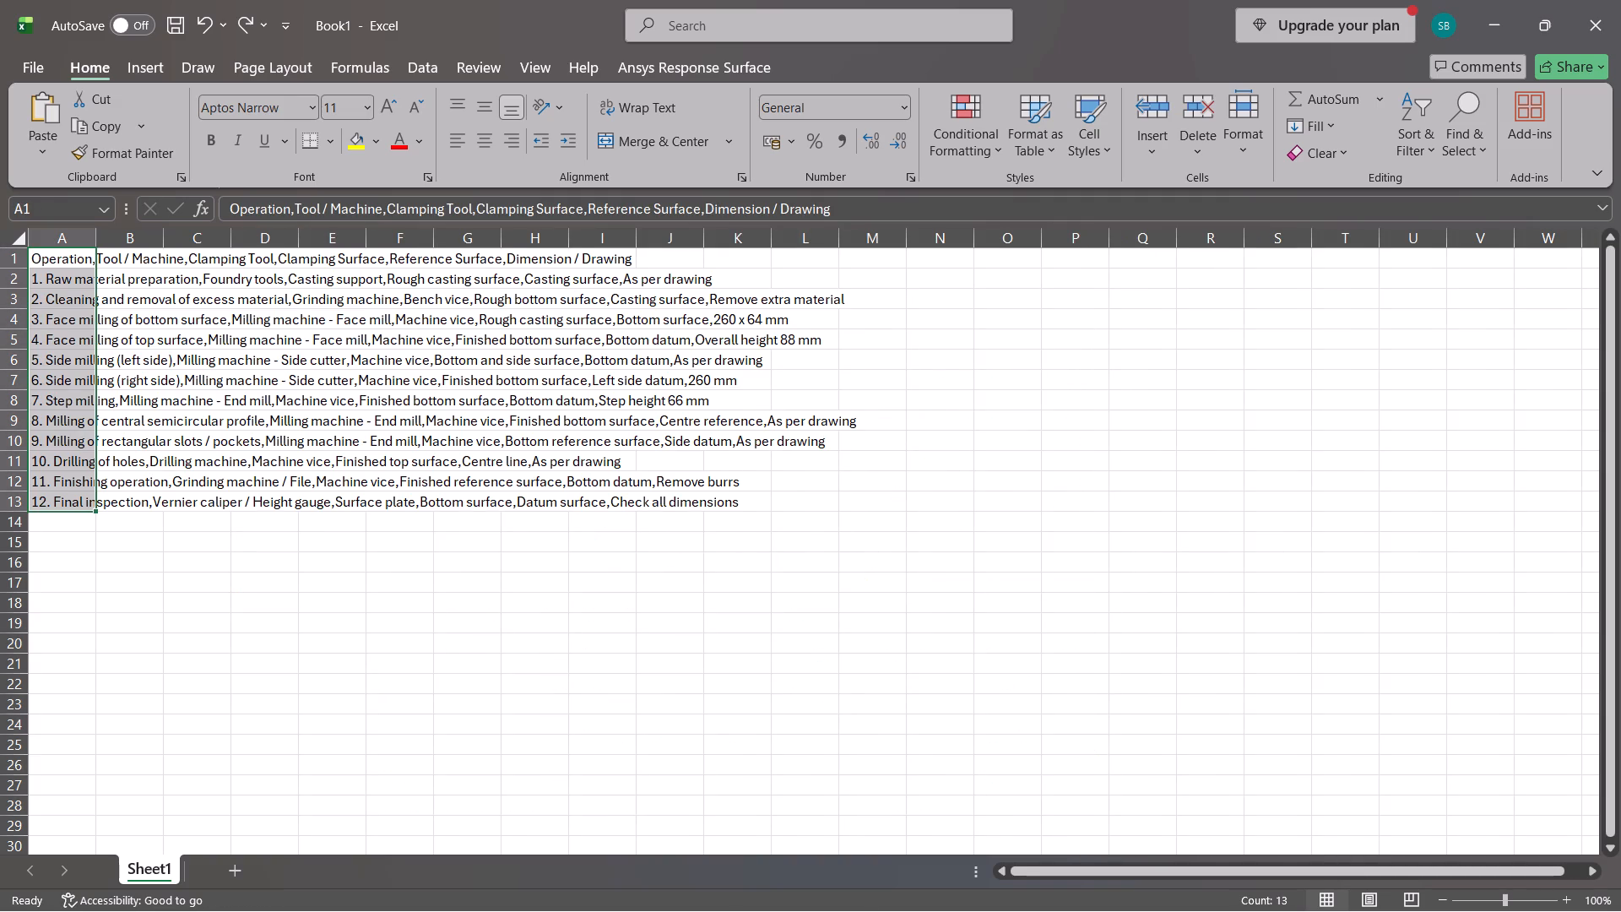
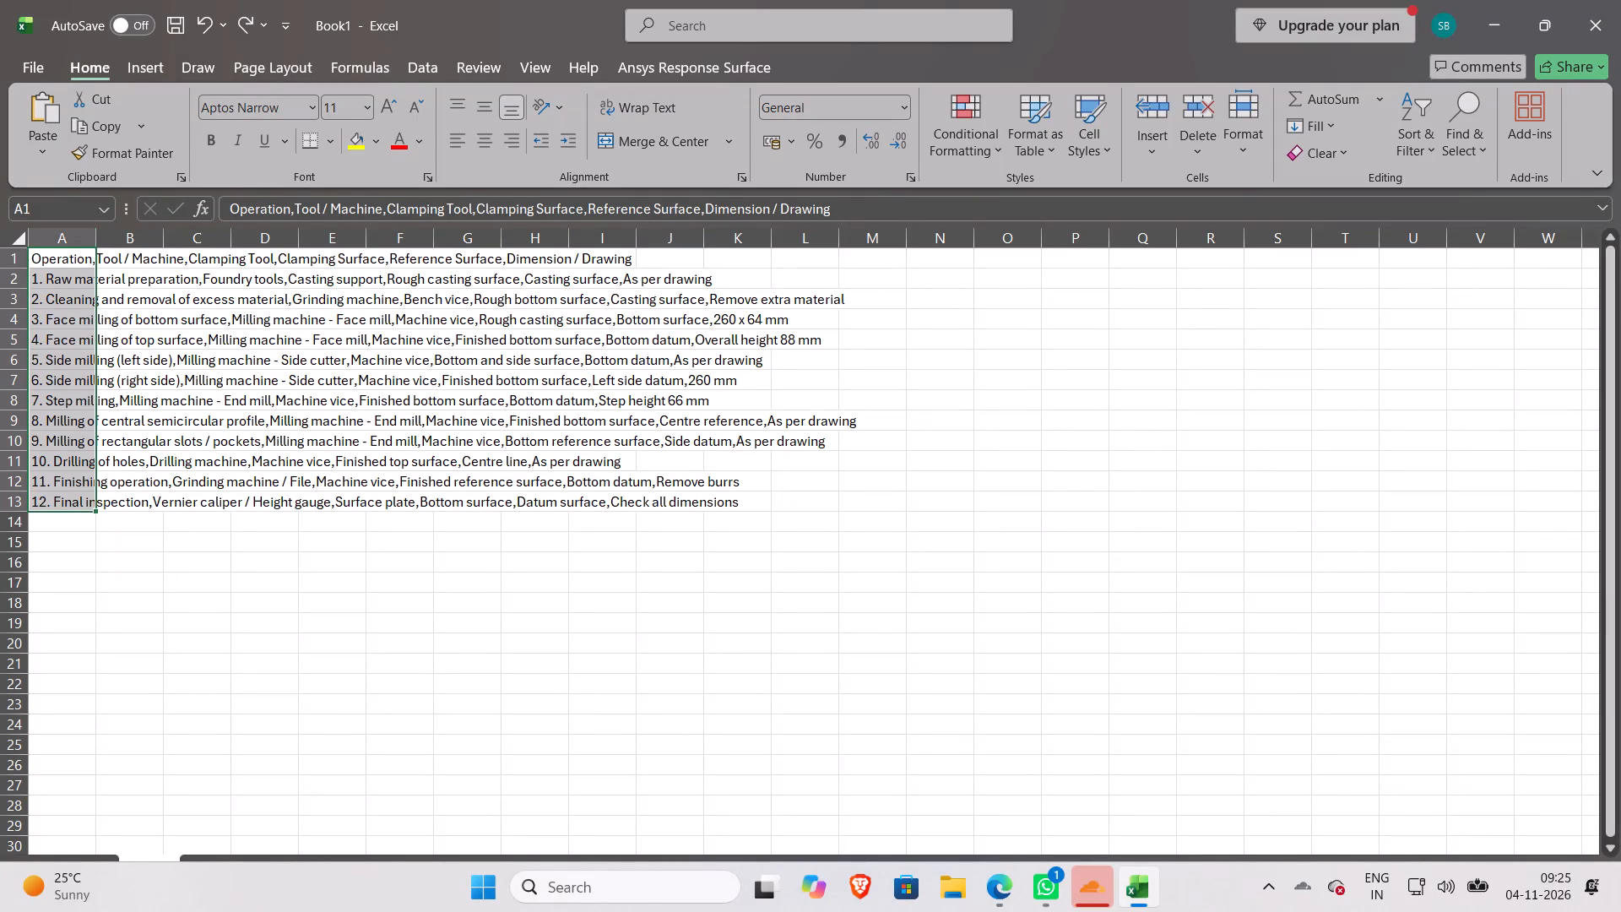
Widen column A slightly to show more of the pasted CI Base process rows.
{"action": "left_click_drag", "start_coordinate": [95, 243], "coordinate": [130, 244]}
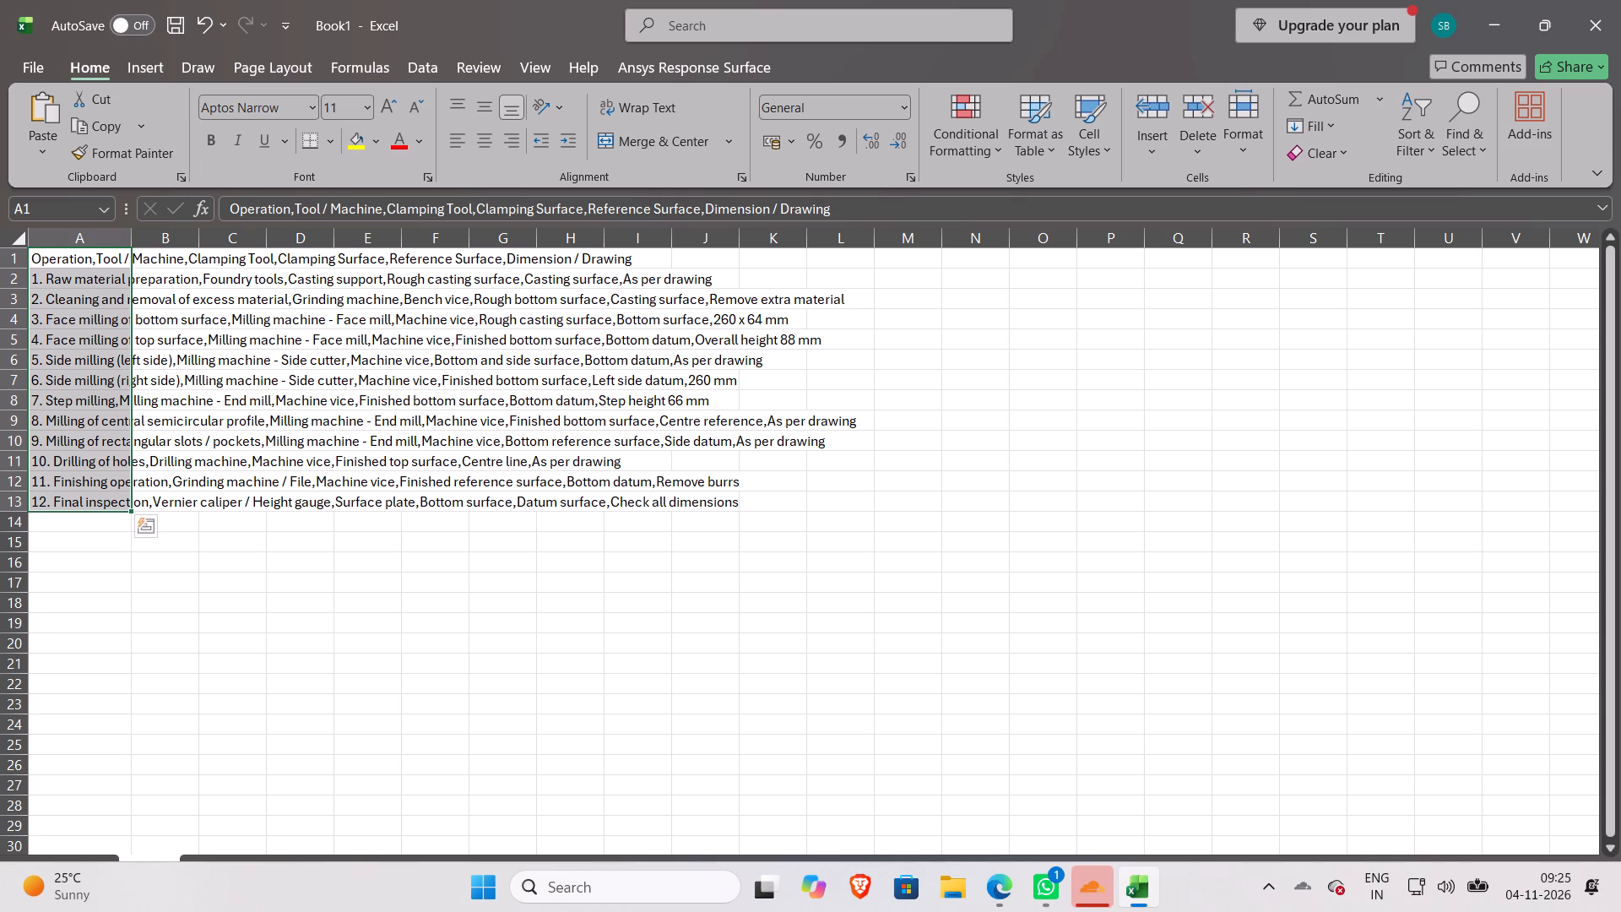
Move the CI Base process block from A1:A13 to C1:C13.
{"action": "scroll", "coordinate": [257, 435], "scroll_direction": "down", "scroll_amount": 1}
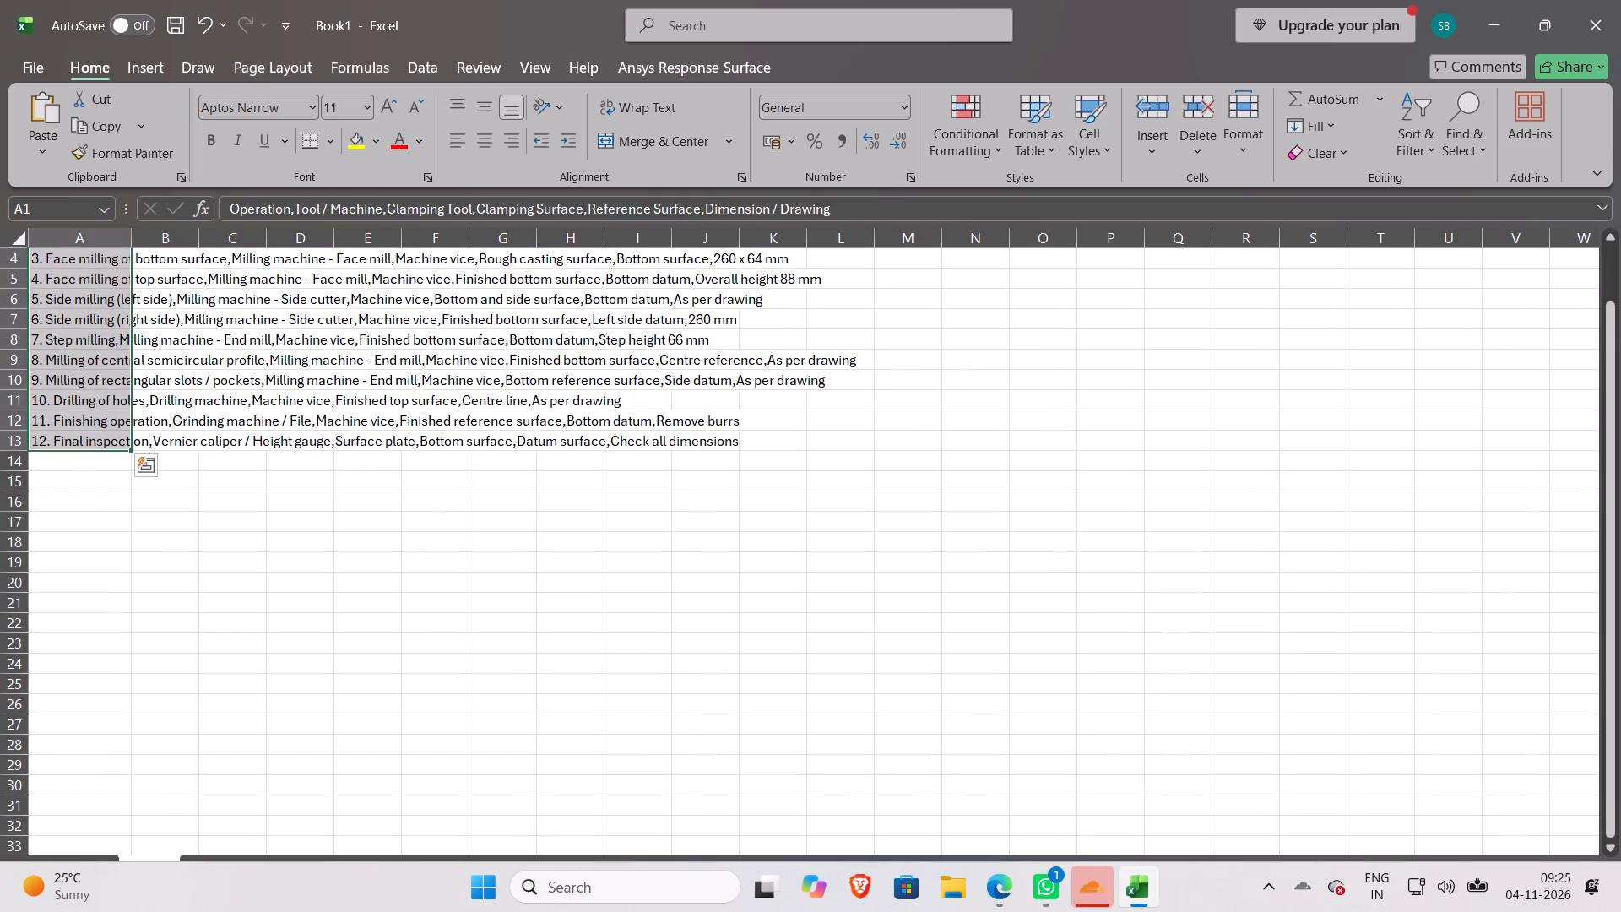
{"action": "scroll", "coordinate": [257, 435], "scroll_direction": "up", "scroll_amount": 10}
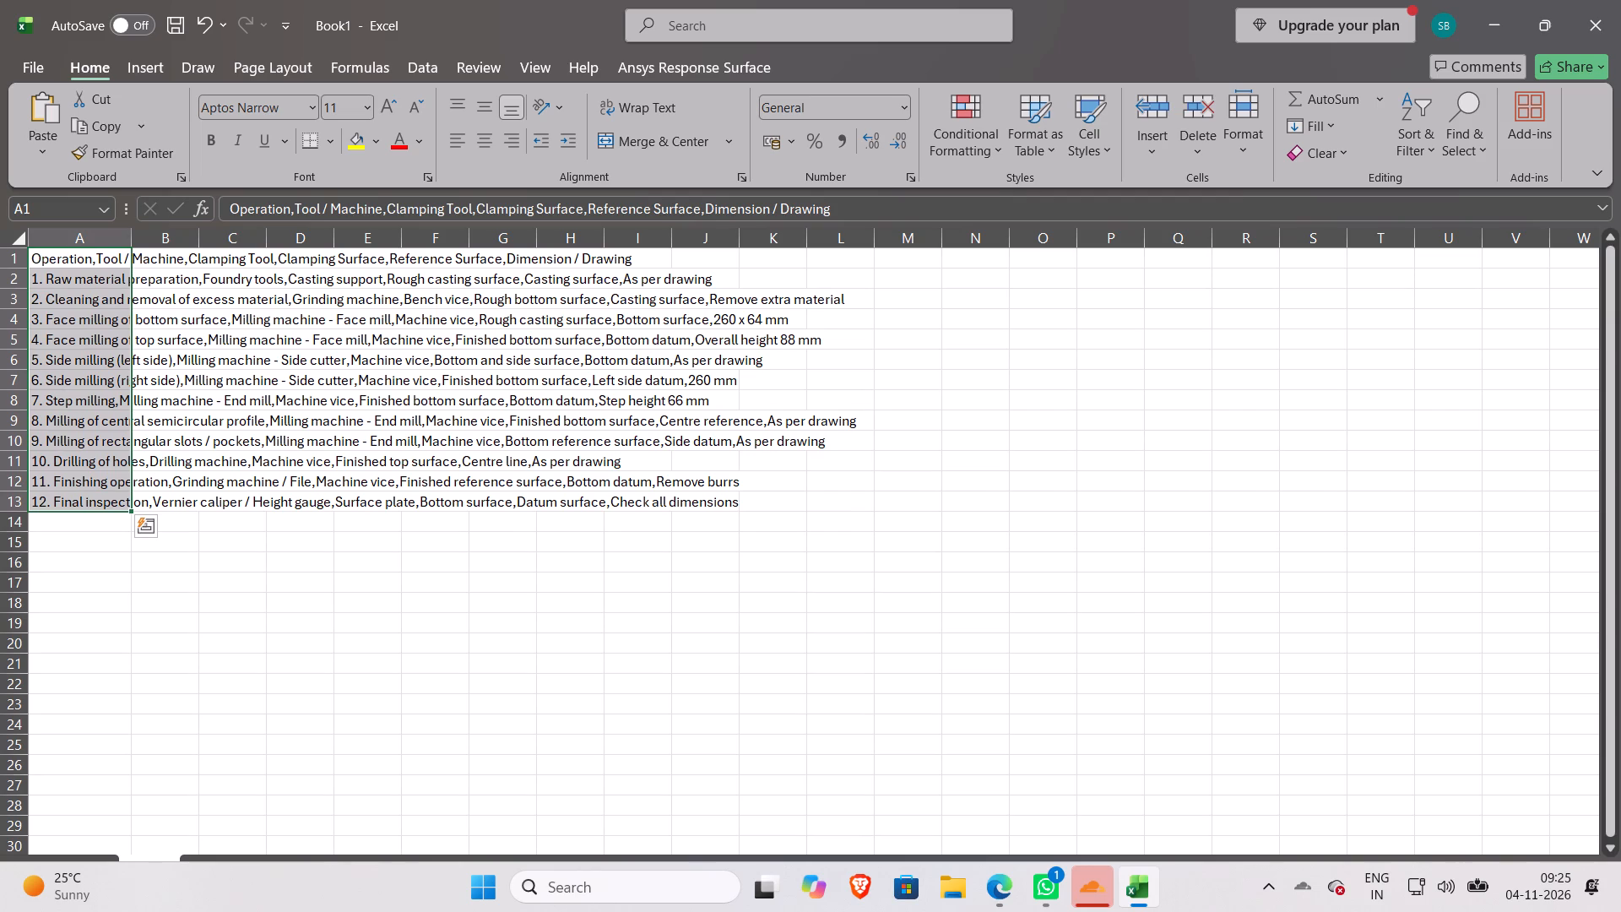
{"action": "scroll", "coordinate": [257, 435], "scroll_direction": "down", "scroll_amount": 2}
{"action": "scroll", "coordinate": [257, 435], "scroll_direction": "up", "scroll_amount": 5}
{"action": "left_click_drag", "start_coordinate": [131, 364], "coordinate": [216, 364]}
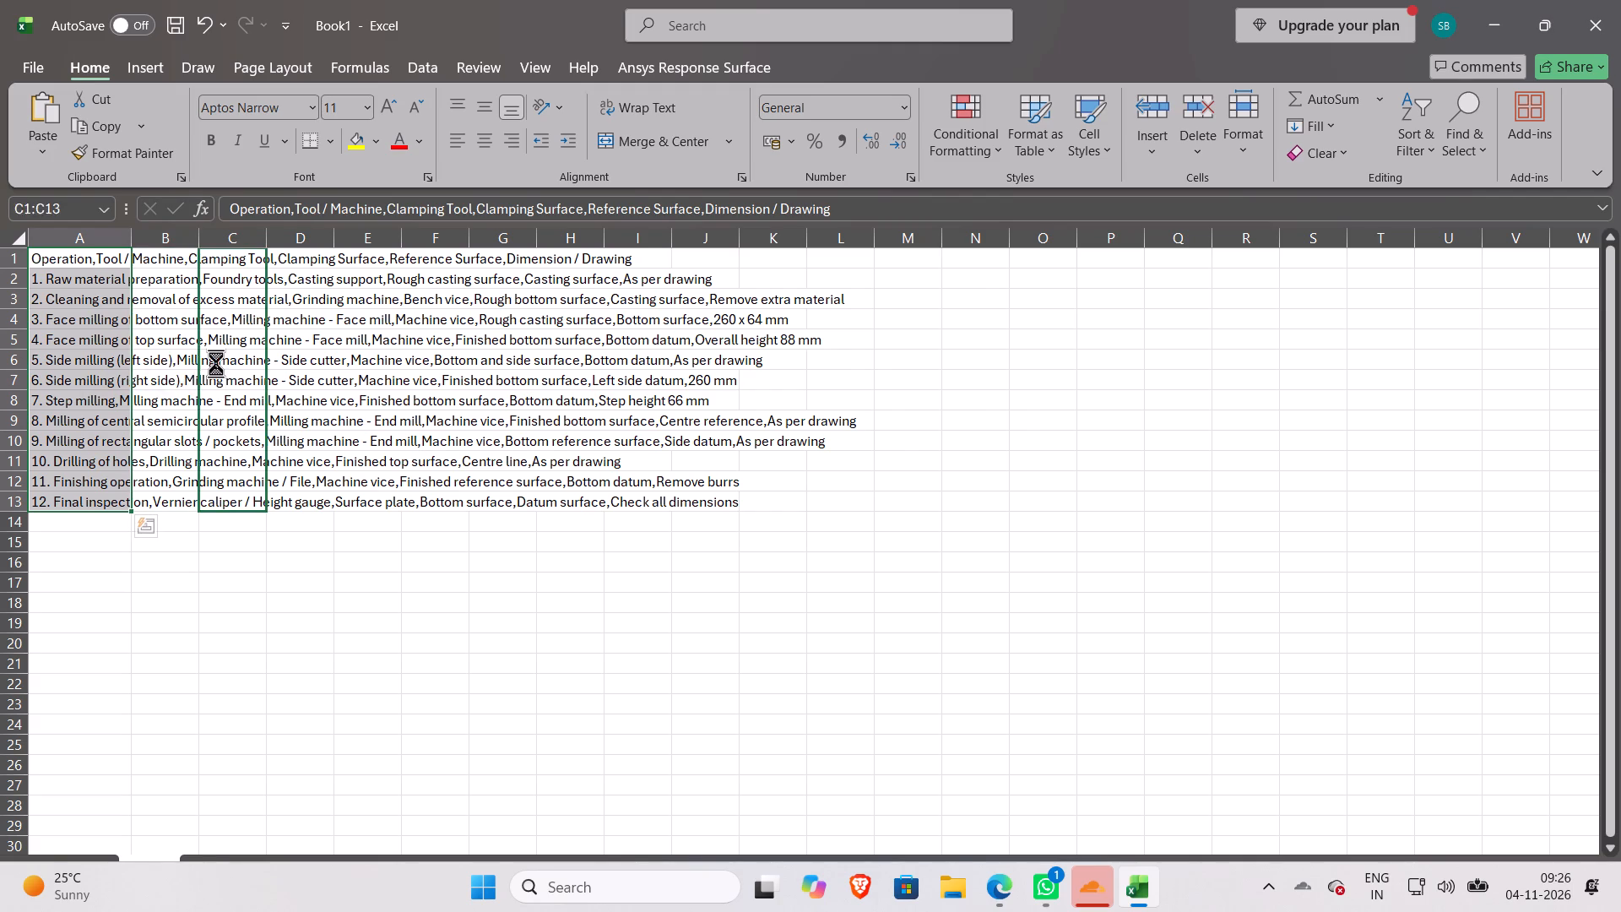
{"action": "left_click_drag", "start_coordinate": [263, 365], "coordinate": [264, 365]}
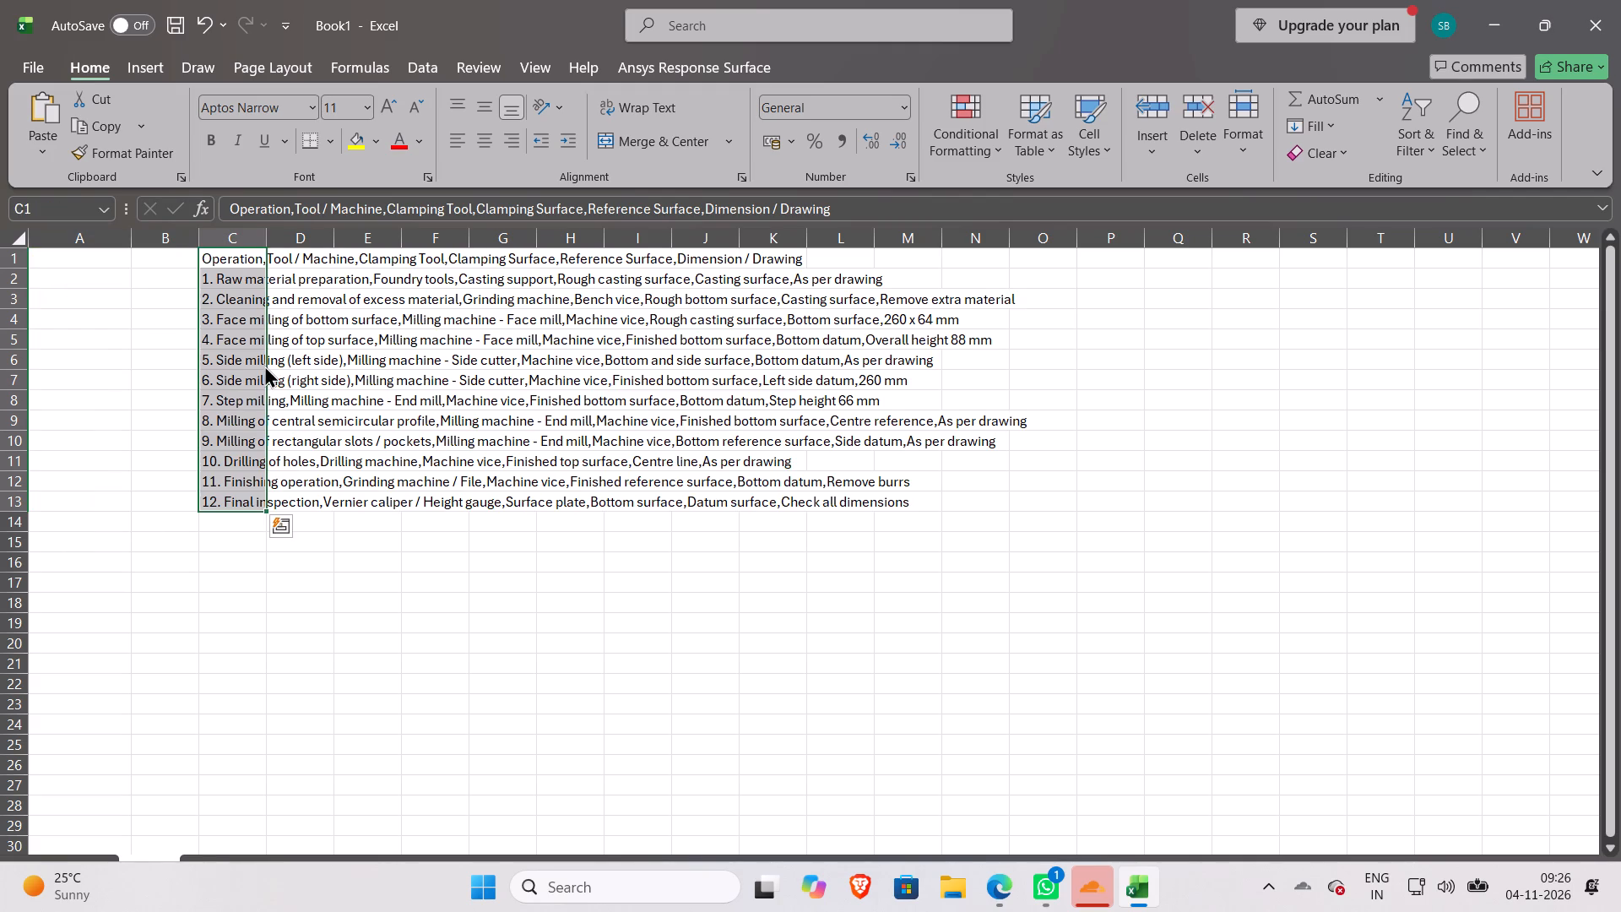
{"action": "left_click_drag", "start_coordinate": [264, 365], "coordinate": [247, 363]}
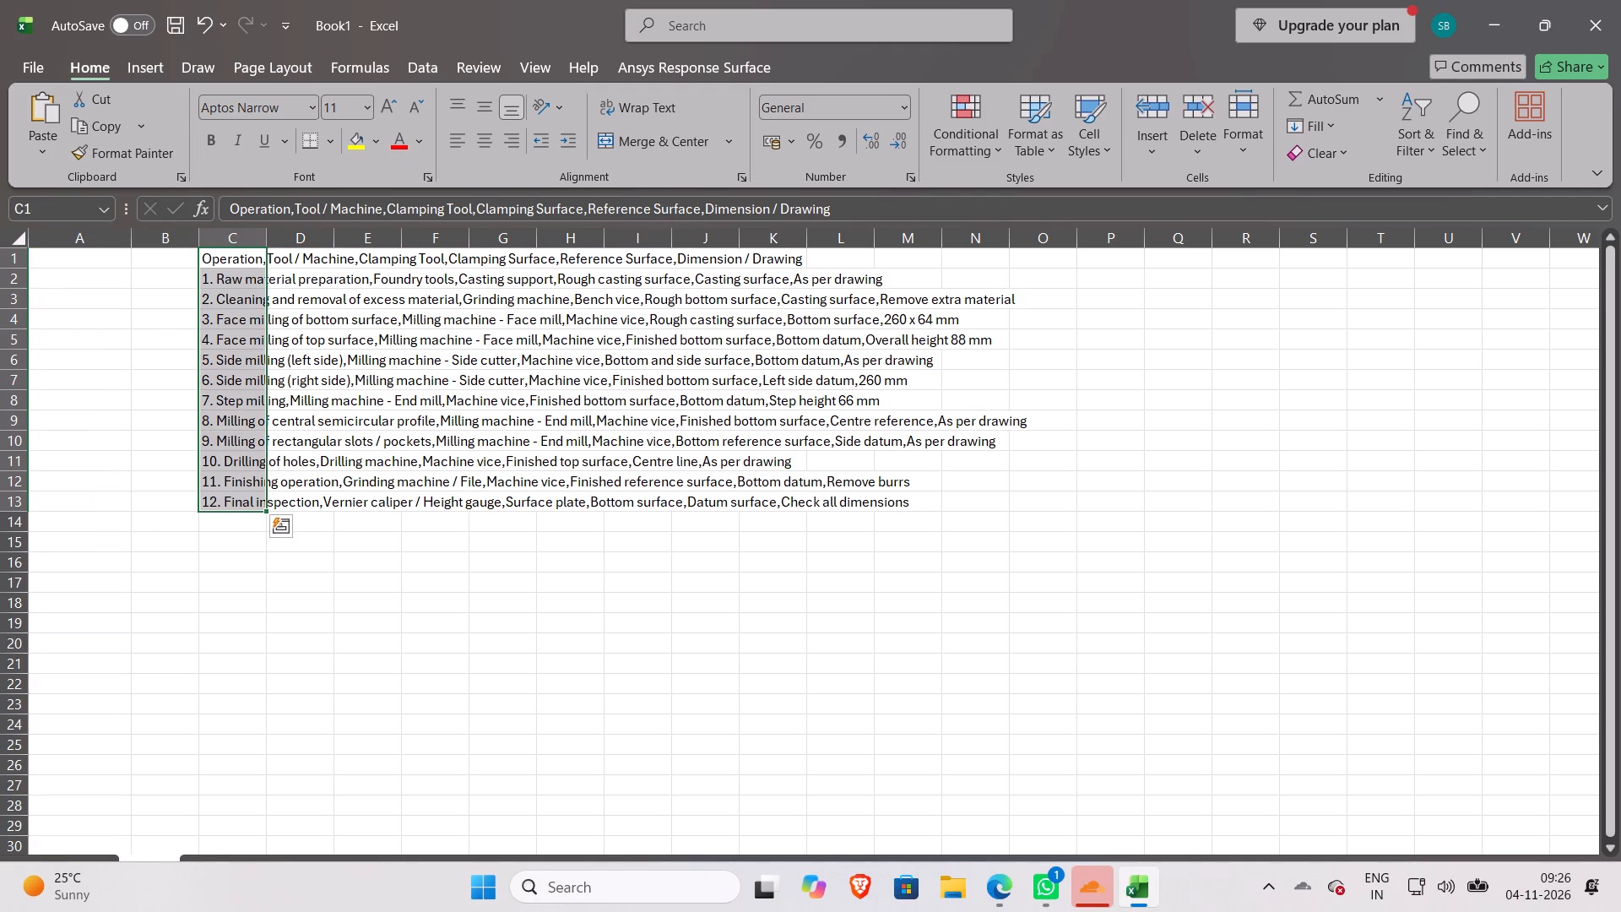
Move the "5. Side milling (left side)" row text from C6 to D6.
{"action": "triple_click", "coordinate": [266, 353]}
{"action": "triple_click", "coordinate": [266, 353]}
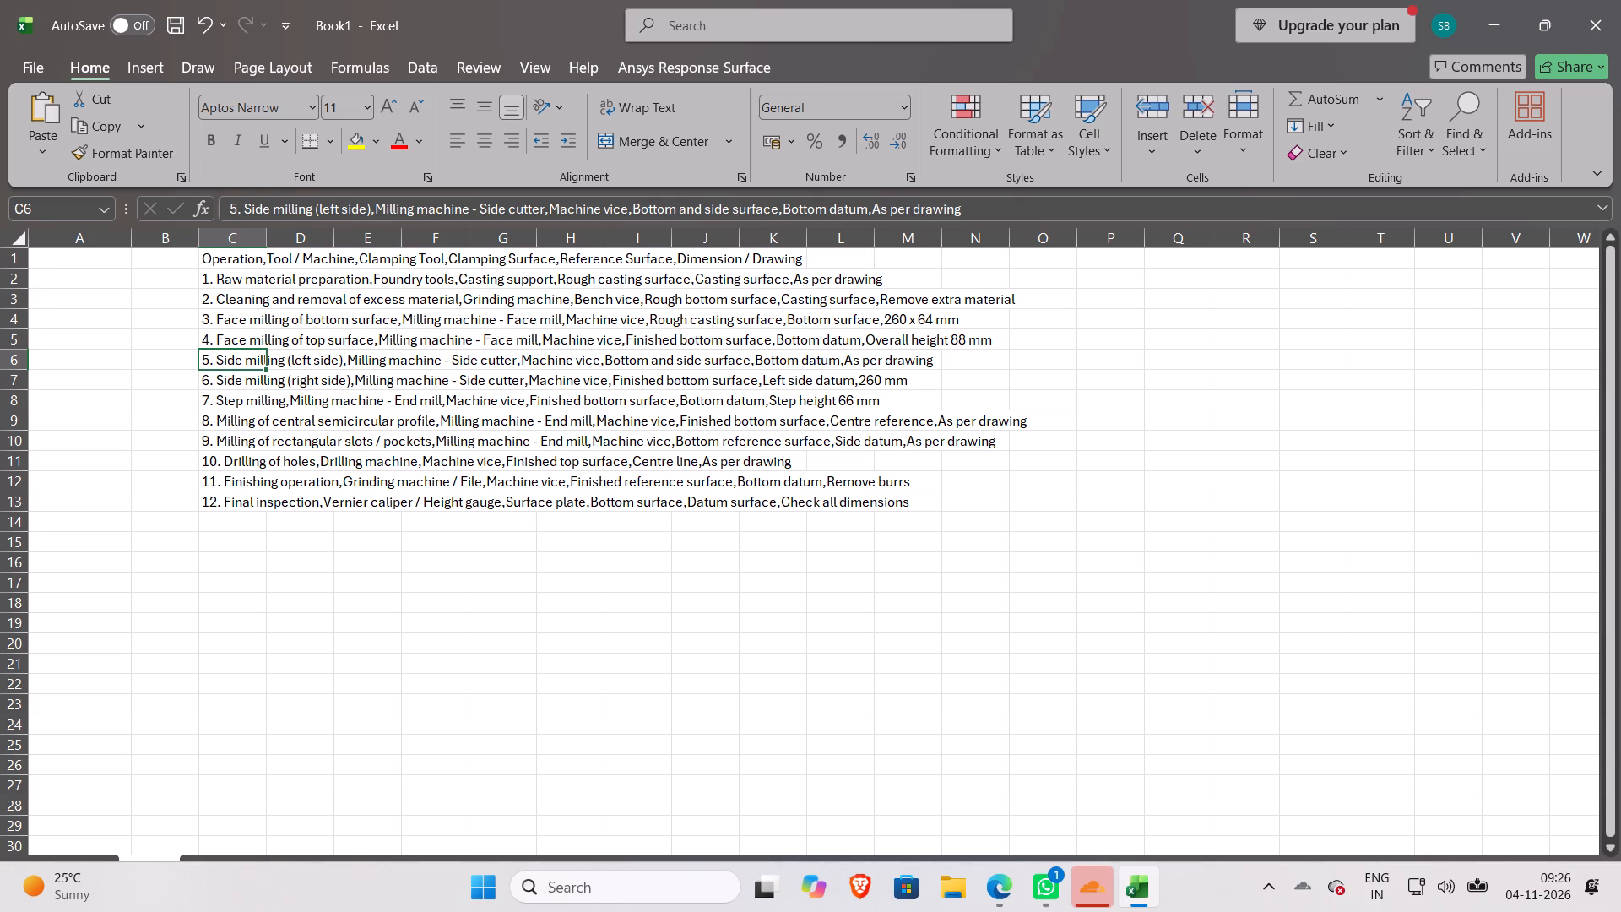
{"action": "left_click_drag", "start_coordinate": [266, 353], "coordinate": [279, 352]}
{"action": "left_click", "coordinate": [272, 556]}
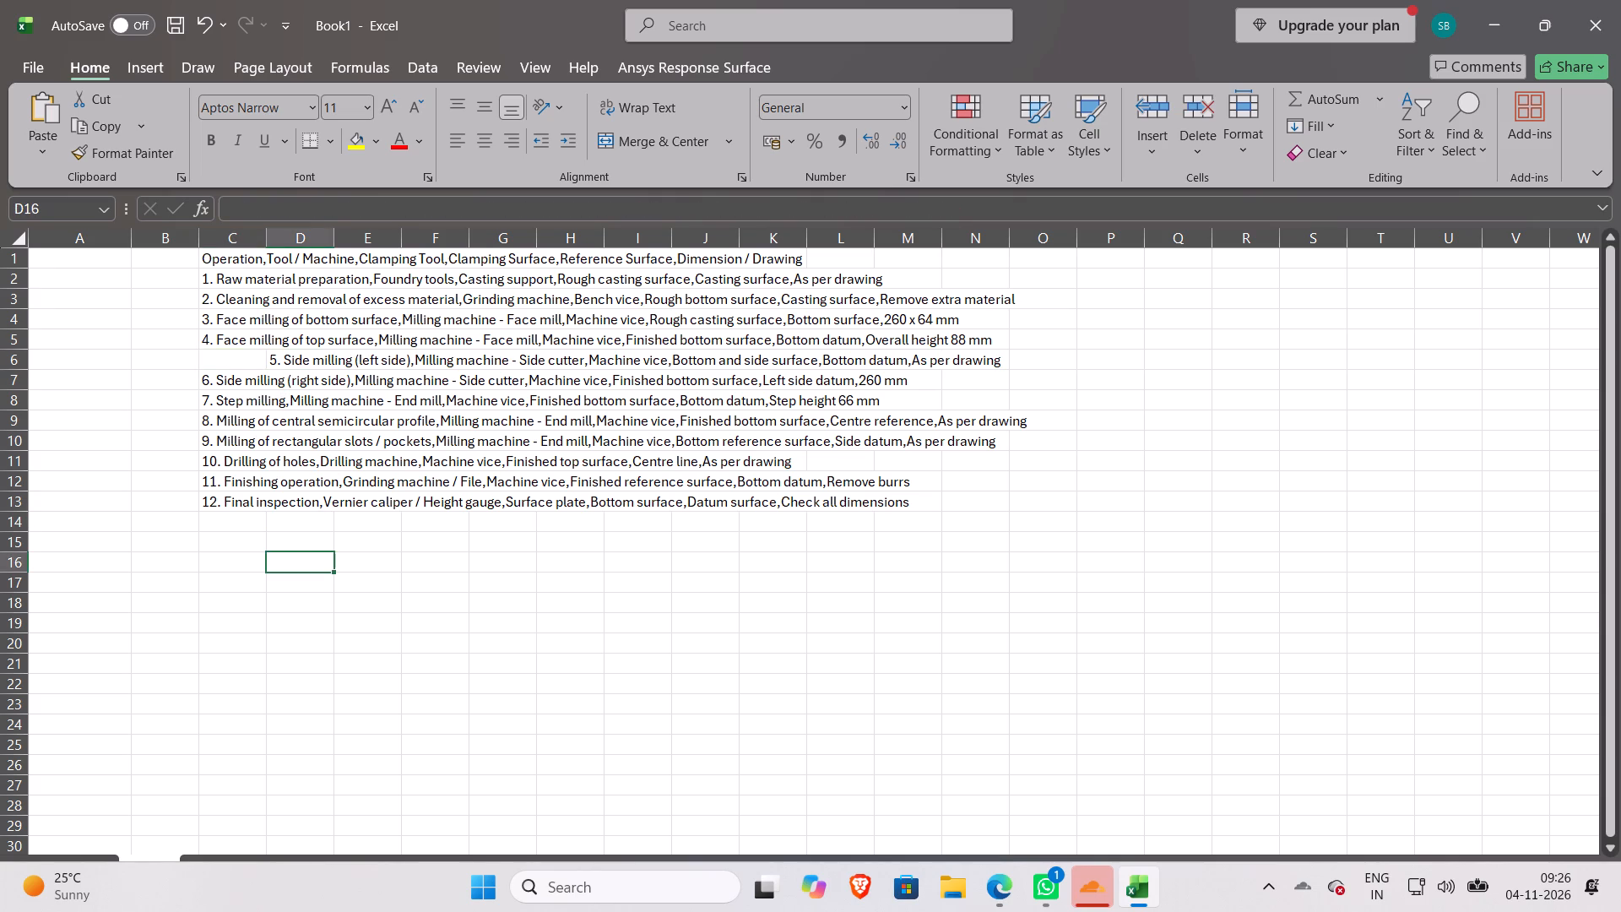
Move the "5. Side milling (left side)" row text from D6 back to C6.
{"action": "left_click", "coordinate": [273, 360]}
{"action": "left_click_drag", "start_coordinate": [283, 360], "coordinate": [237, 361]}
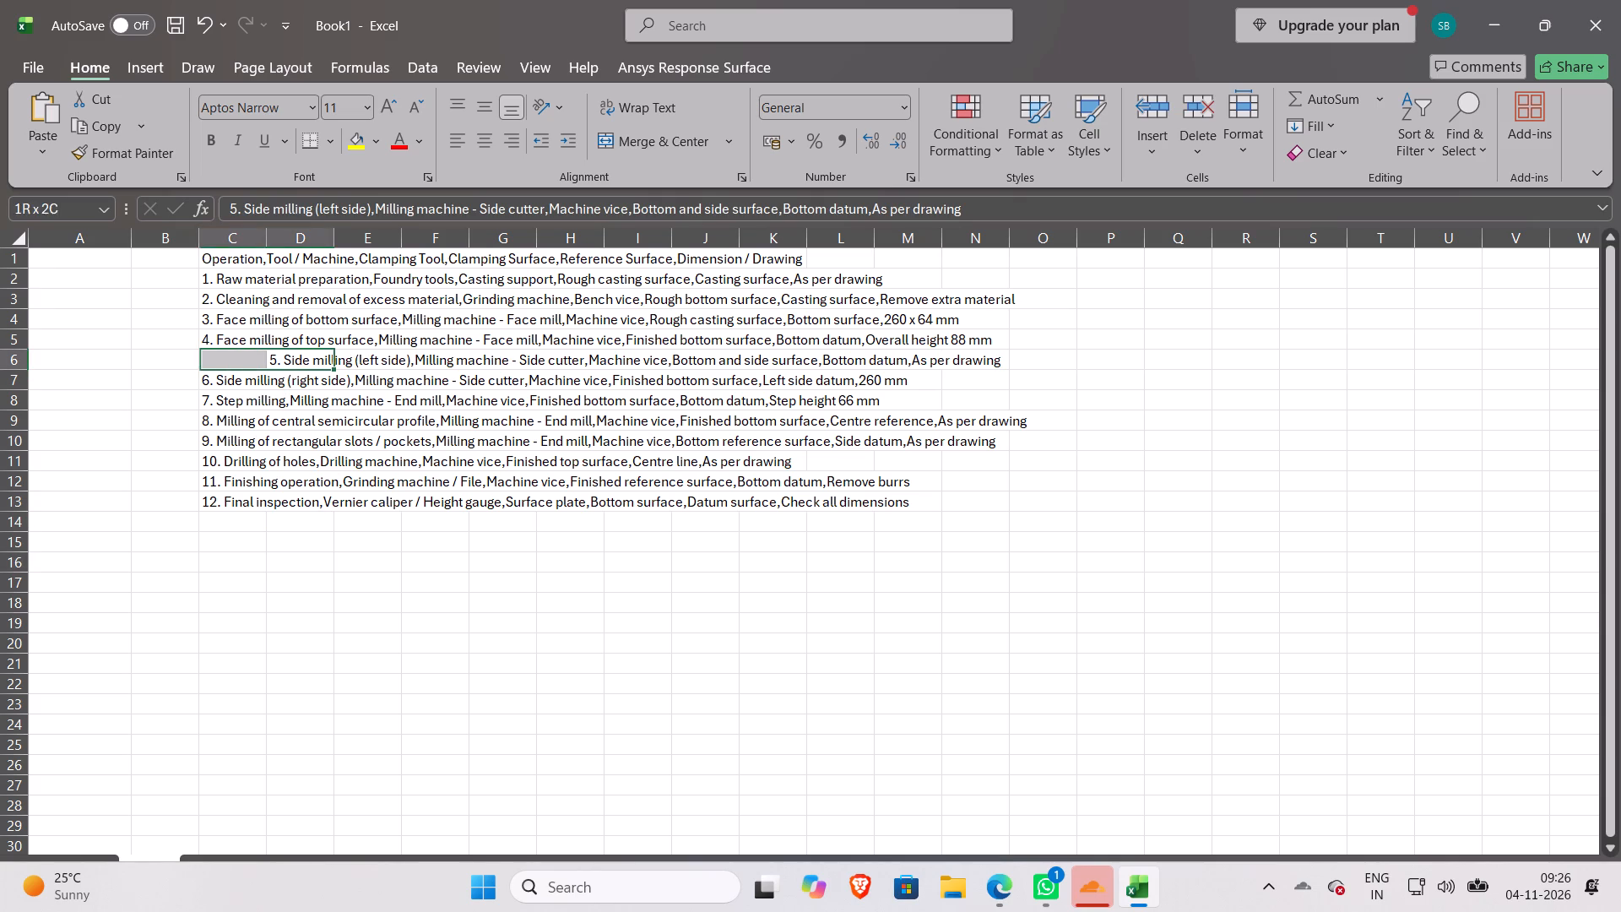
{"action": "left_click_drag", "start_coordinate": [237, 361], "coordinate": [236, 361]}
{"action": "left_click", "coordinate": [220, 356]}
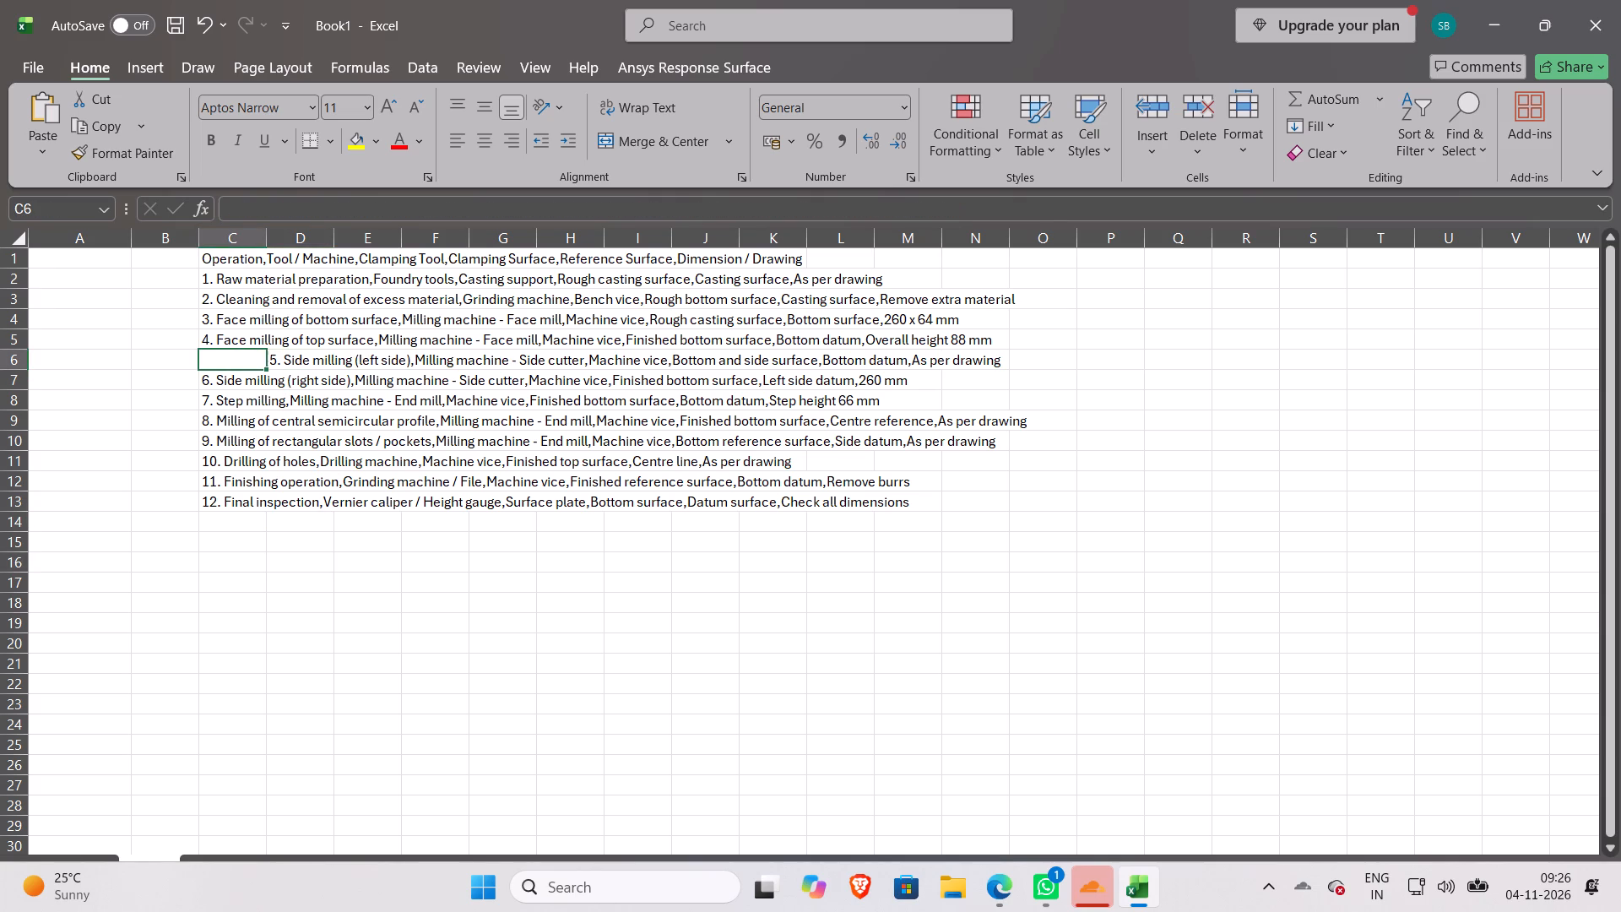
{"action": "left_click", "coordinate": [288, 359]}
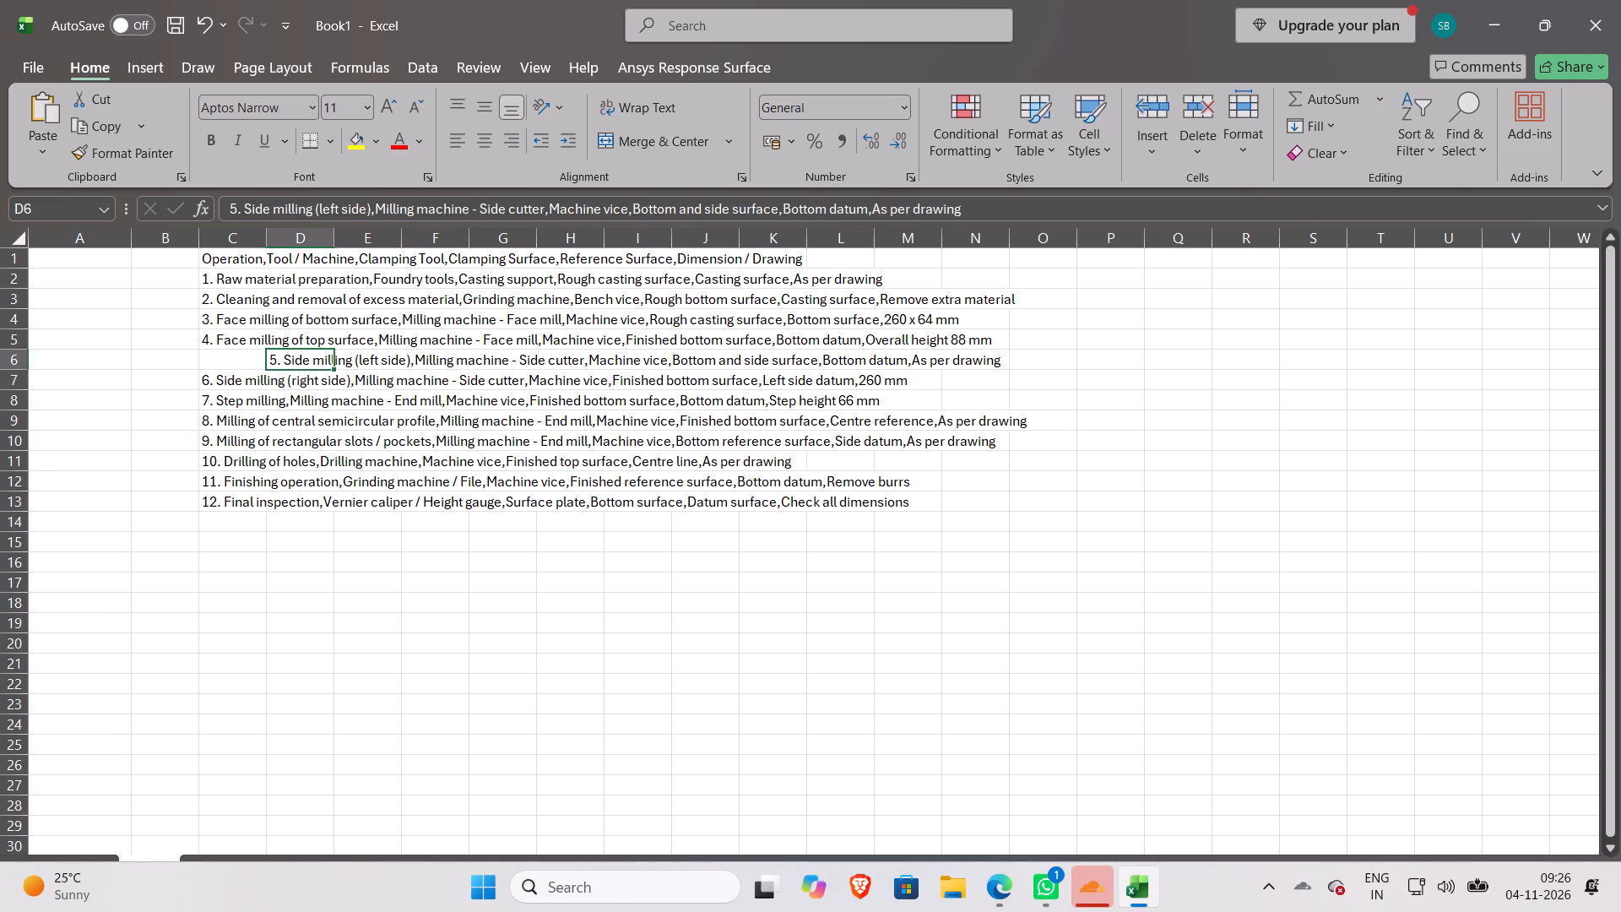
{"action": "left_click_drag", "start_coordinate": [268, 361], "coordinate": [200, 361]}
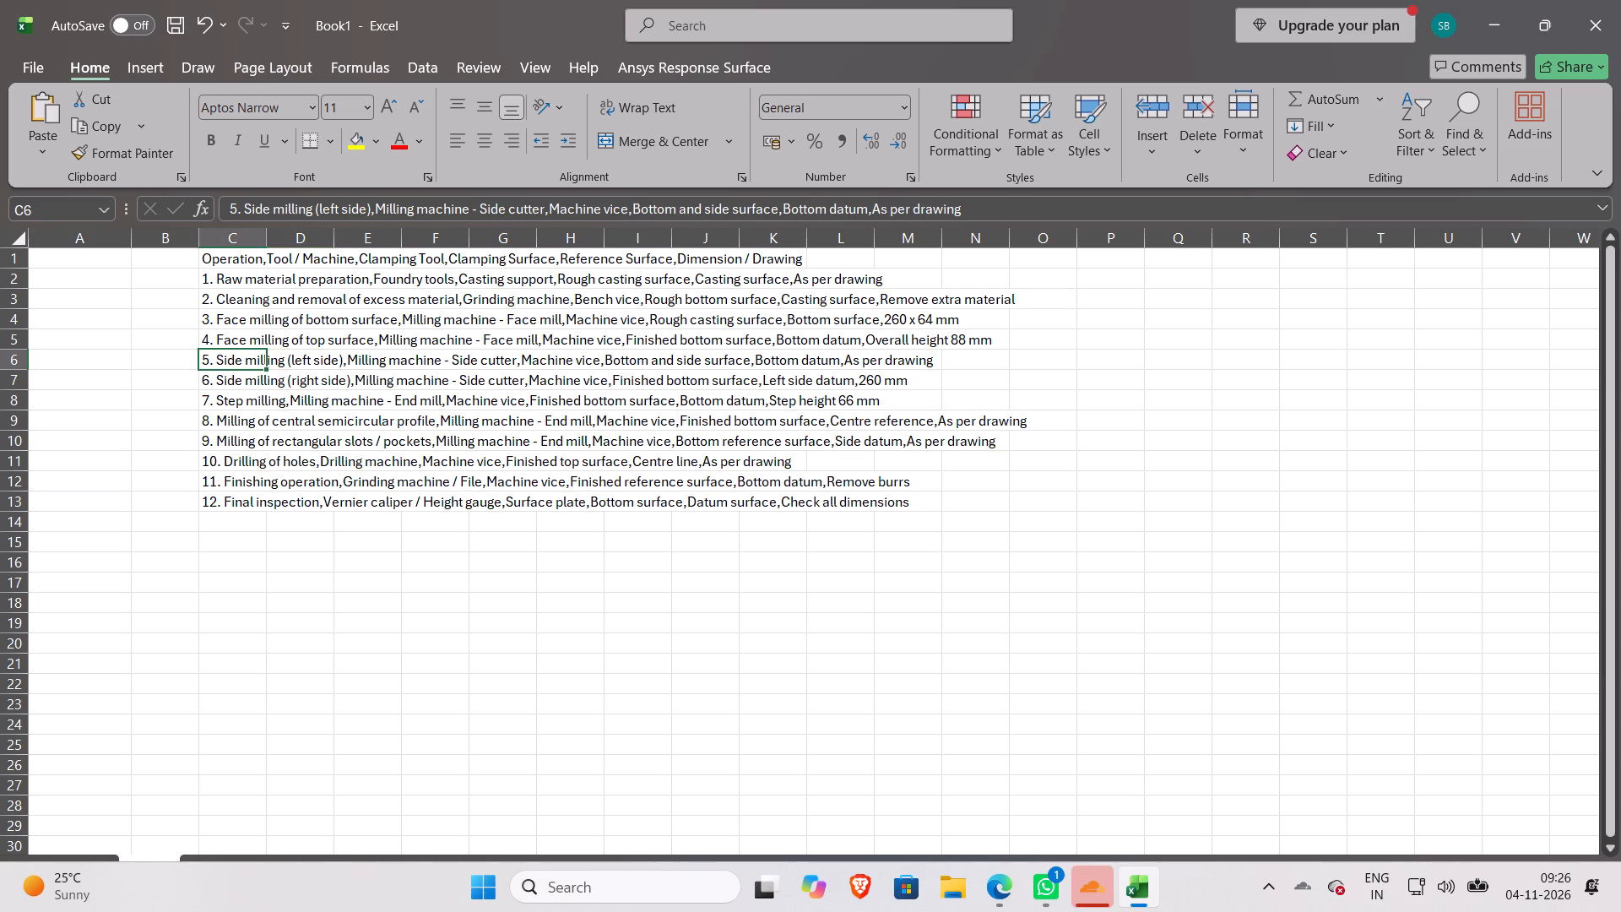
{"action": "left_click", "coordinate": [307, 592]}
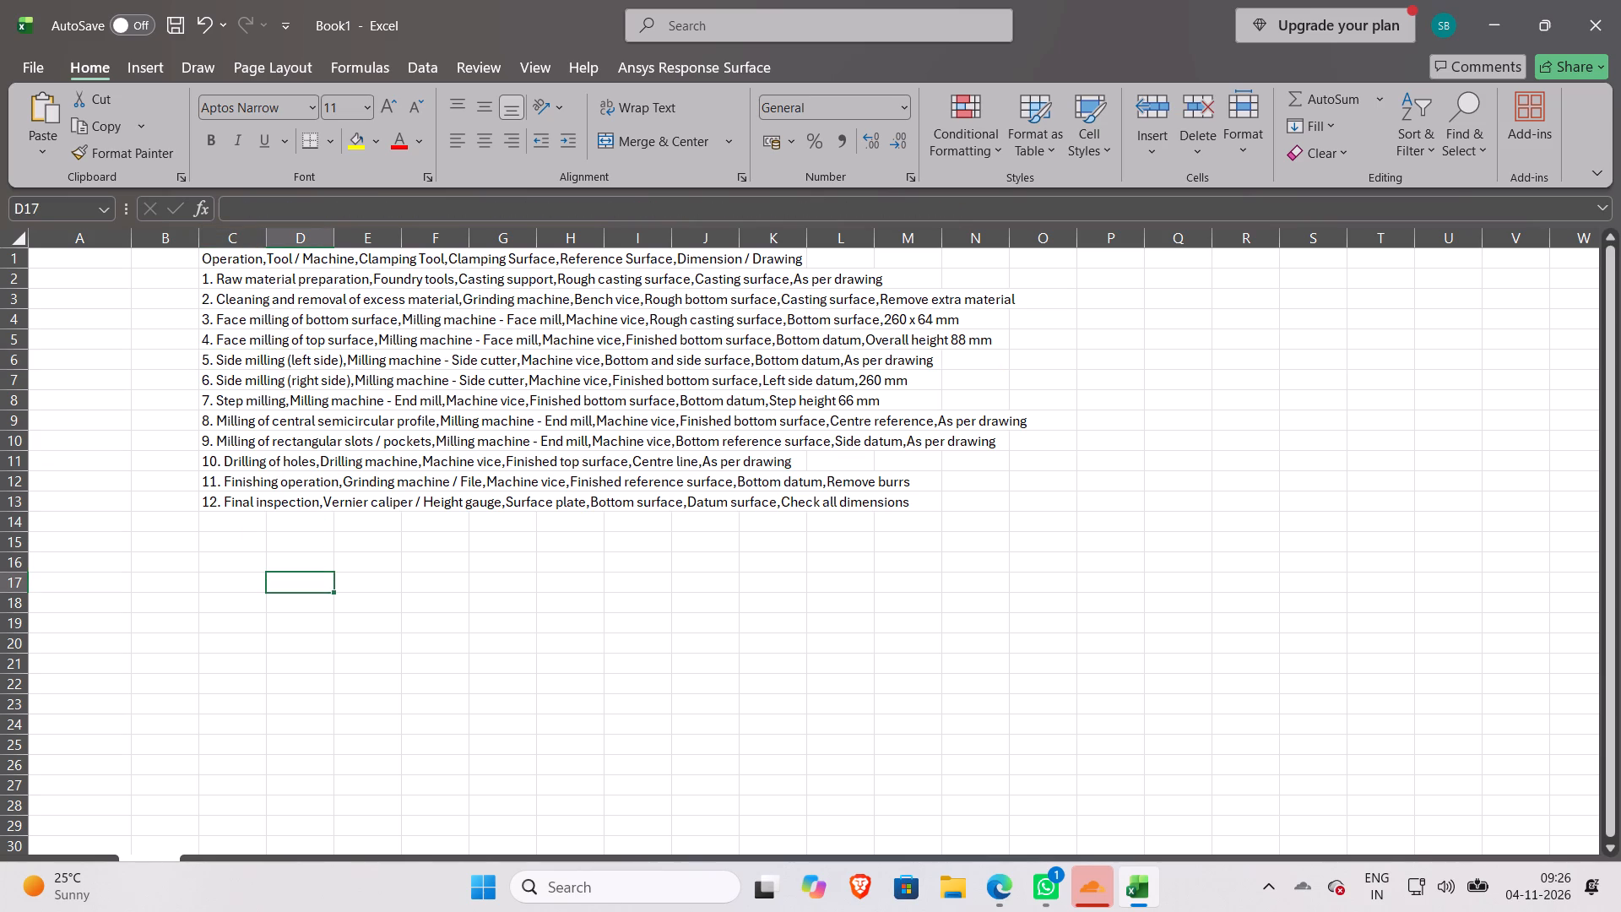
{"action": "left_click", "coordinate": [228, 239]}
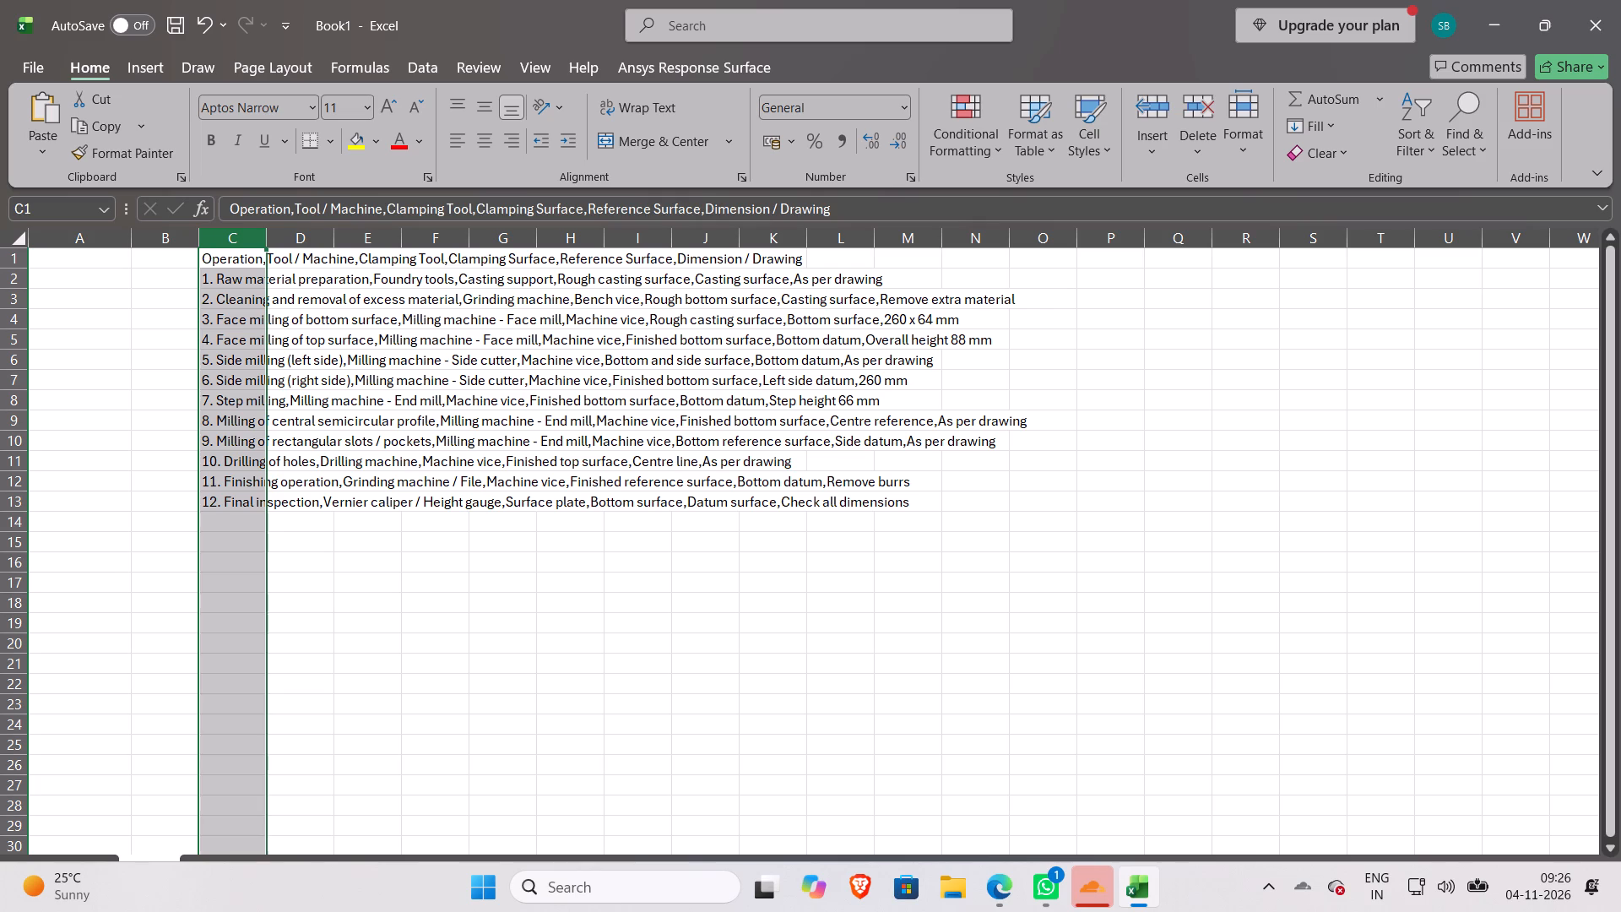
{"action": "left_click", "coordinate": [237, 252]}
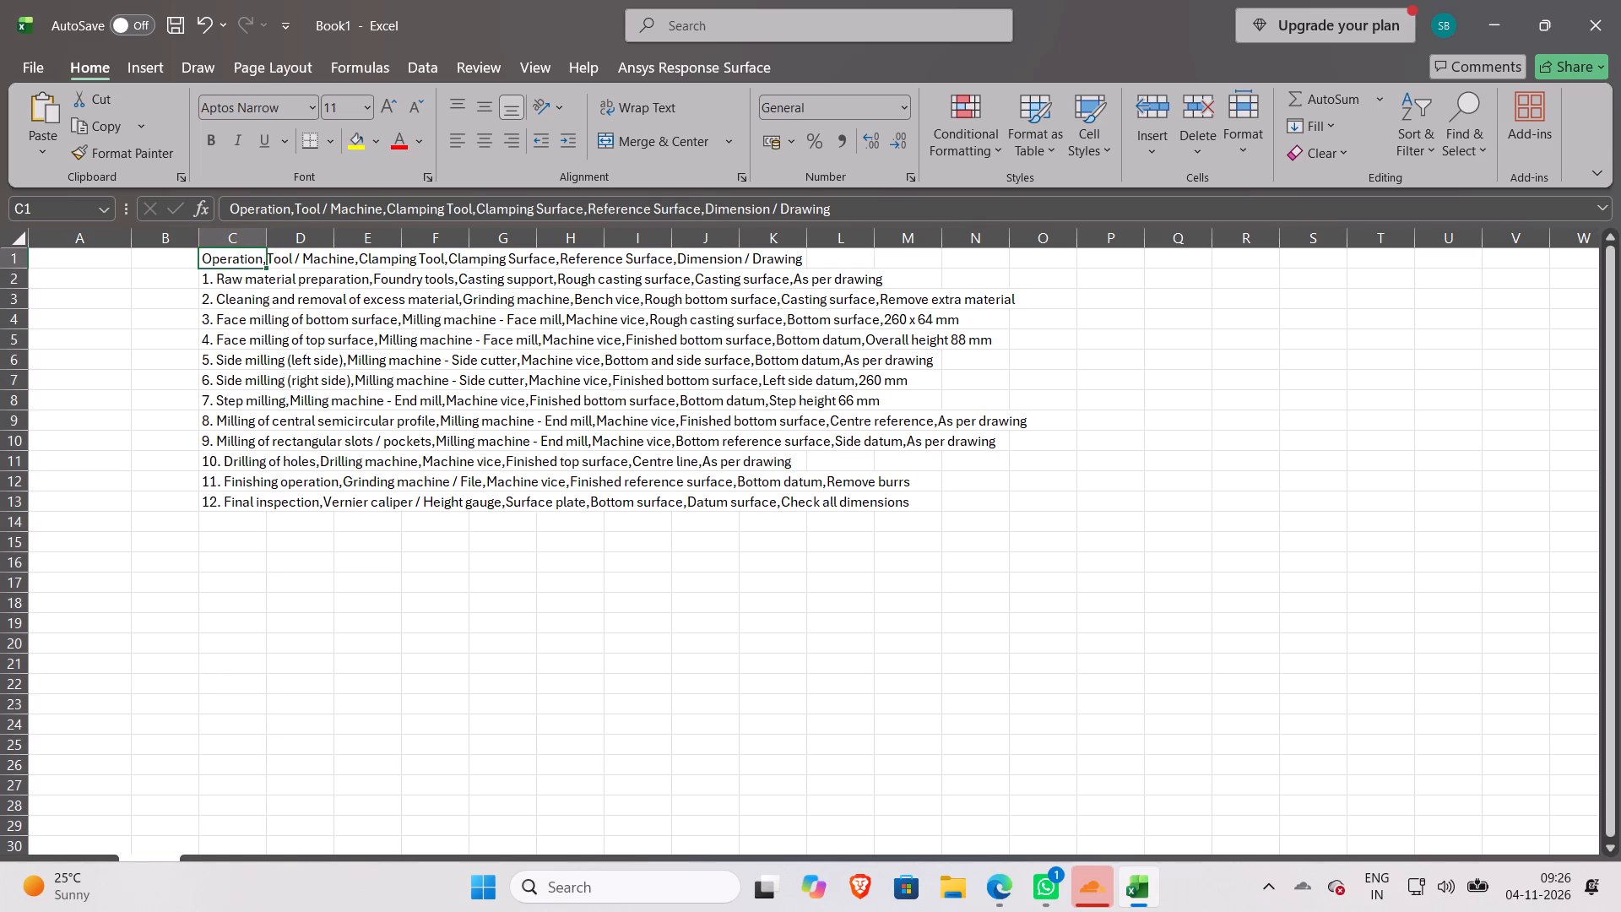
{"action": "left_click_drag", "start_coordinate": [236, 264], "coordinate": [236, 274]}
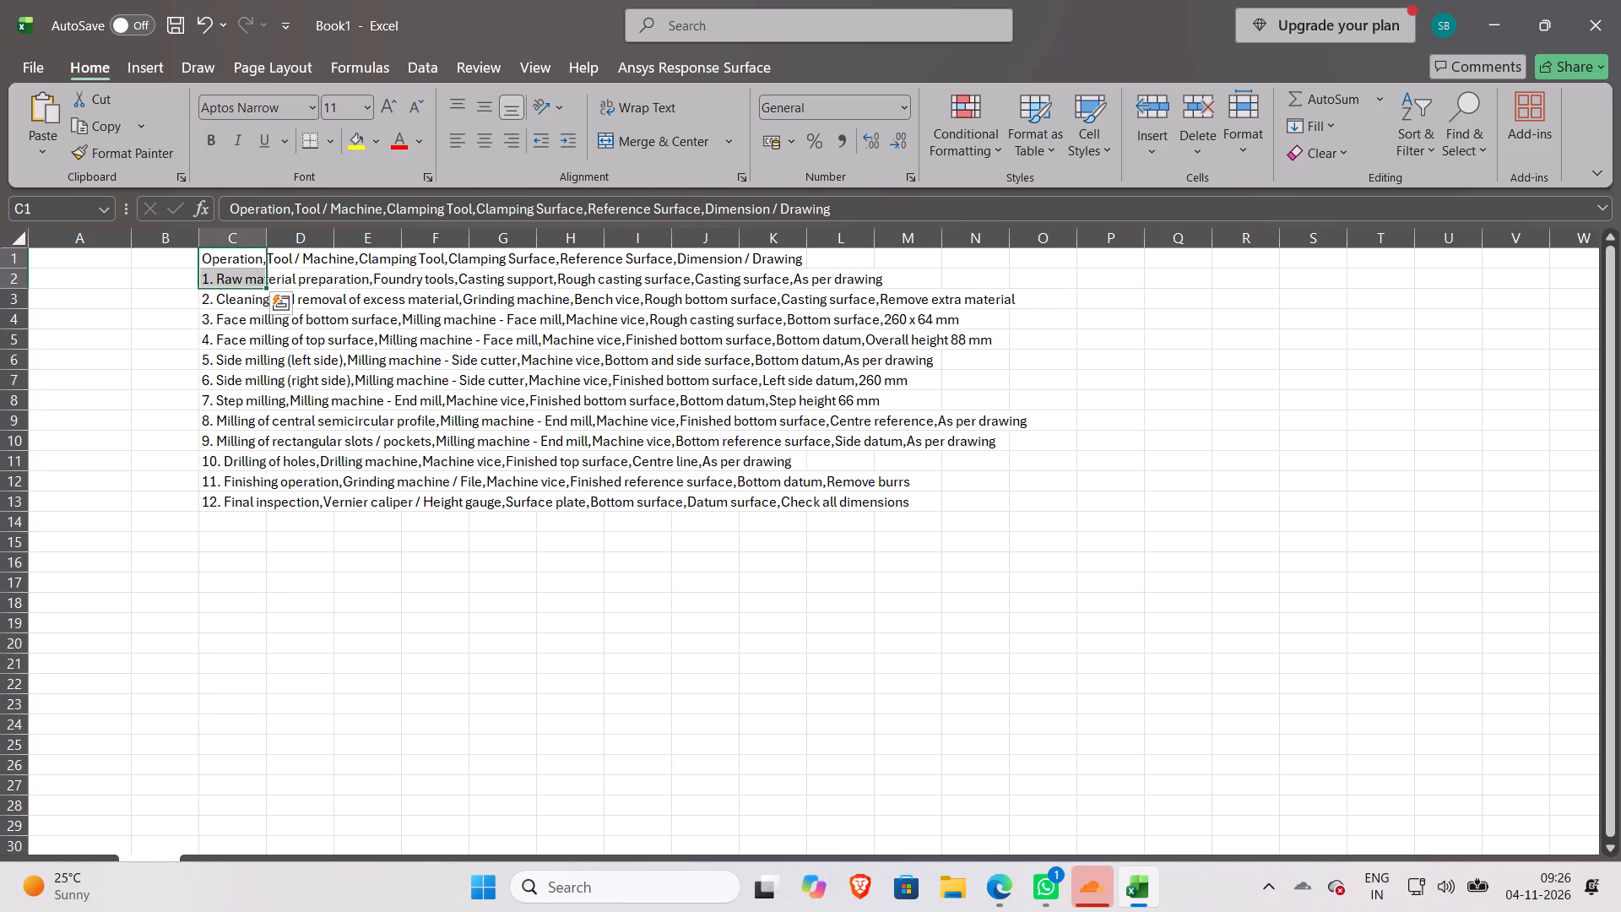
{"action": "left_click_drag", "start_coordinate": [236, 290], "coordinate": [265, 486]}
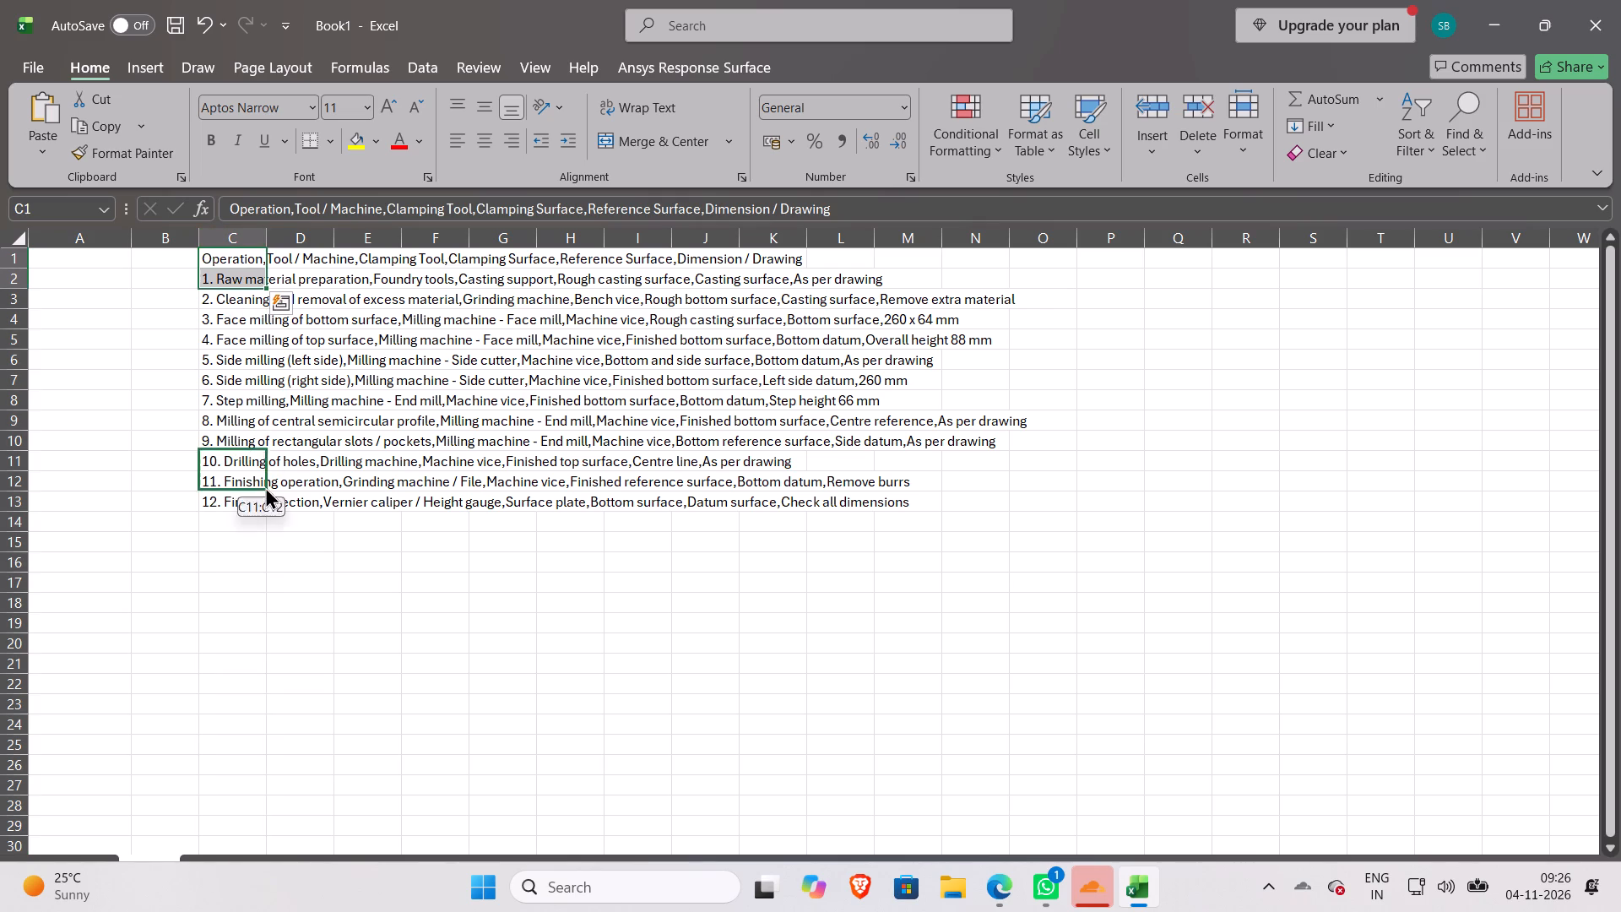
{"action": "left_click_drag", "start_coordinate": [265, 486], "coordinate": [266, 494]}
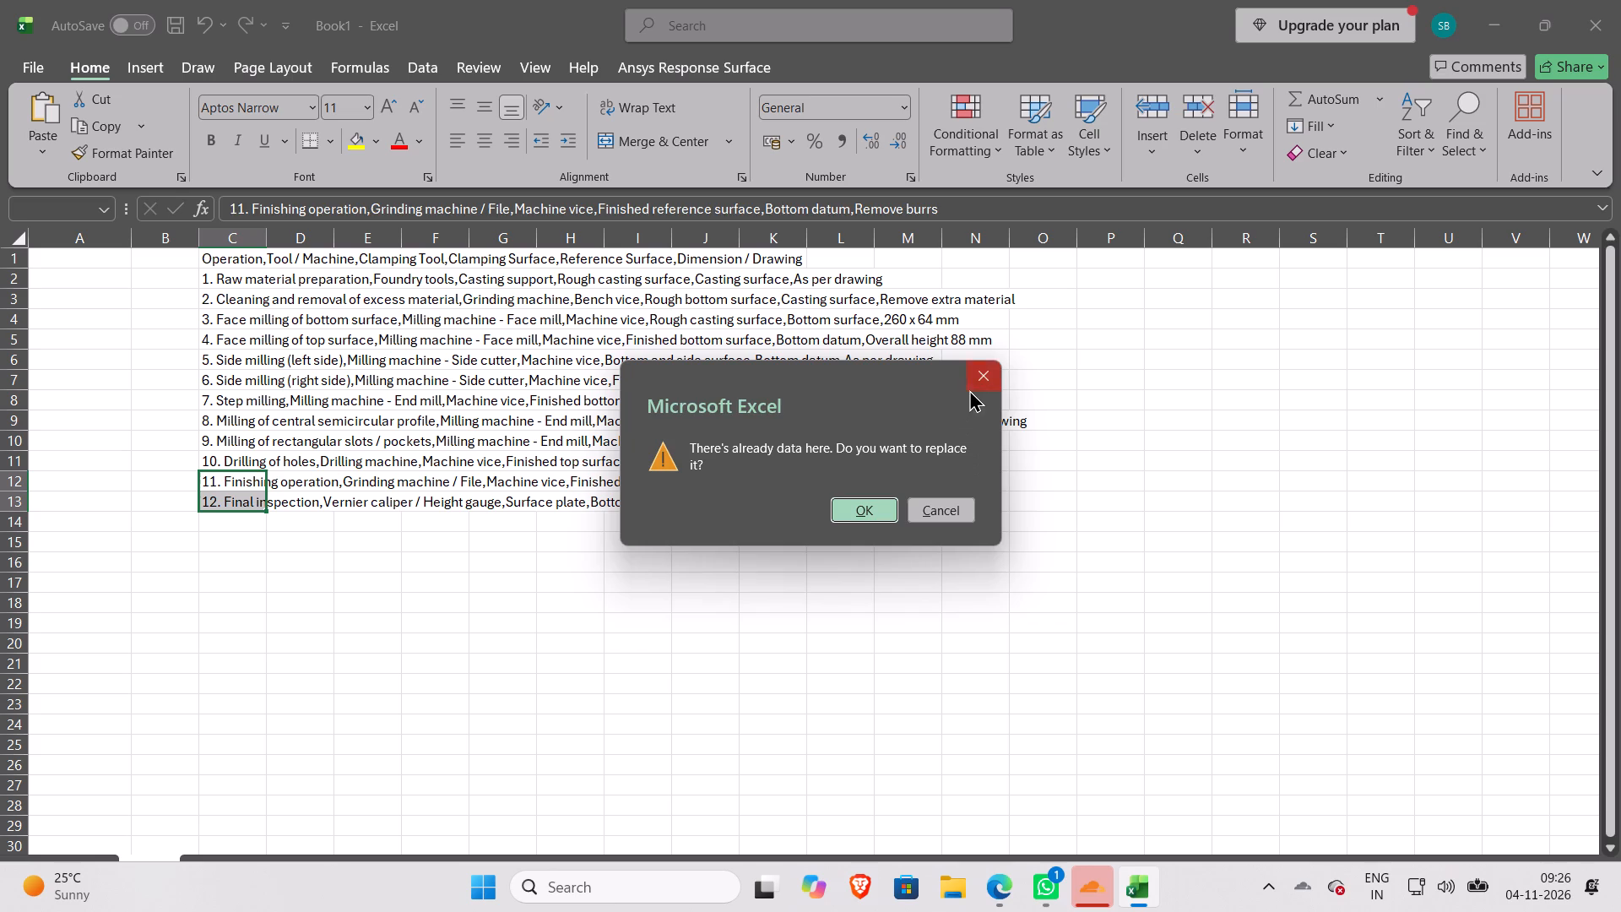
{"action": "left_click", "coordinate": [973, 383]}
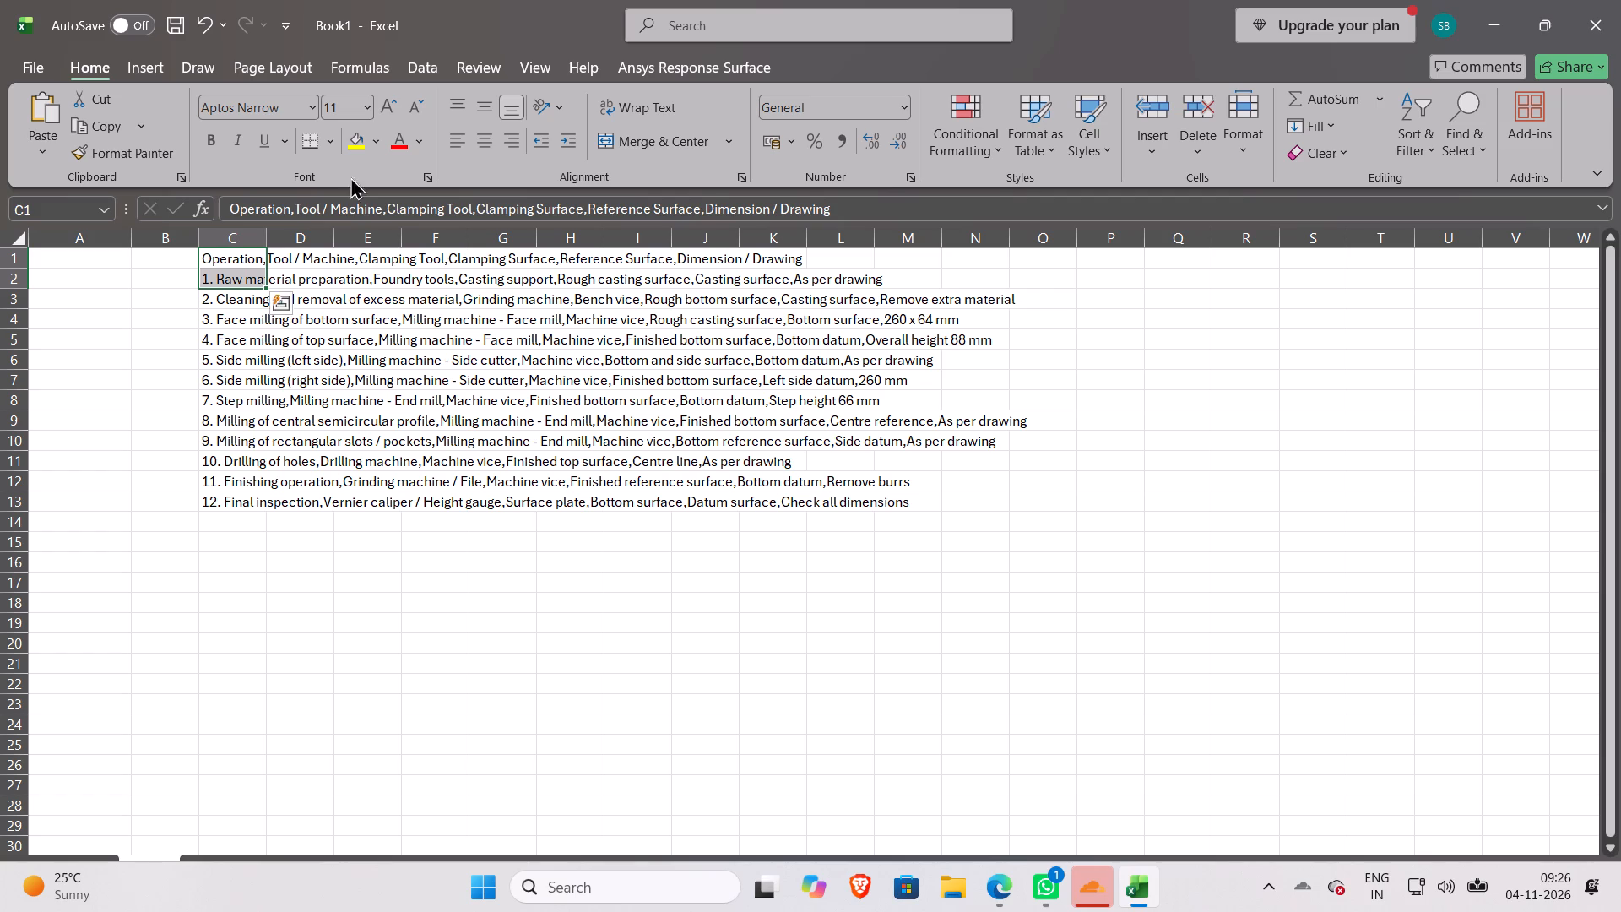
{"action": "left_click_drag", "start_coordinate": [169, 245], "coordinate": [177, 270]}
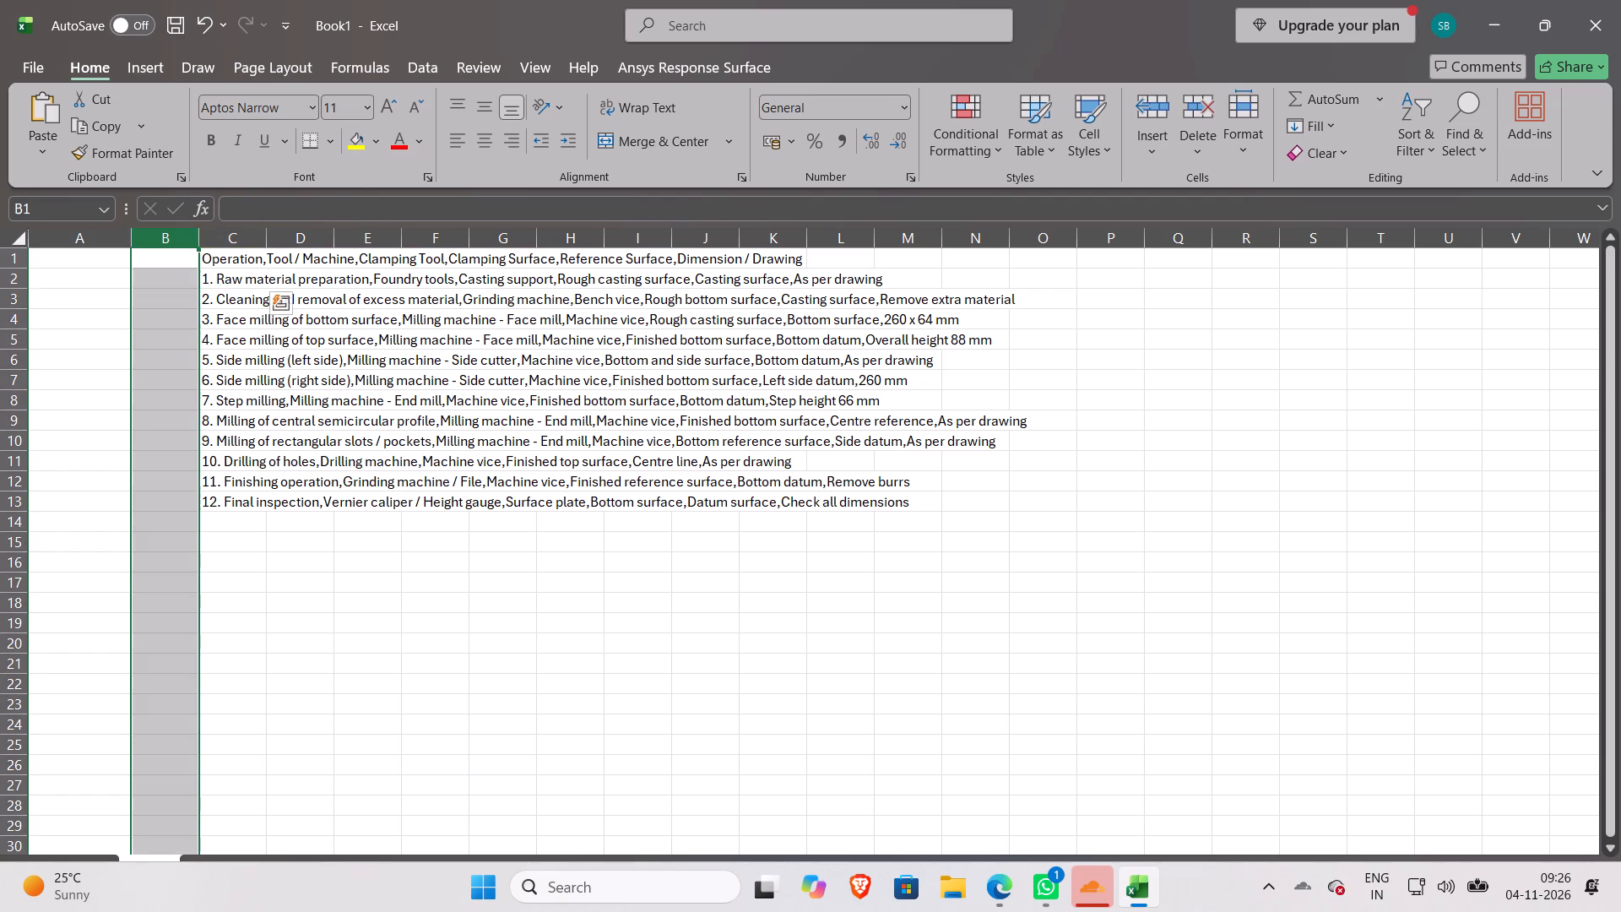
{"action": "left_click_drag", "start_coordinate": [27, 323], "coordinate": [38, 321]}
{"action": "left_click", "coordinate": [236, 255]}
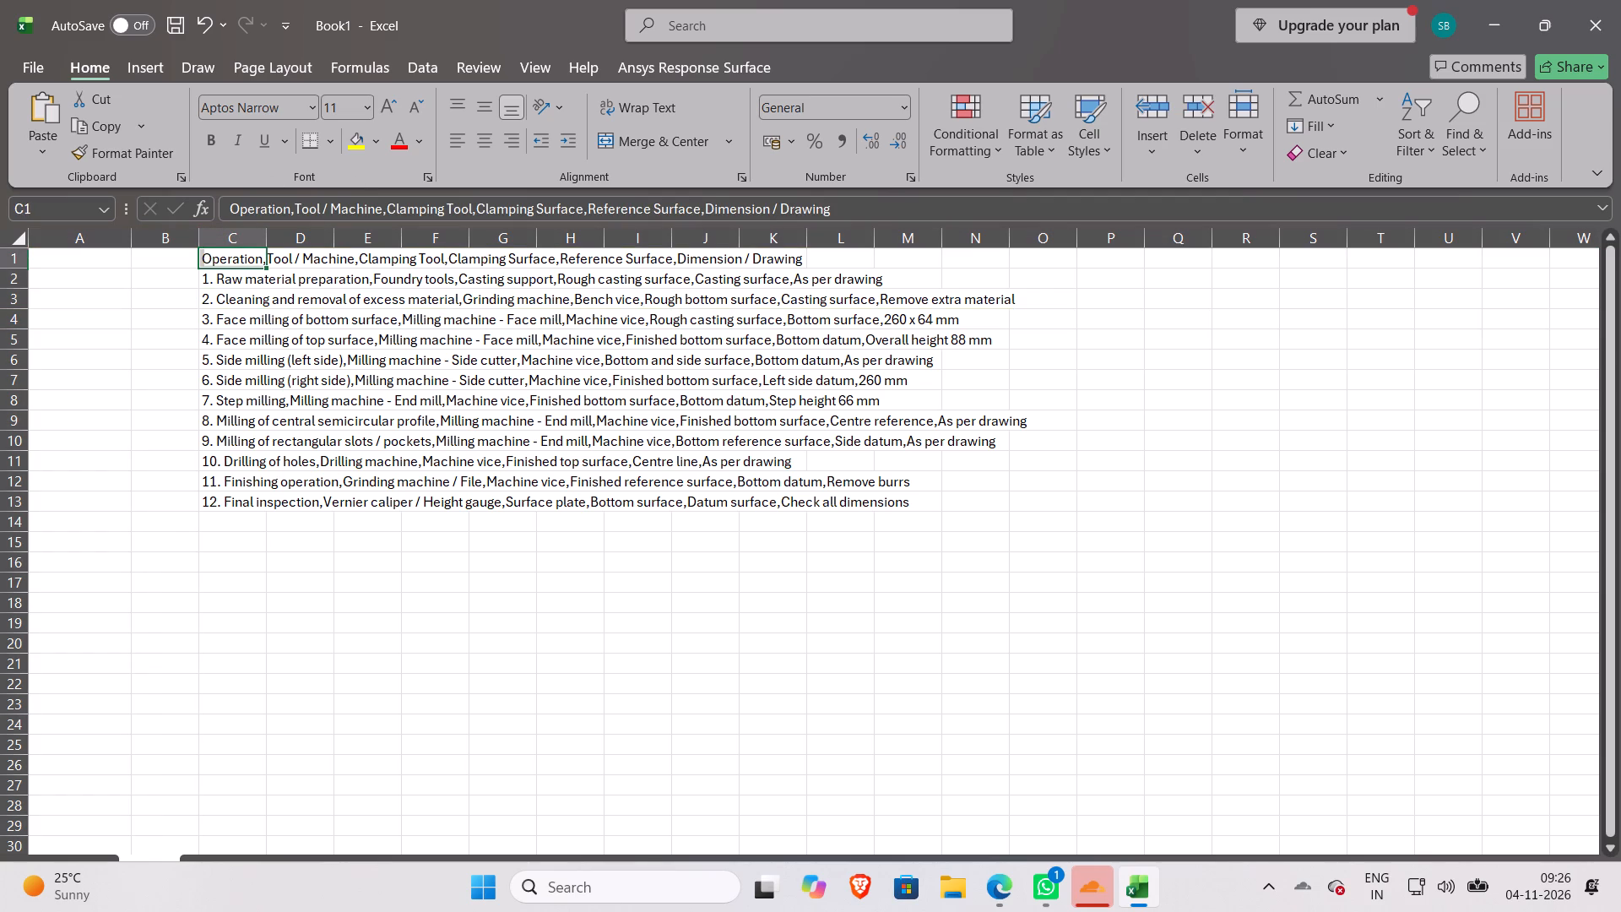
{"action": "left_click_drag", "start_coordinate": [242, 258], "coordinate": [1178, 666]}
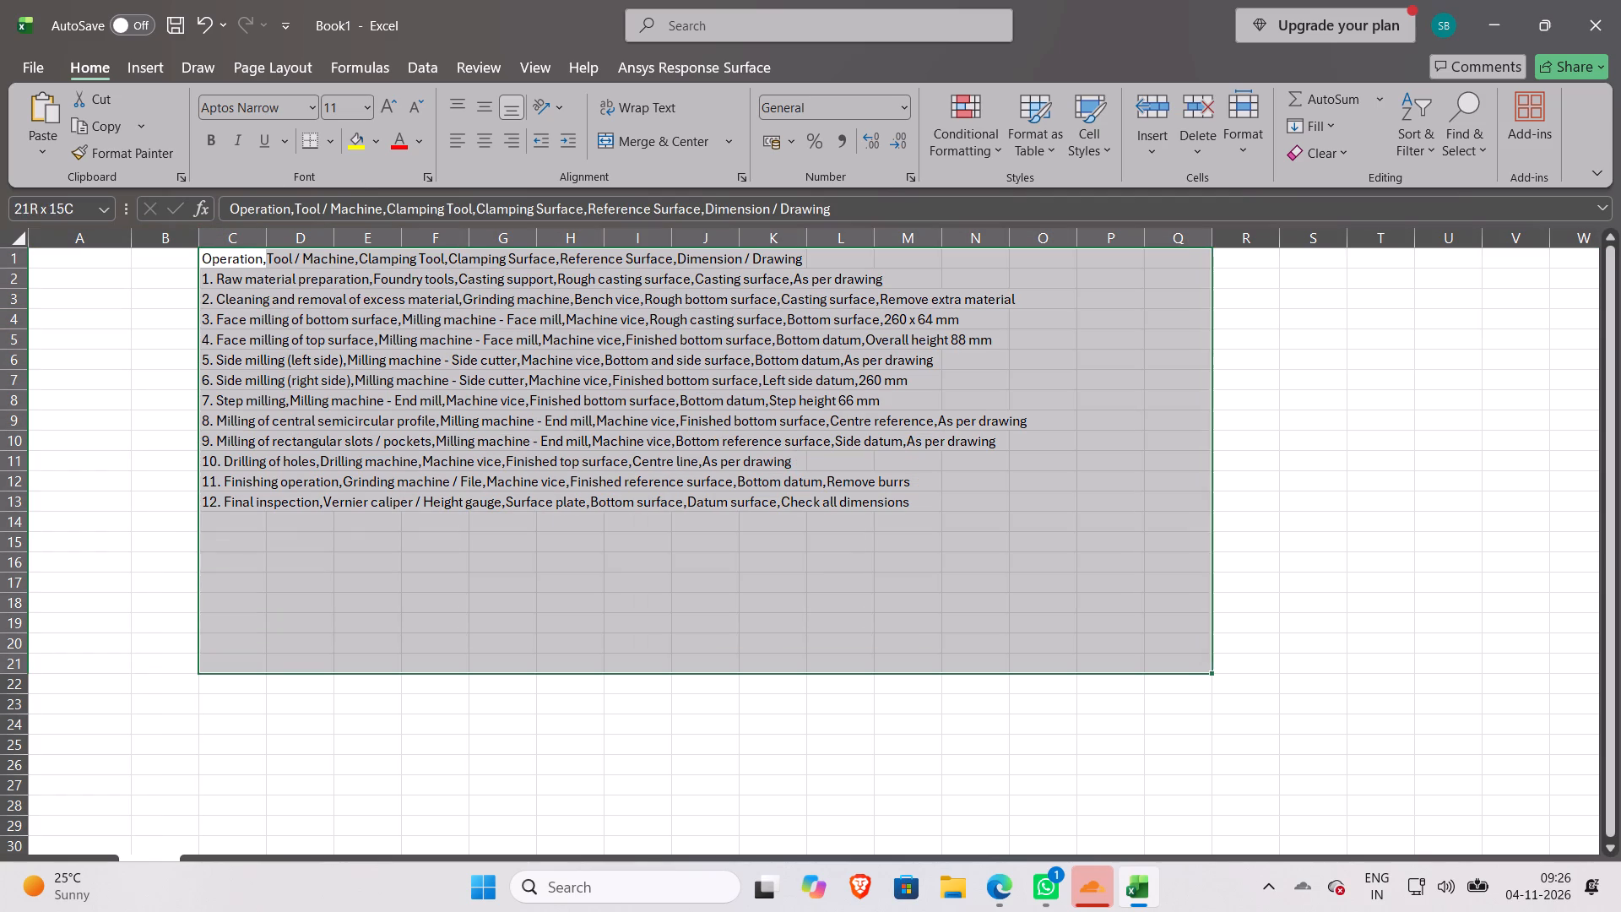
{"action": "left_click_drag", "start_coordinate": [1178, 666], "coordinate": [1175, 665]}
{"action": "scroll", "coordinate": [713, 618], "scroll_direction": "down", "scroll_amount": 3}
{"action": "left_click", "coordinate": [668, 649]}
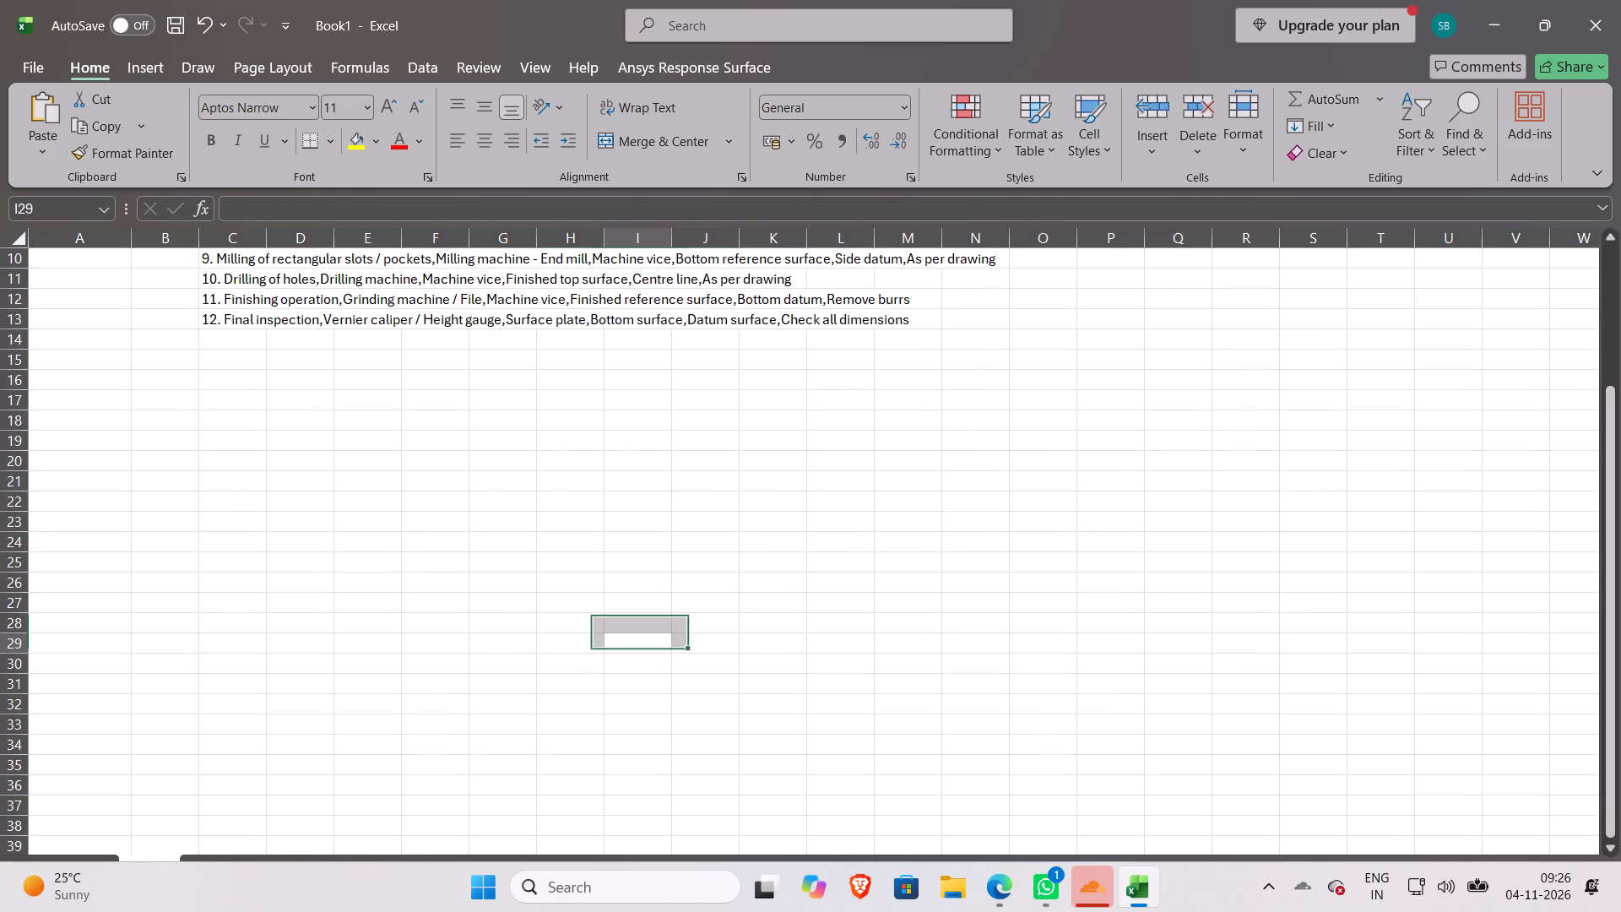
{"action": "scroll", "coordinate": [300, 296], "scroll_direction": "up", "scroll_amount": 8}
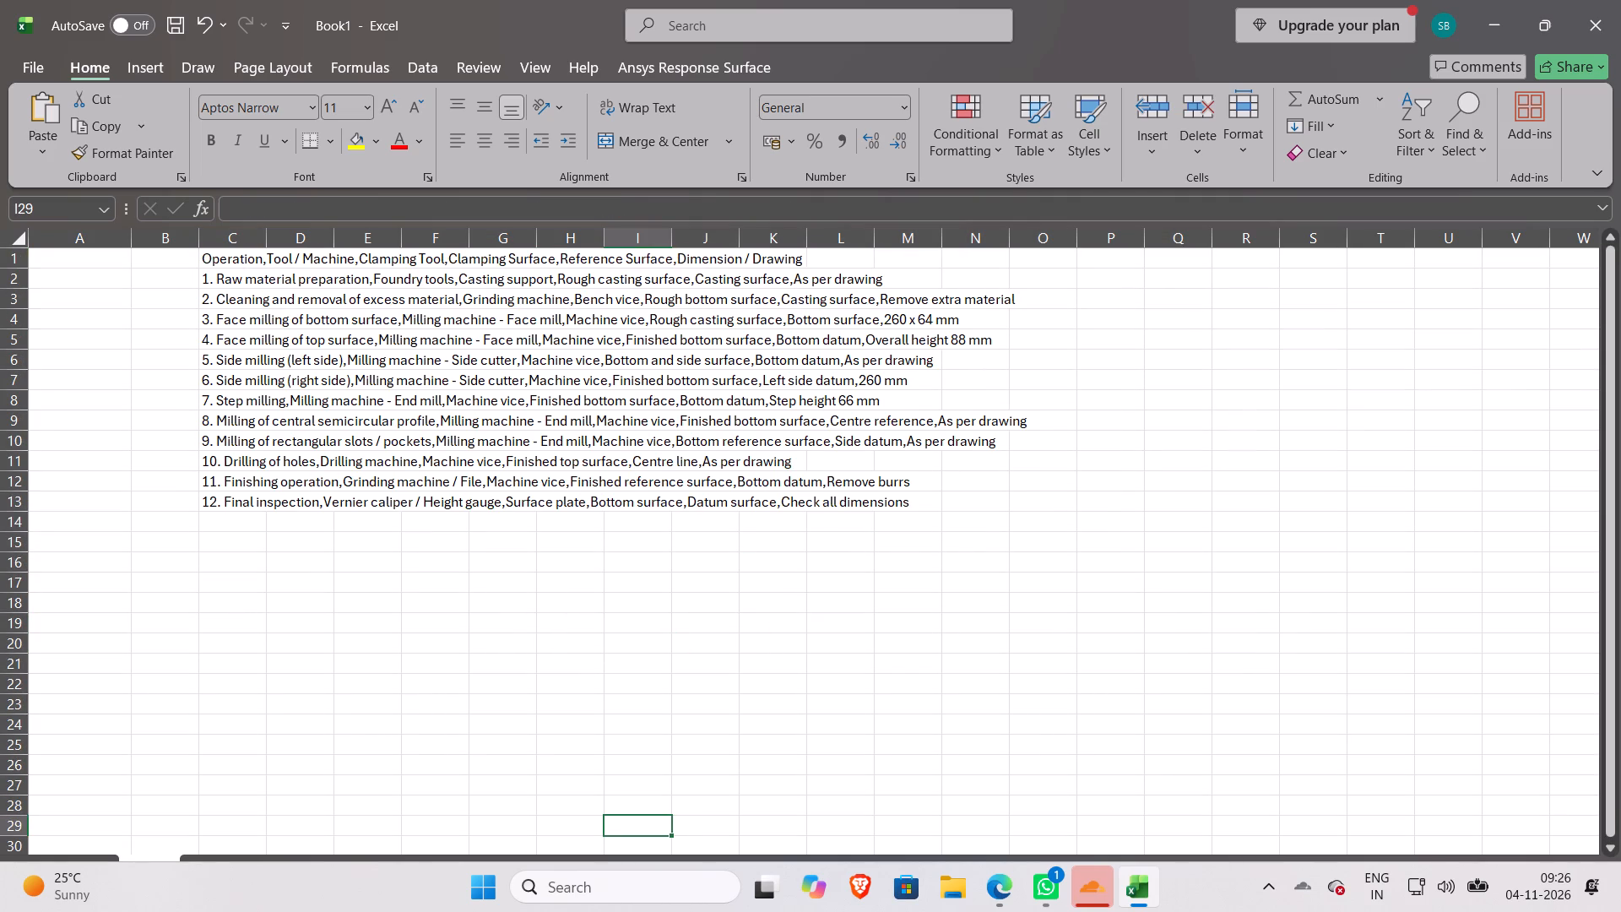
Move the header text from C1 to cell F19, below the process list.
{"action": "left_click", "coordinate": [214, 259]}
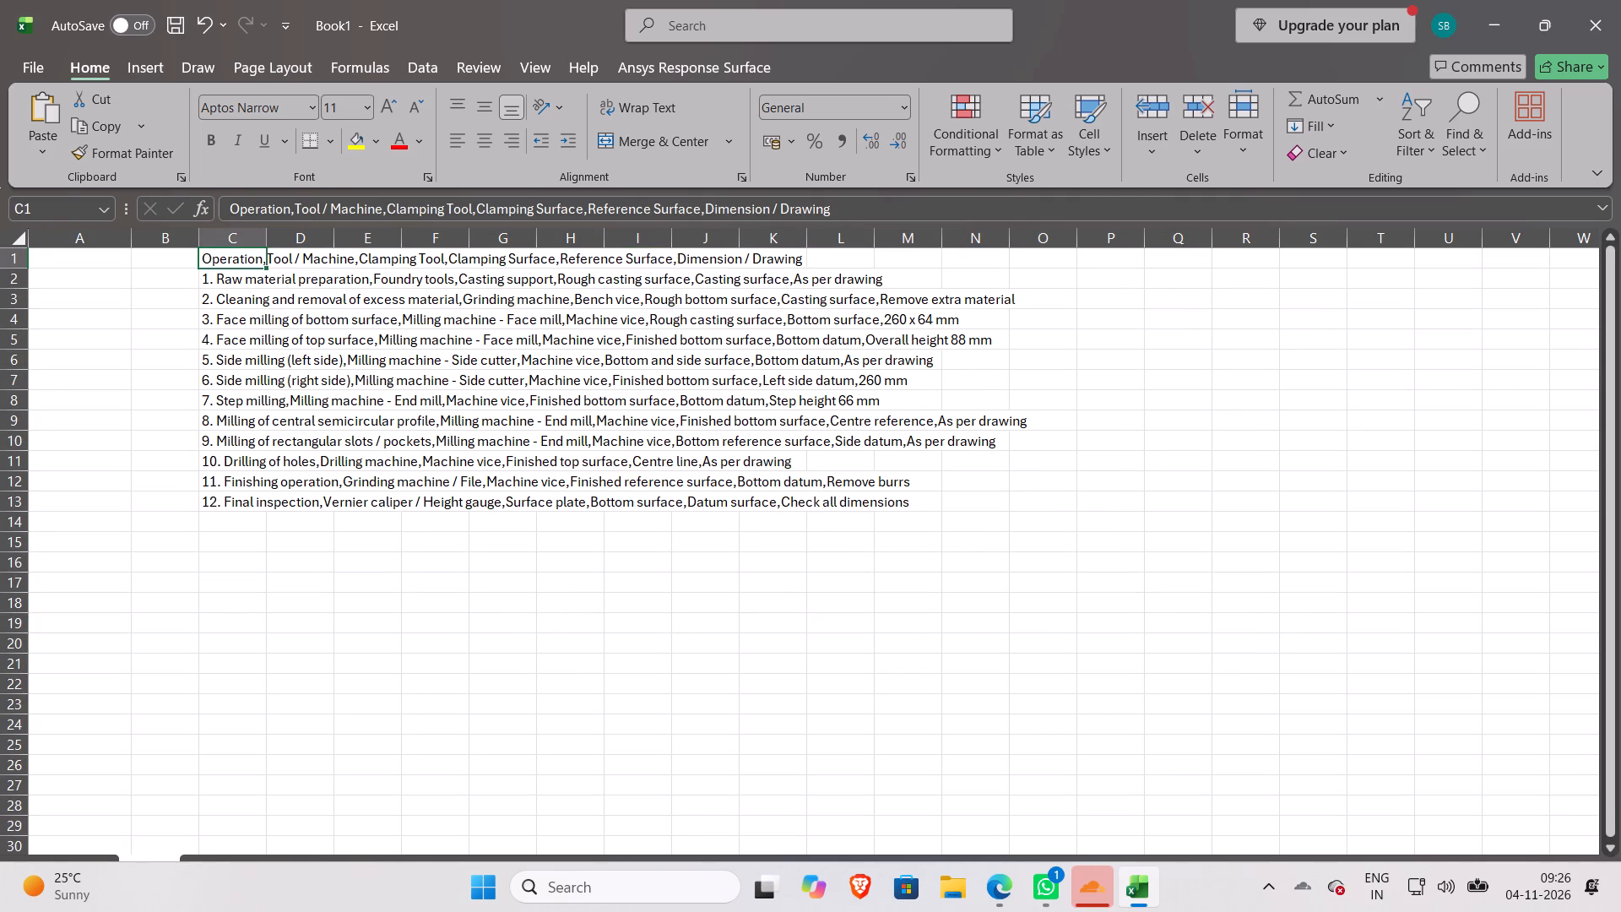
{"action": "left_click_drag", "start_coordinate": [225, 261], "coordinate": [301, 370]}
{"action": "left_click", "coordinate": [117, 516]}
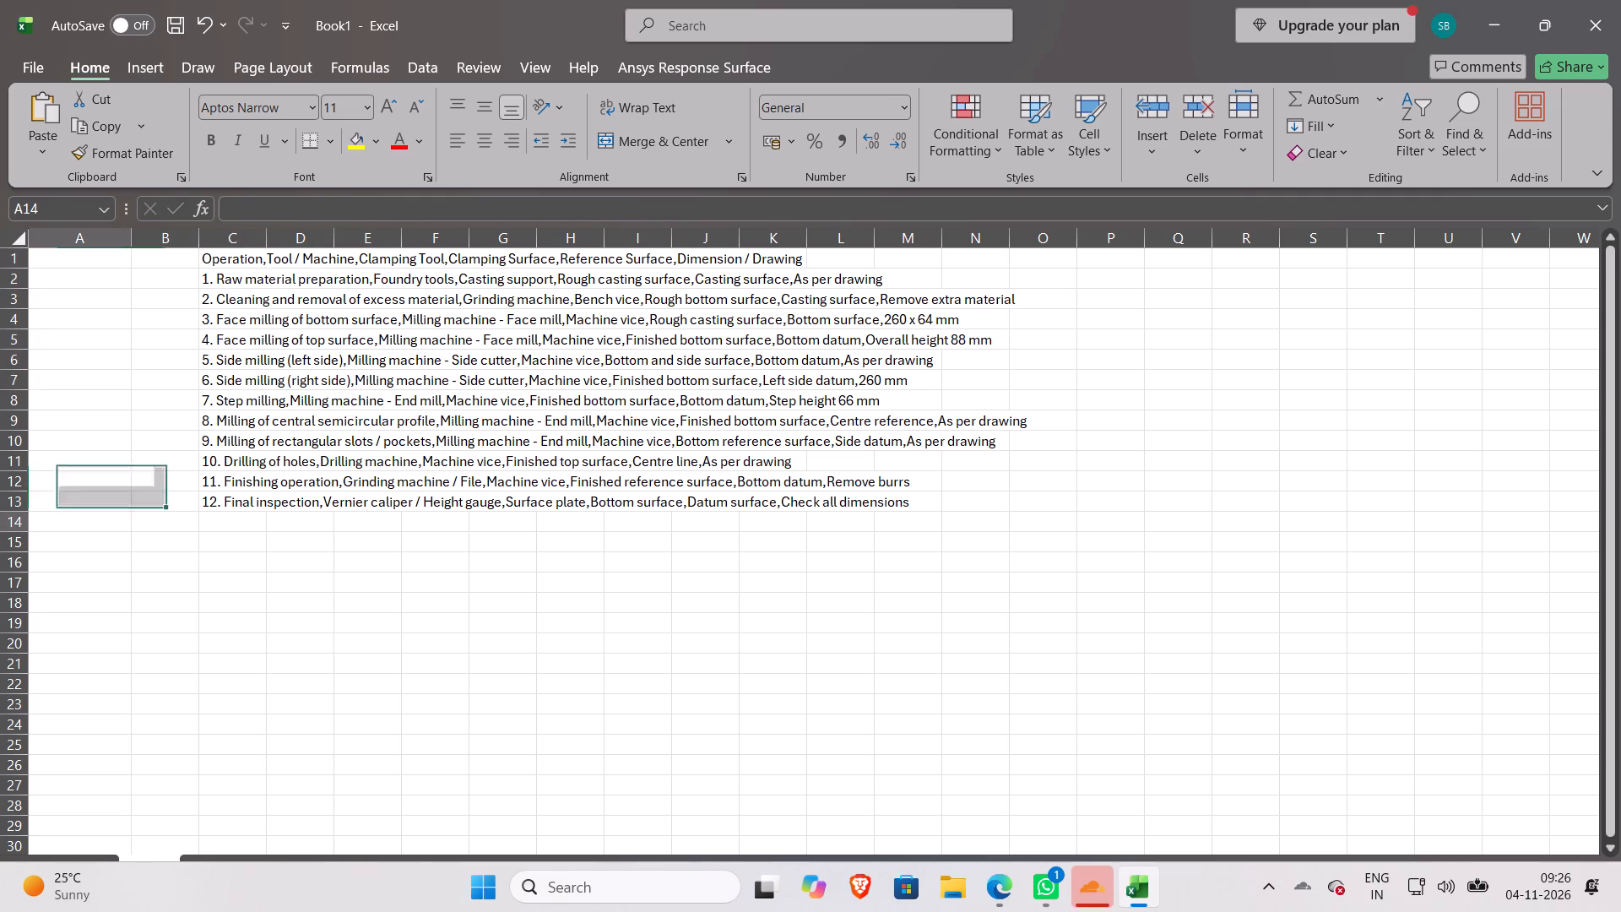
{"action": "left_click", "coordinate": [246, 263]}
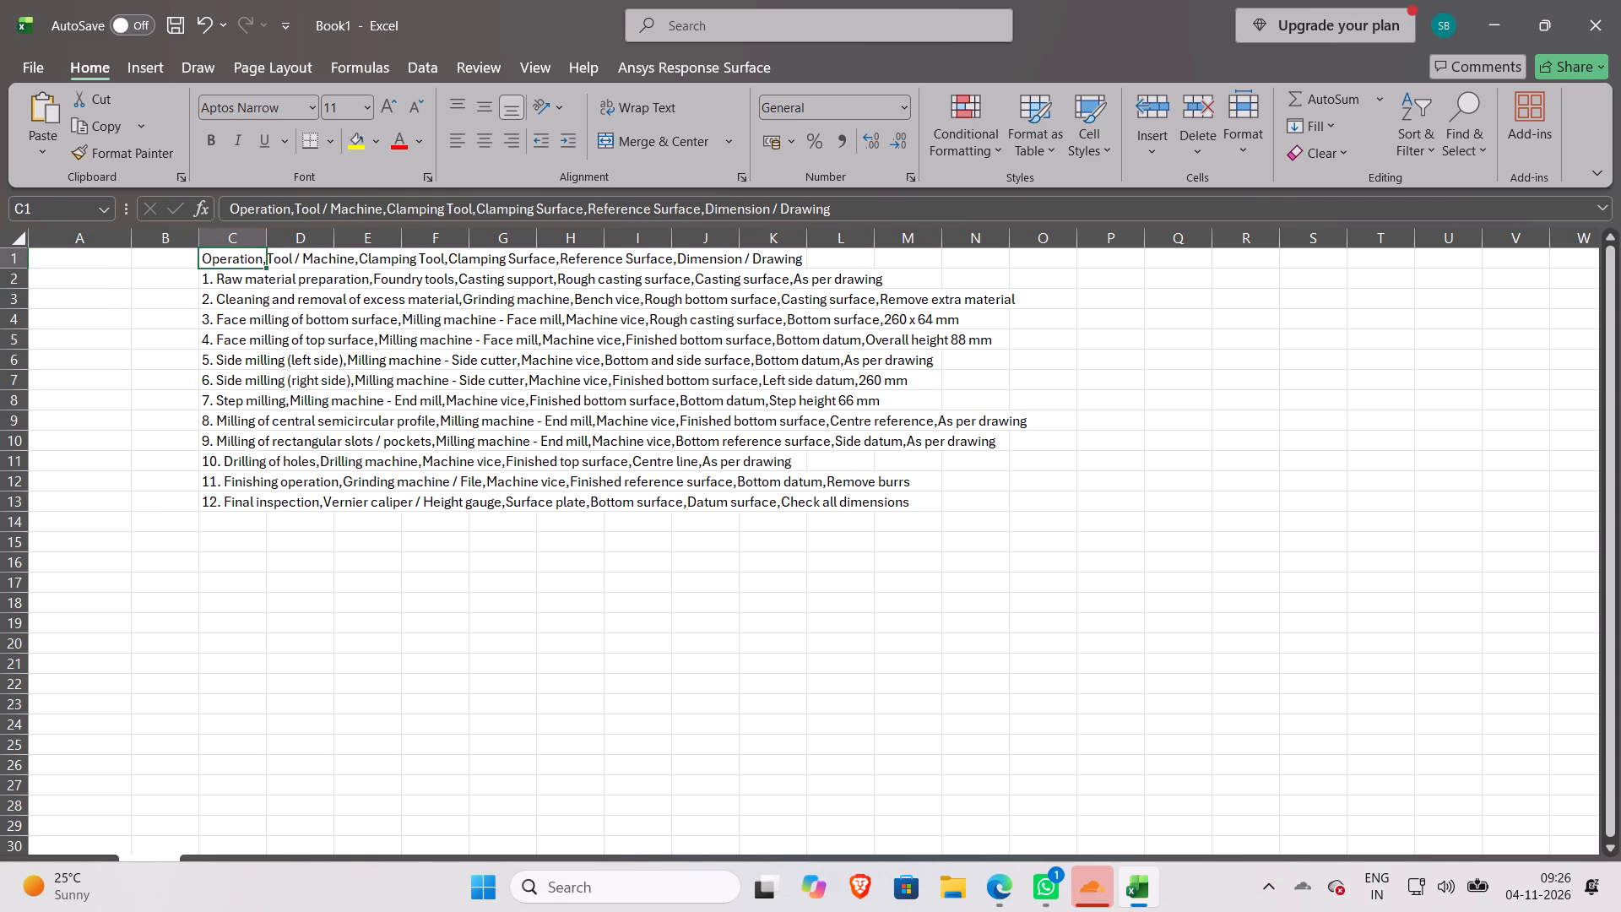
{"action": "left_click_drag", "start_coordinate": [246, 269], "coordinate": [446, 625]}
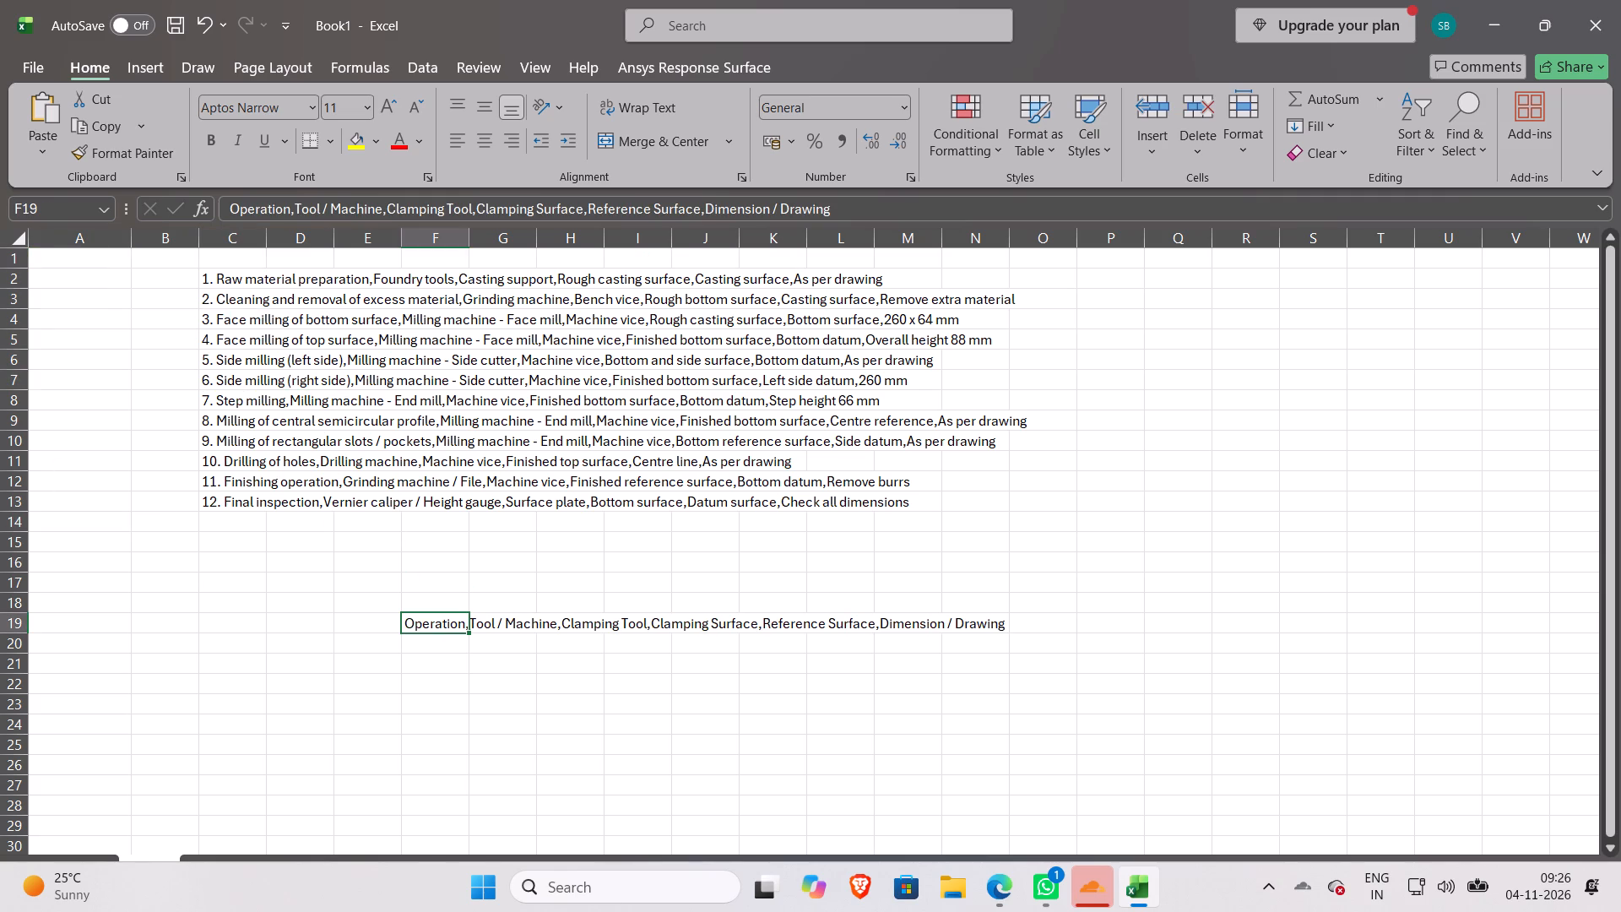
Widen columns G through K so their borders line up with the header labels in row 19.
{"action": "left_click", "coordinate": [486, 626]}
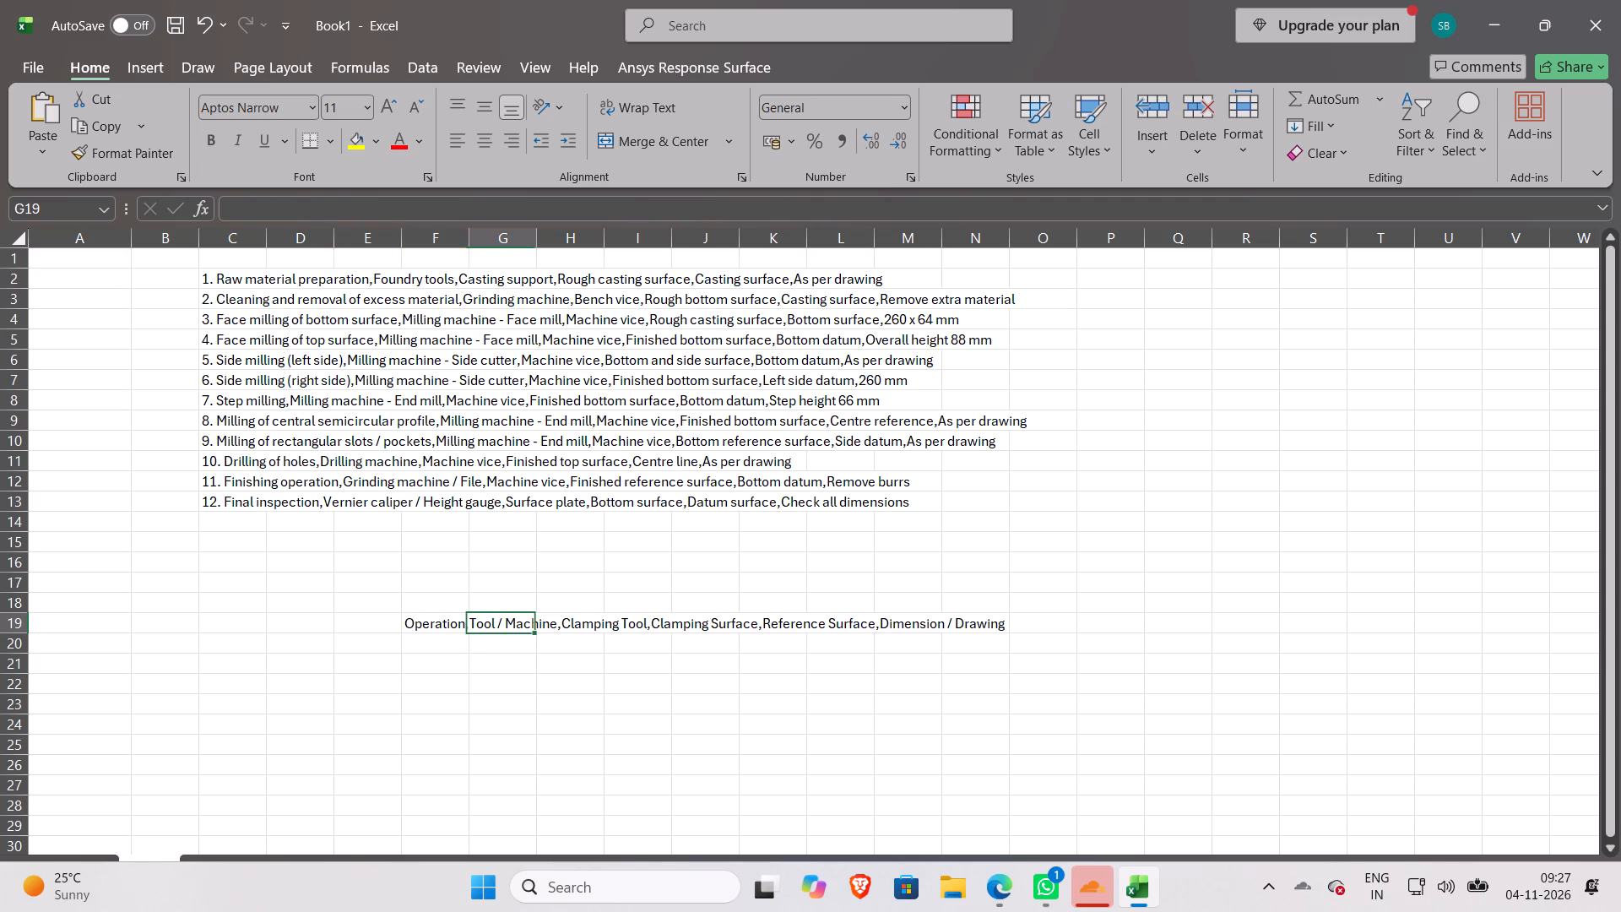
{"action": "left_click_drag", "start_coordinate": [535, 243], "coordinate": [542, 242]}
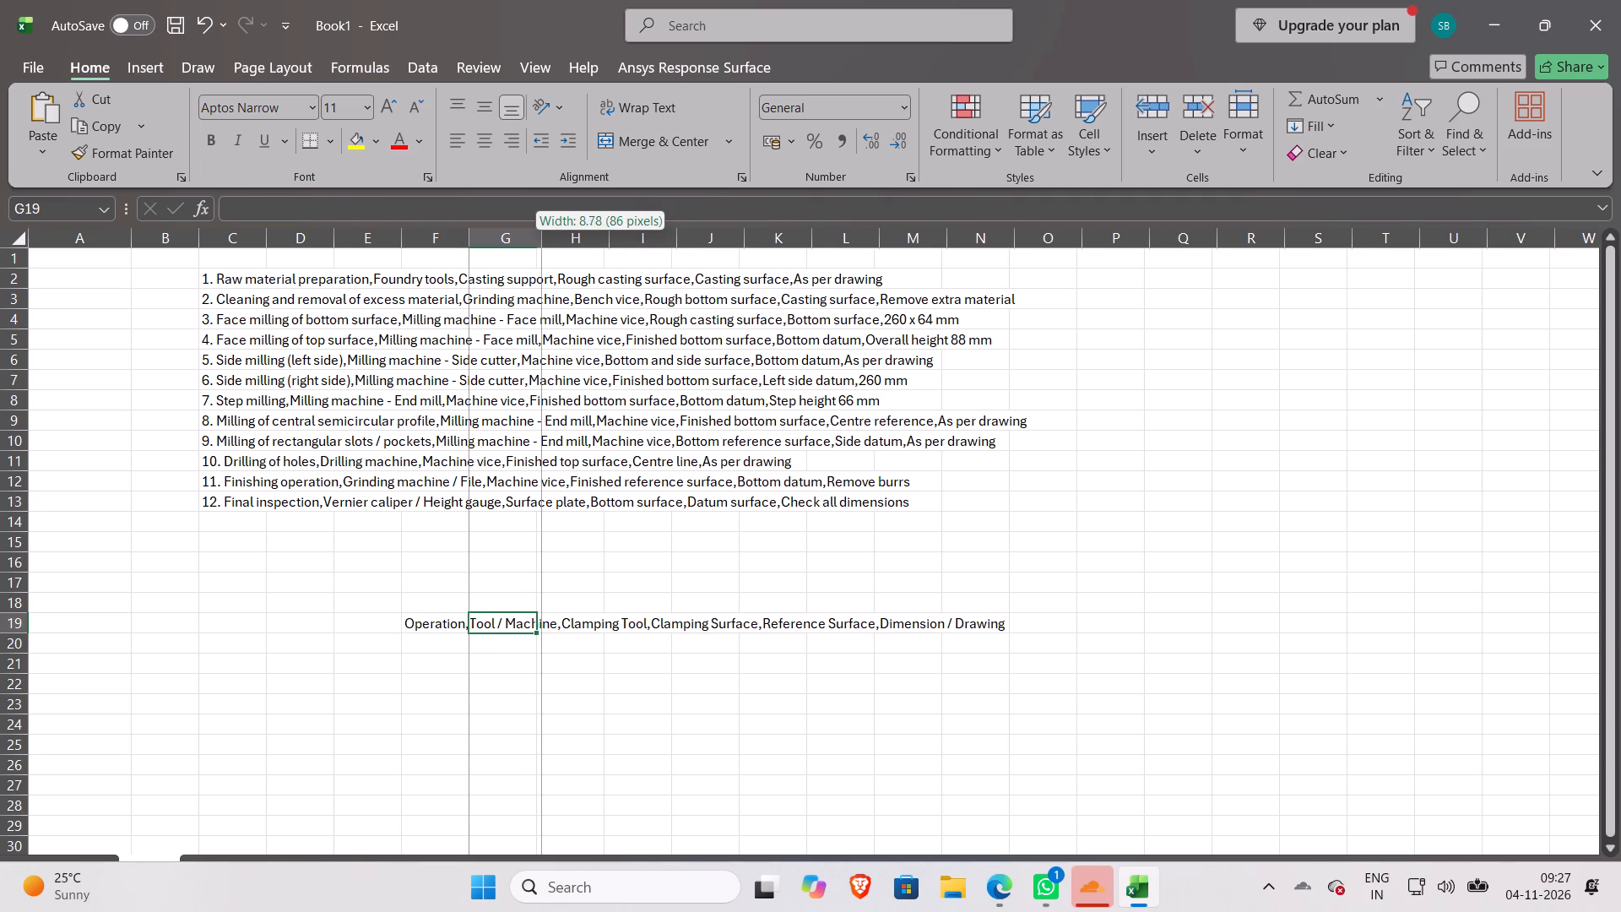
{"action": "left_click_drag", "start_coordinate": [542, 242], "coordinate": [562, 246]}
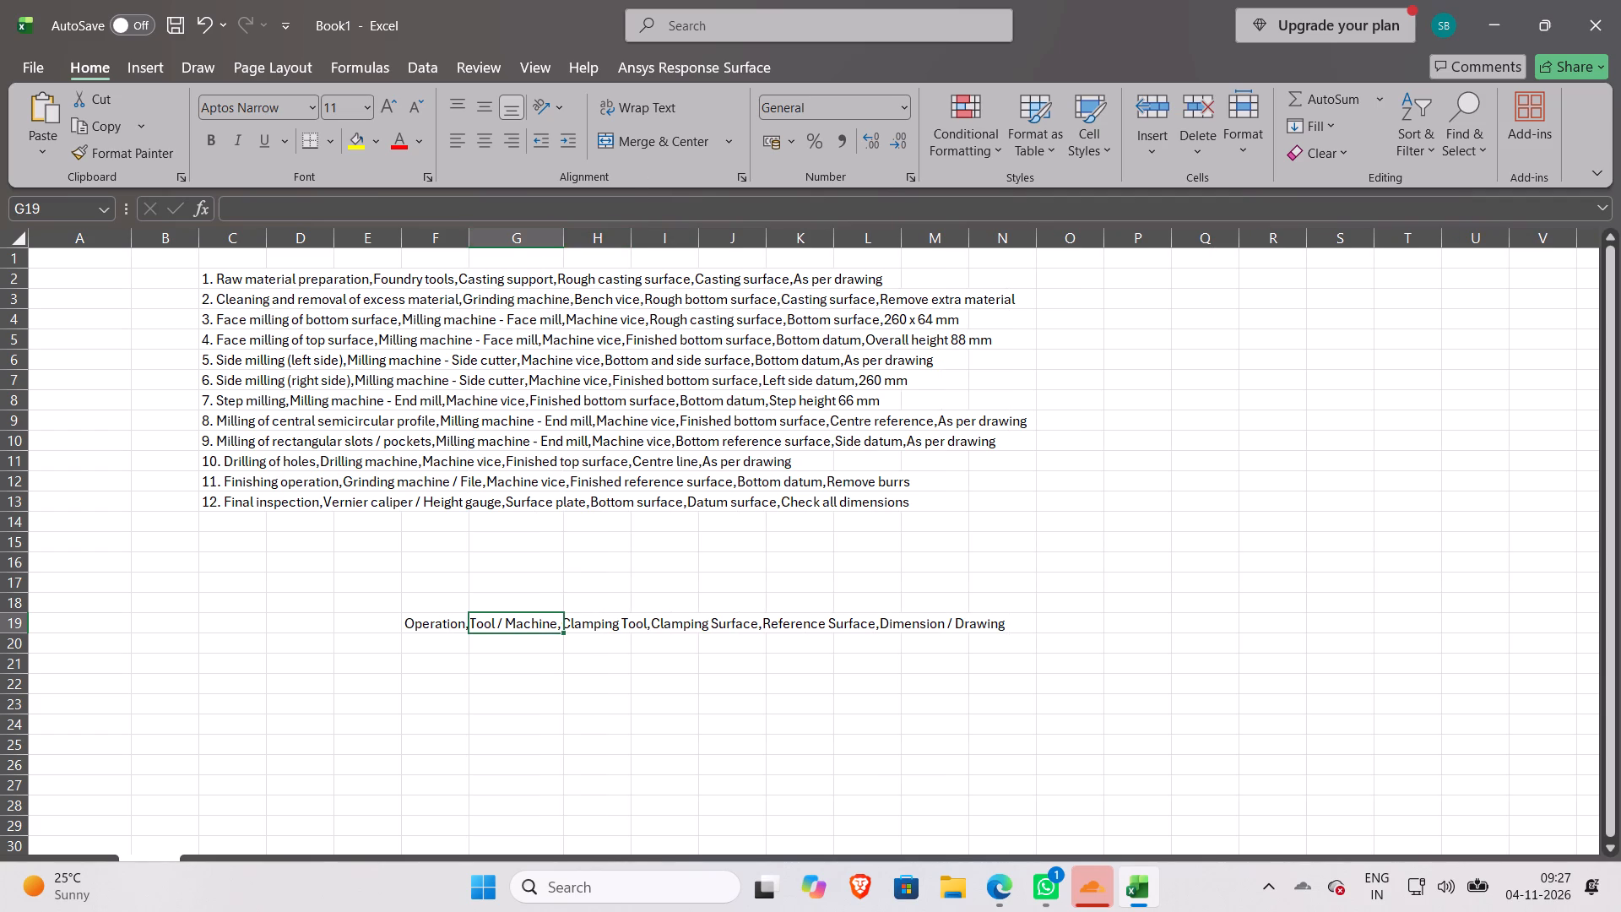
{"action": "left_click_drag", "start_coordinate": [632, 242], "coordinate": [670, 233]}
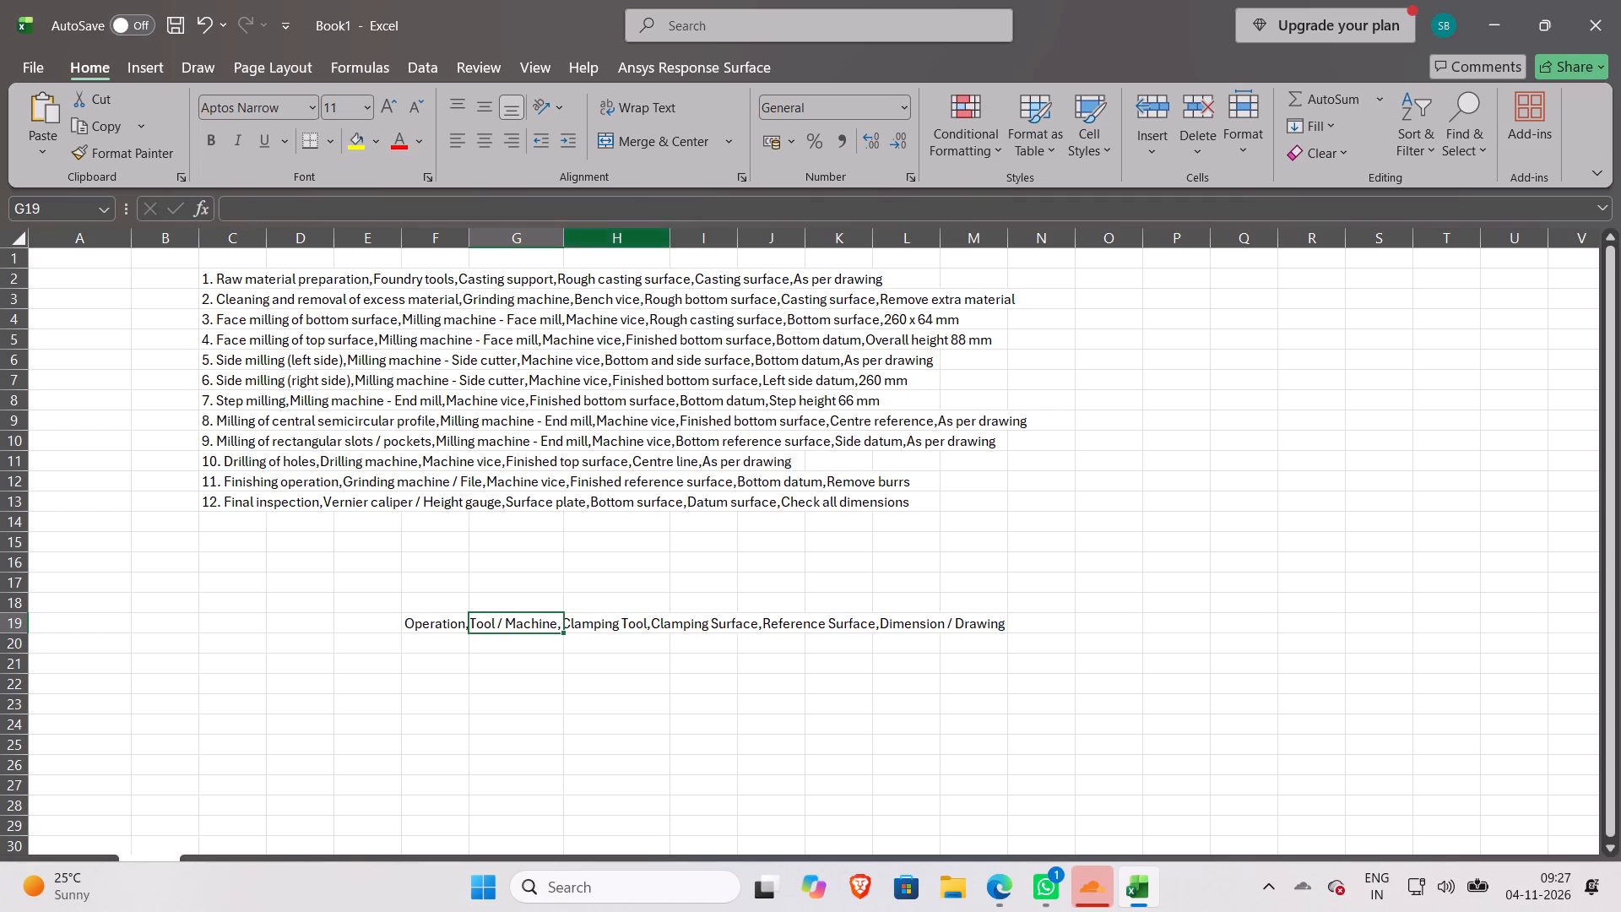
{"action": "left_click_drag", "start_coordinate": [735, 238], "coordinate": [776, 229]}
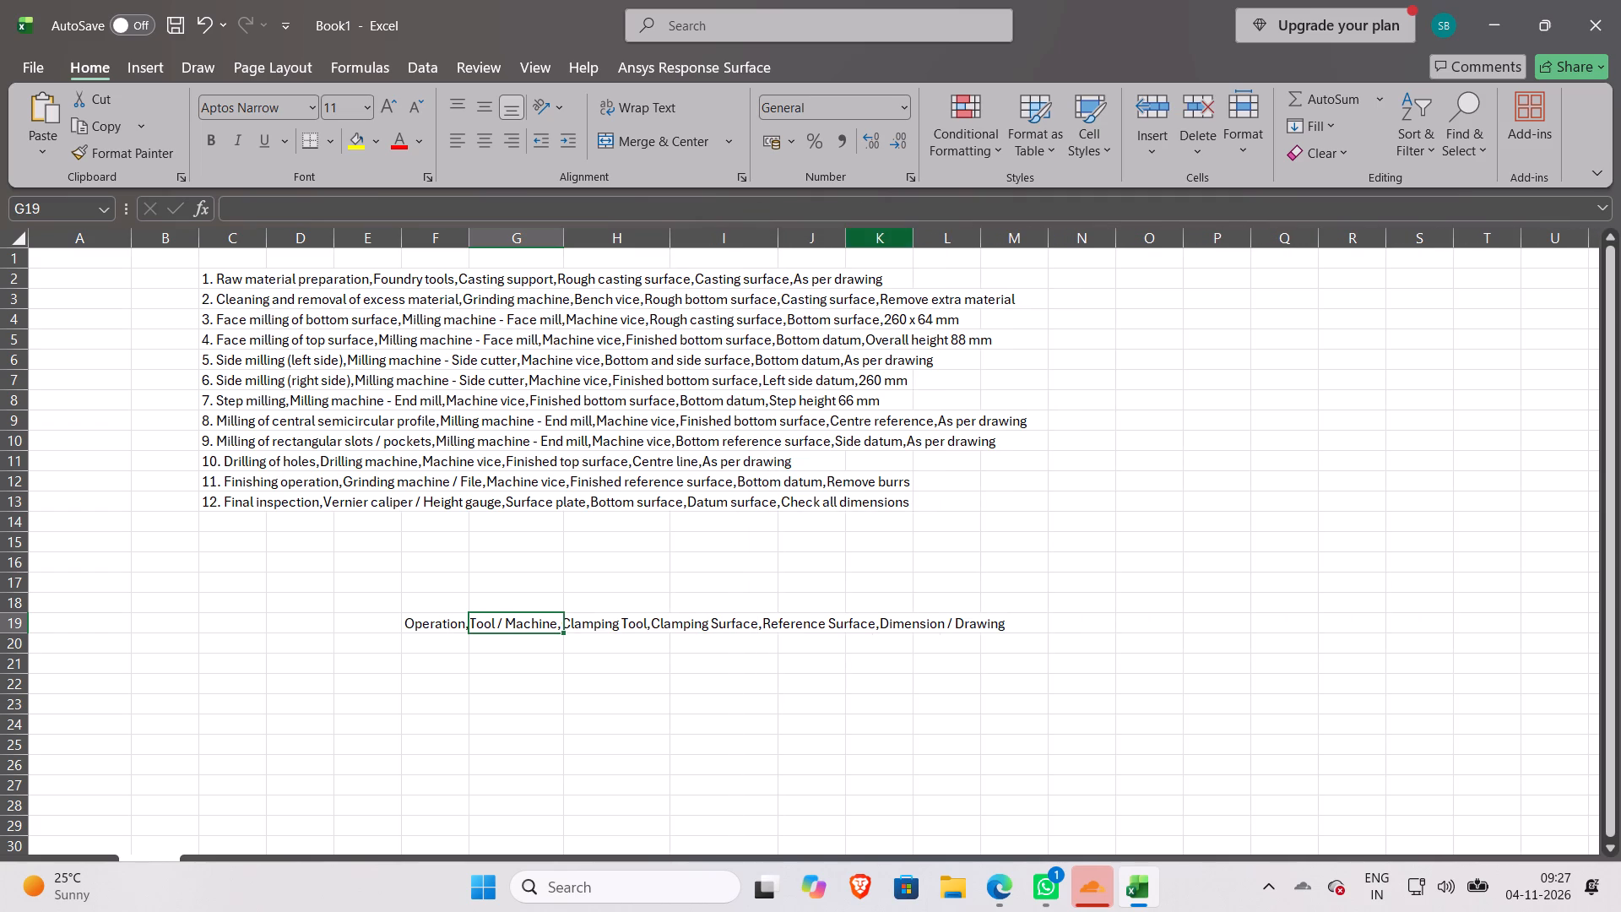
{"action": "left_click_drag", "start_coordinate": [844, 241], "coordinate": [850, 239]}
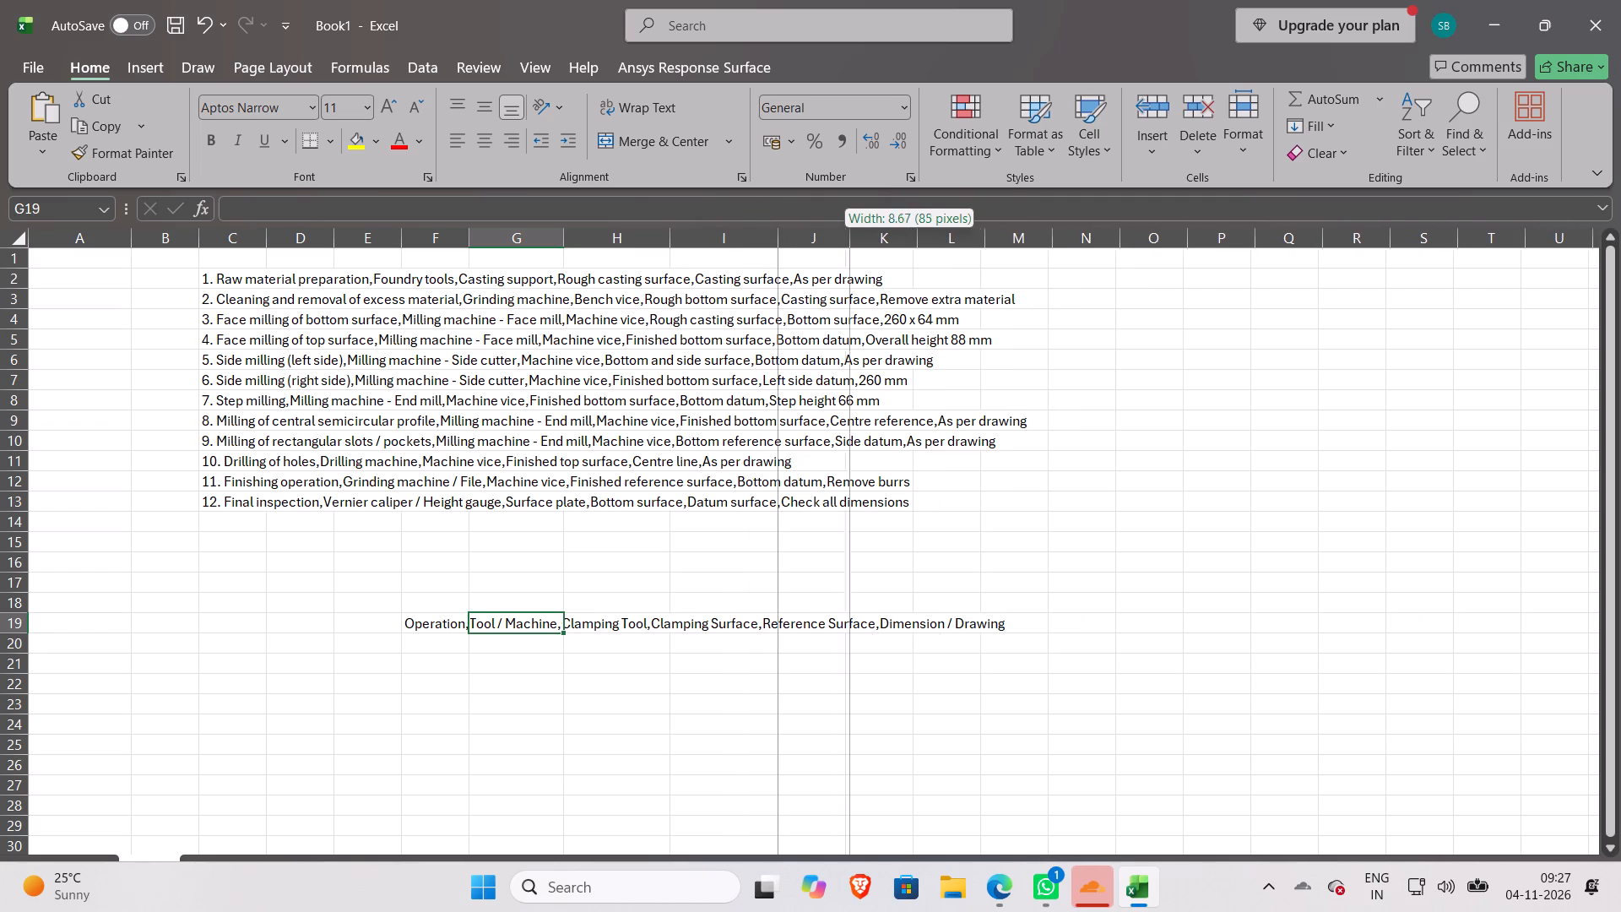
{"action": "left_click_drag", "start_coordinate": [850, 239], "coordinate": [881, 236]}
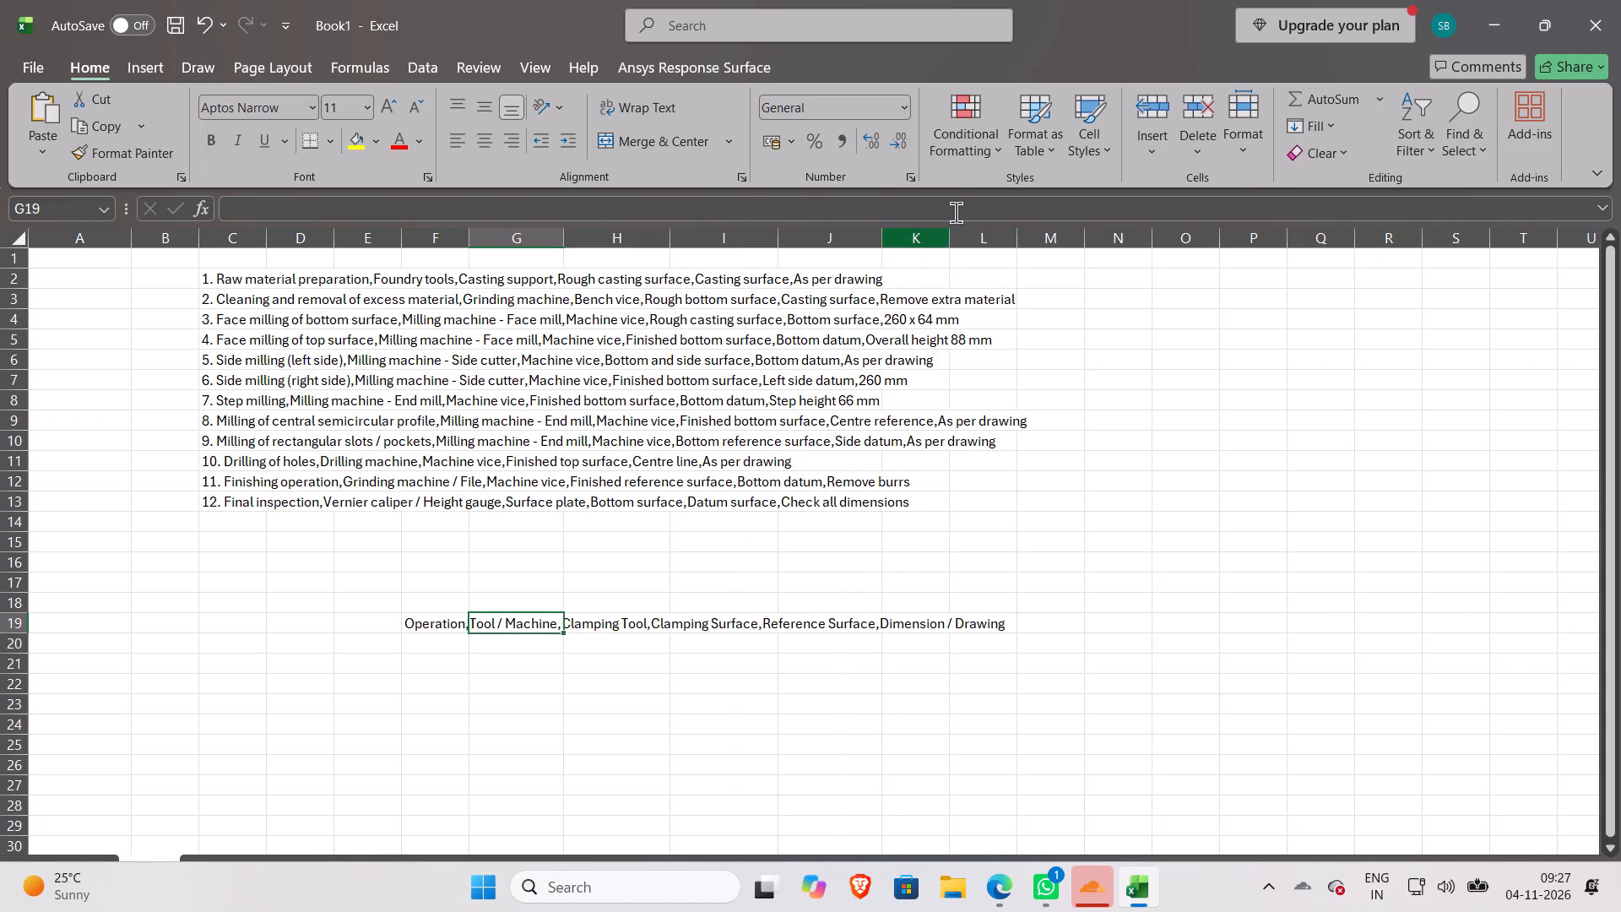
{"action": "left_click_drag", "start_coordinate": [945, 238], "coordinate": [970, 229]}
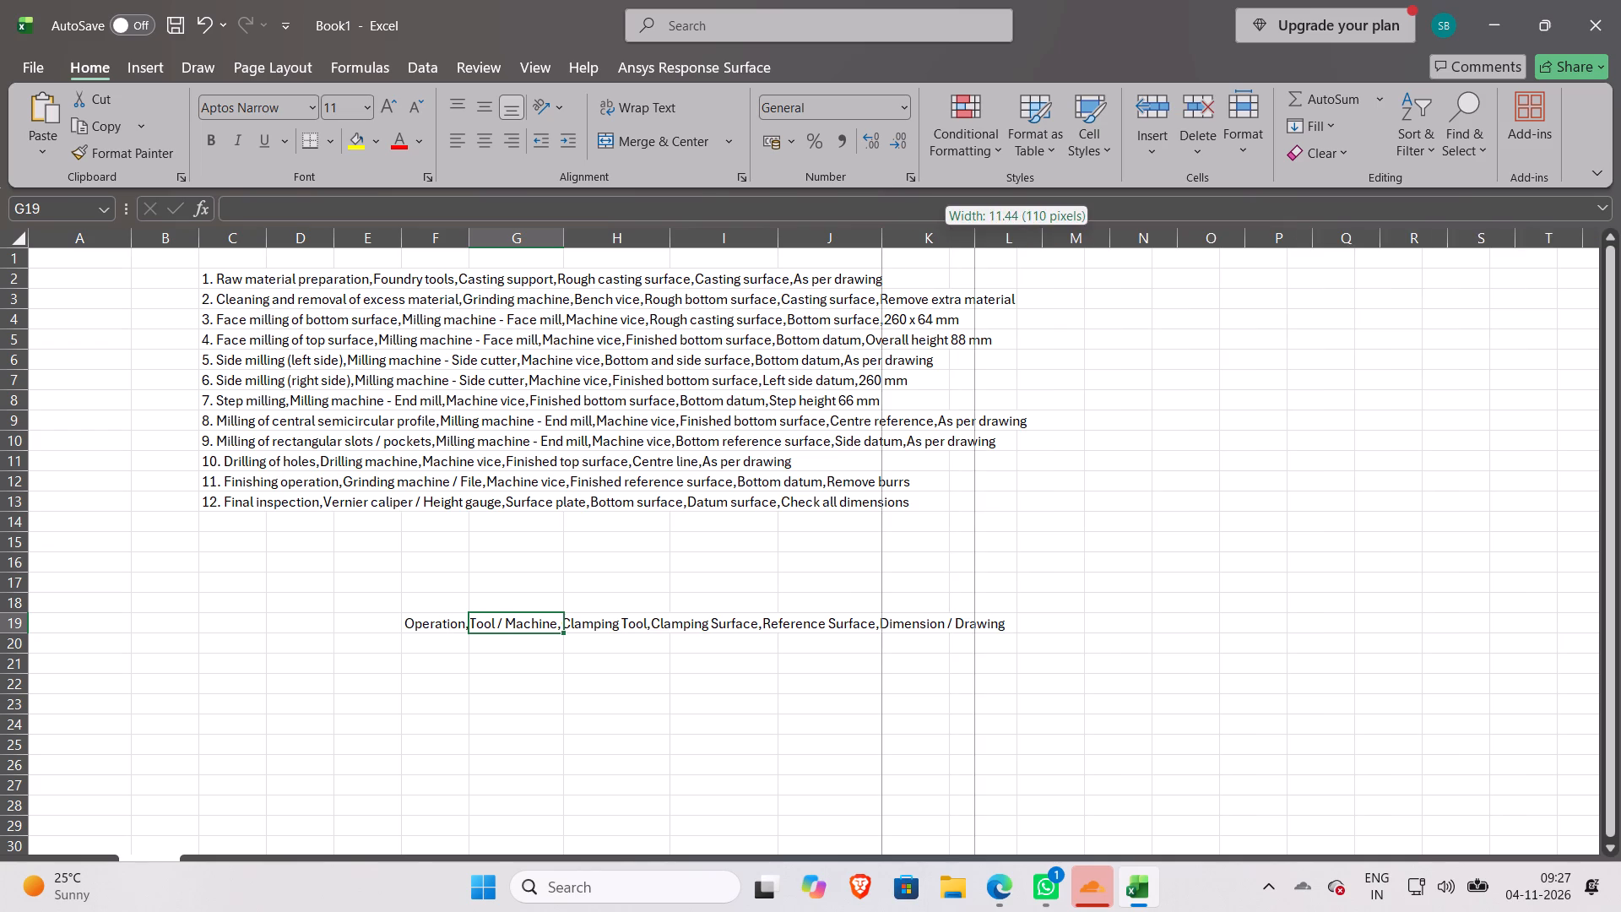
{"action": "left_click_drag", "start_coordinate": [970, 229], "coordinate": [1038, 228]}
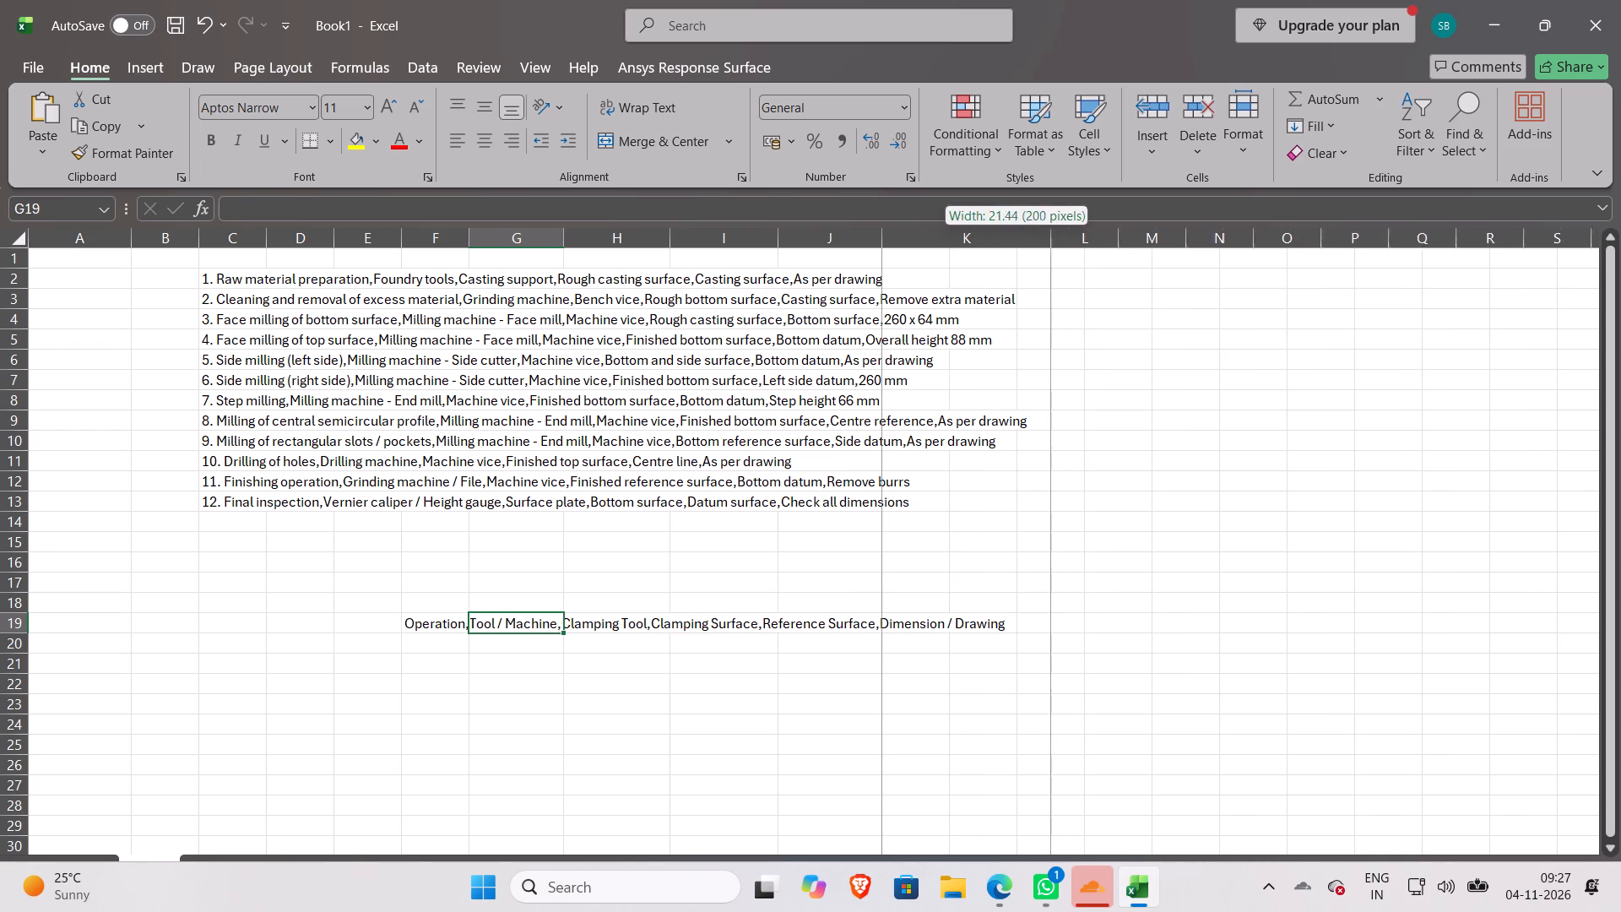
{"action": "left_click_drag", "start_coordinate": [1038, 228], "coordinate": [1017, 235]}
{"action": "scroll", "coordinate": [570, 583], "scroll_direction": "up", "scroll_amount": 1}
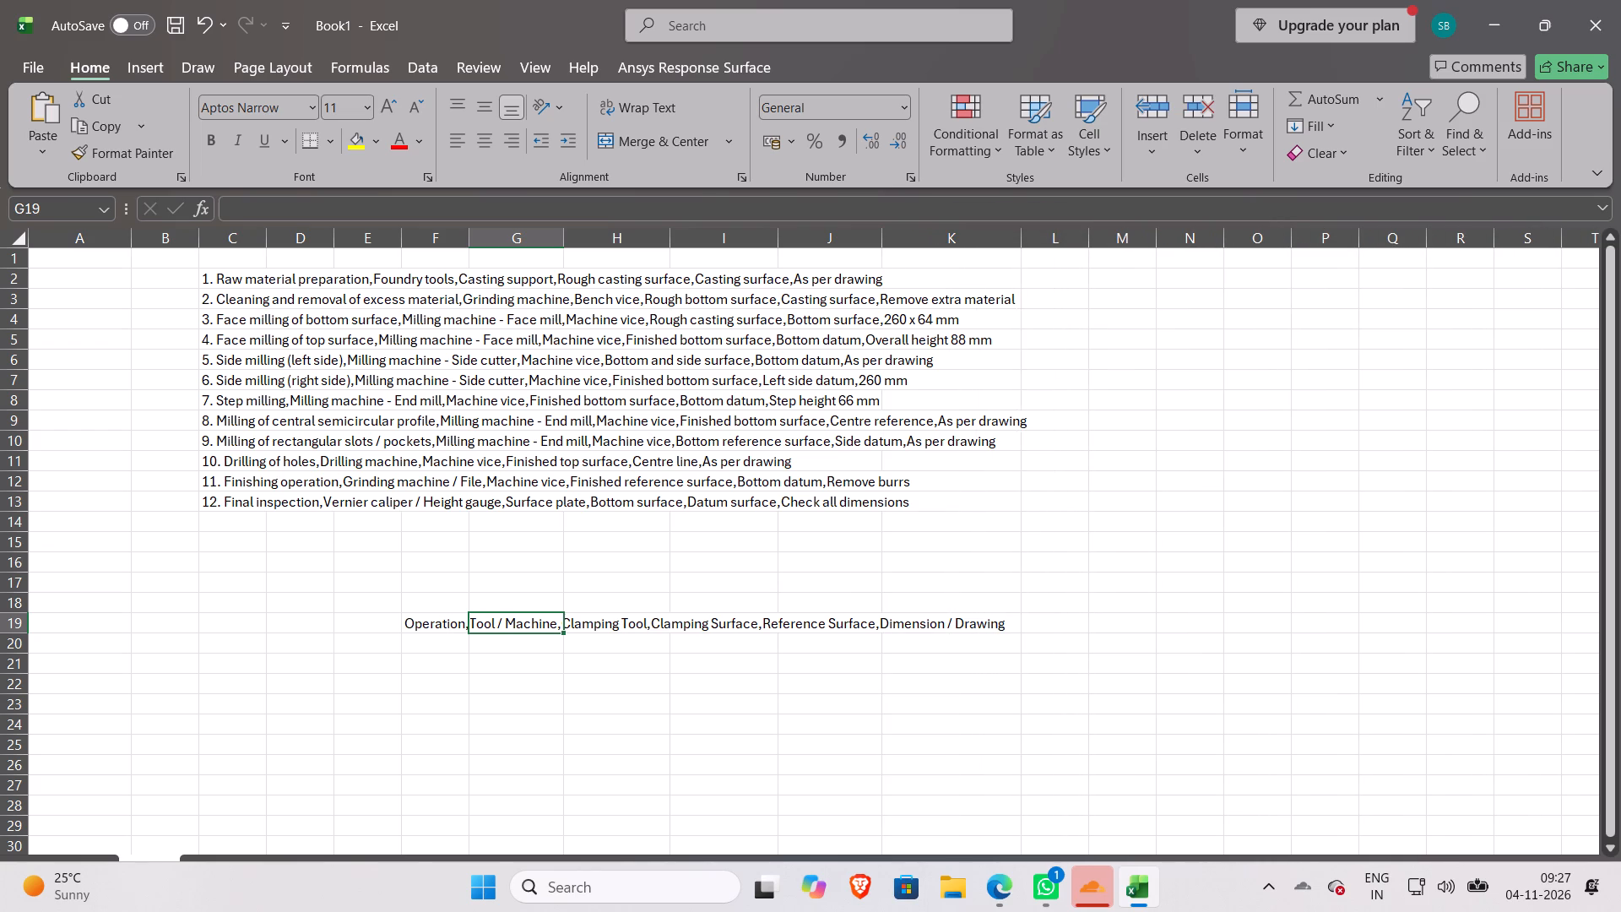
{"action": "scroll", "coordinate": [570, 583], "scroll_direction": "up", "scroll_amount": 4}
{"action": "left_click", "coordinate": [438, 629]}
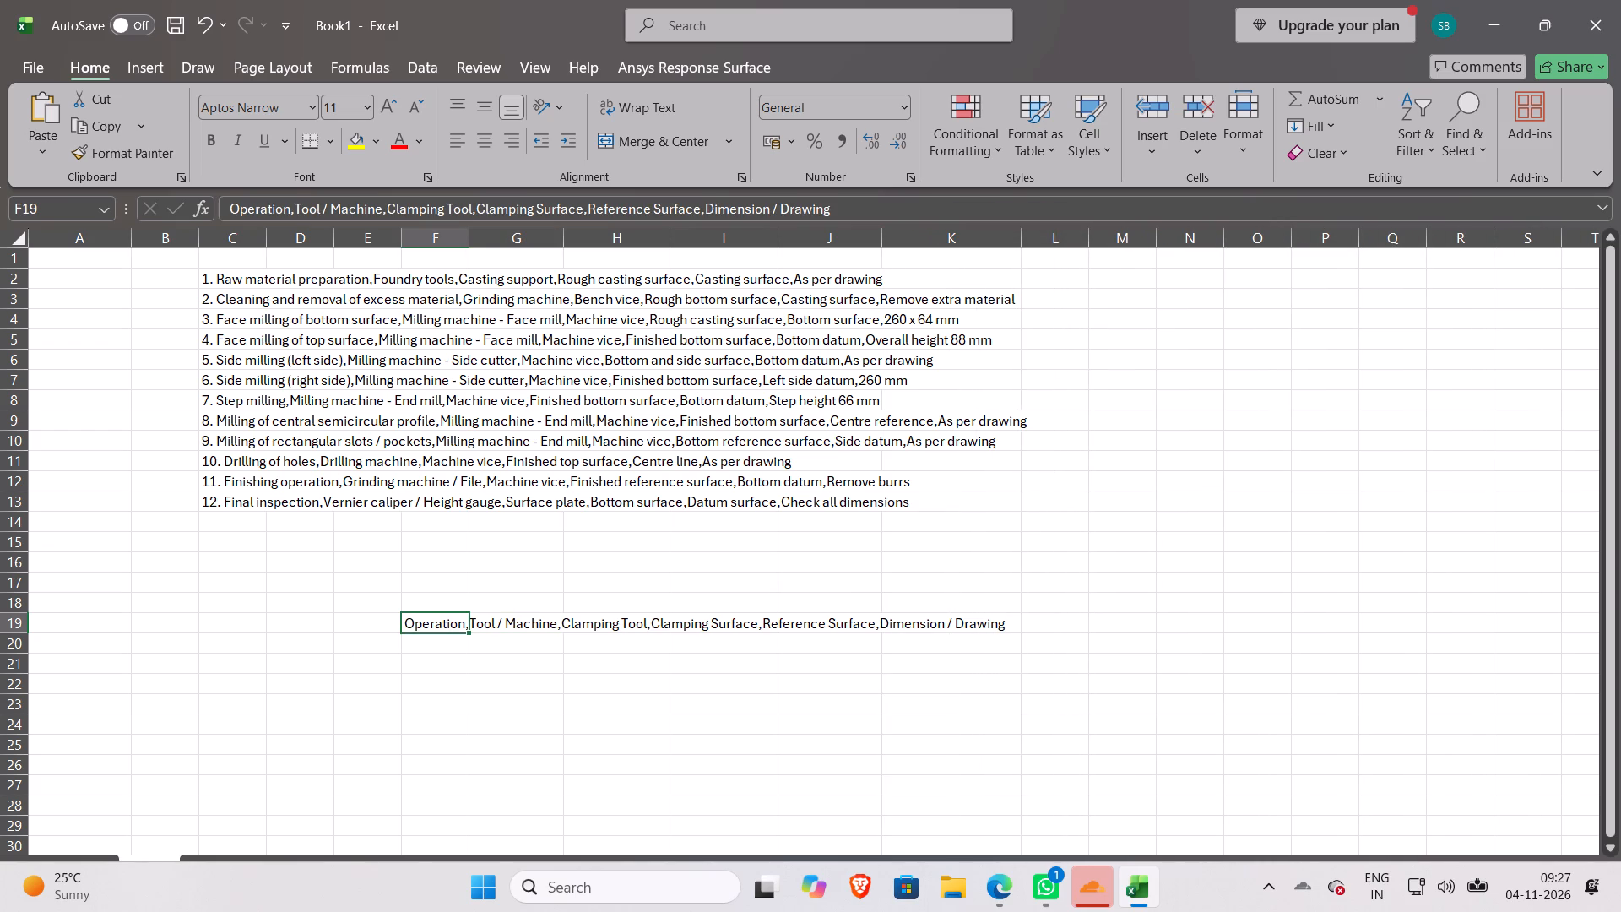
{"action": "left_click_drag", "start_coordinate": [471, 242], "coordinate": [485, 240]}
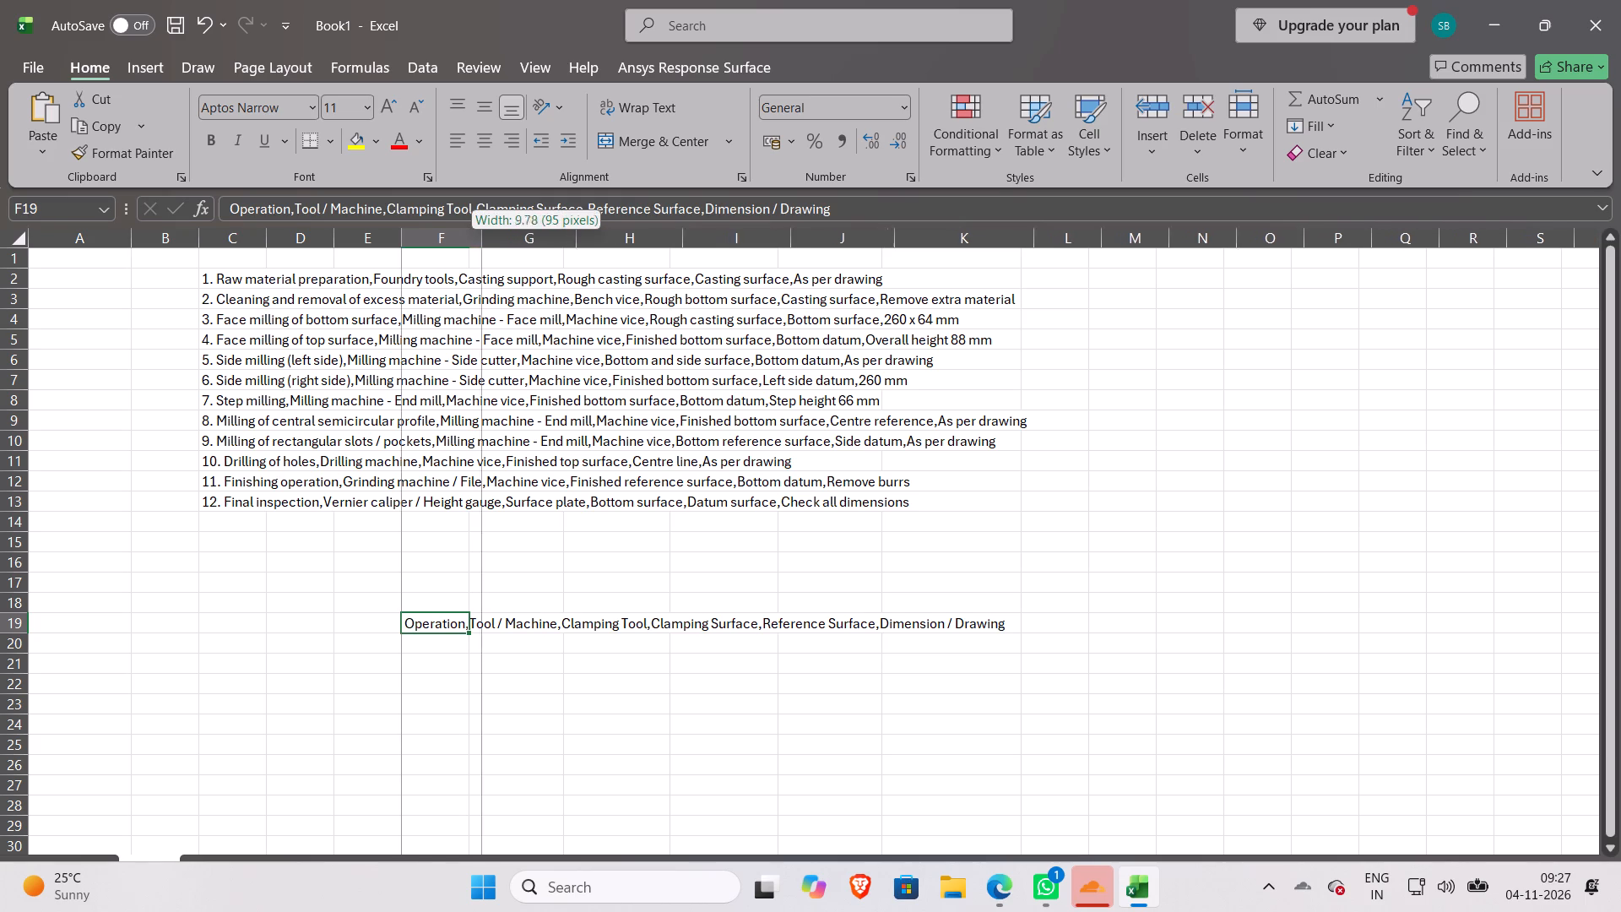
{"action": "left_click_drag", "start_coordinate": [485, 240], "coordinate": [490, 239]}
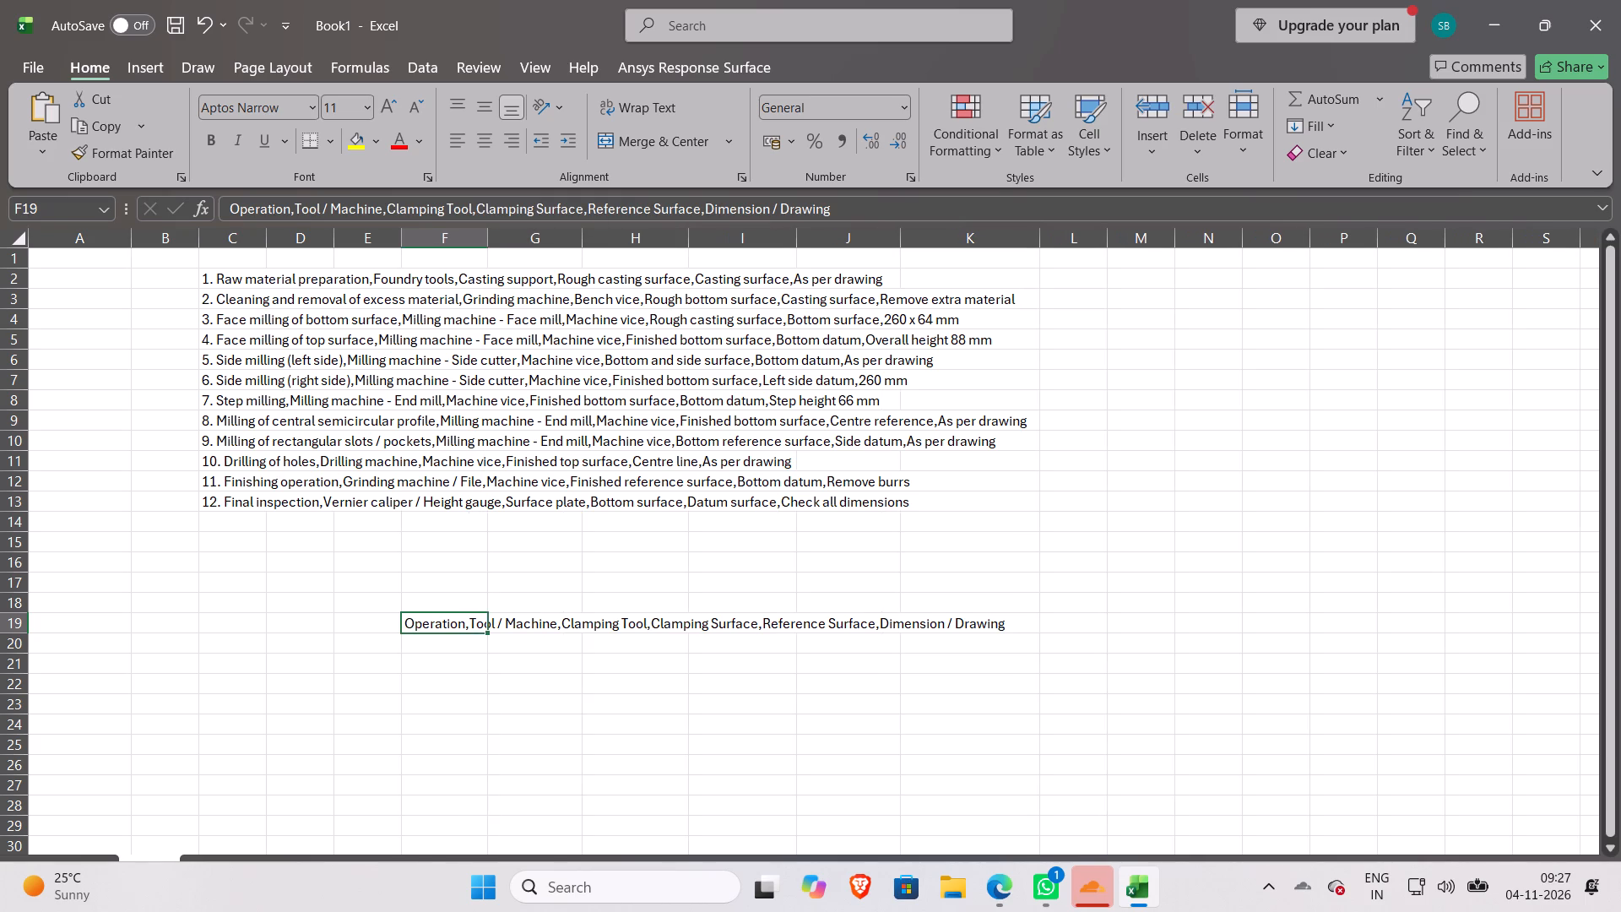
{"action": "left_click", "coordinate": [496, 627]}
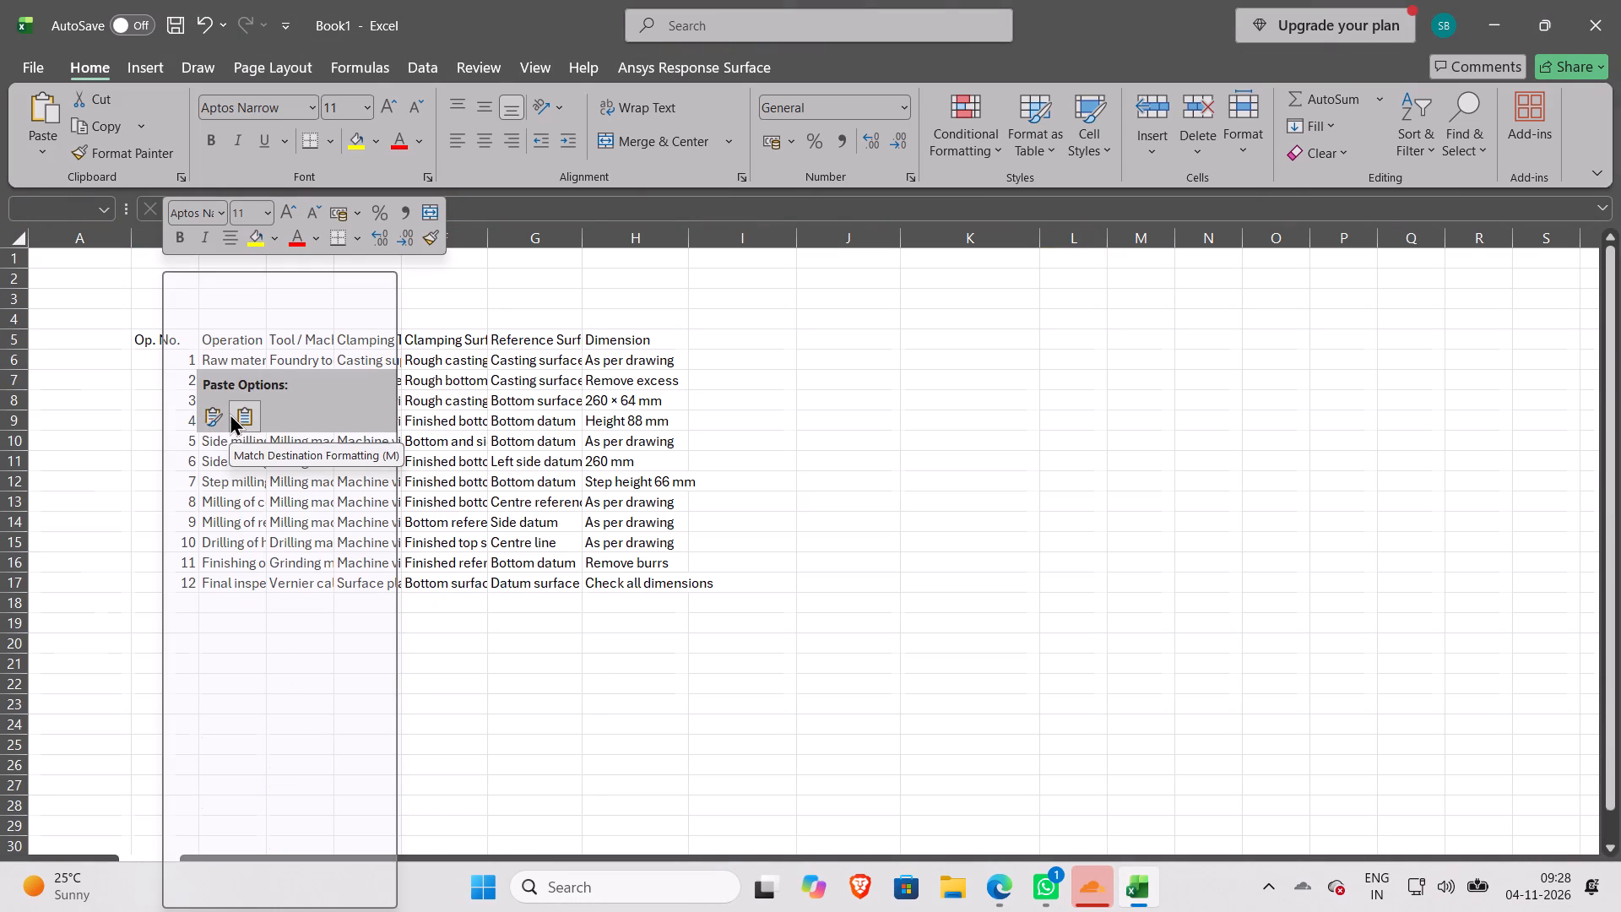
{"action": "left_click", "coordinate": [224, 414]}
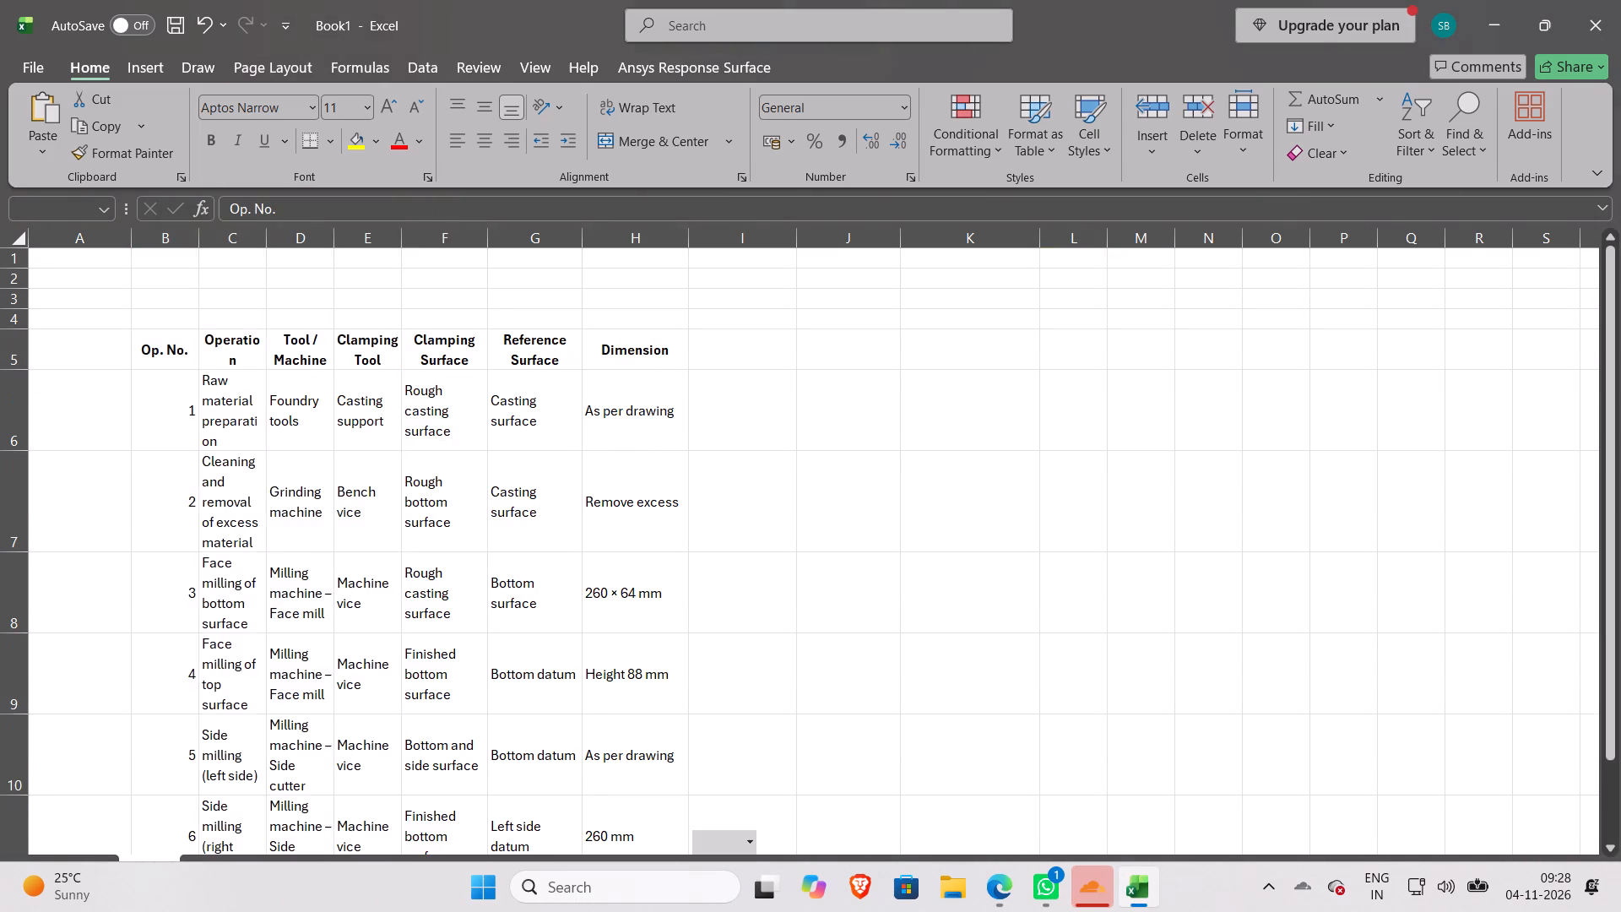
{"action": "scroll", "coordinate": [876, 441], "scroll_direction": "down", "scroll_amount": 2}
{"action": "left_click", "coordinate": [876, 441]}
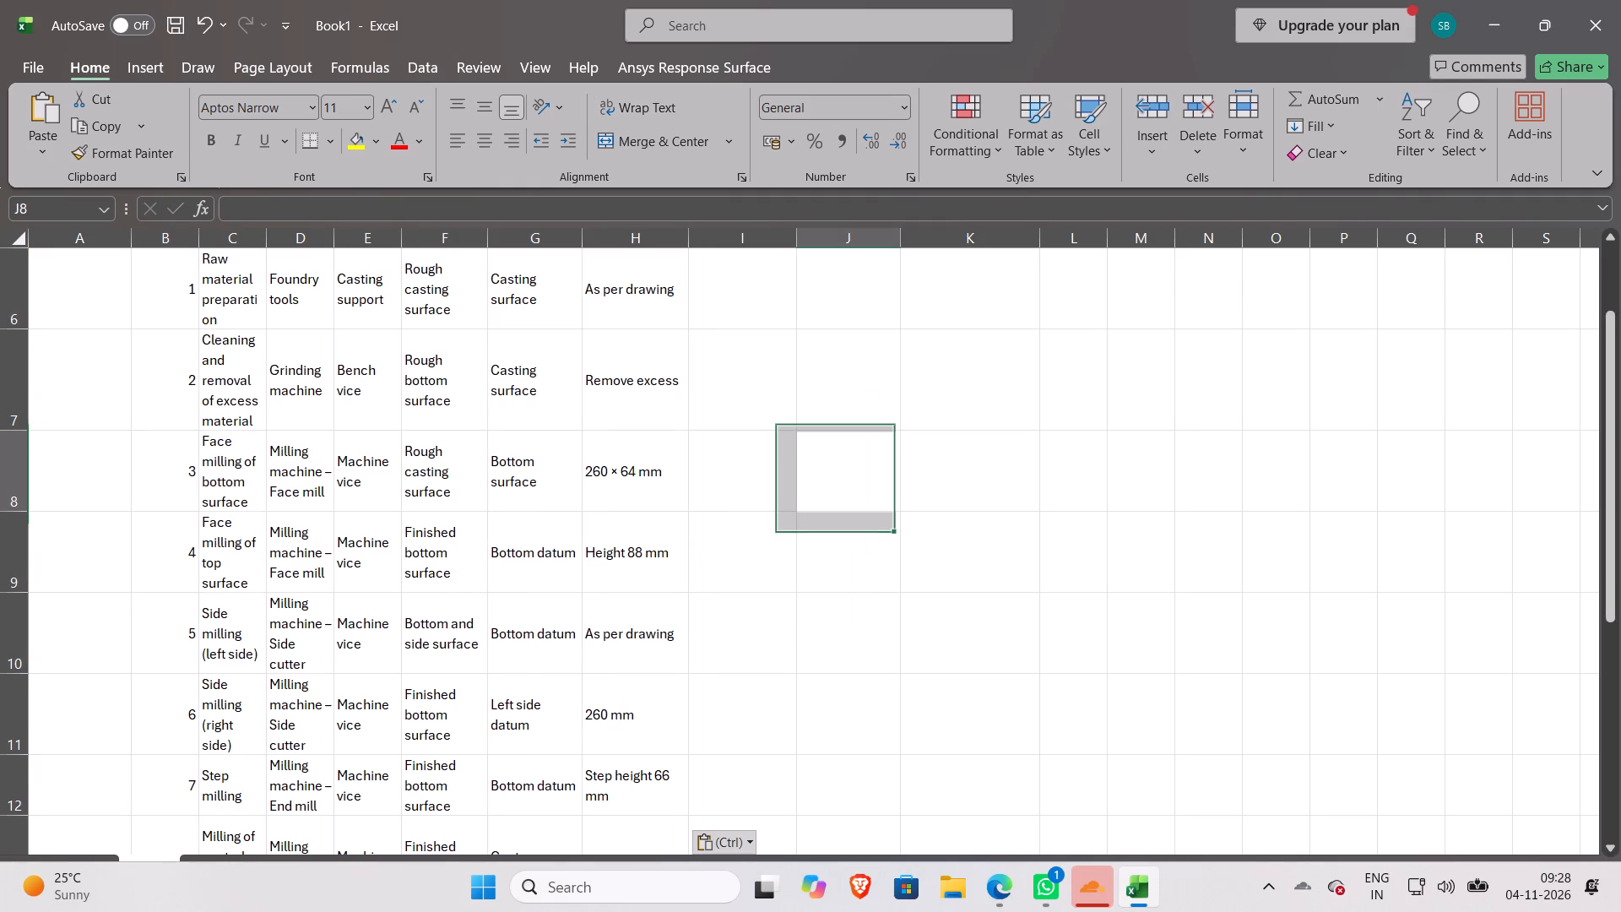
{"action": "scroll", "coordinate": [436, 459], "scroll_direction": "down", "scroll_amount": 7}
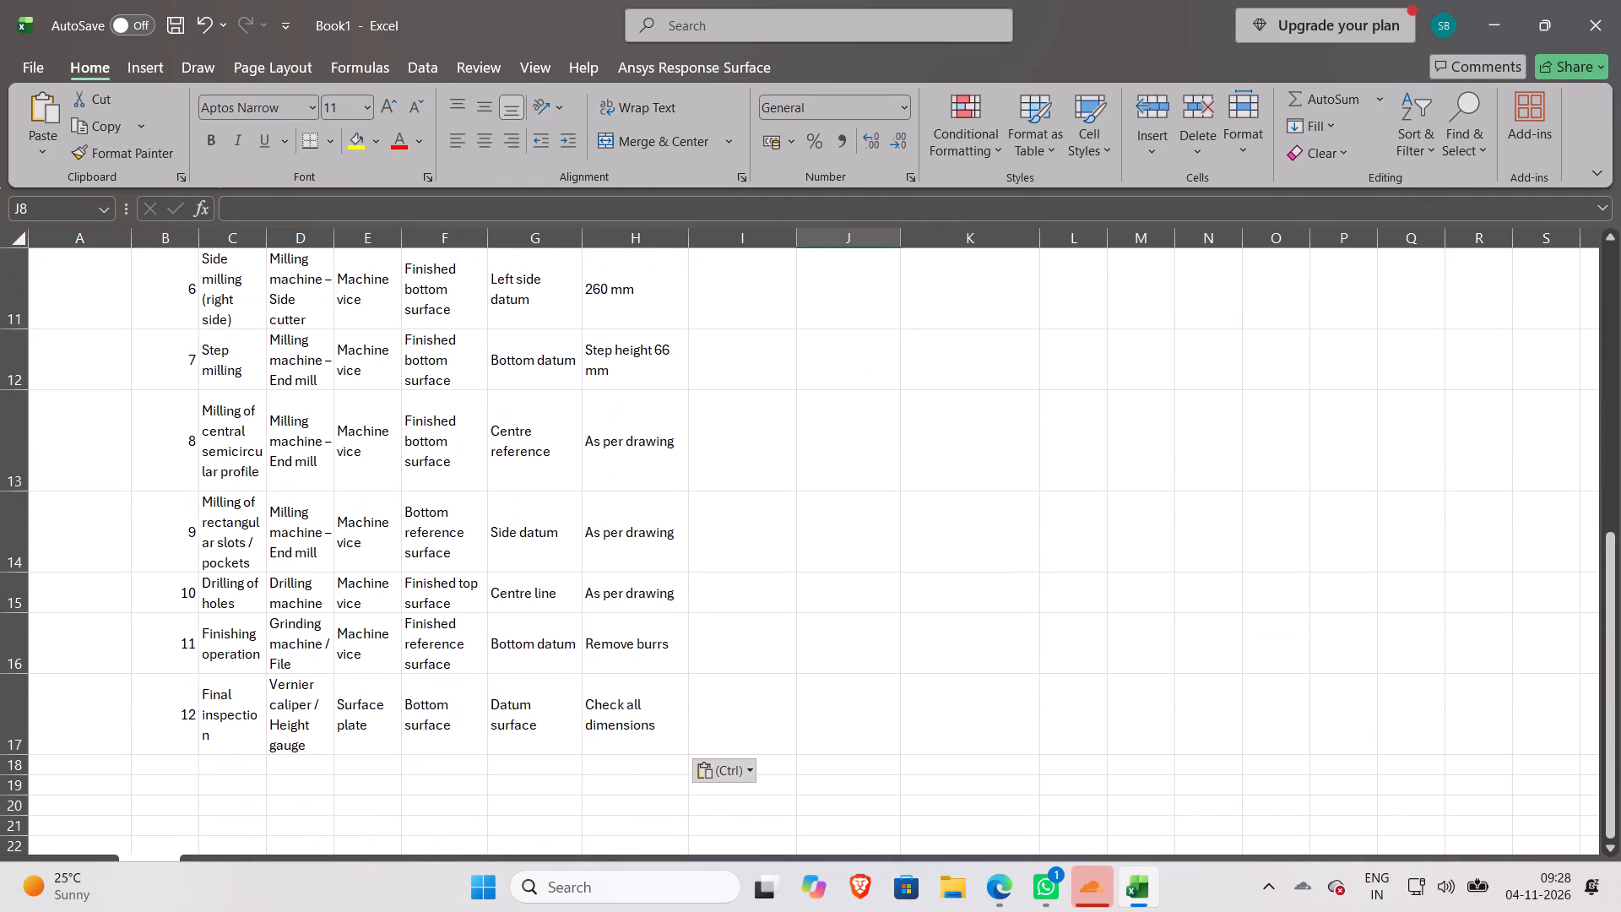
{"action": "scroll", "coordinate": [446, 594], "scroll_direction": "up", "scroll_amount": 10}
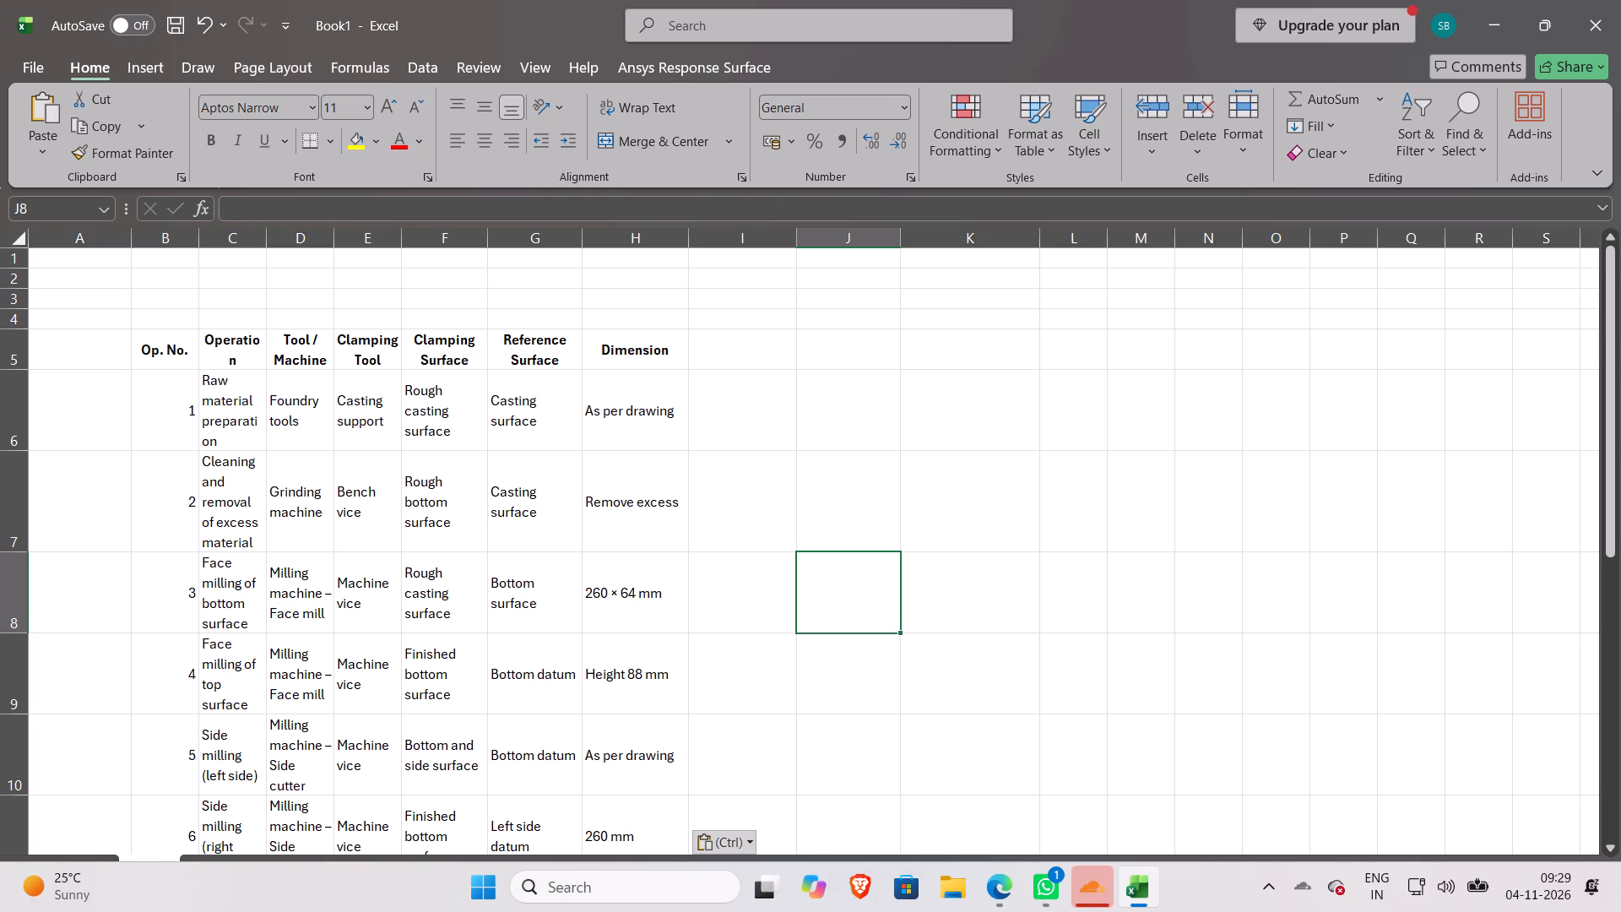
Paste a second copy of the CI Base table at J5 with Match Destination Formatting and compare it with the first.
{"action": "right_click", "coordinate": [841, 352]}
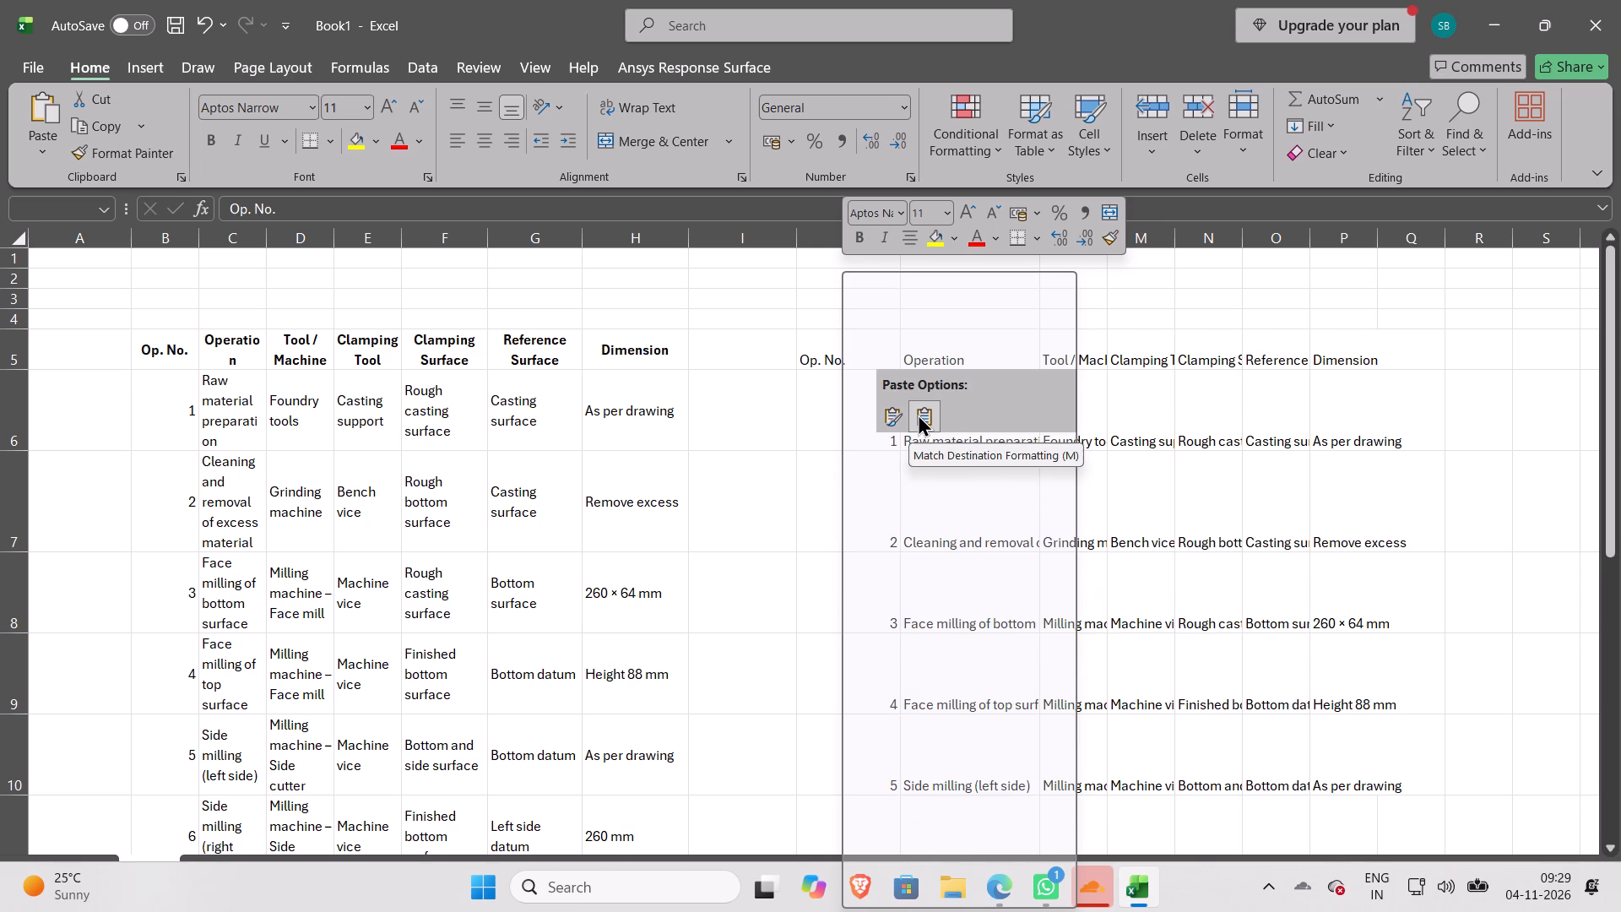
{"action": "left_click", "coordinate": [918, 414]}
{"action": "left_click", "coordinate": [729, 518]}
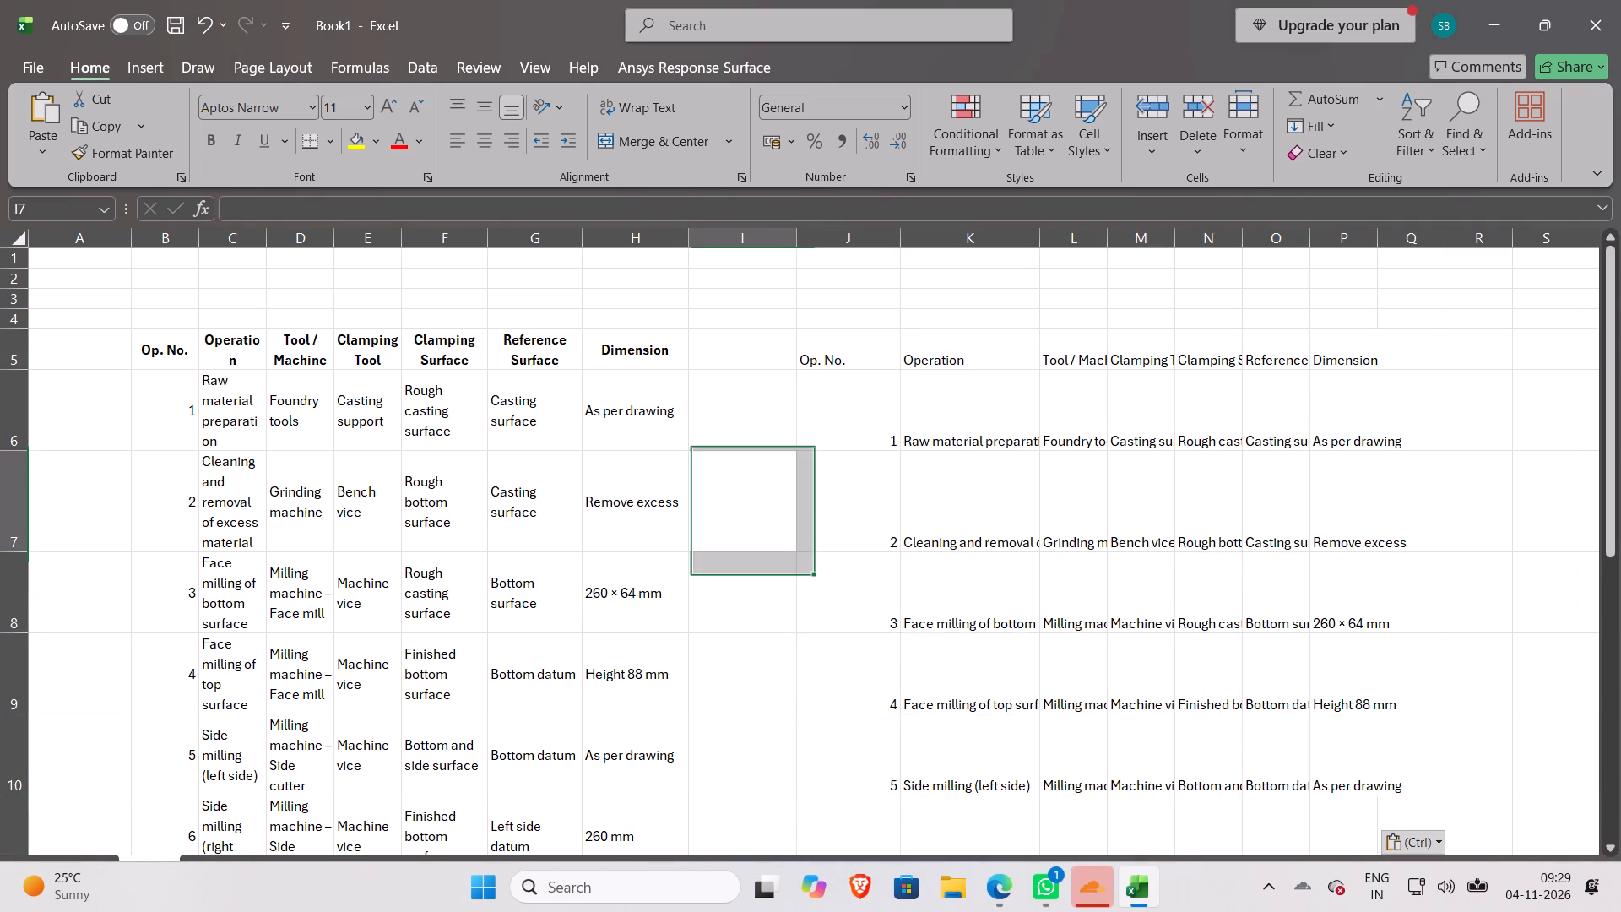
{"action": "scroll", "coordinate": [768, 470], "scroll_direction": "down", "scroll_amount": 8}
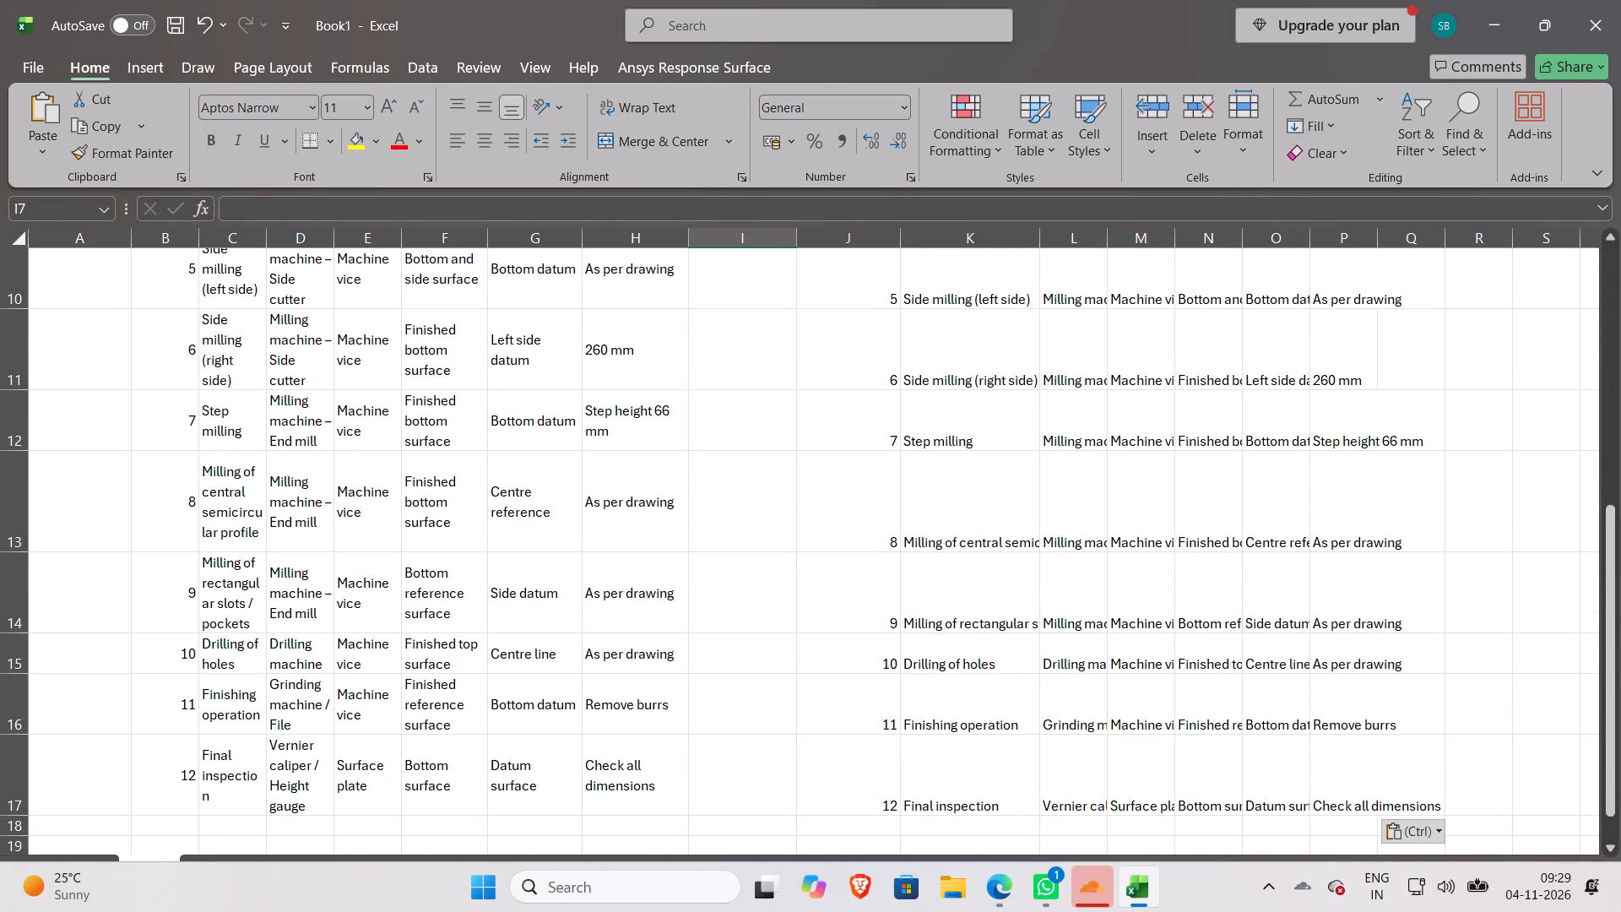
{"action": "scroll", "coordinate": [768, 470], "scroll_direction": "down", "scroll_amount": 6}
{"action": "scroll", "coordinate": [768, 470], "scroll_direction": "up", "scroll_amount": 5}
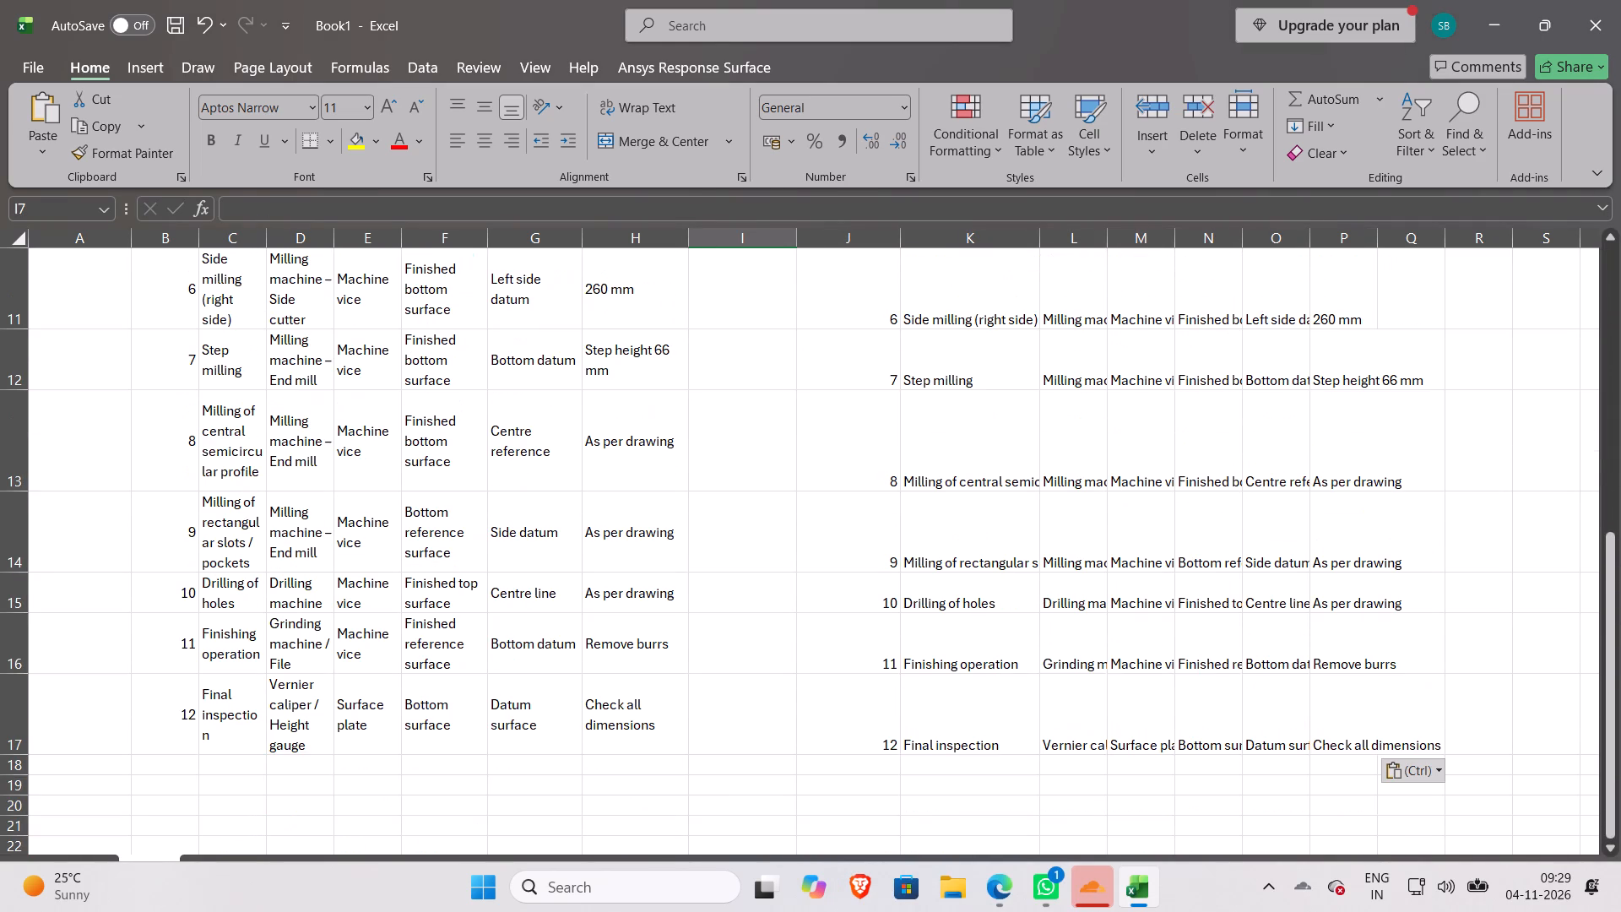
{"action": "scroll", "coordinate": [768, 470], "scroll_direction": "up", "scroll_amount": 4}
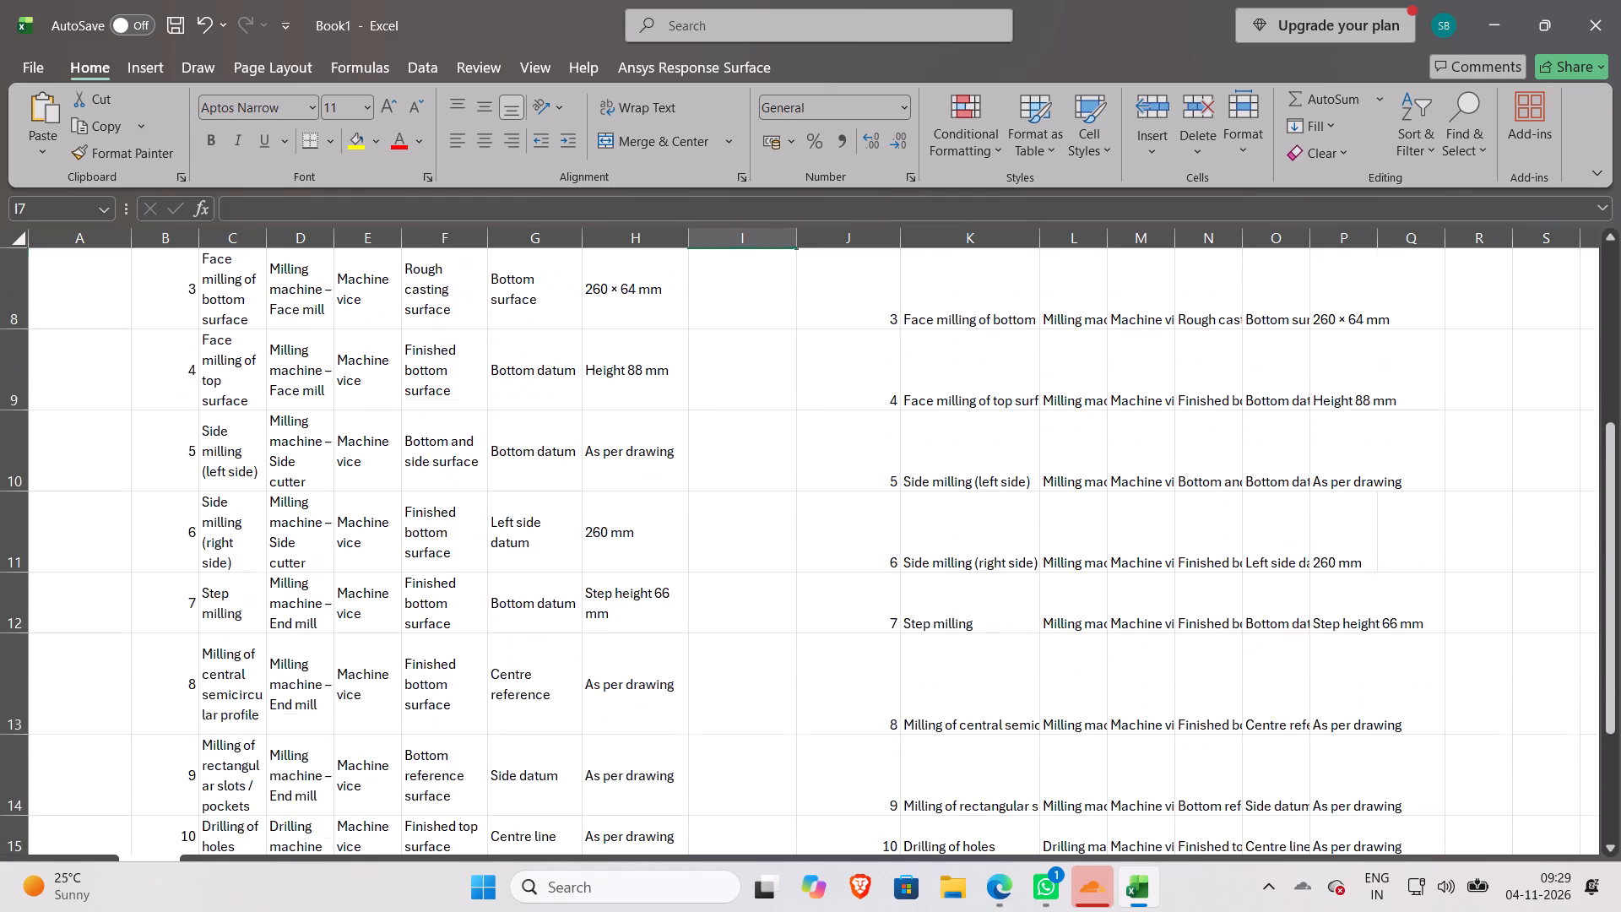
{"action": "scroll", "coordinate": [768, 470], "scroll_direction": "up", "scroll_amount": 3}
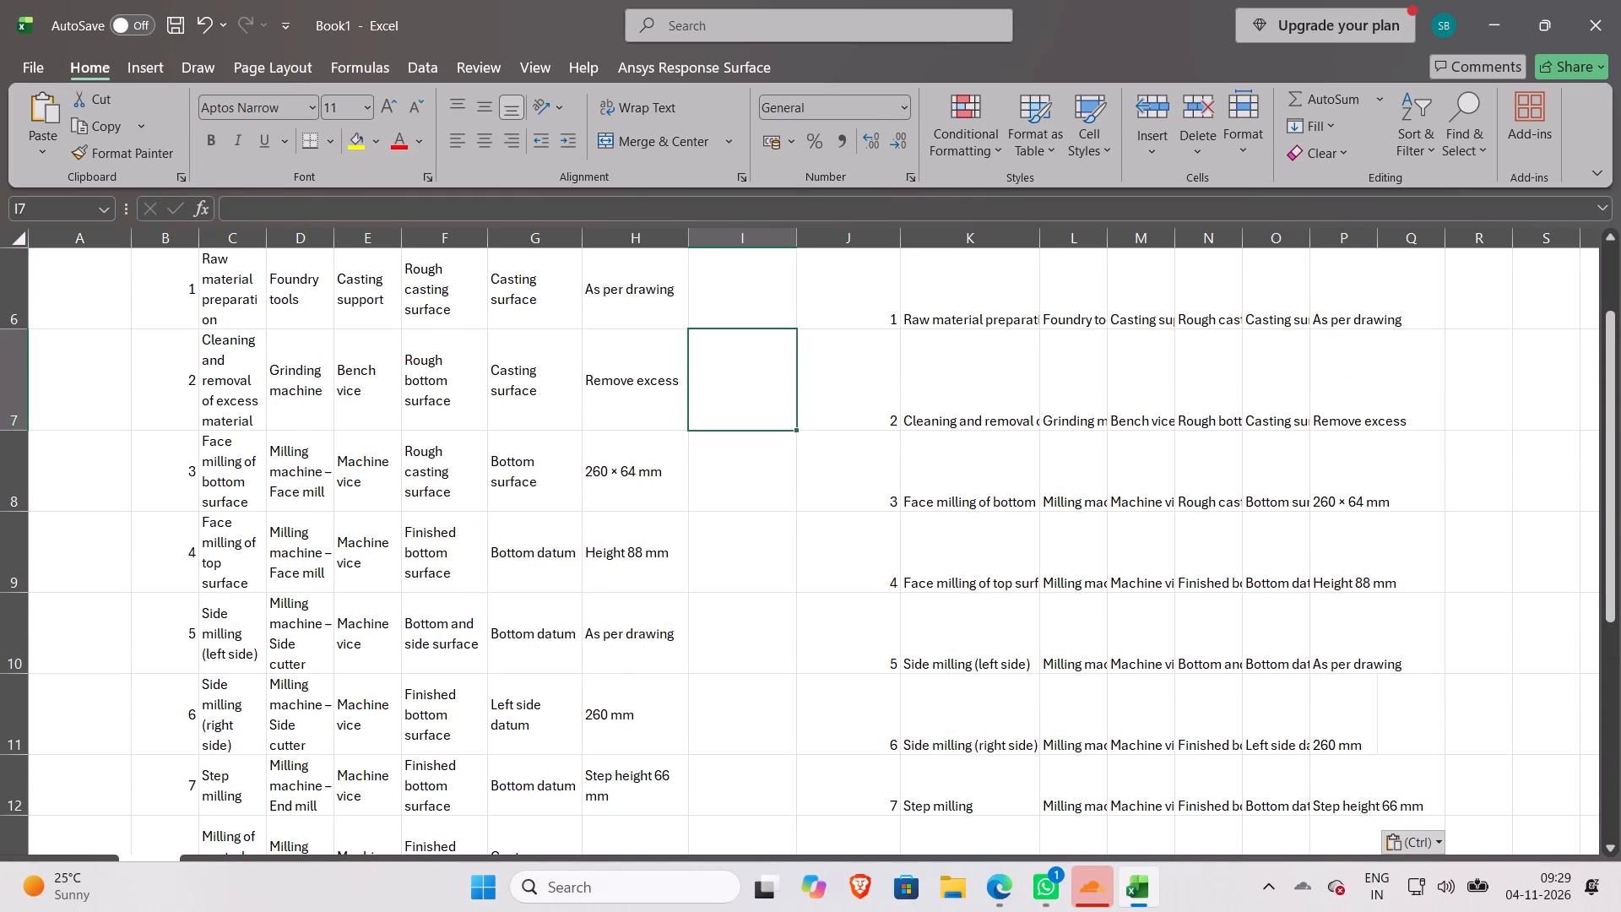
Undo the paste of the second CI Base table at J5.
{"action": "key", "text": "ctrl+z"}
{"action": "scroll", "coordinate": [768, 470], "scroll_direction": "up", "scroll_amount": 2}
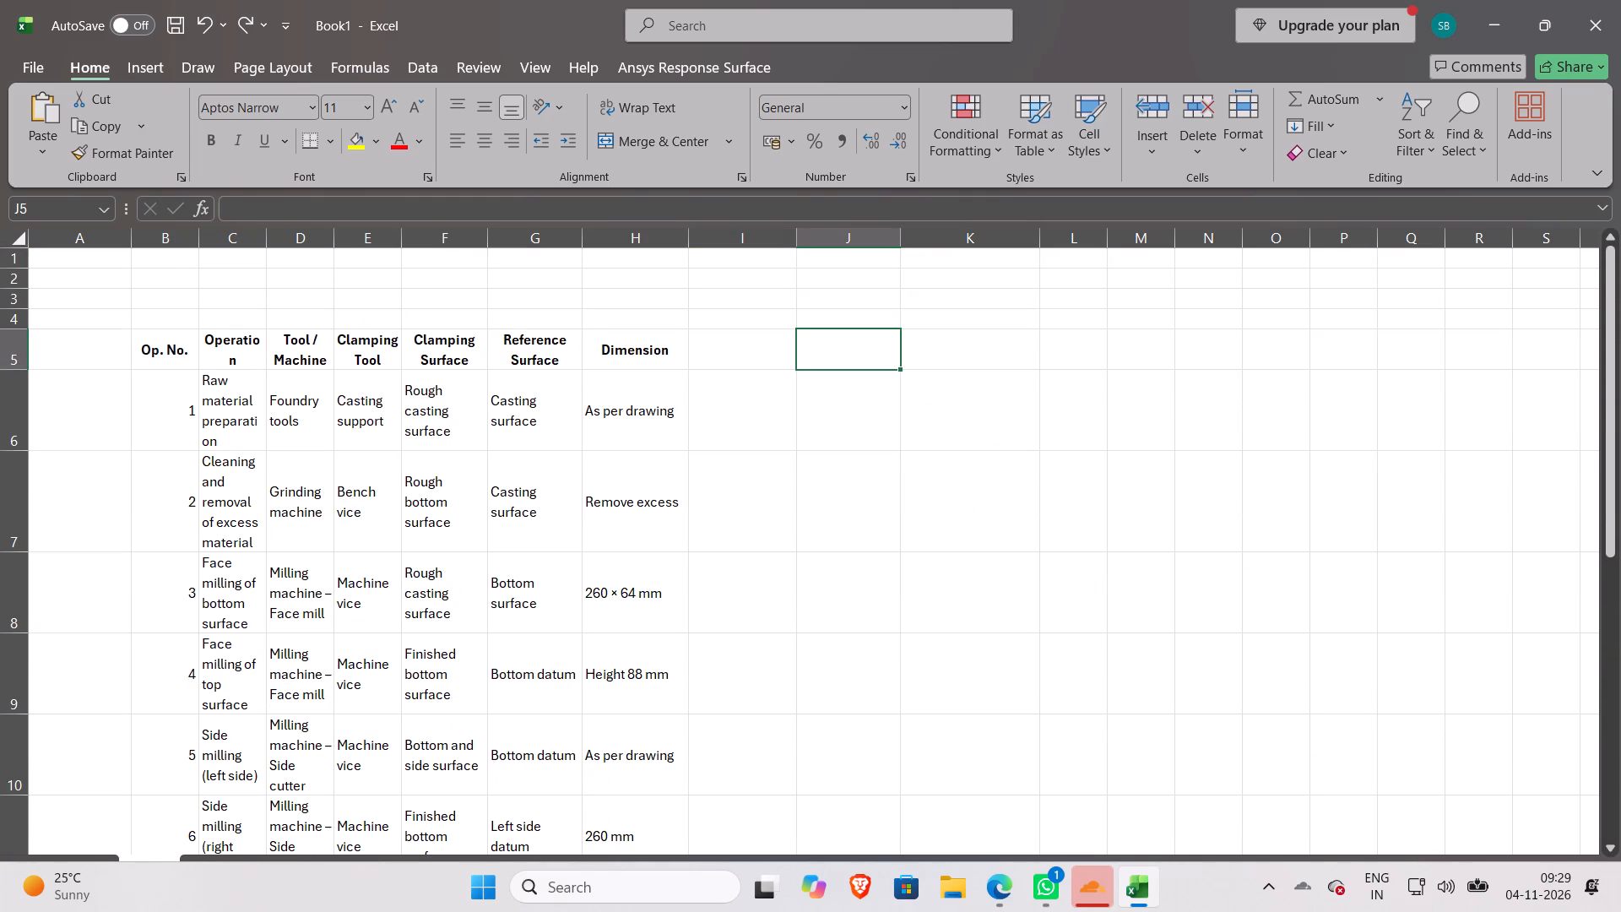
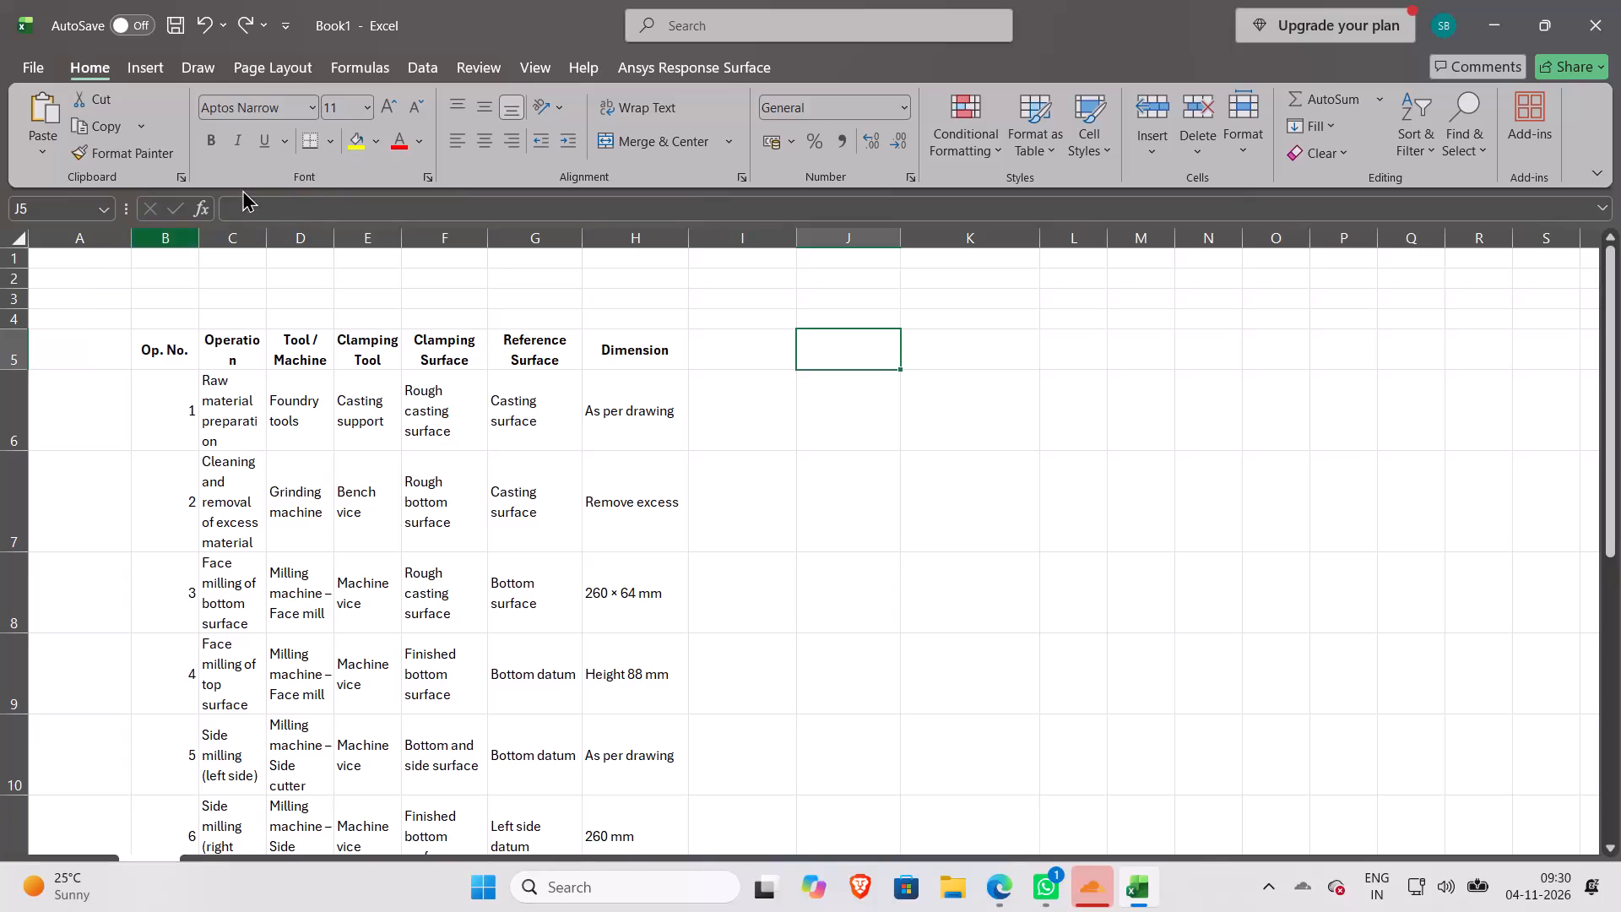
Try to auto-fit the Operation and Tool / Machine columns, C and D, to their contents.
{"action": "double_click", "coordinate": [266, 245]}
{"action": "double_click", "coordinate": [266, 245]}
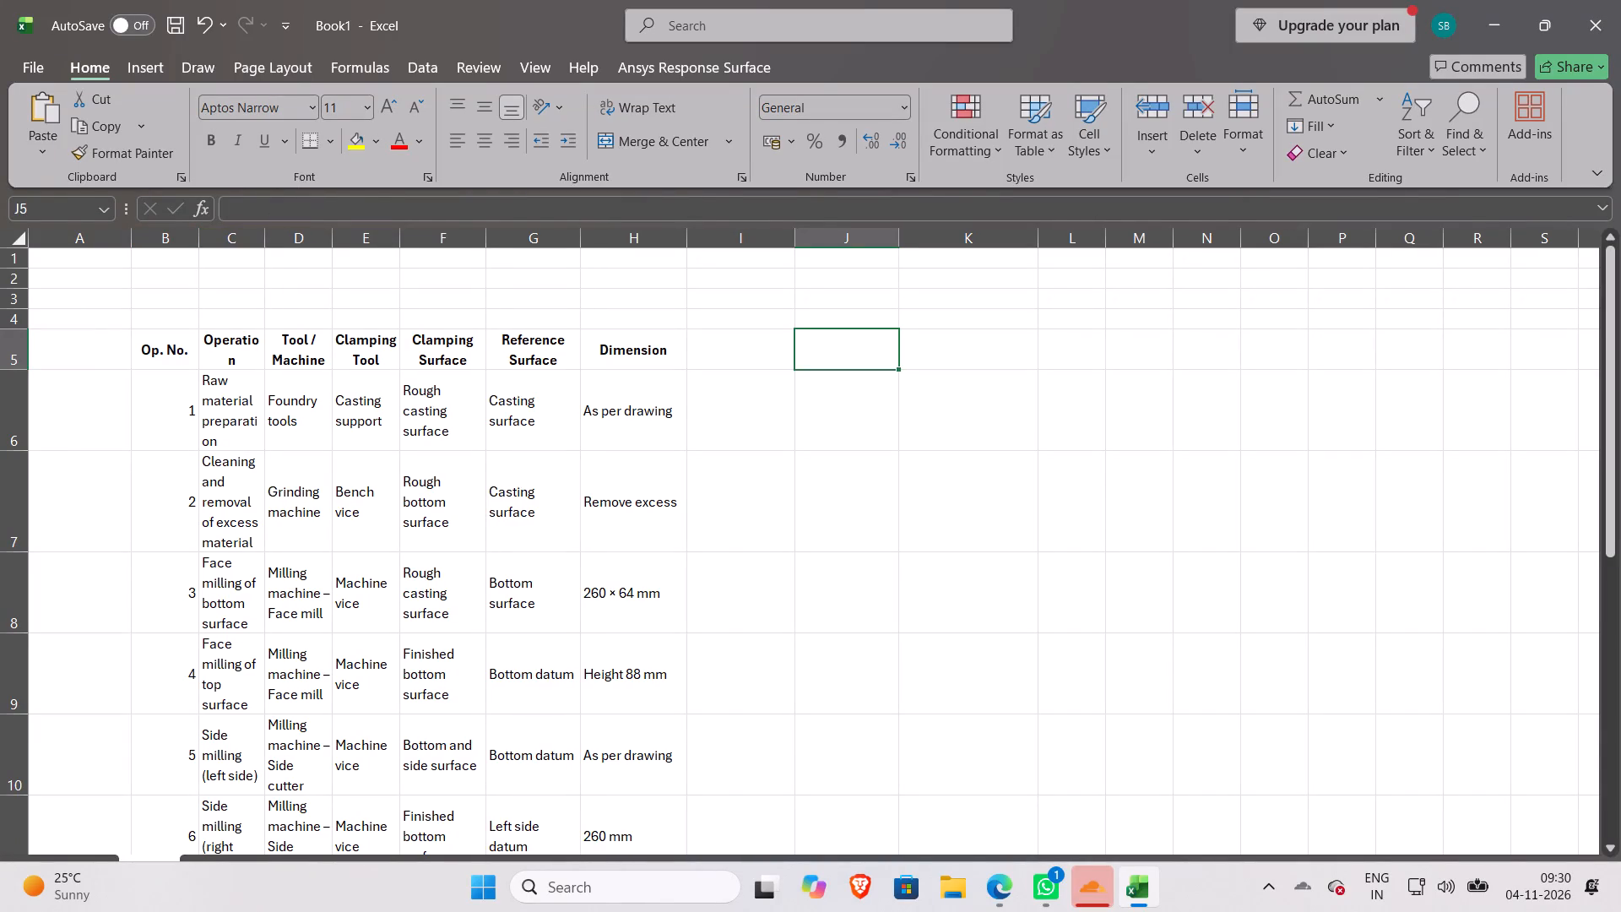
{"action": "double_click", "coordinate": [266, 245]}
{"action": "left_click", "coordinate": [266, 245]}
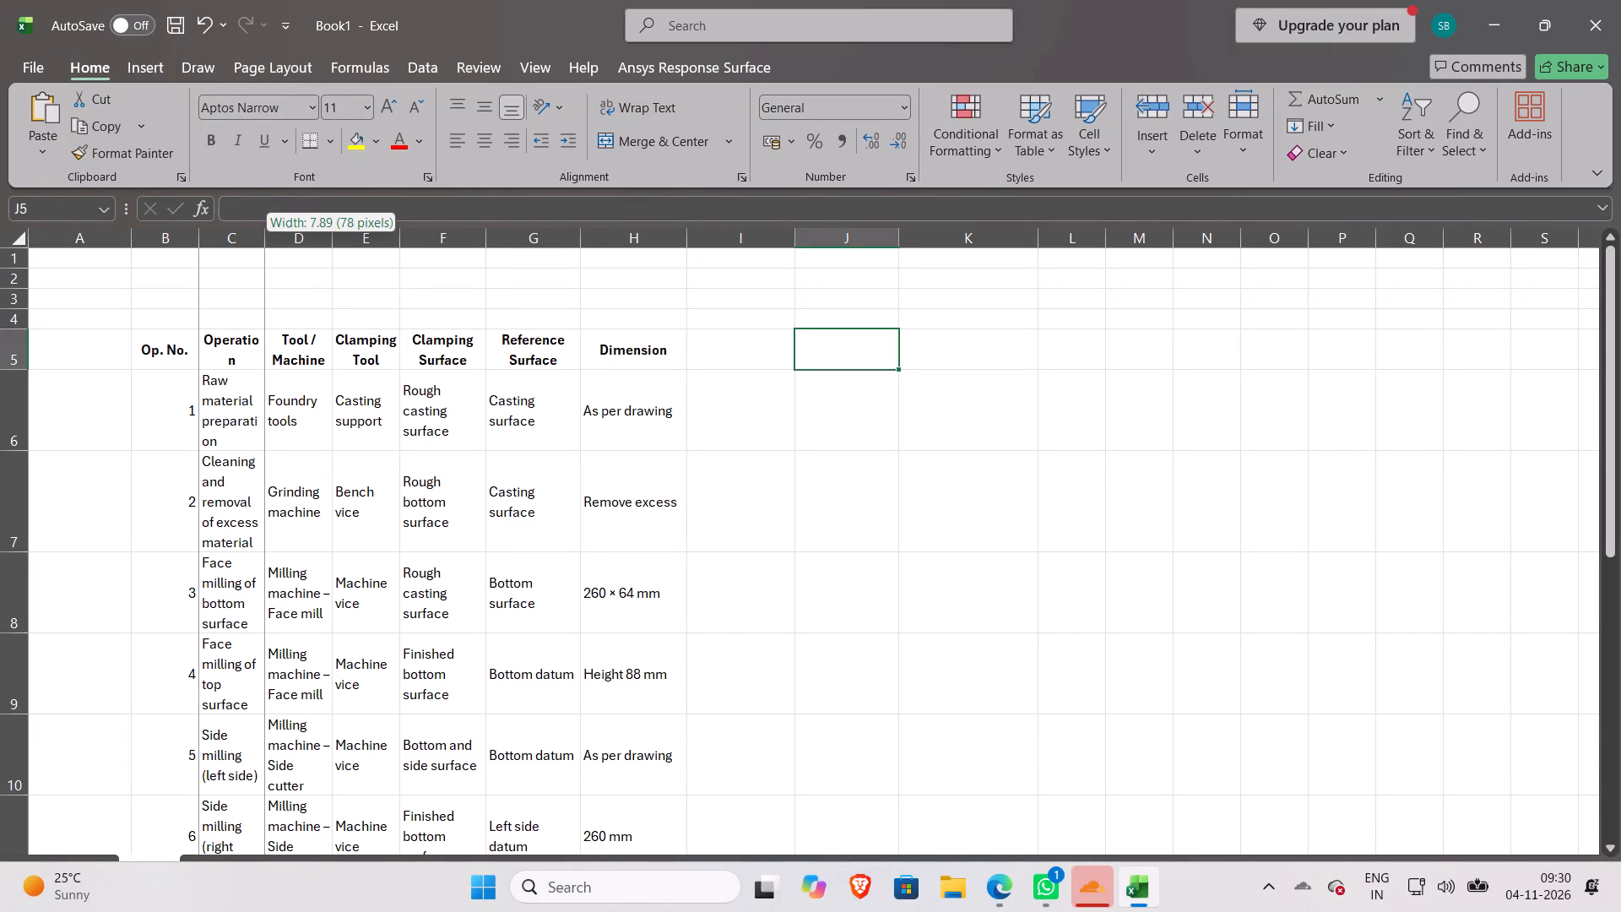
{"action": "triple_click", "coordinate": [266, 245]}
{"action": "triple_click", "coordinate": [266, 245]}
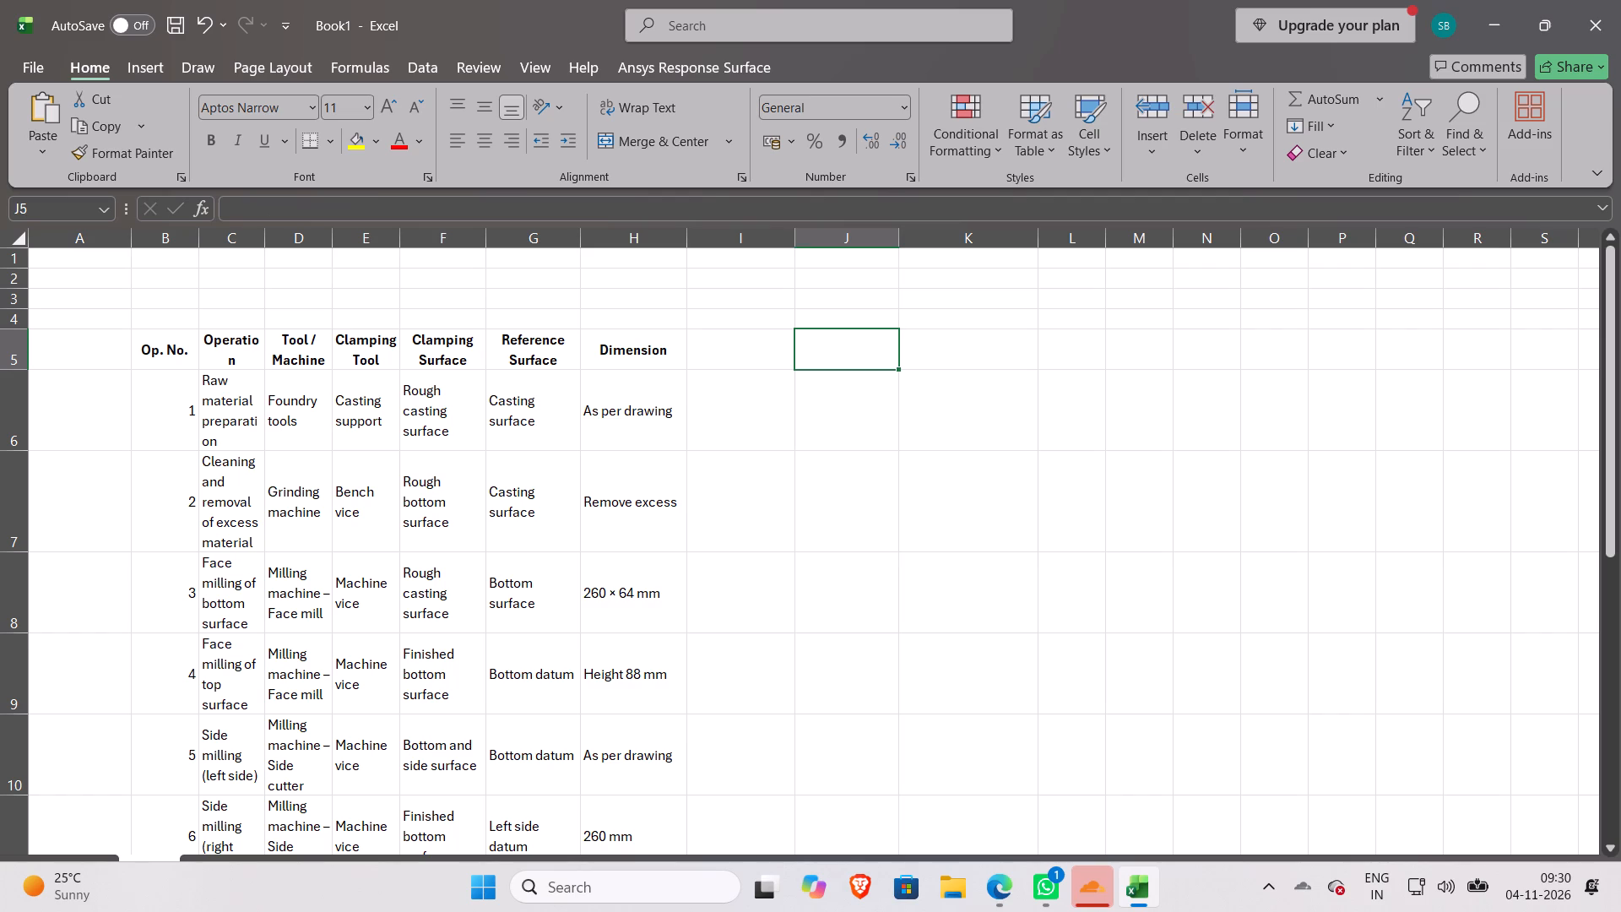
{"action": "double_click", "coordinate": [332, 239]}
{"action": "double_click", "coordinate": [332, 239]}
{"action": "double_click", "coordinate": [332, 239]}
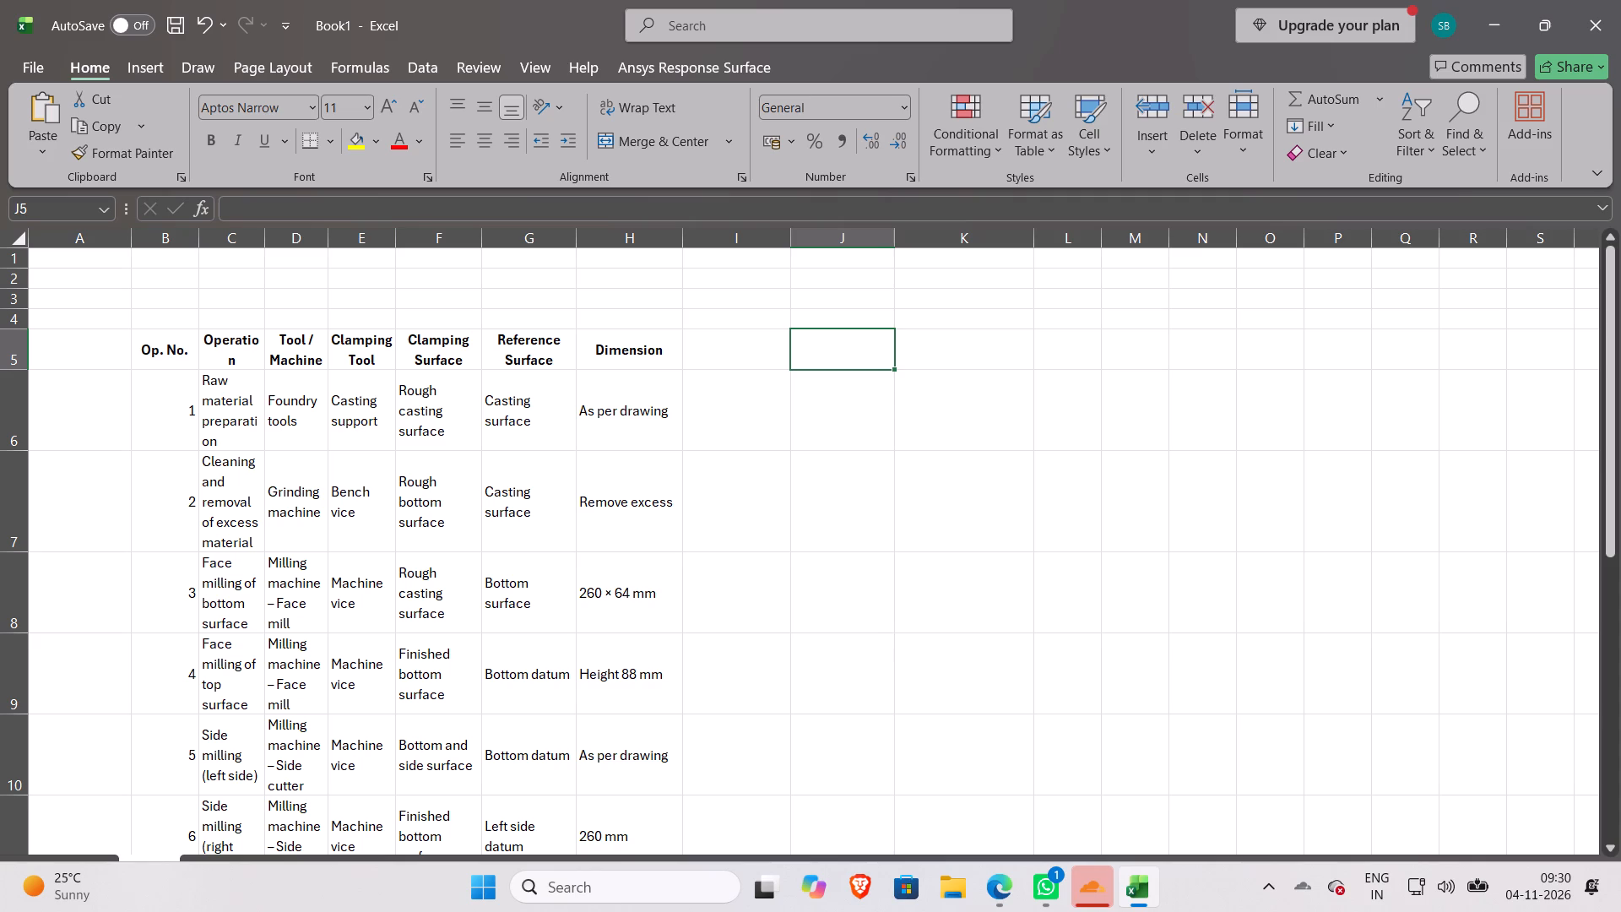
Widen columns C, D and E so the headings Operation, Tool / Machine and Clamping Tool each fit on one line.
{"action": "left_click_drag", "start_coordinate": [263, 242], "coordinate": [305, 247]}
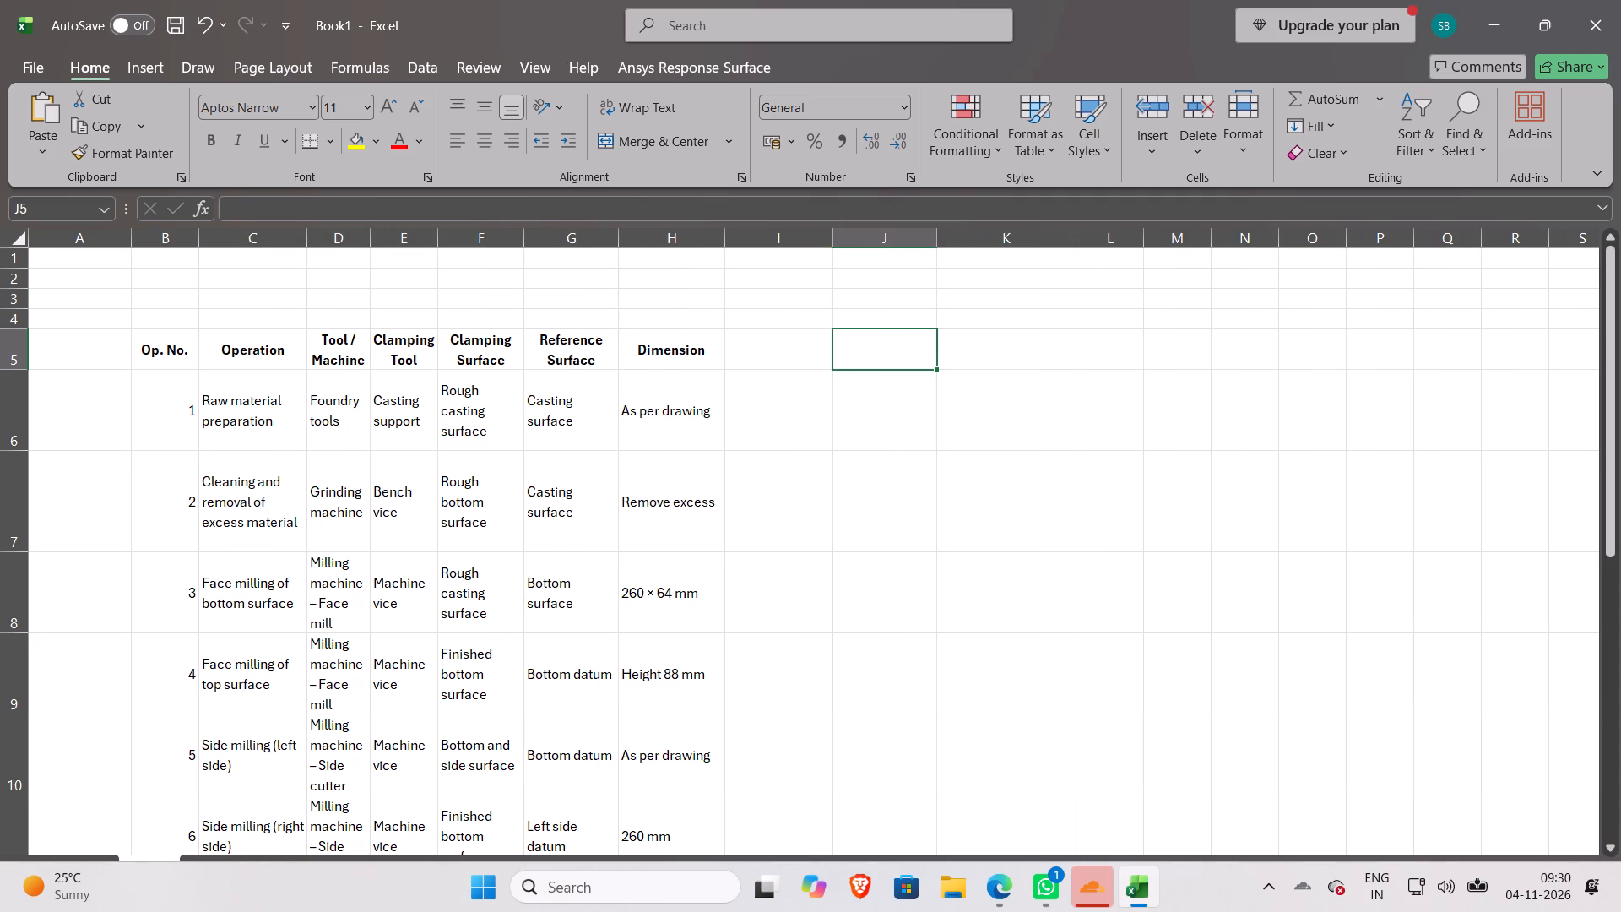
{"action": "left_click_drag", "start_coordinate": [305, 244], "coordinate": [329, 247]}
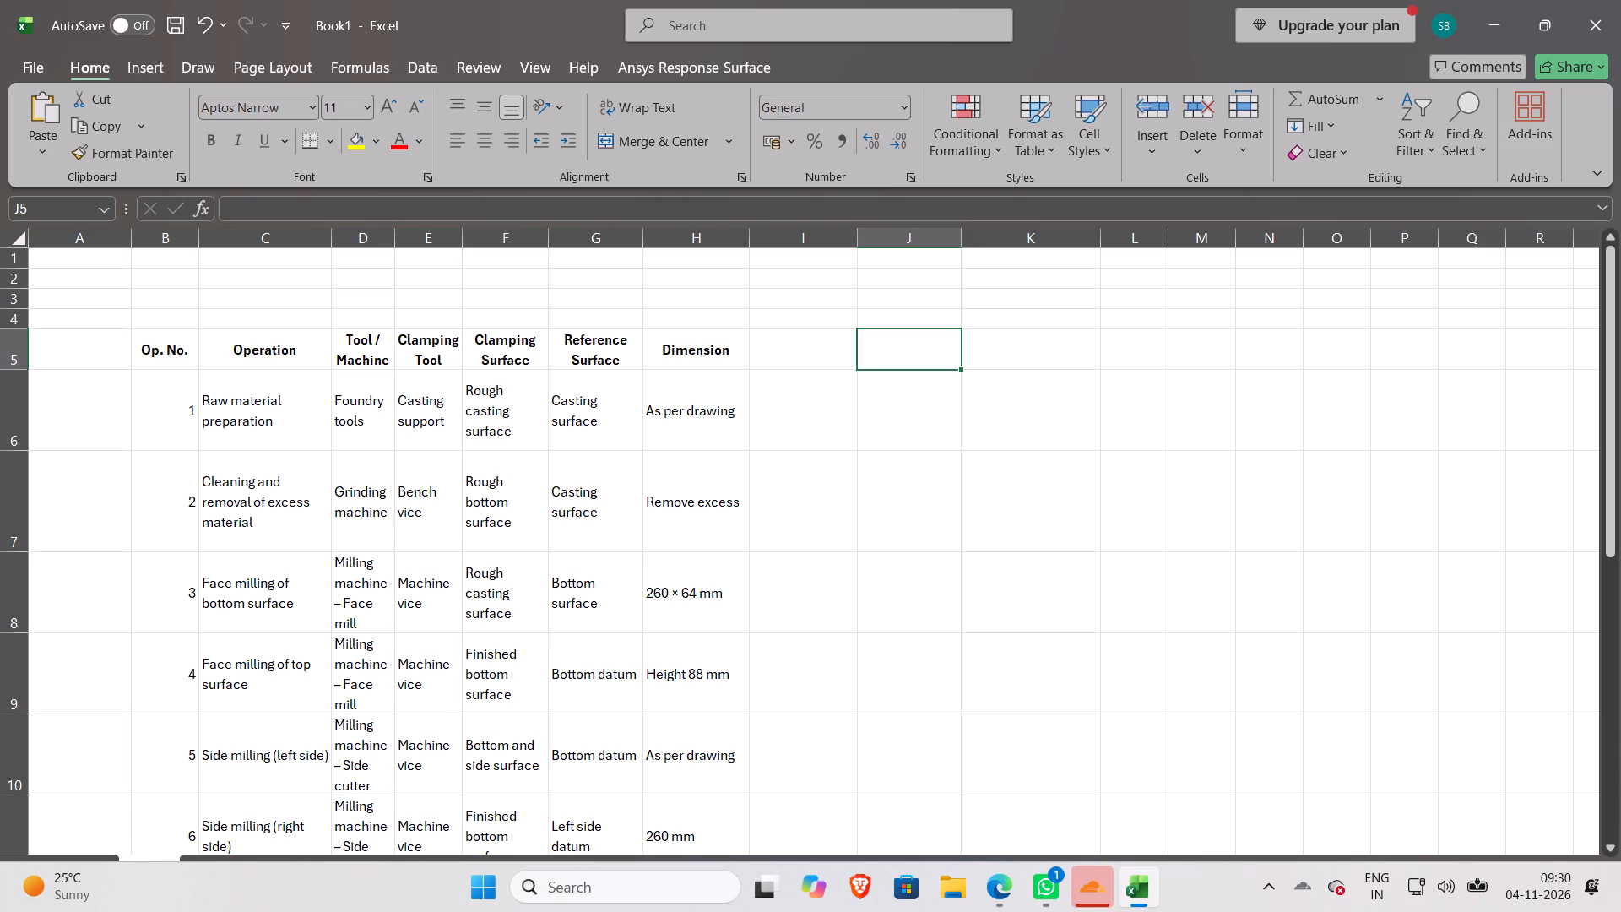
{"action": "left_click_drag", "start_coordinate": [396, 240], "coordinate": [436, 240]}
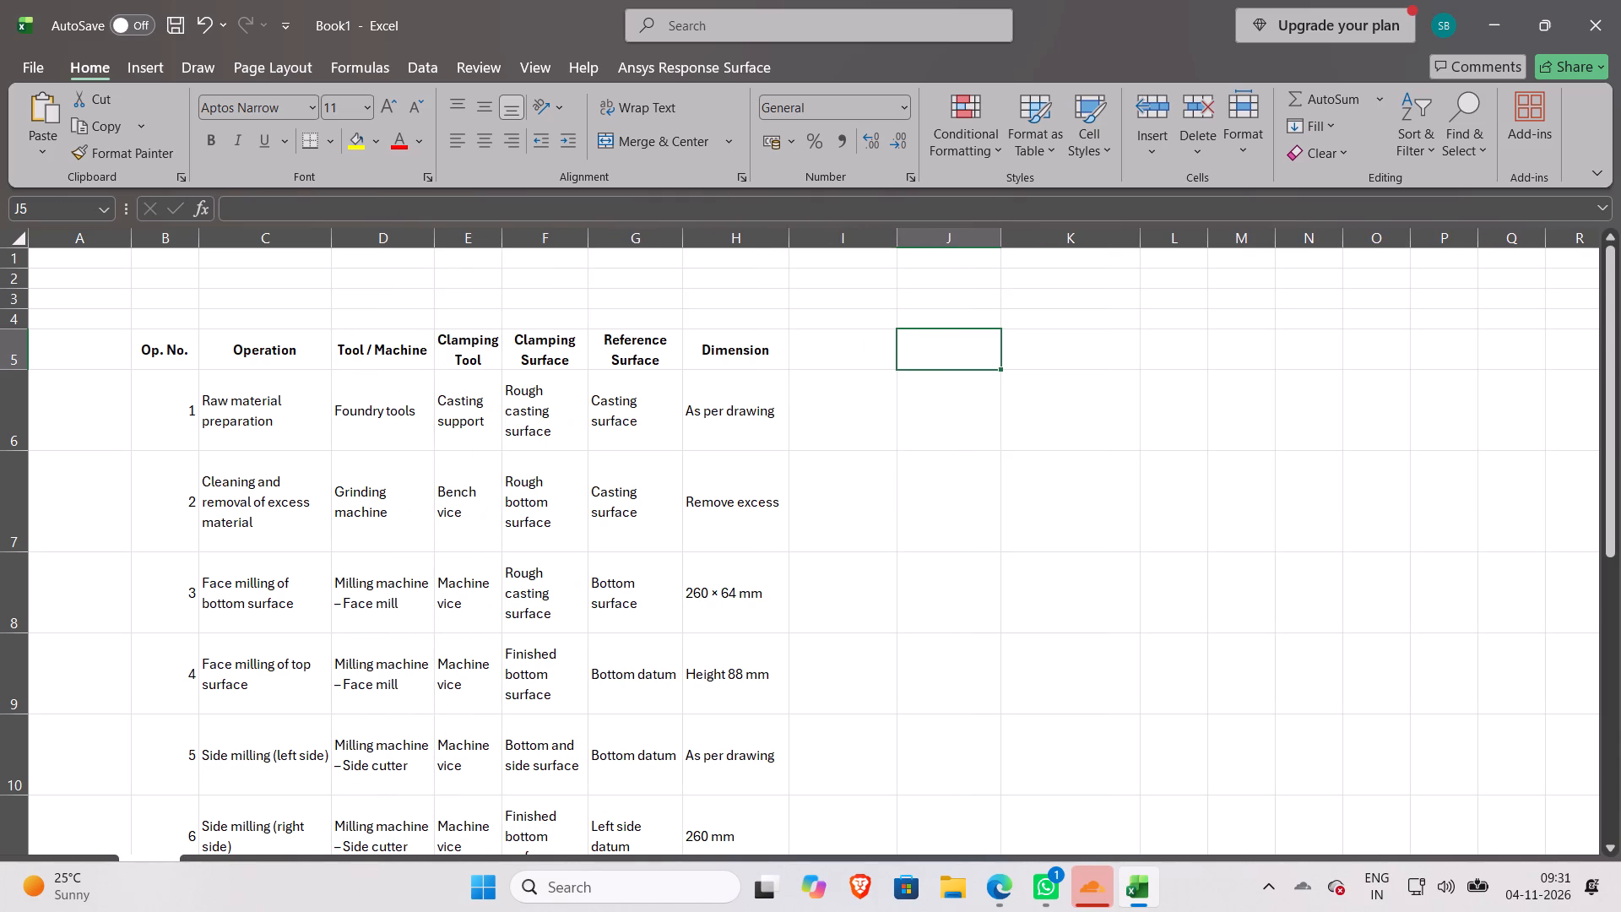
{"action": "left_click_drag", "start_coordinate": [490, 242], "coordinate": [500, 242]}
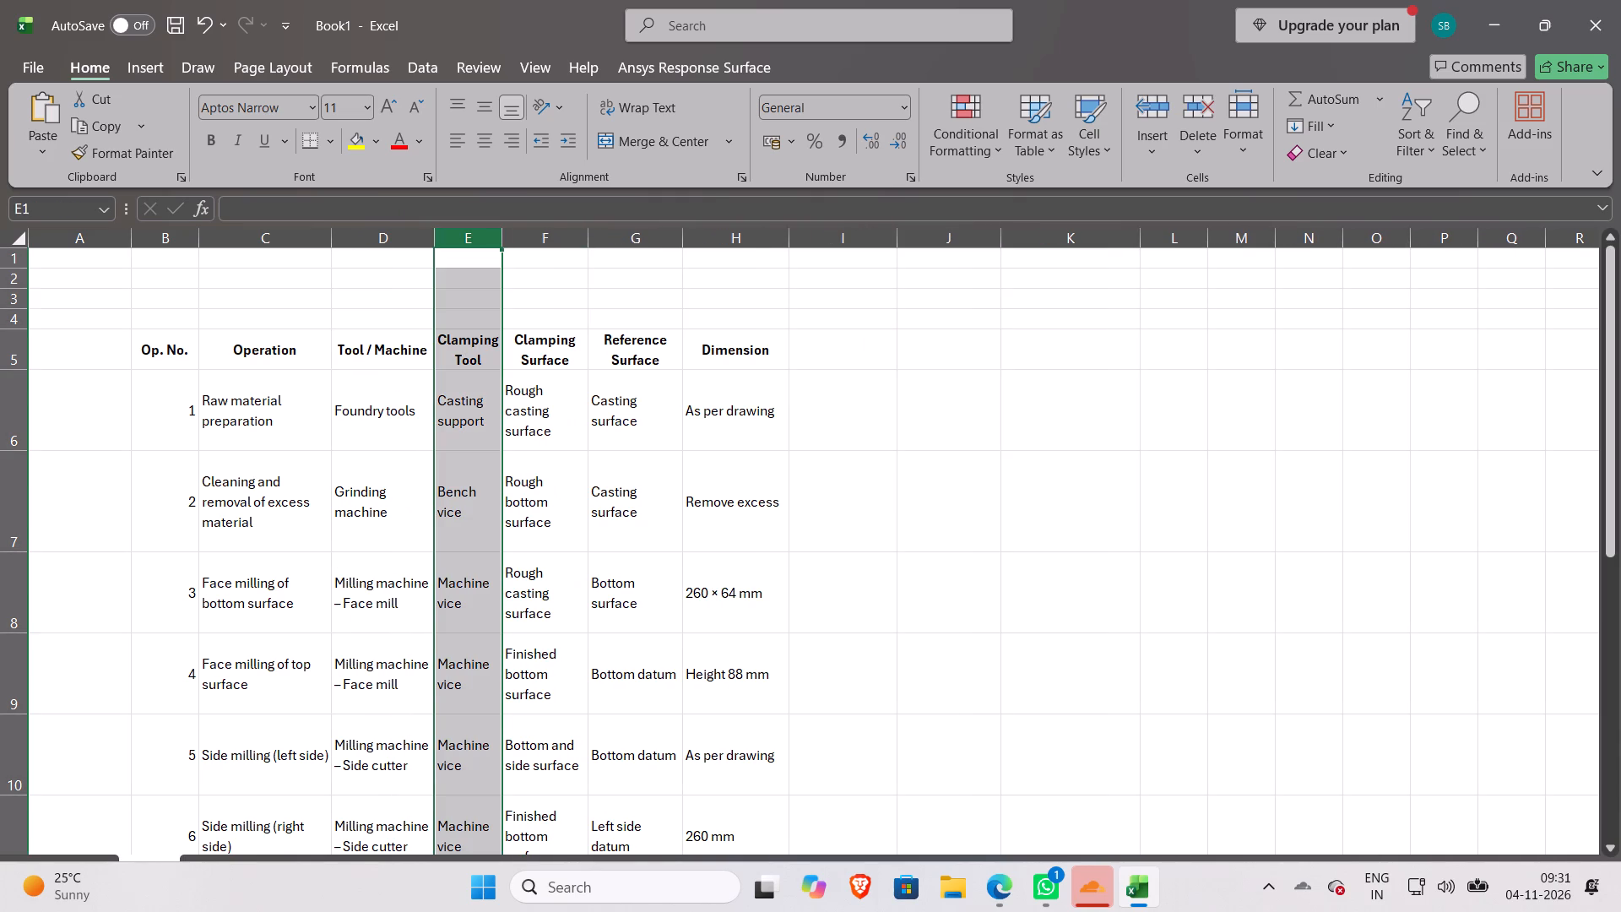
{"action": "left_click", "coordinate": [502, 250]}
{"action": "left_click_drag", "start_coordinate": [500, 243], "coordinate": [540, 246]}
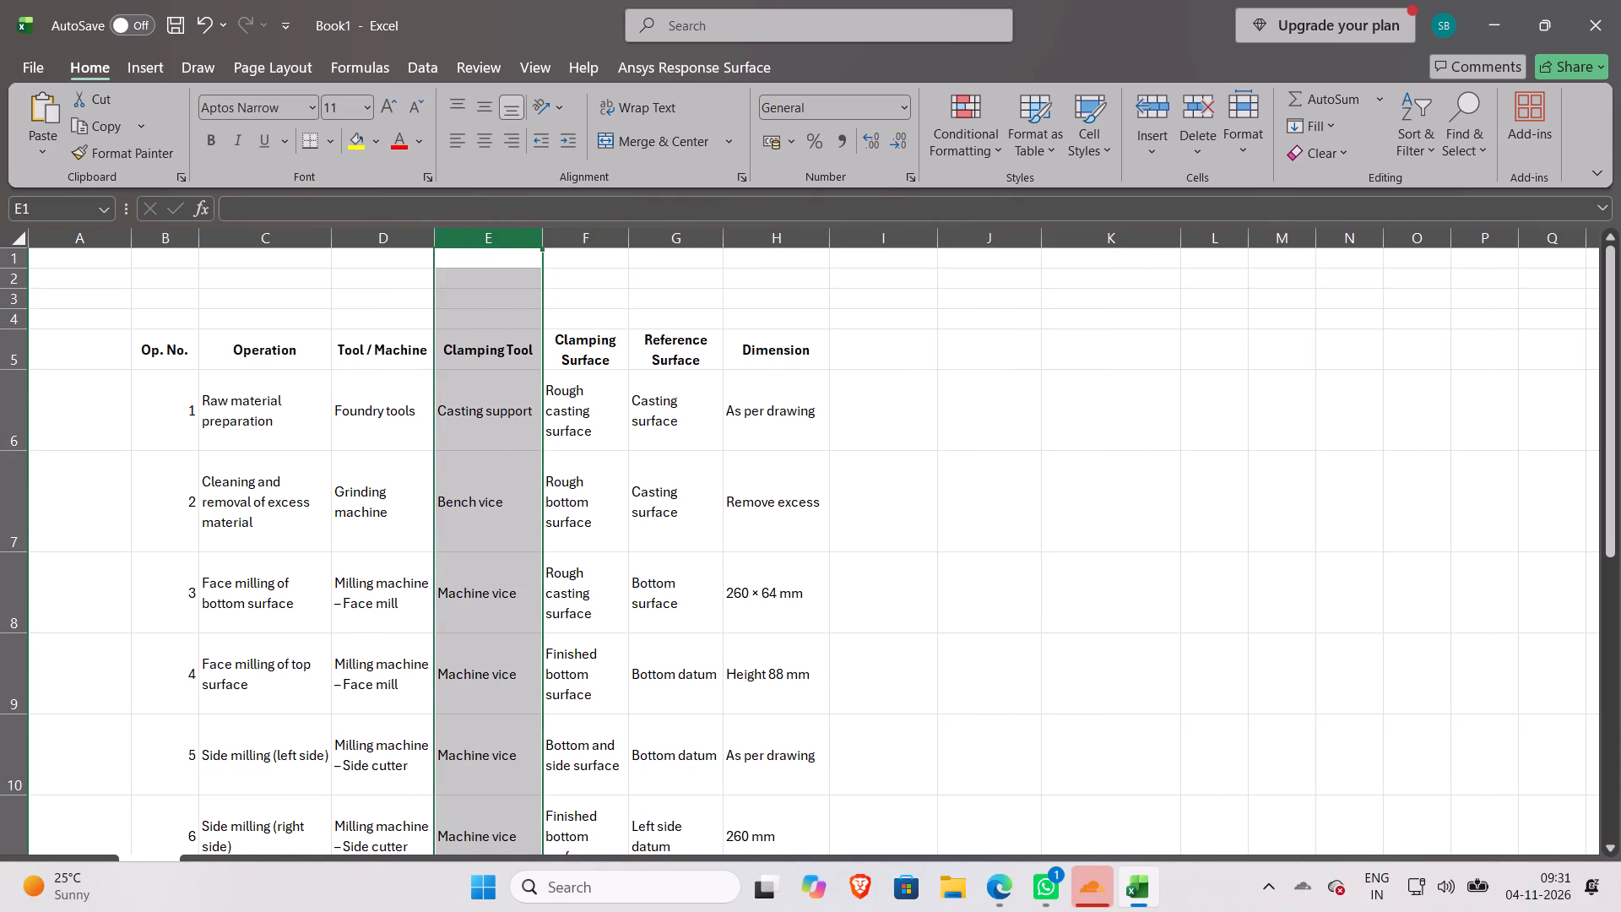
Widen columns F, G and H so the Clamping Surface, Reference Surface and Dimension headings each fit on one line with some spare room.
{"action": "left_click_drag", "start_coordinate": [632, 236], "coordinate": [691, 258]}
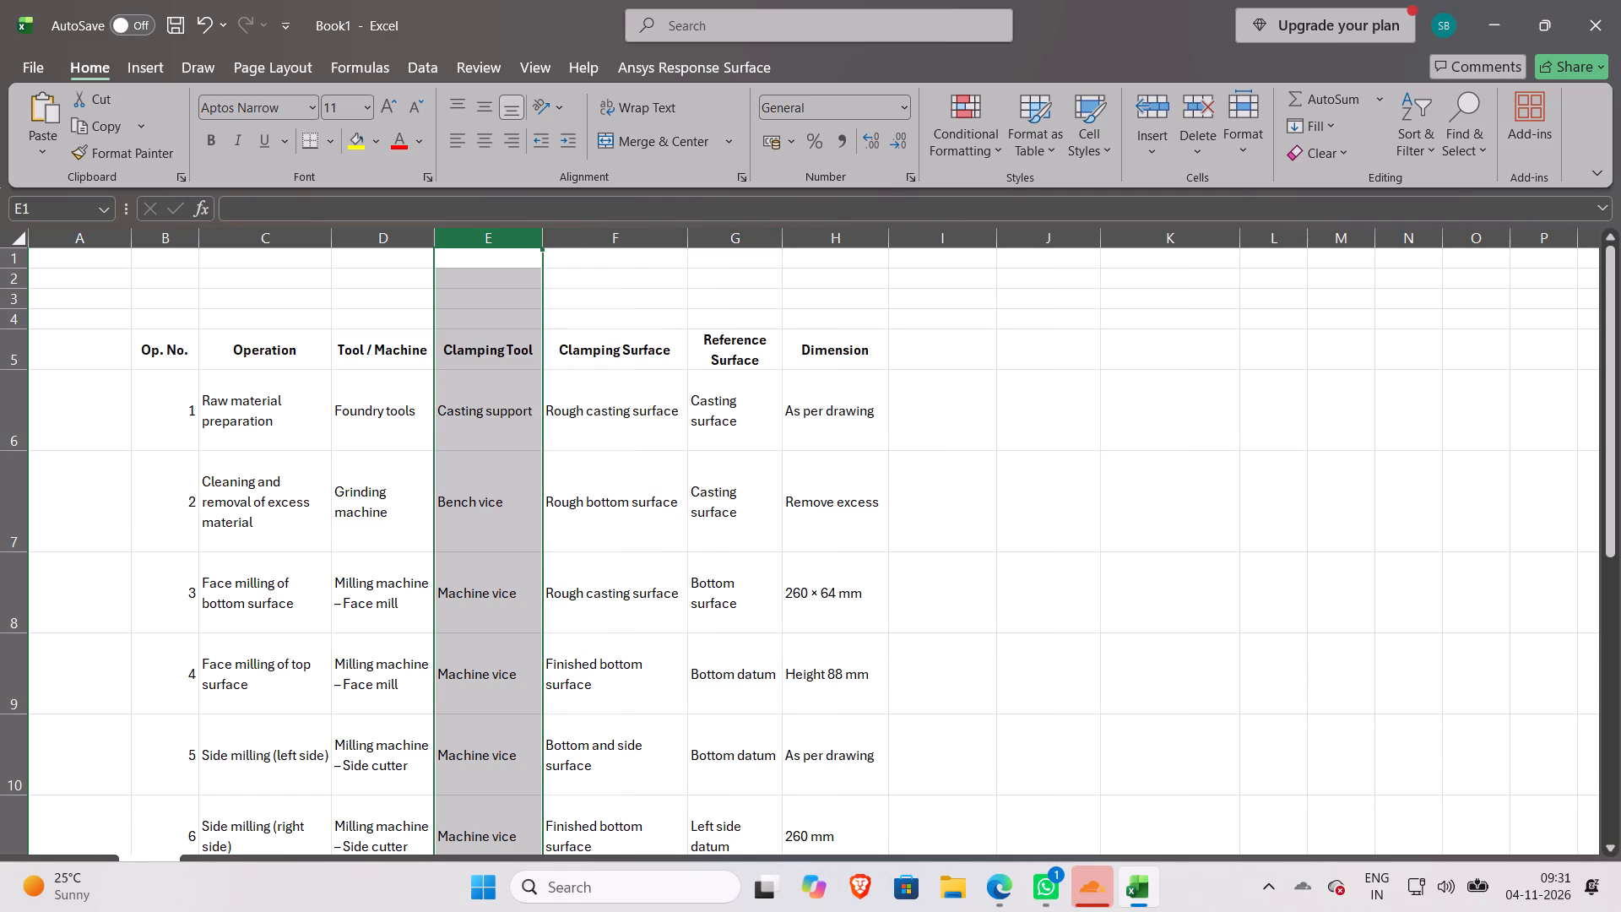
{"action": "left_click_drag", "start_coordinate": [781, 247], "coordinate": [834, 247]}
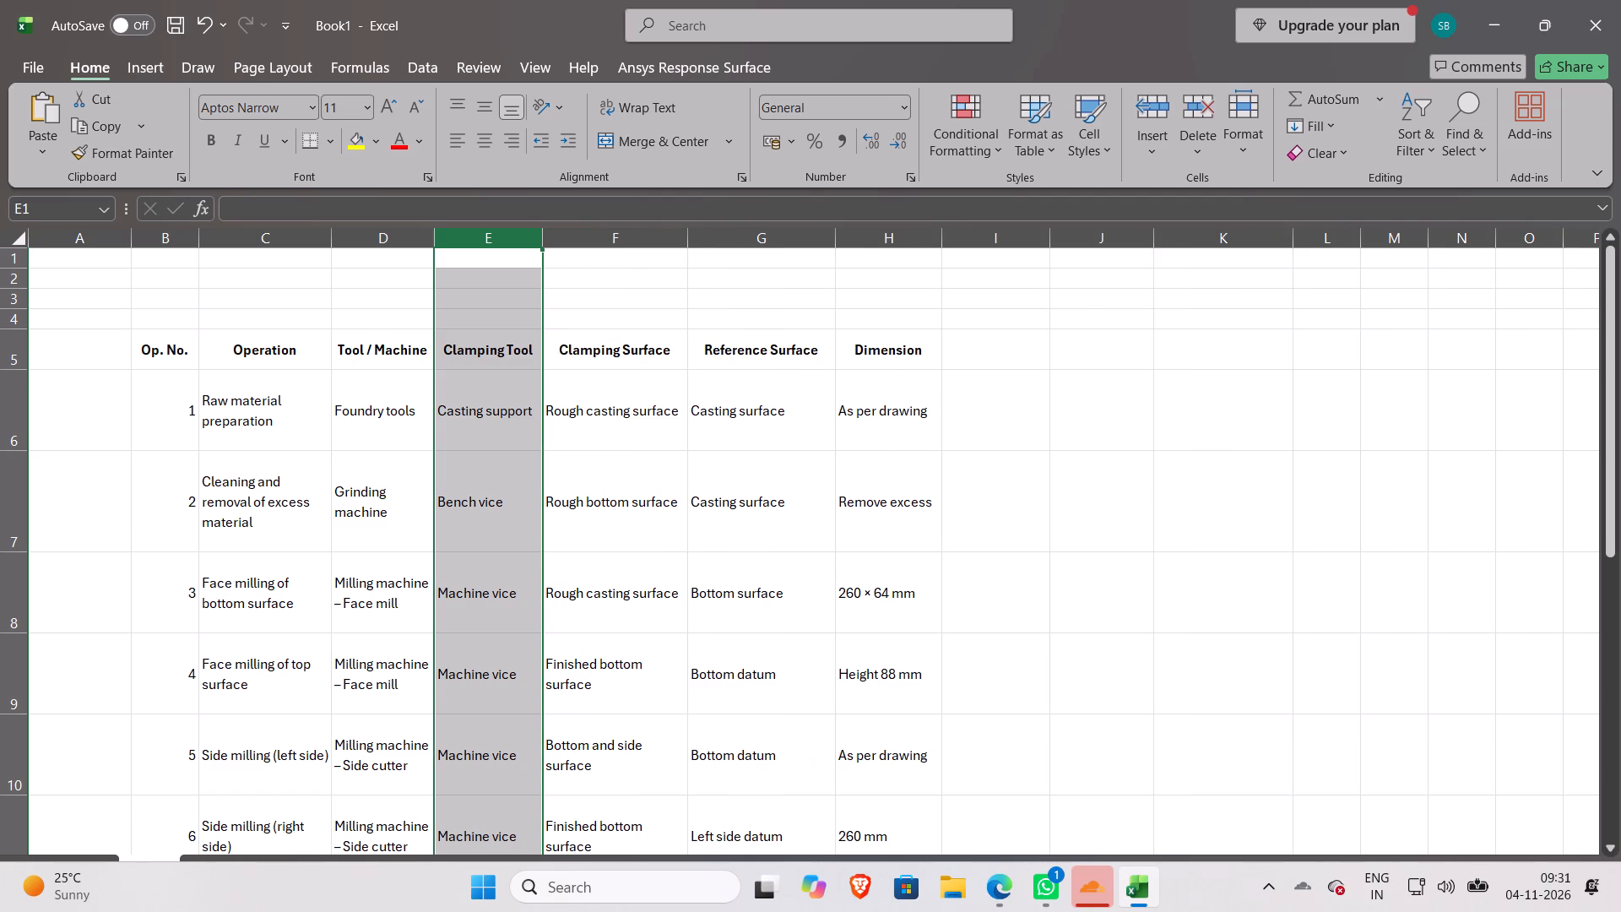
{"action": "left_click", "coordinate": [931, 258]}
{"action": "left_click_drag", "start_coordinate": [939, 251], "coordinate": [951, 251]}
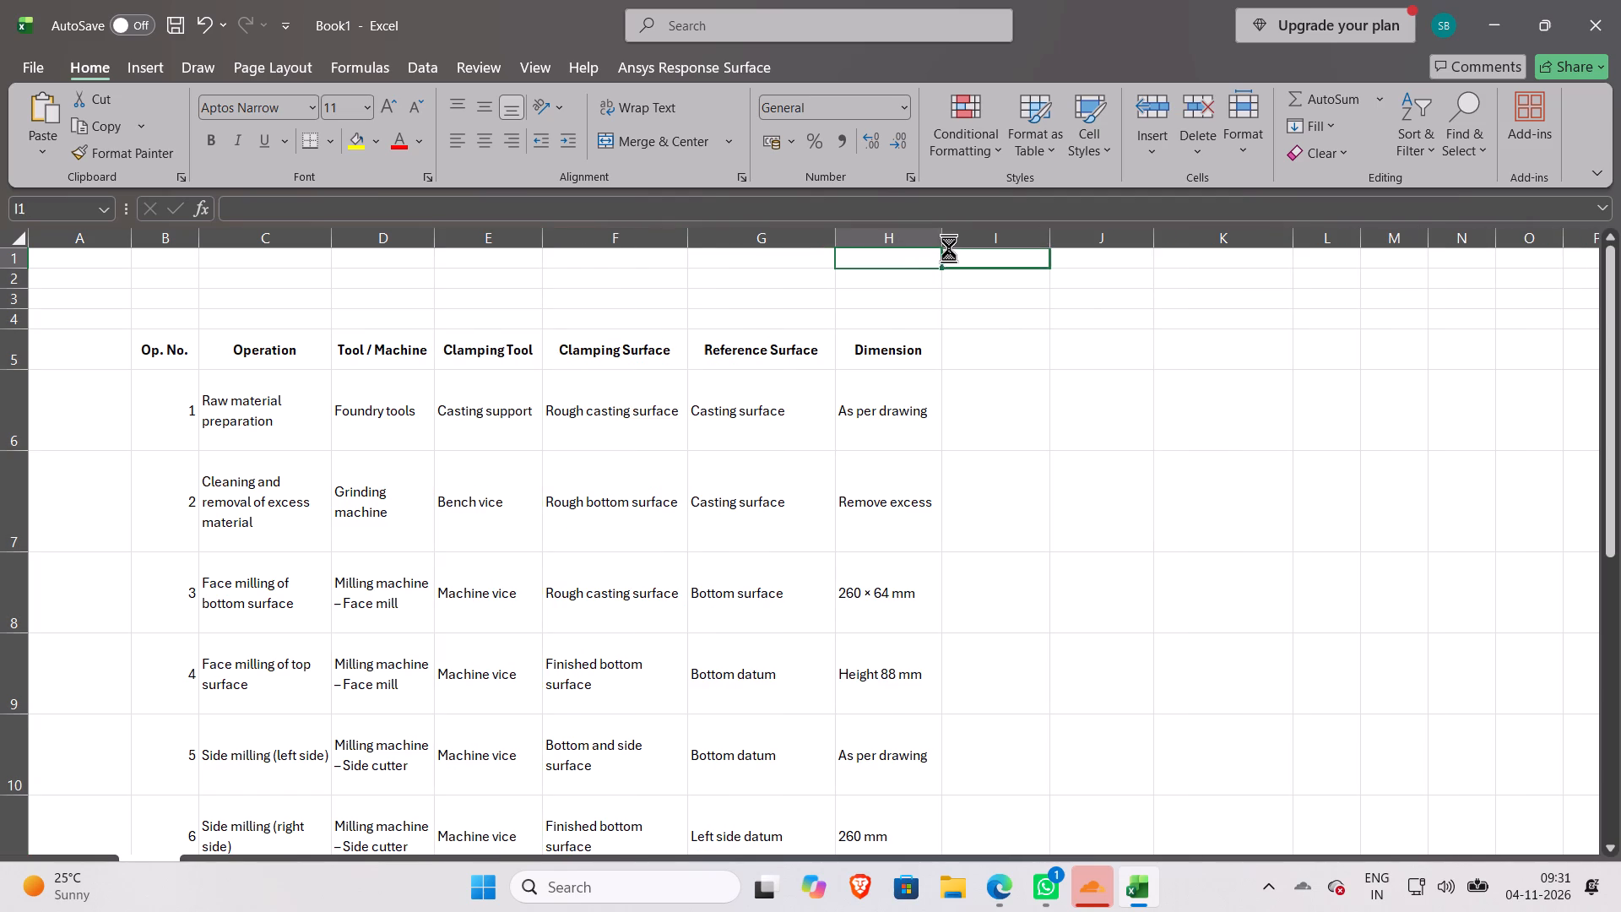
{"action": "left_click_drag", "start_coordinate": [938, 242], "coordinate": [944, 242]}
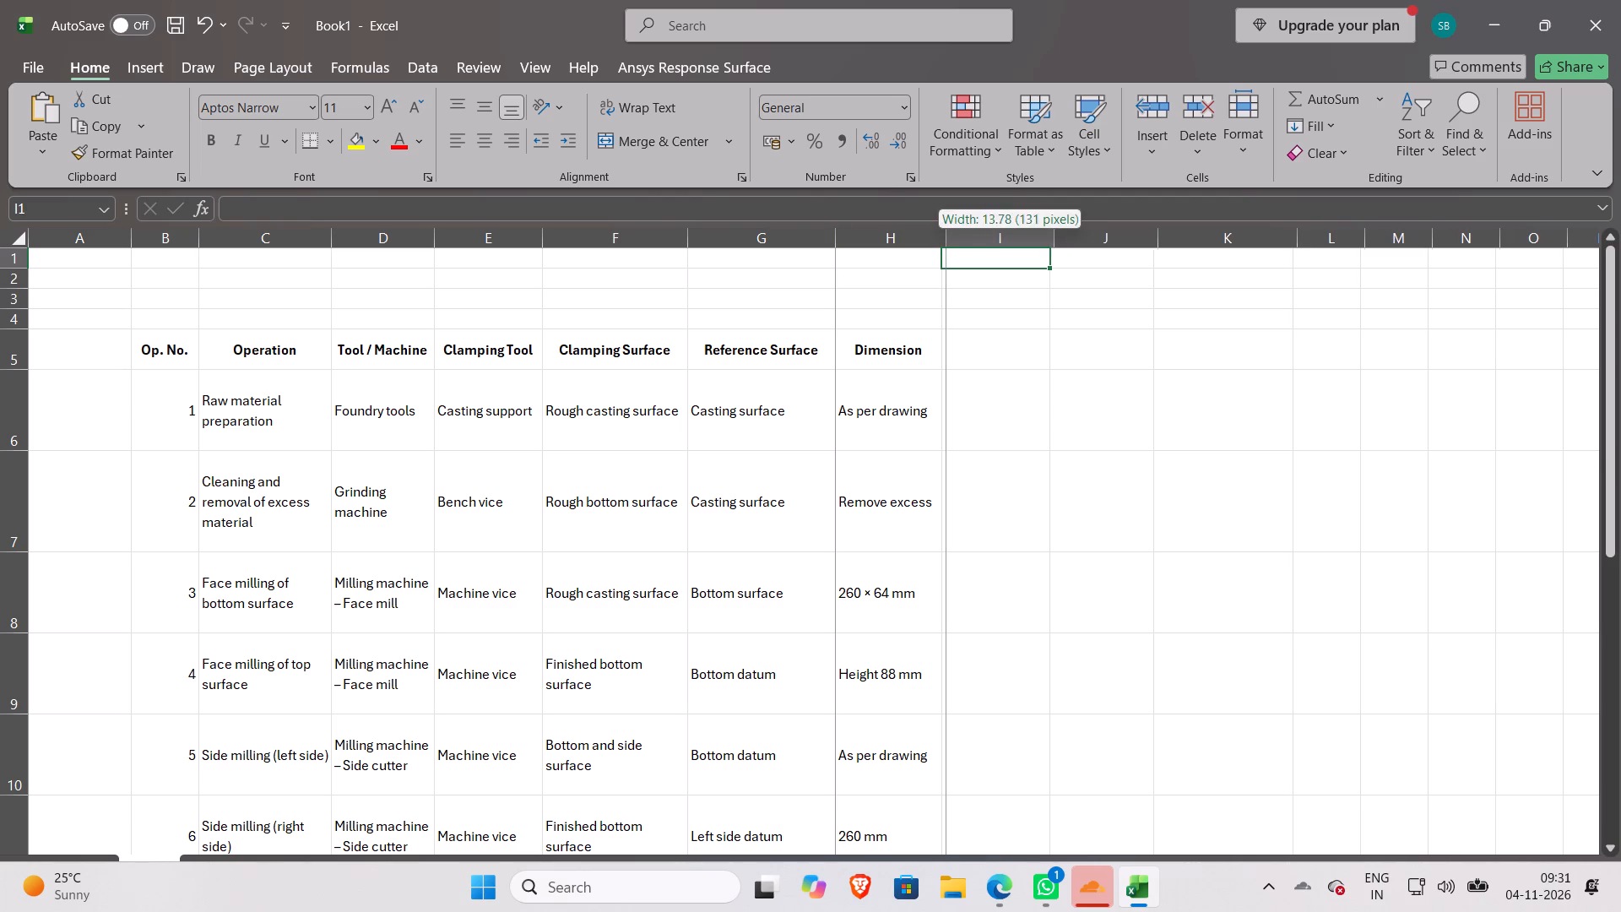
{"action": "left_click_drag", "start_coordinate": [944, 242], "coordinate": [973, 244]}
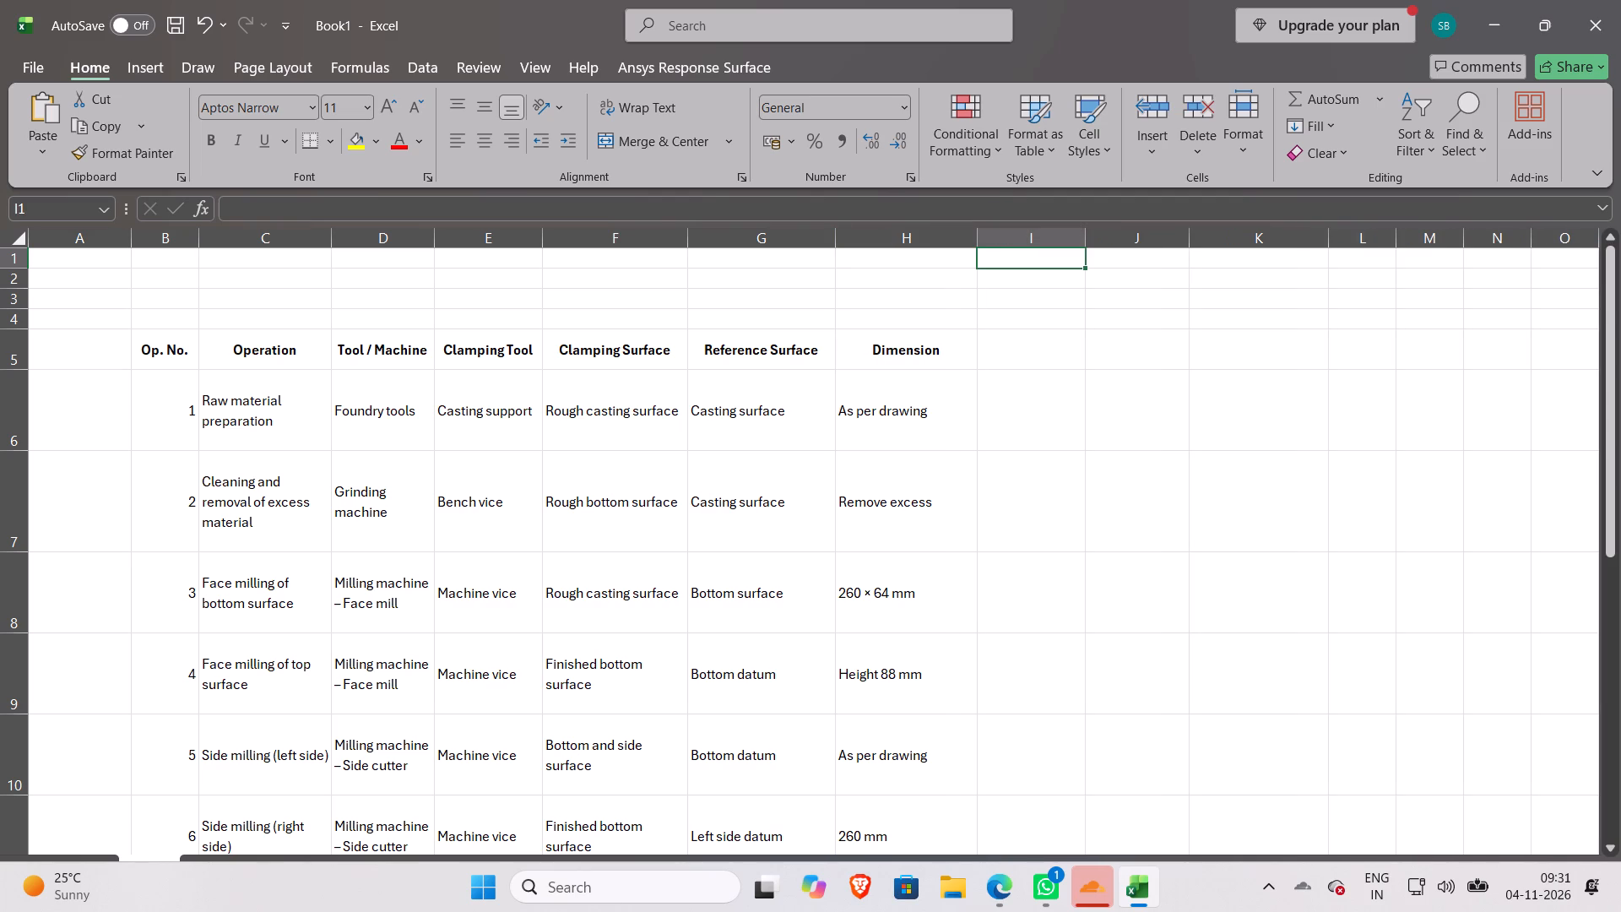
{"action": "left_click", "coordinate": [864, 315]}
{"action": "left_click", "coordinate": [1251, 508]}
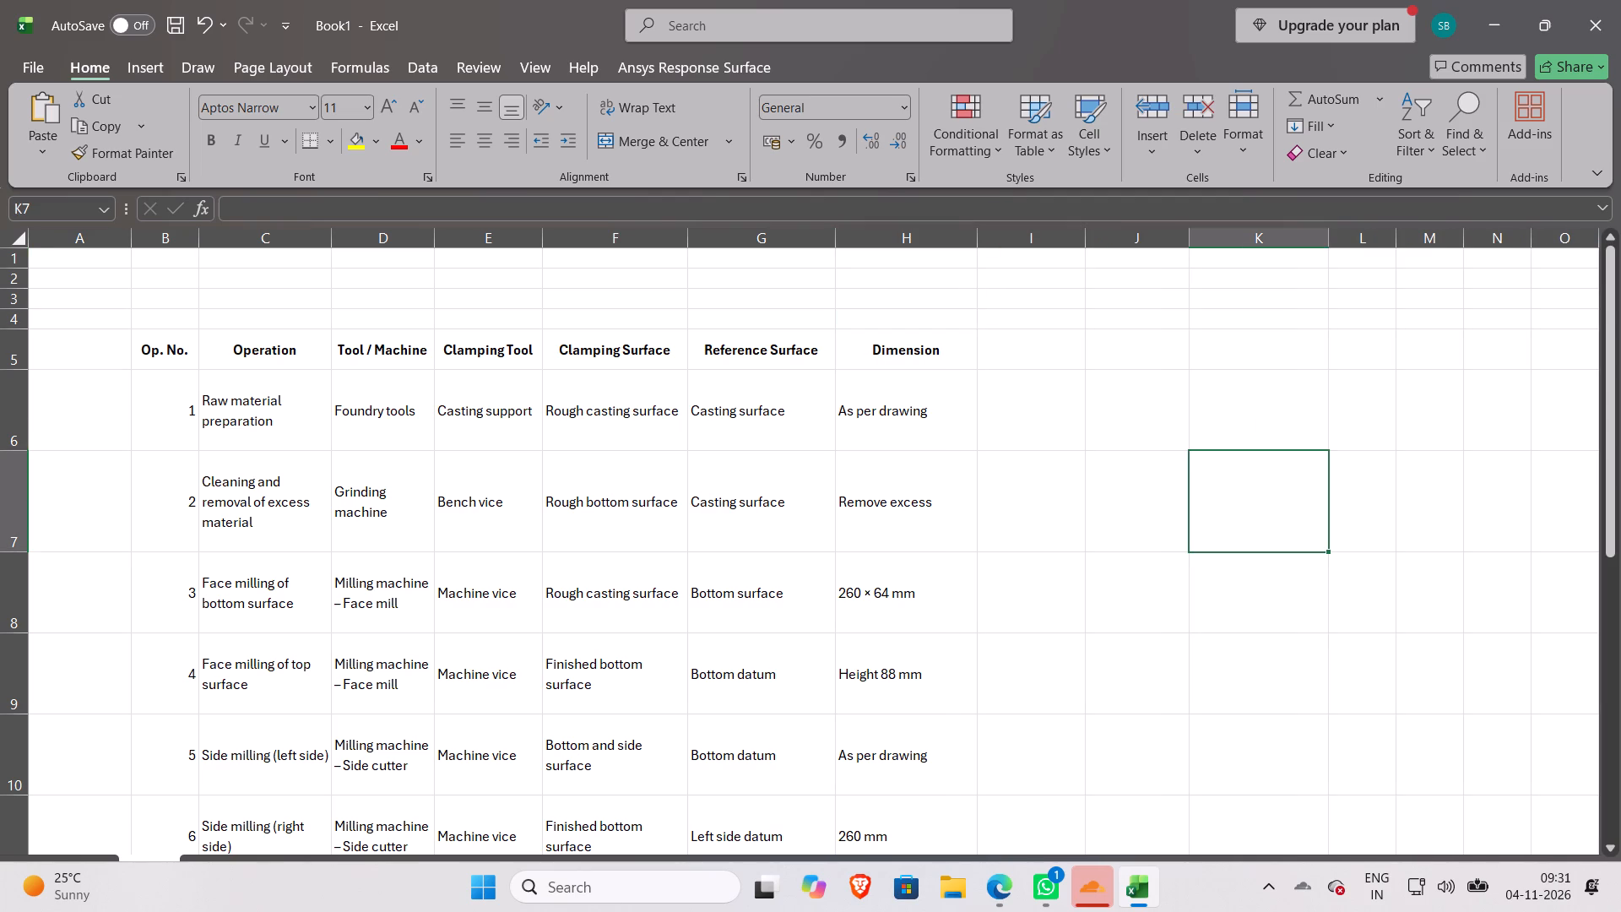
{"action": "left_click_drag", "start_coordinate": [834, 243], "coordinate": [818, 244]}
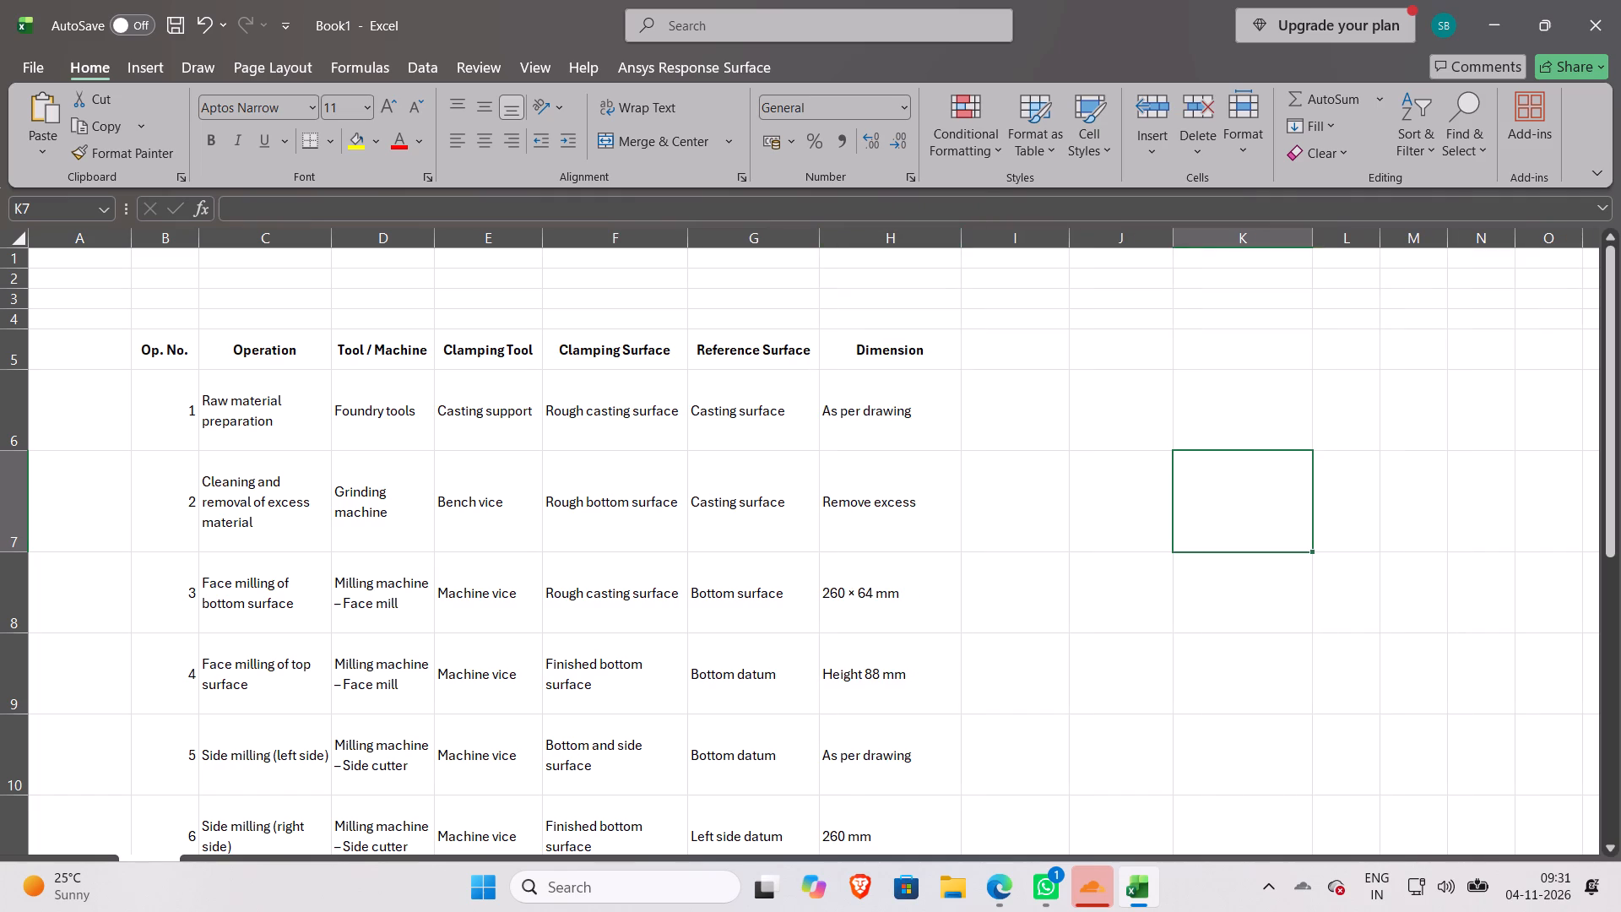
{"action": "left_click_drag", "start_coordinate": [962, 241], "coordinate": [984, 238]}
Widen the Operation column further so entries such as Raw material preparation and Face milling of bottom surface fit on one line.
{"action": "scroll", "coordinate": [924, 476], "scroll_direction": "down", "scroll_amount": 1}
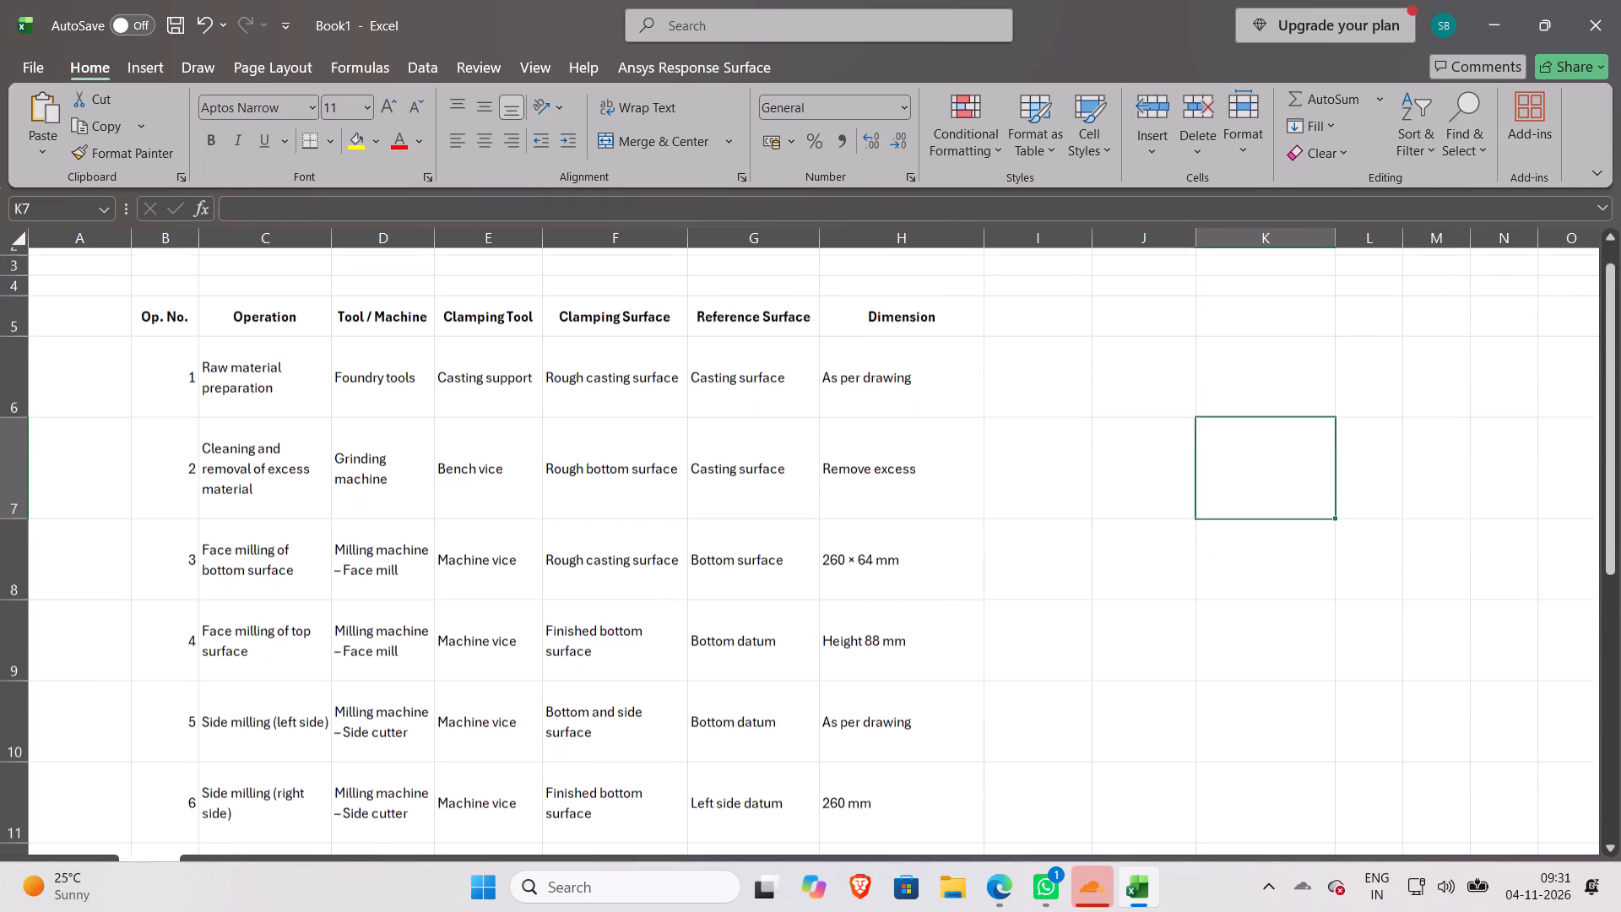
{"action": "scroll", "coordinate": [922, 470], "scroll_direction": "up", "scroll_amount": 2}
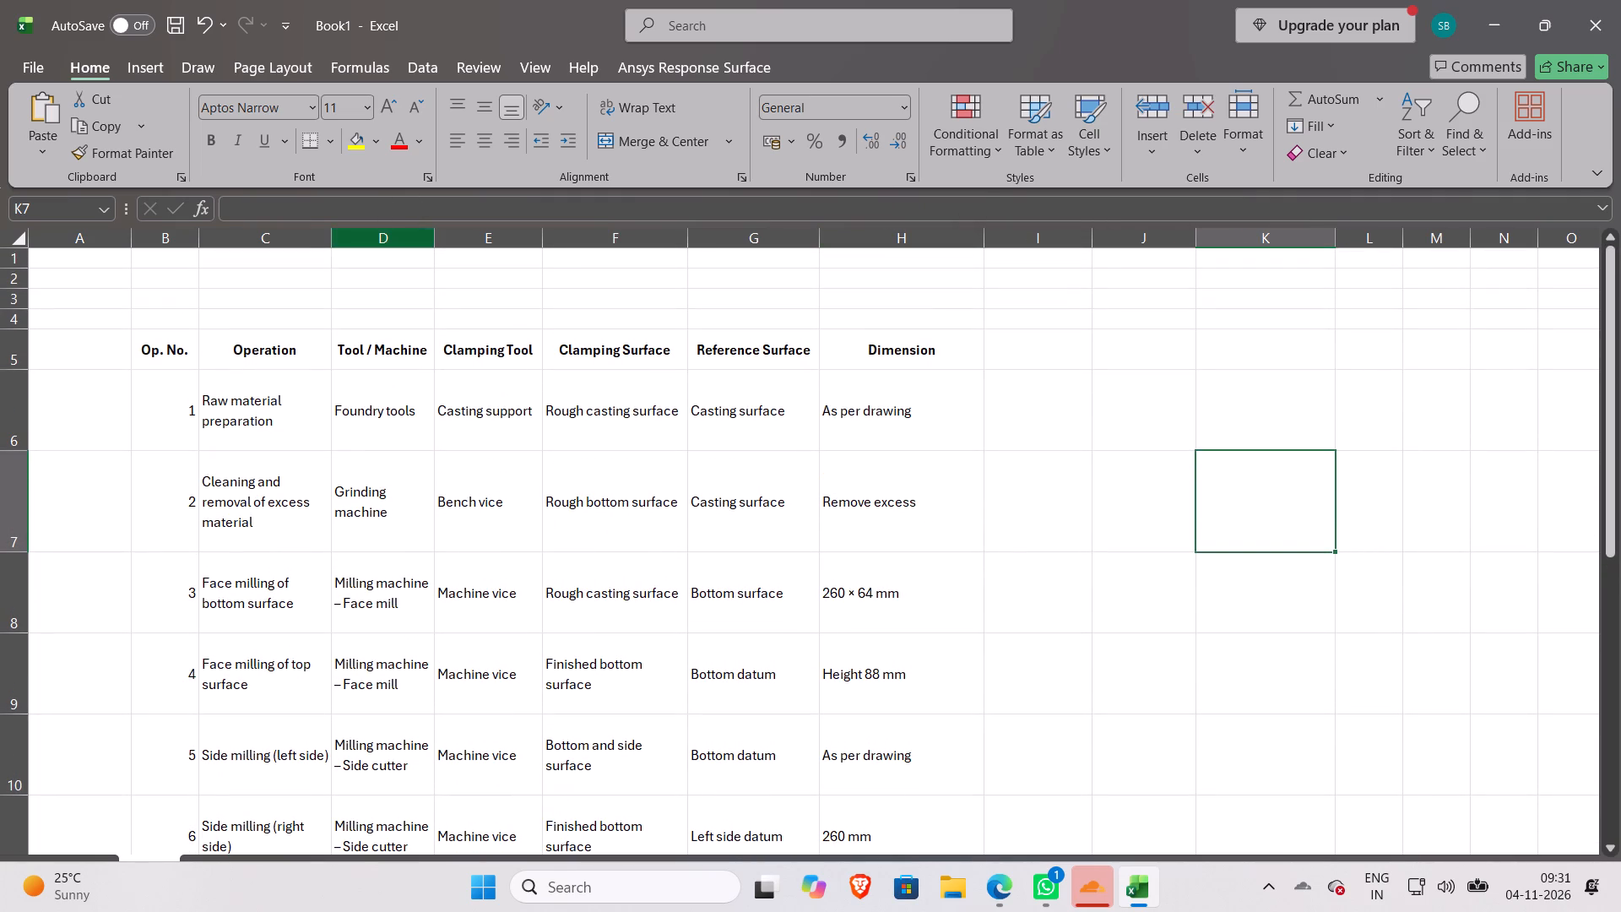
{"action": "left_click_drag", "start_coordinate": [332, 240], "coordinate": [363, 238]}
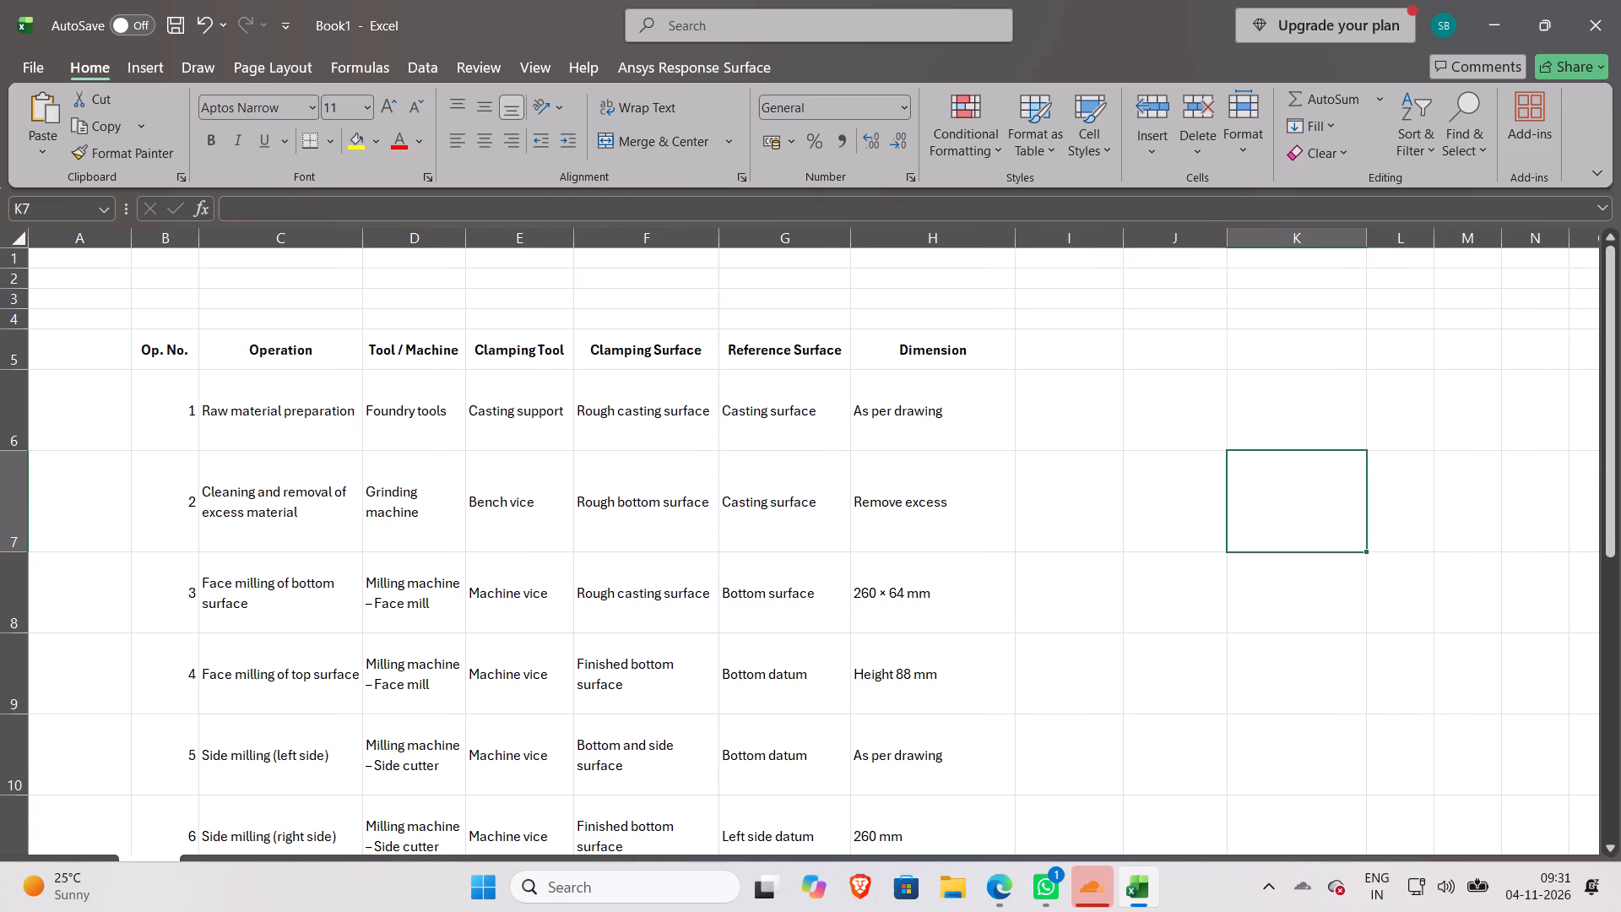
{"action": "left_click_drag", "start_coordinate": [363, 238], "coordinate": [404, 238]}
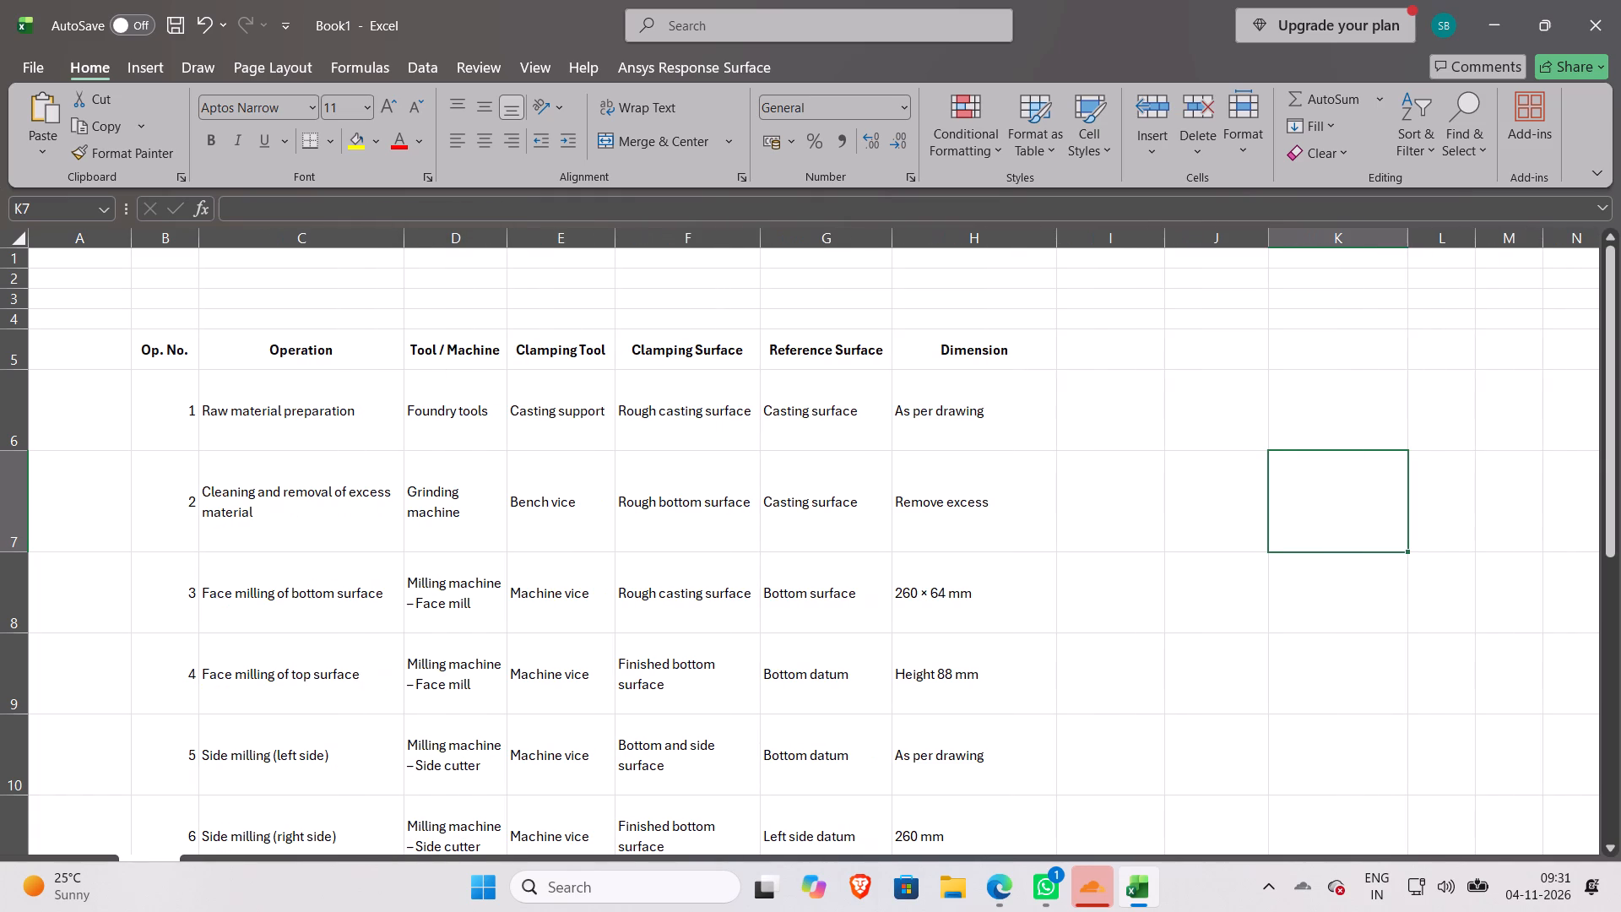
{"action": "left_click_drag", "start_coordinate": [404, 238], "coordinate": [432, 239]}
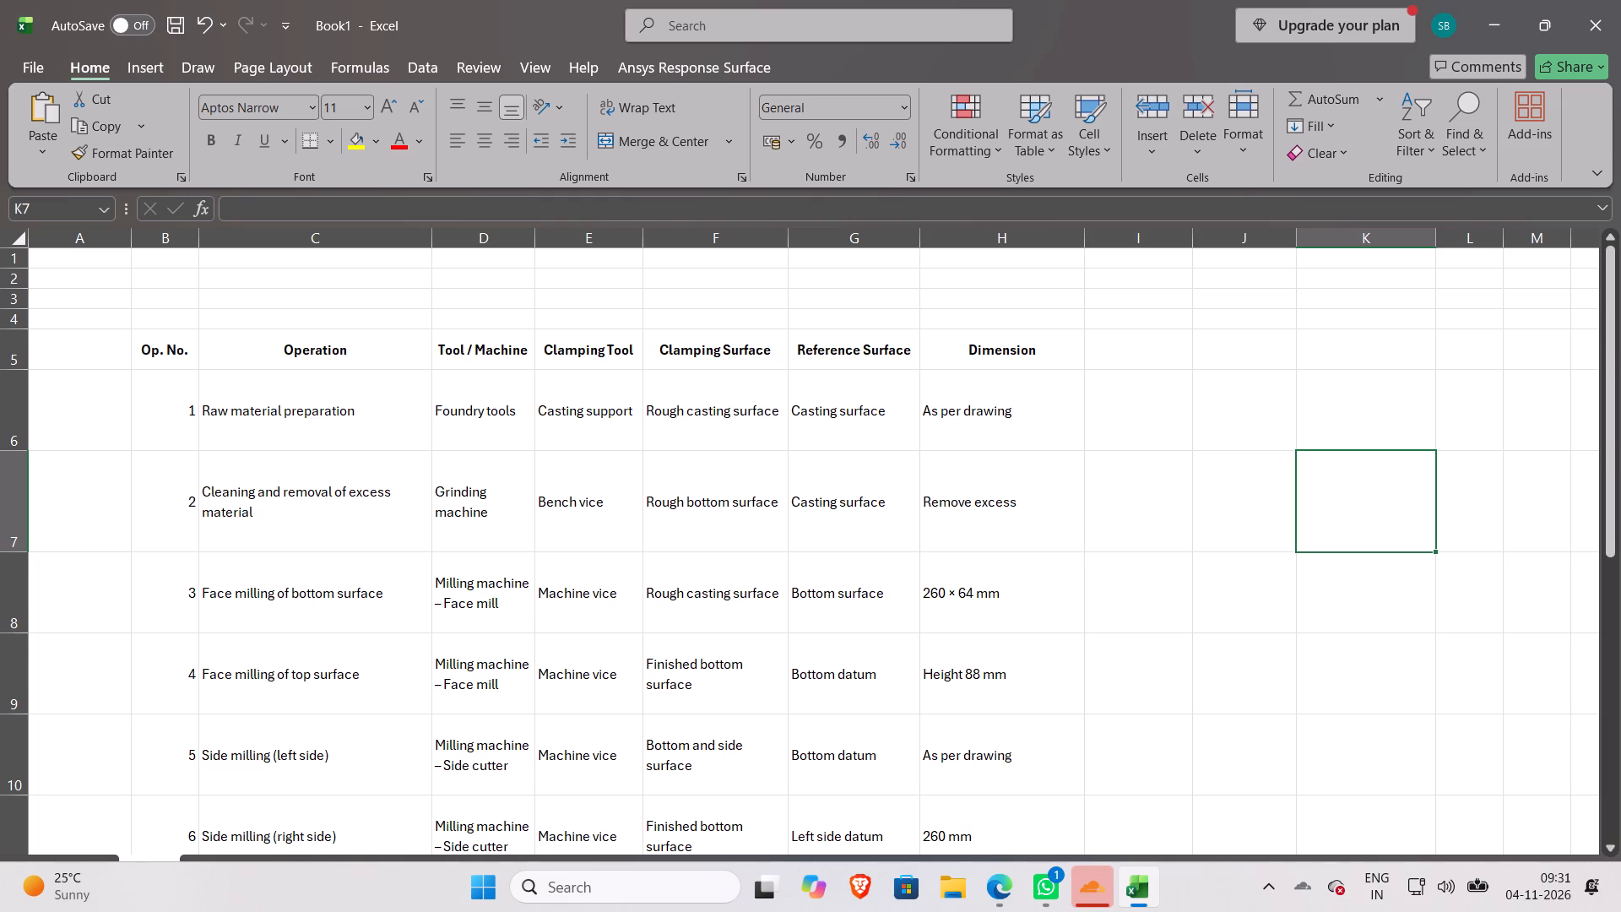
Widen the Tool / Machine, Clamping Tool and Clamping Surface columns further so entries such as Grinding machine and Finished bottom surface fit on one line.
{"action": "left_click_drag", "start_coordinate": [533, 241], "coordinate": [555, 242]}
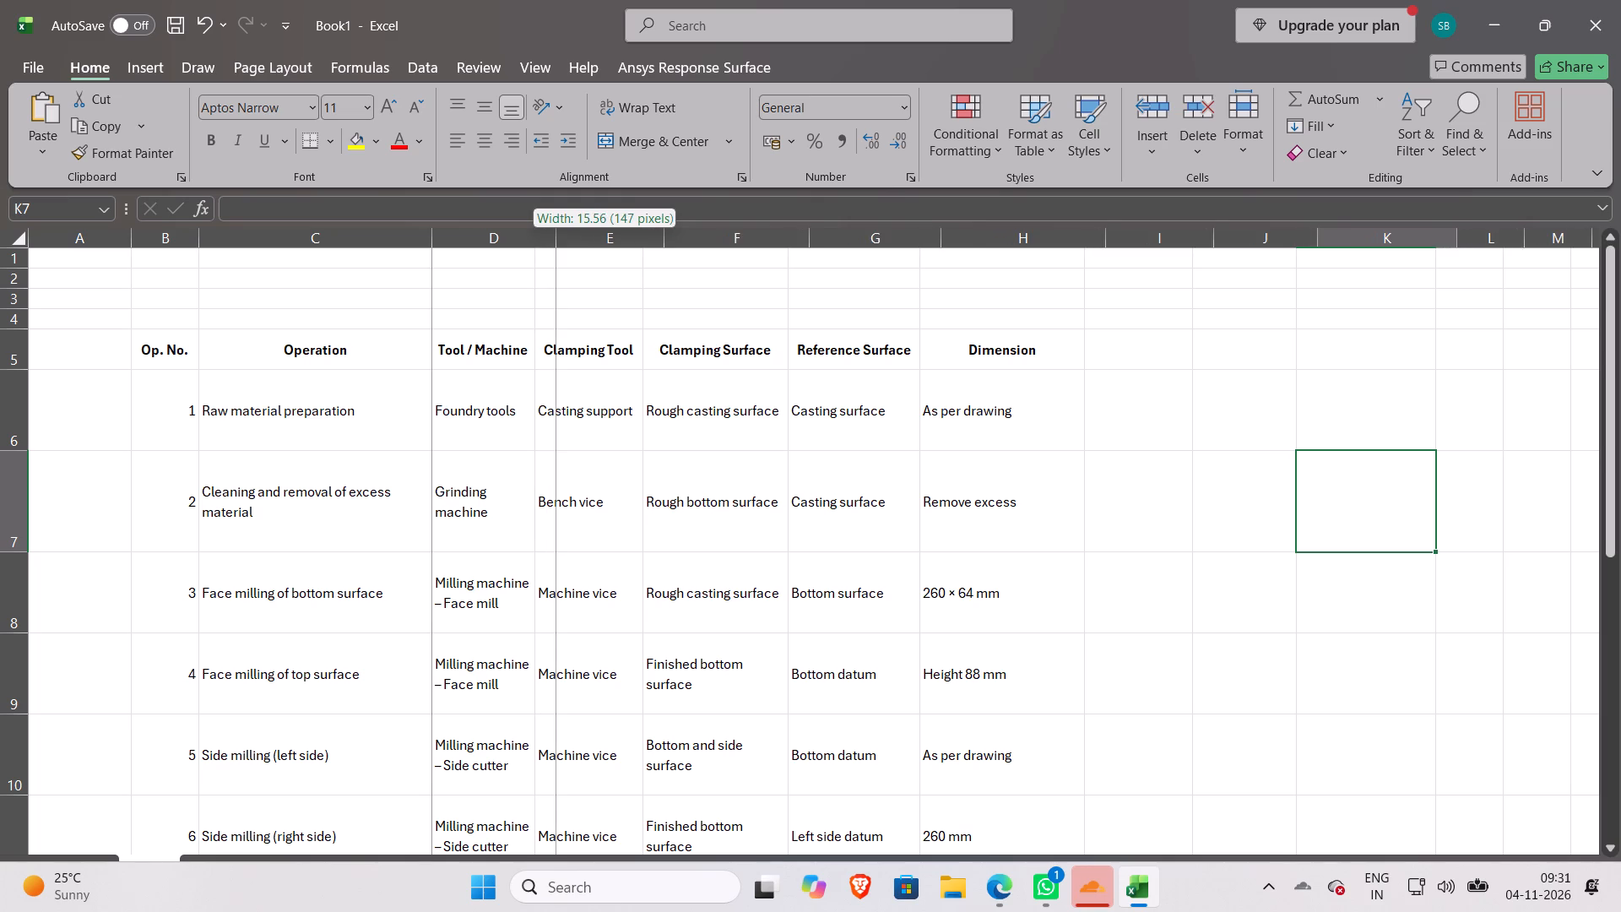
{"action": "left_click_drag", "start_coordinate": [555, 242], "coordinate": [585, 248]}
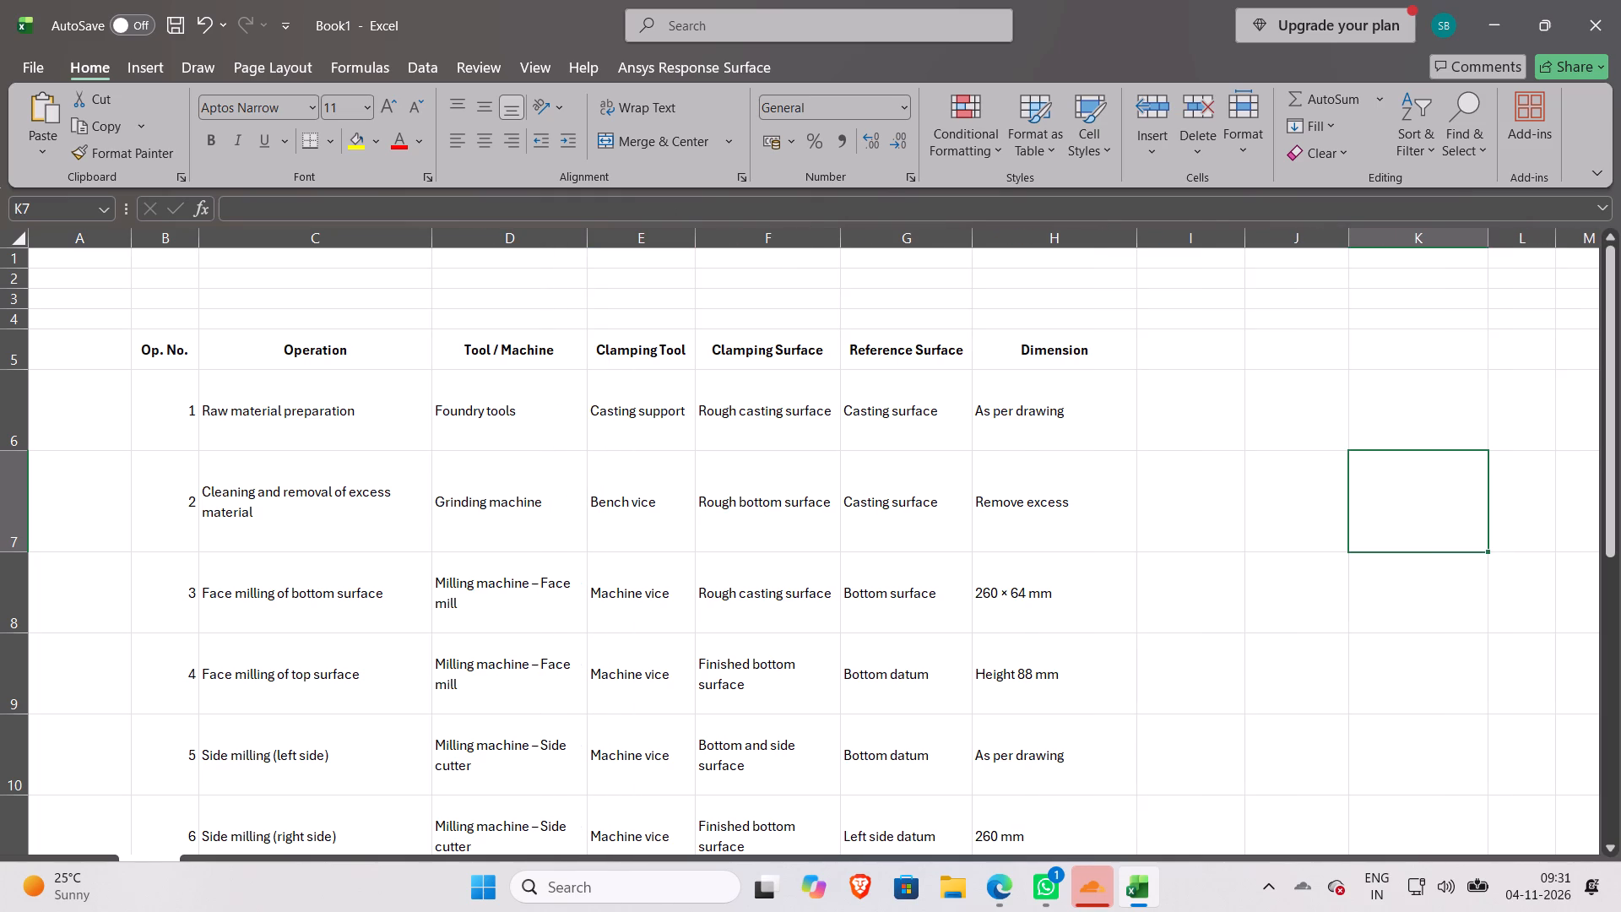
{"action": "left_click_drag", "start_coordinate": [694, 238], "coordinate": [724, 242]}
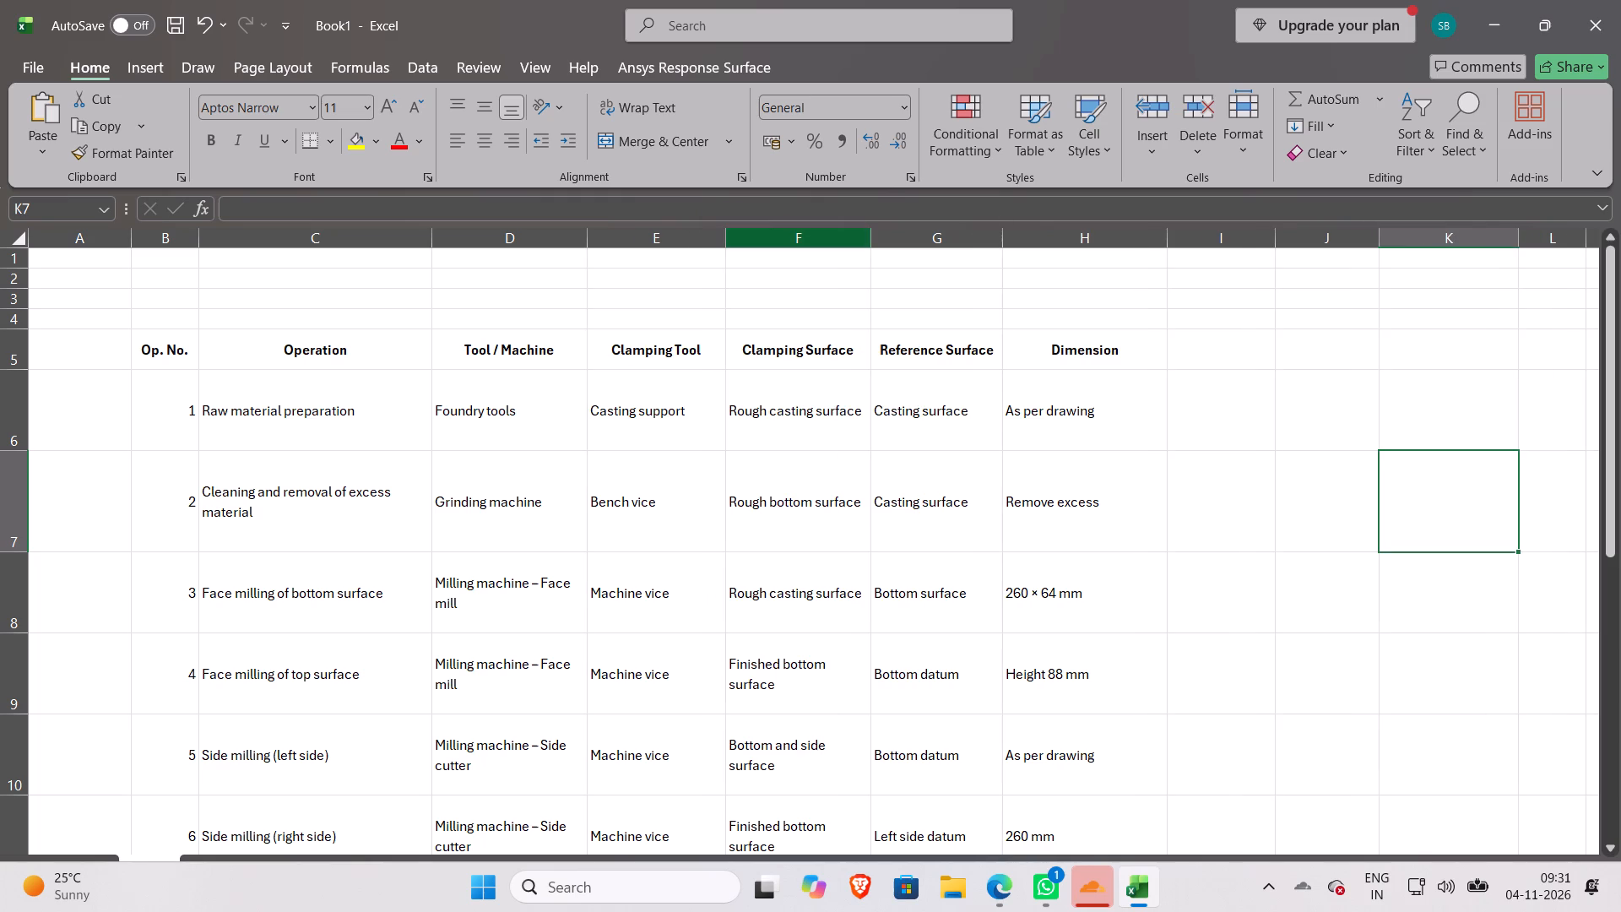
{"action": "left_click_drag", "start_coordinate": [872, 243], "coordinate": [879, 242]}
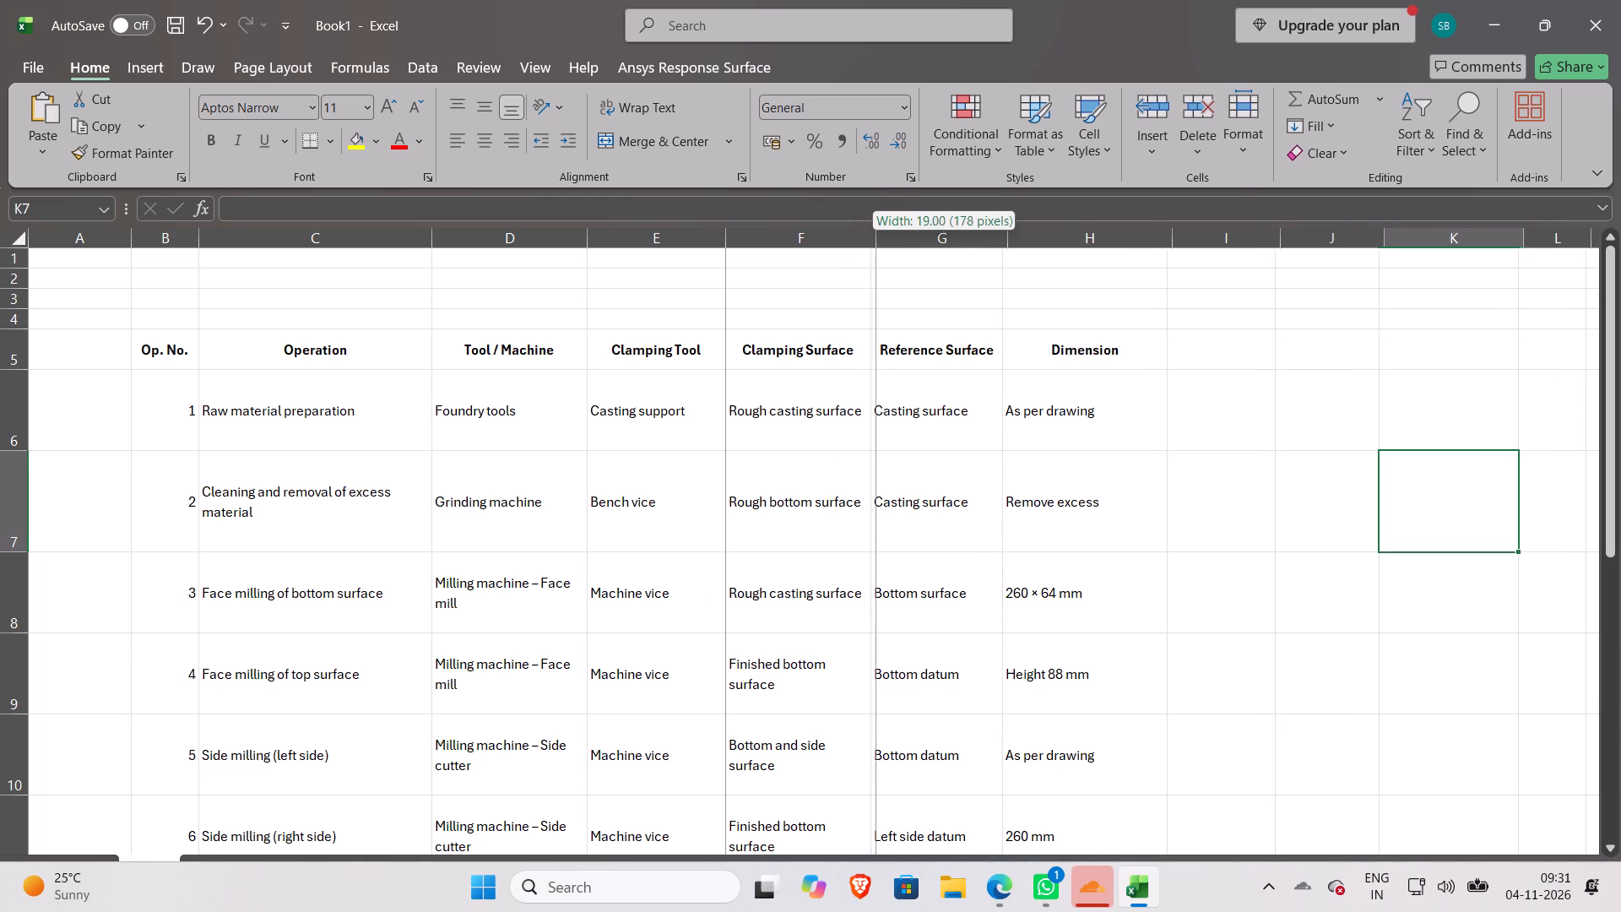
{"action": "left_click_drag", "start_coordinate": [879, 242], "coordinate": [902, 247]}
Check how the entries fit in the resized columns throughout the CI Base table's rows.
{"action": "scroll", "coordinate": [932, 384], "scroll_direction": "down", "scroll_amount": 3}
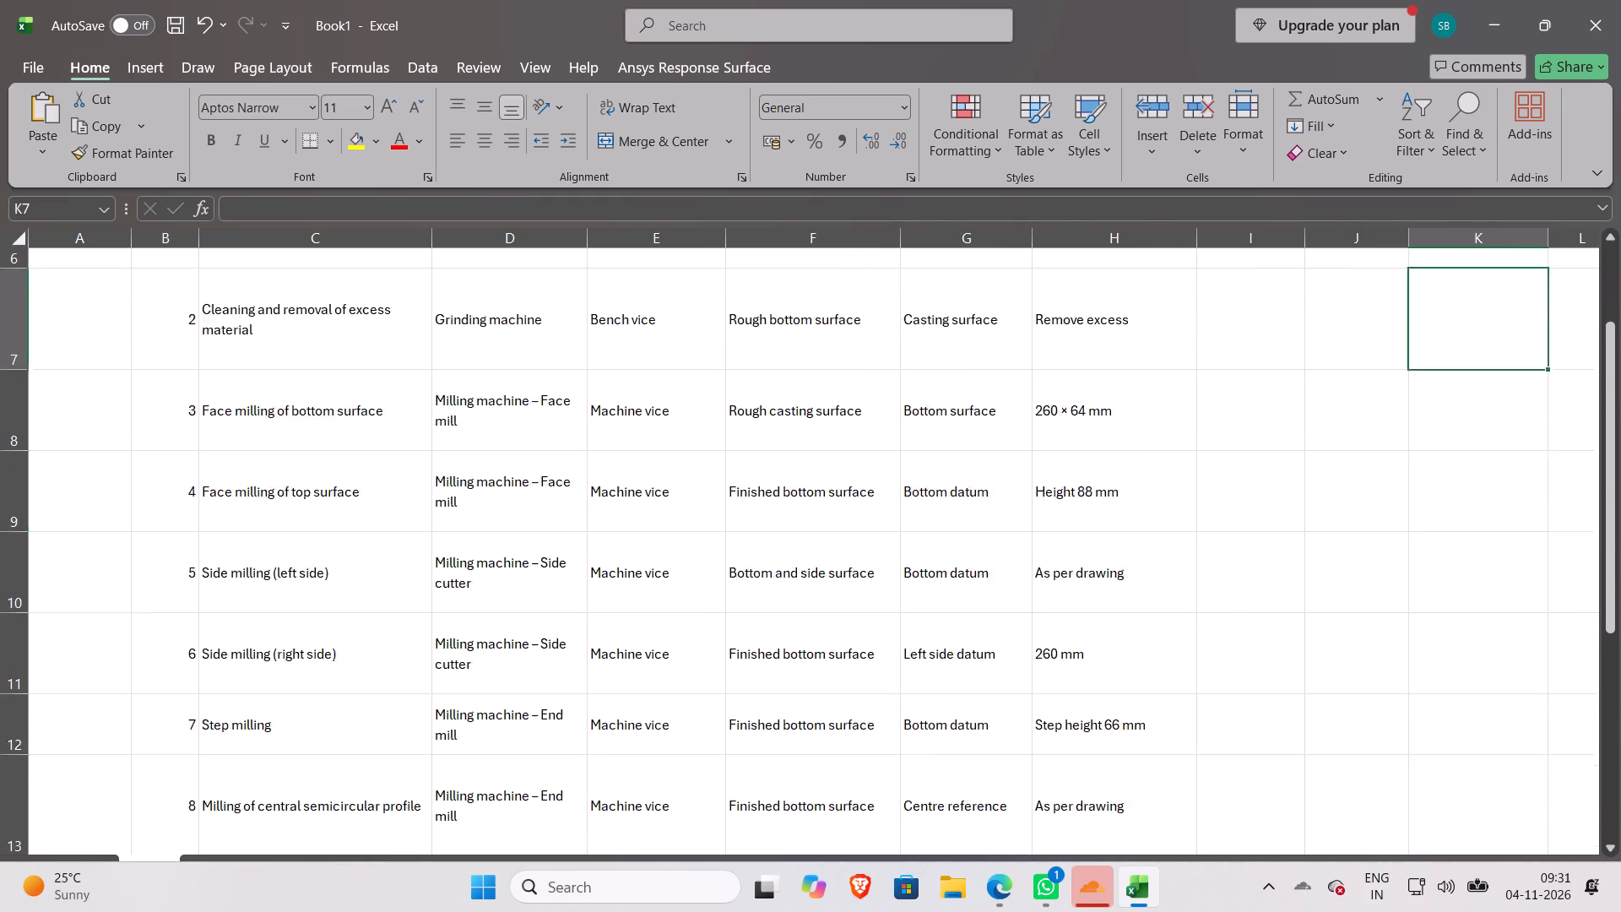
{"action": "scroll", "coordinate": [932, 384], "scroll_direction": "down", "scroll_amount": 6}
{"action": "scroll", "coordinate": [932, 377], "scroll_direction": "up", "scroll_amount": 11}
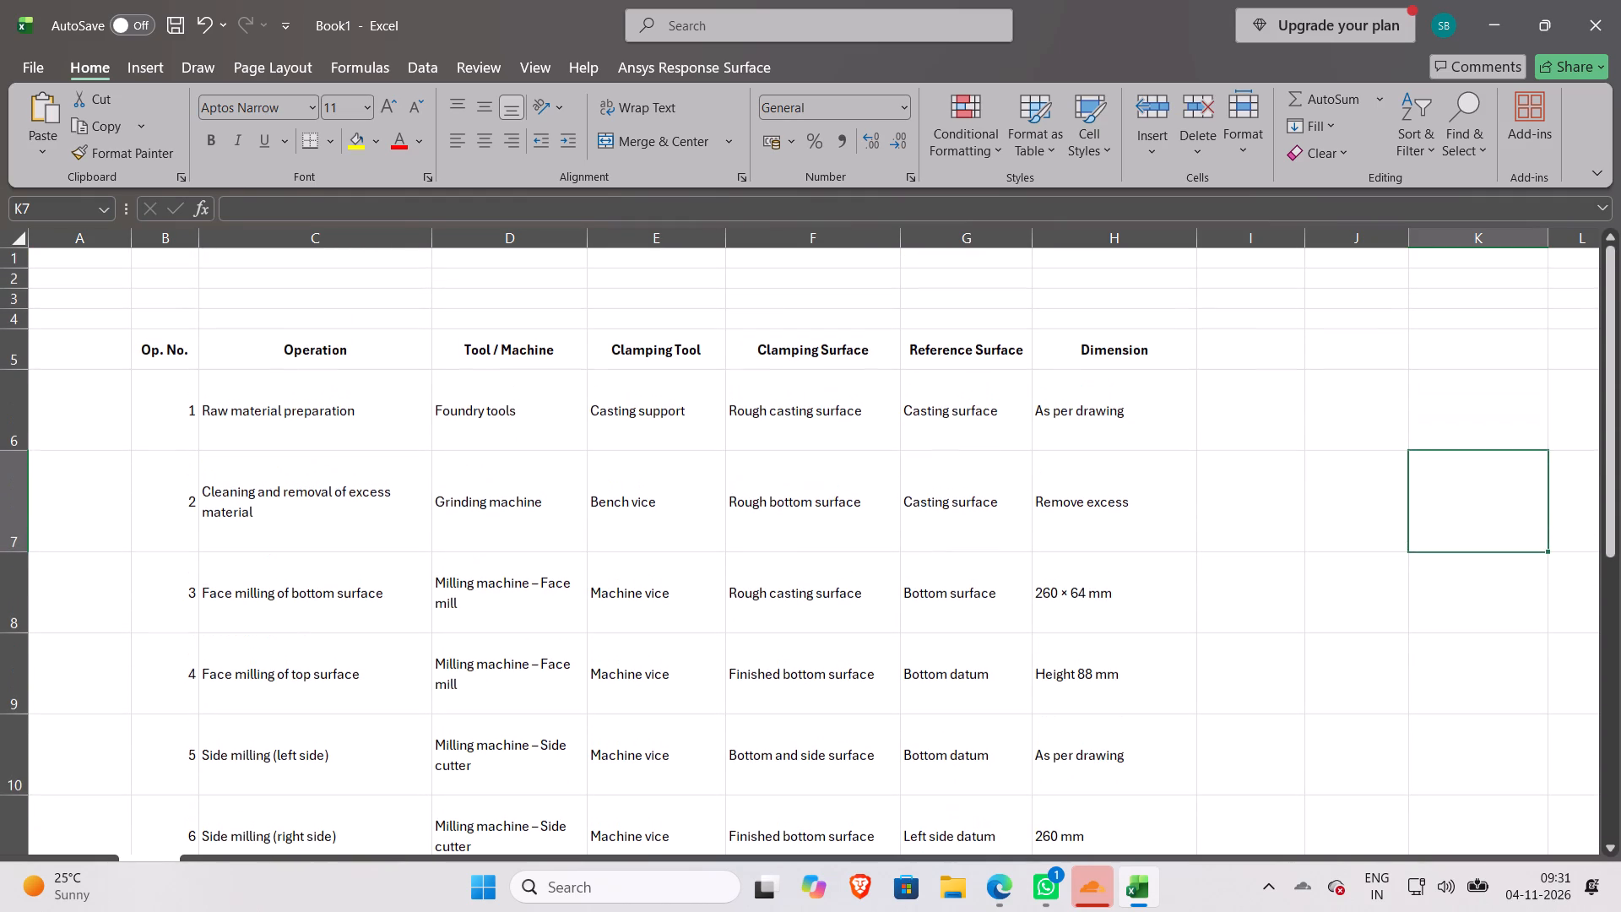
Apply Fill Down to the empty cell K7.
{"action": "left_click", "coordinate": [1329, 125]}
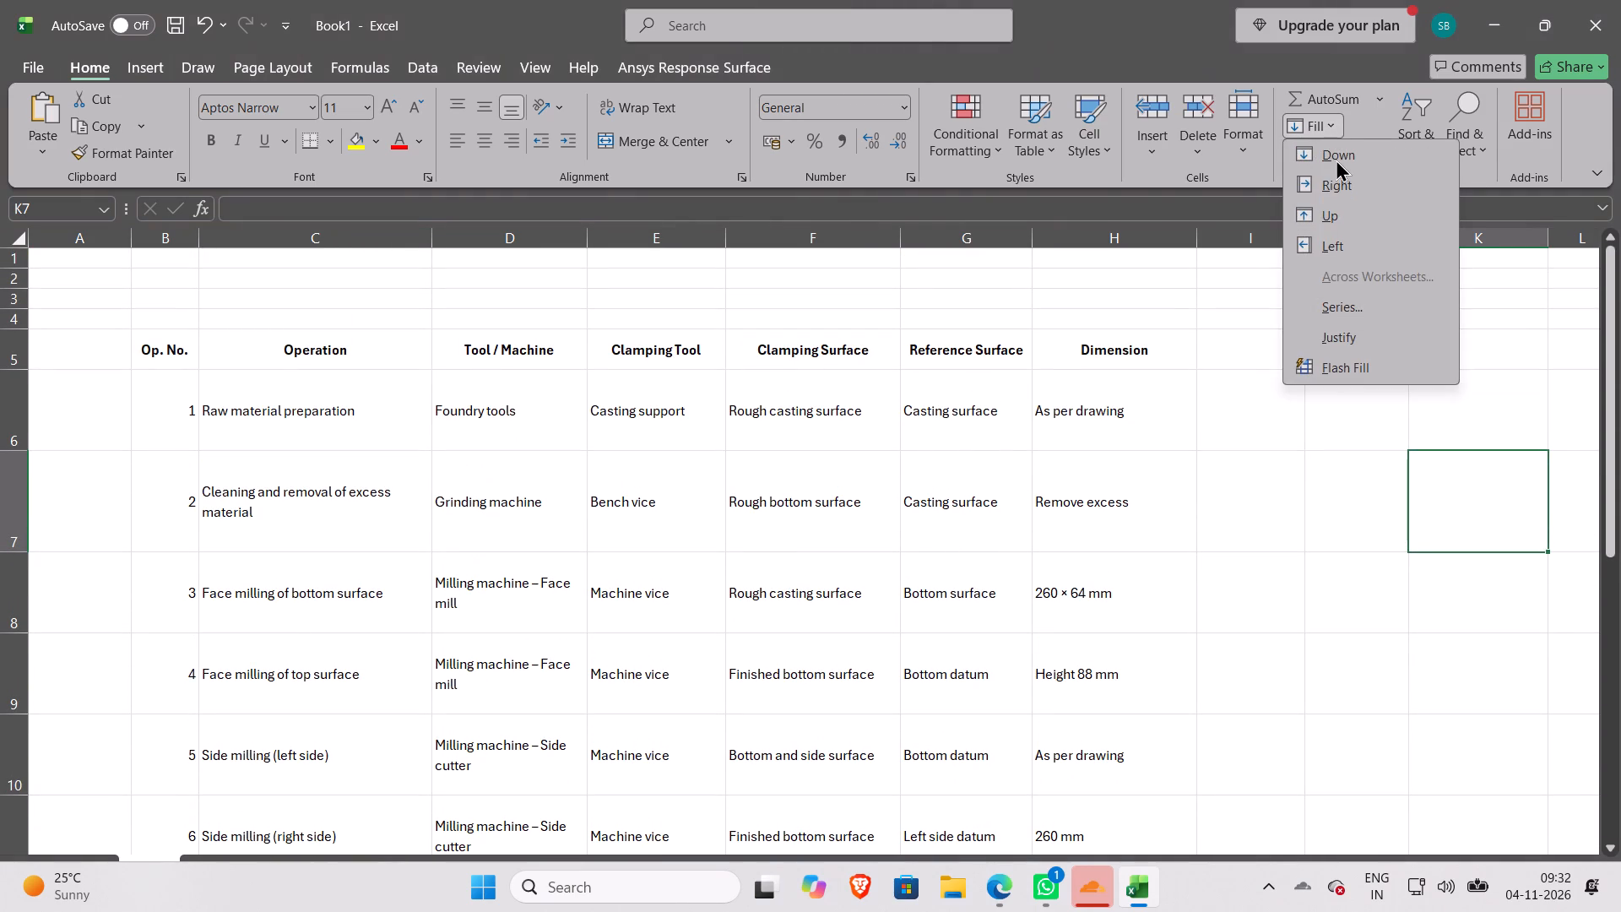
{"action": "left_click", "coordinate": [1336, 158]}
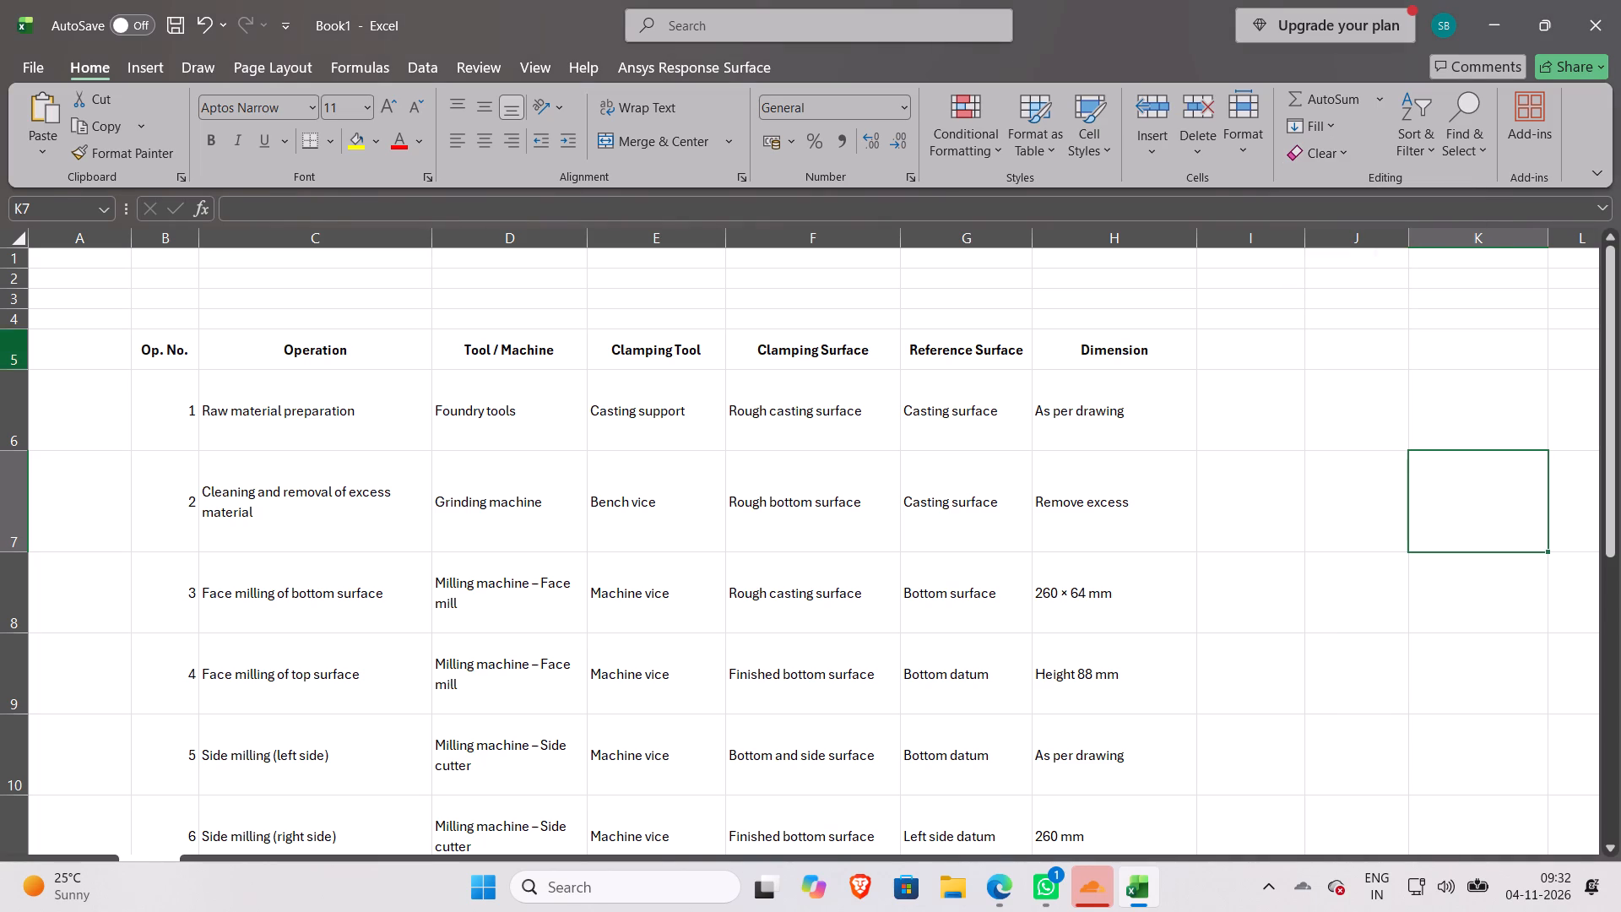
Apply Fill Right to the range A4:J17, which encloses the whole CI Base table.
{"action": "left_click_drag", "start_coordinate": [80, 309], "coordinate": [1363, 871]}
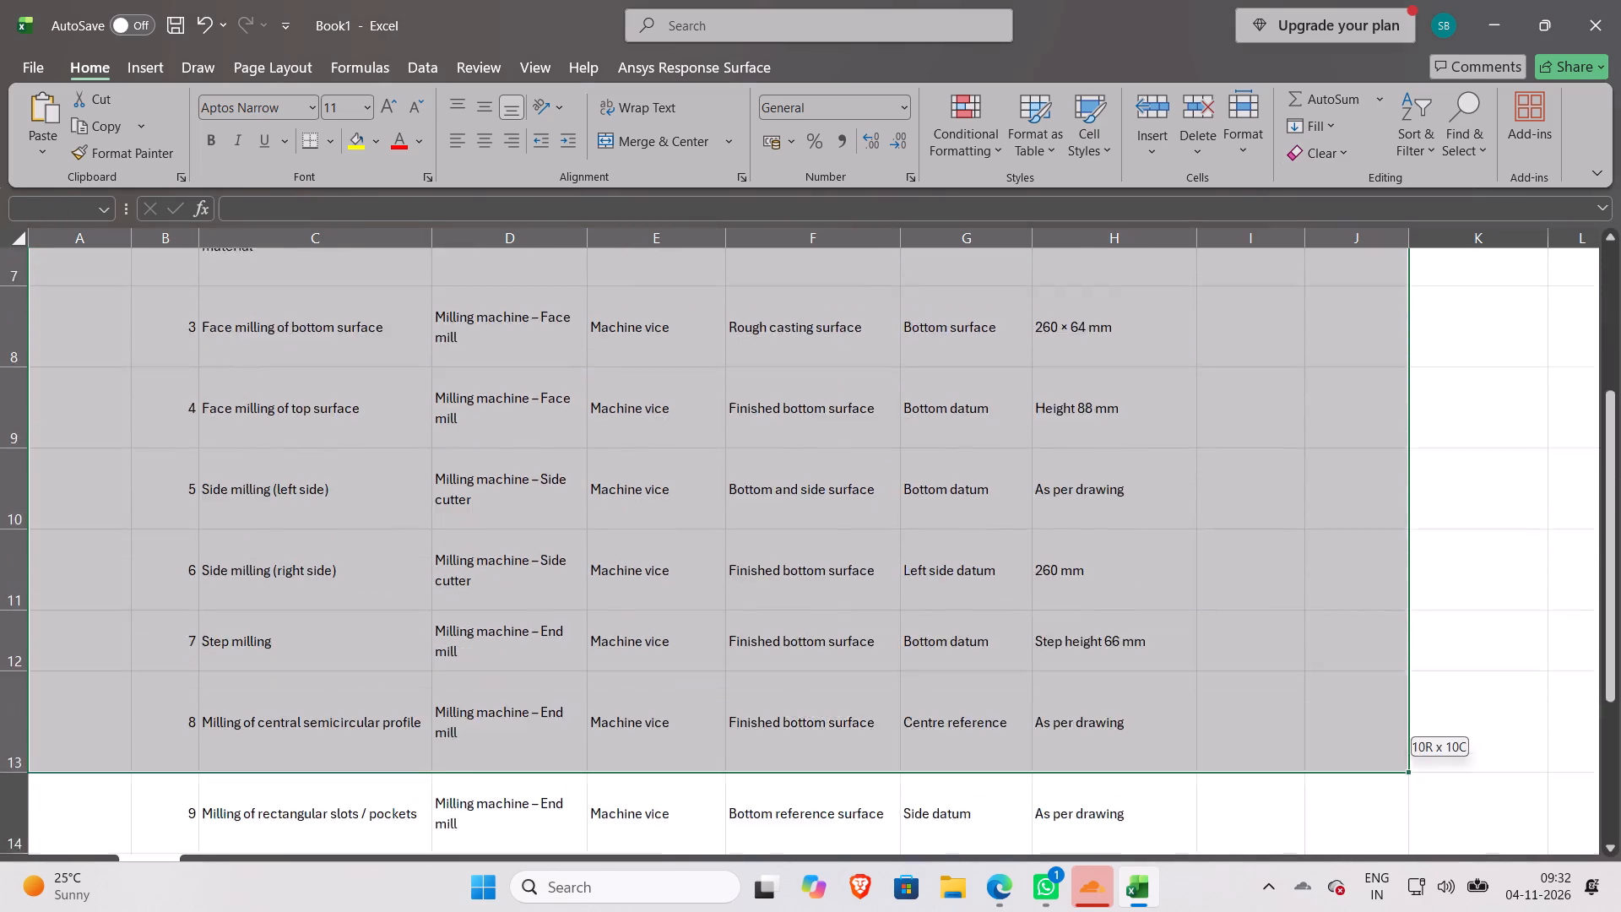
{"action": "left_click_drag", "start_coordinate": [1363, 871], "coordinate": [1374, 908]}
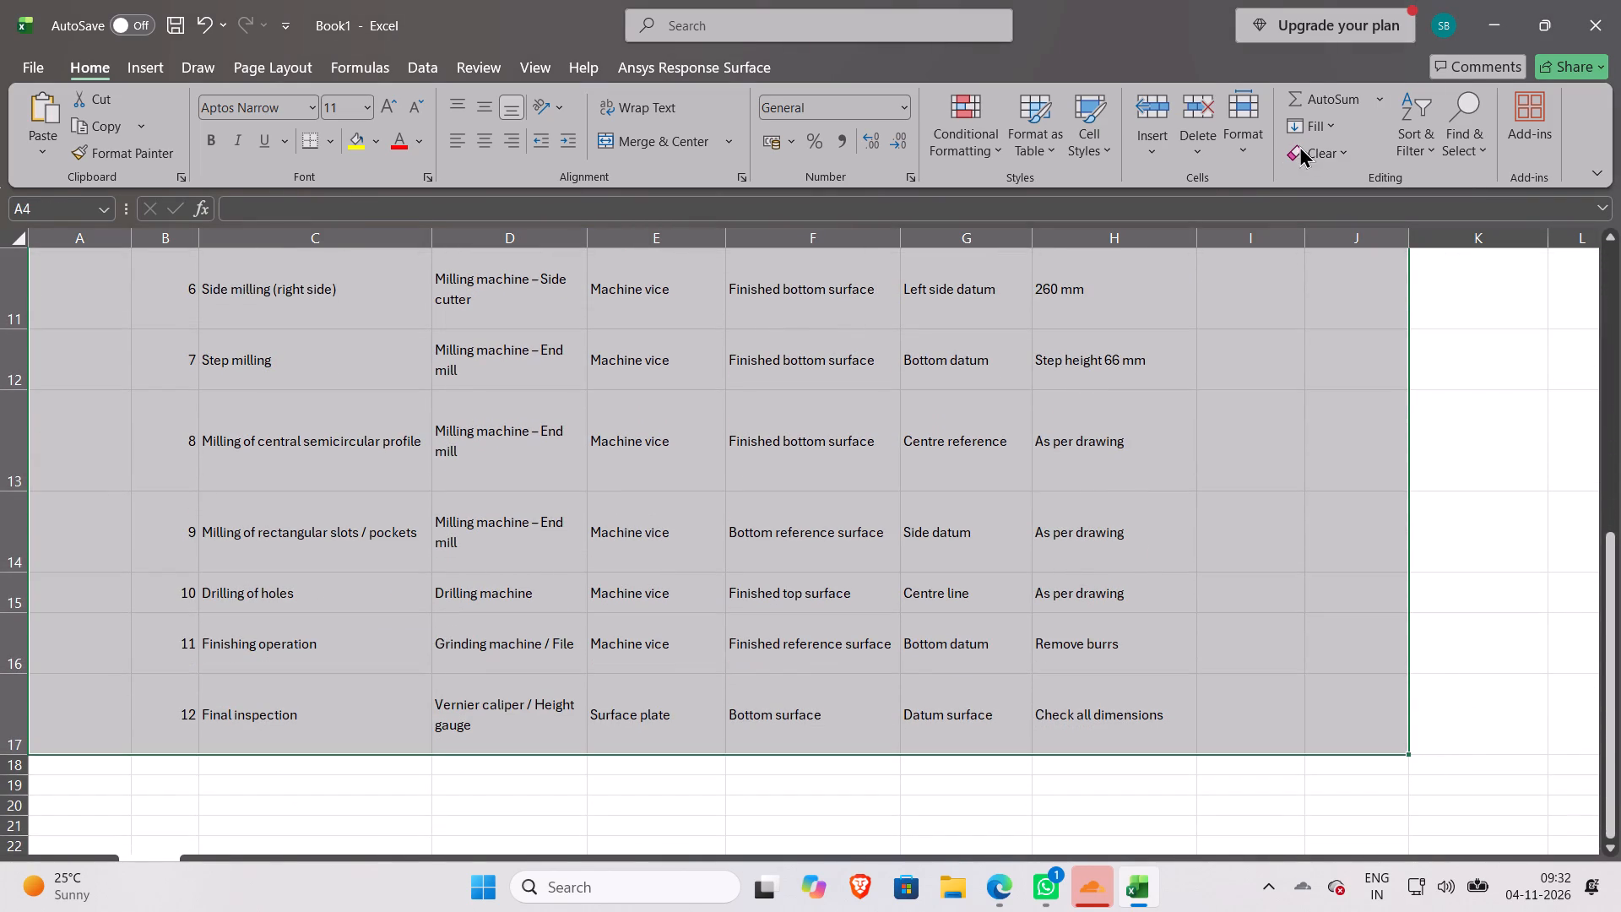
{"action": "left_click", "coordinate": [1320, 128]}
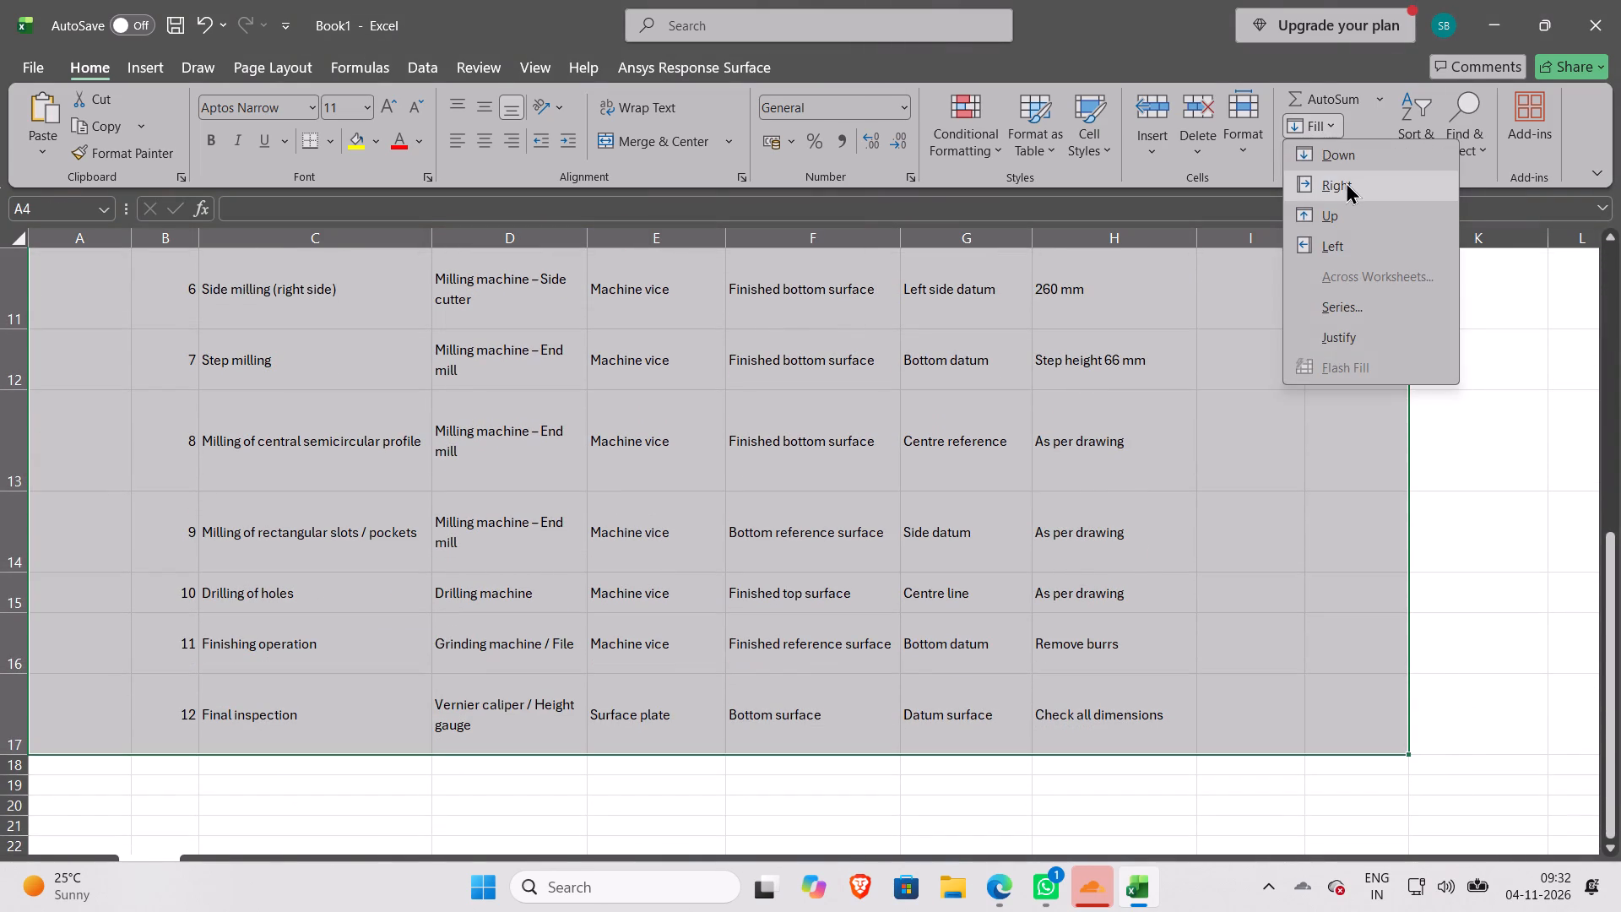
{"action": "left_click", "coordinate": [1346, 182]}
Examine the filled range A4:J17 and the rows below it for the CI Base table's contents.
{"action": "scroll", "coordinate": [927, 562], "scroll_direction": "up", "scroll_amount": 9}
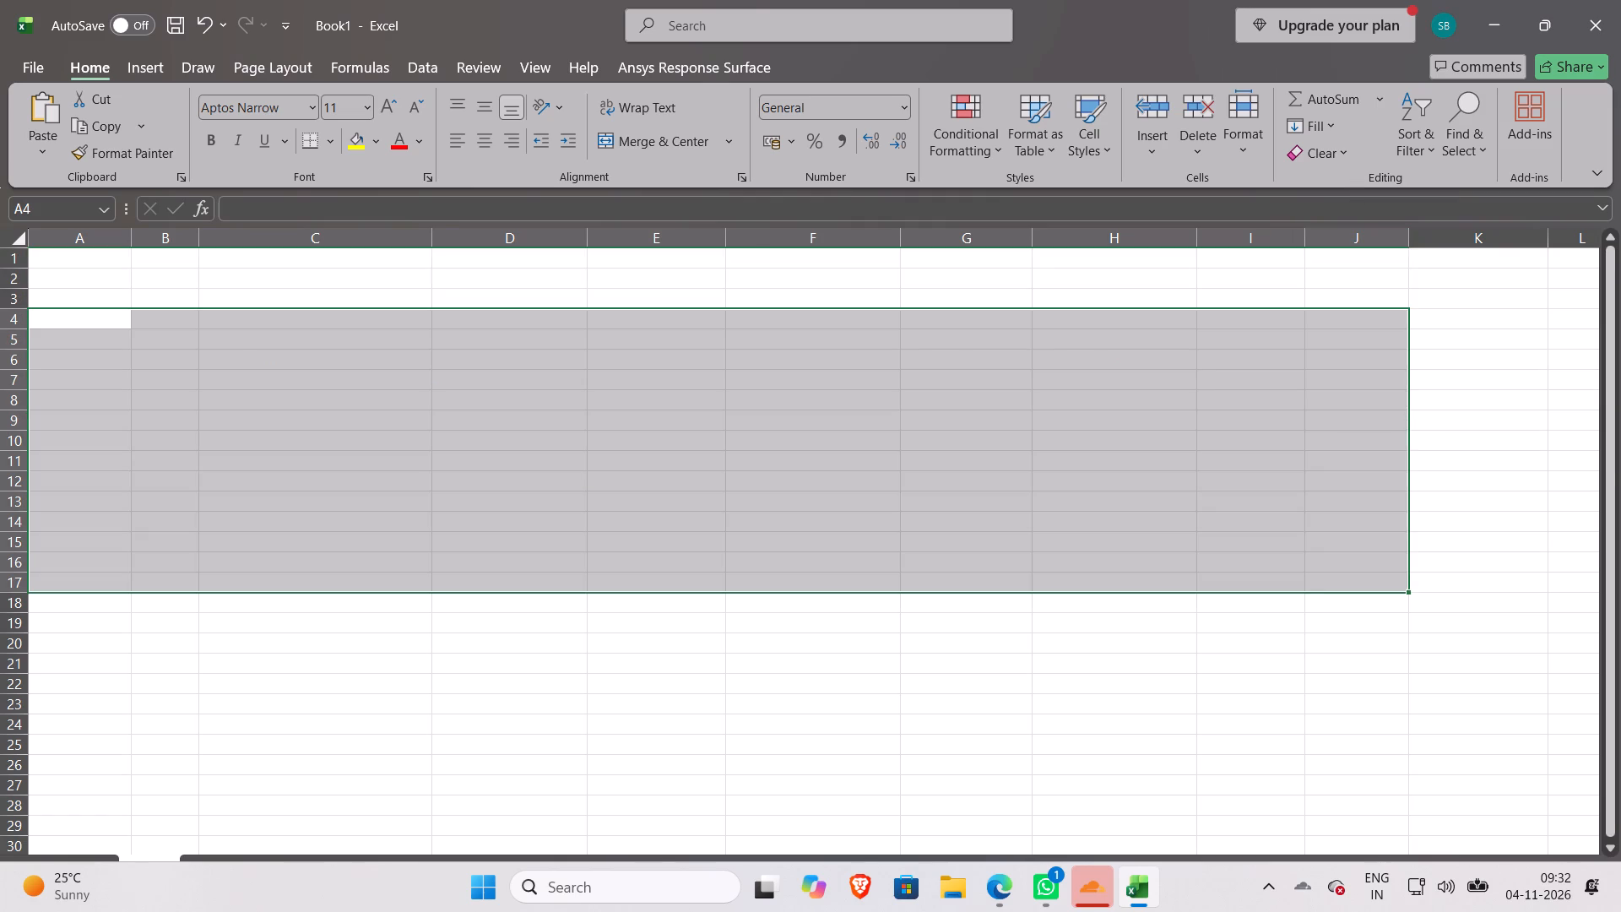
{"action": "scroll", "coordinate": [929, 551], "scroll_direction": "down", "scroll_amount": 19}
{"action": "scroll", "coordinate": [929, 549], "scroll_direction": "up", "scroll_amount": 4}
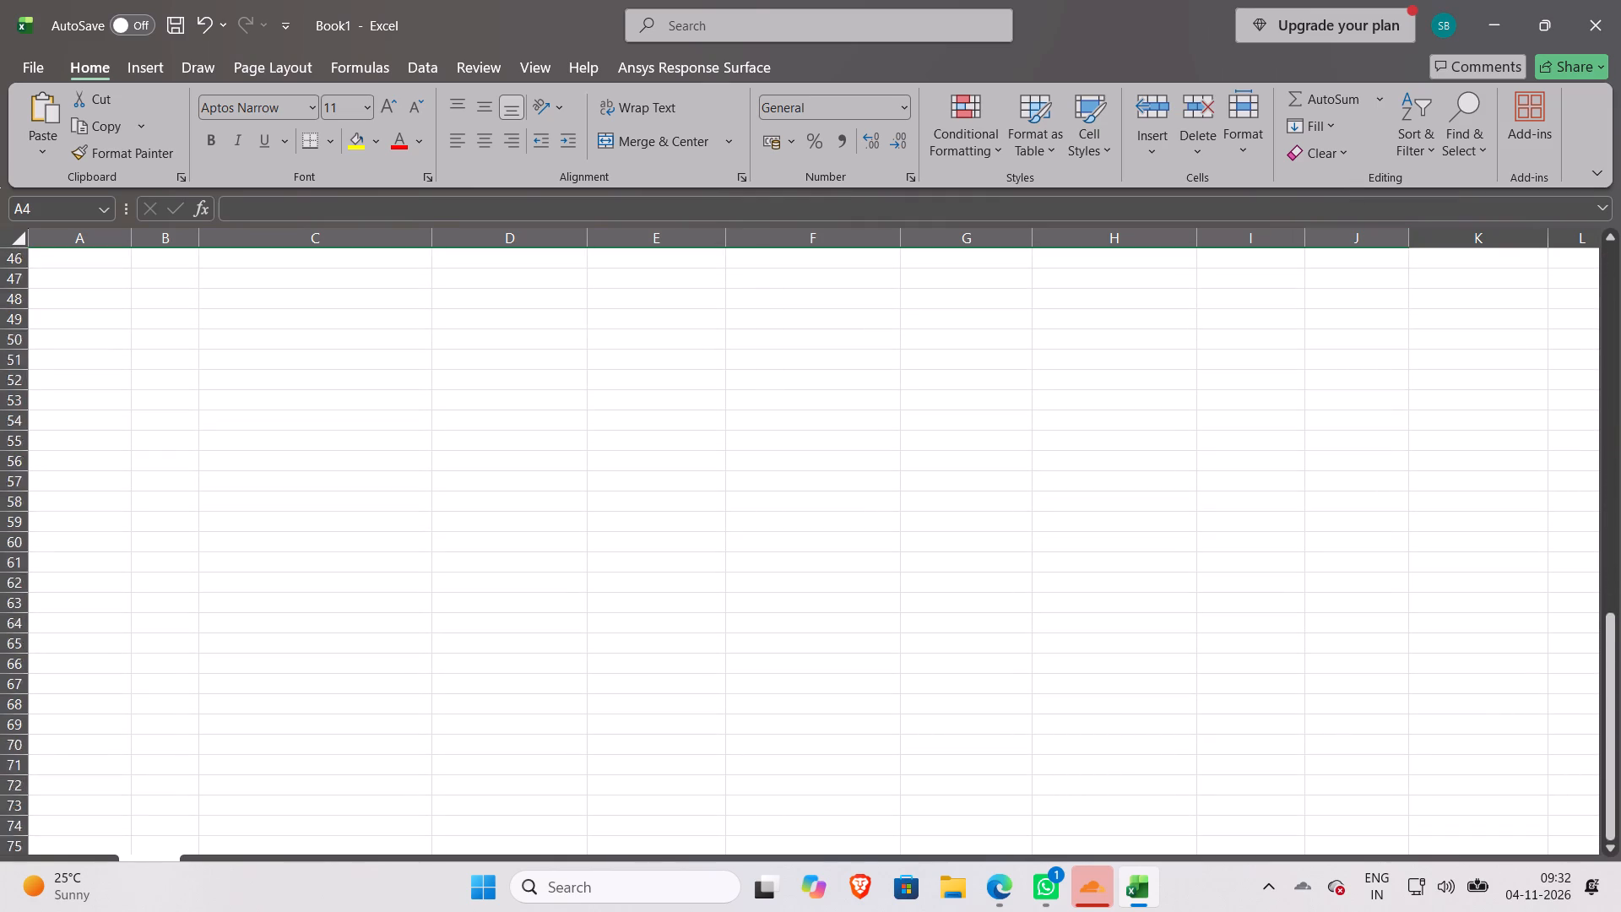
{"action": "scroll", "coordinate": [929, 549], "scroll_direction": "up", "scroll_amount": 2}
{"action": "scroll", "coordinate": [929, 549], "scroll_direction": "up", "scroll_amount": 20}
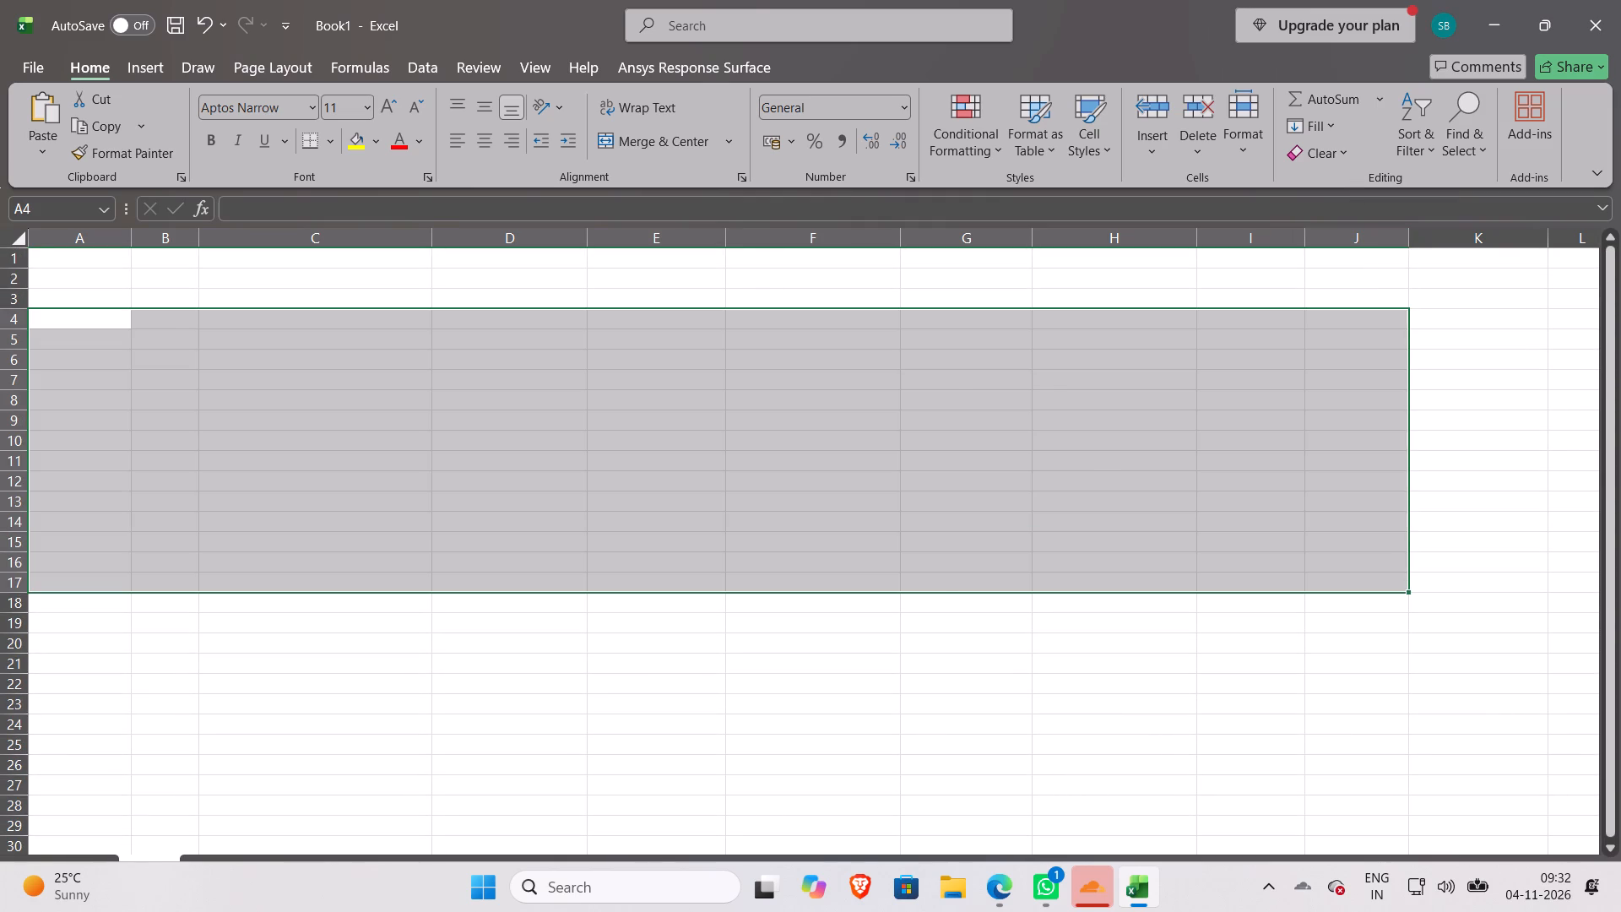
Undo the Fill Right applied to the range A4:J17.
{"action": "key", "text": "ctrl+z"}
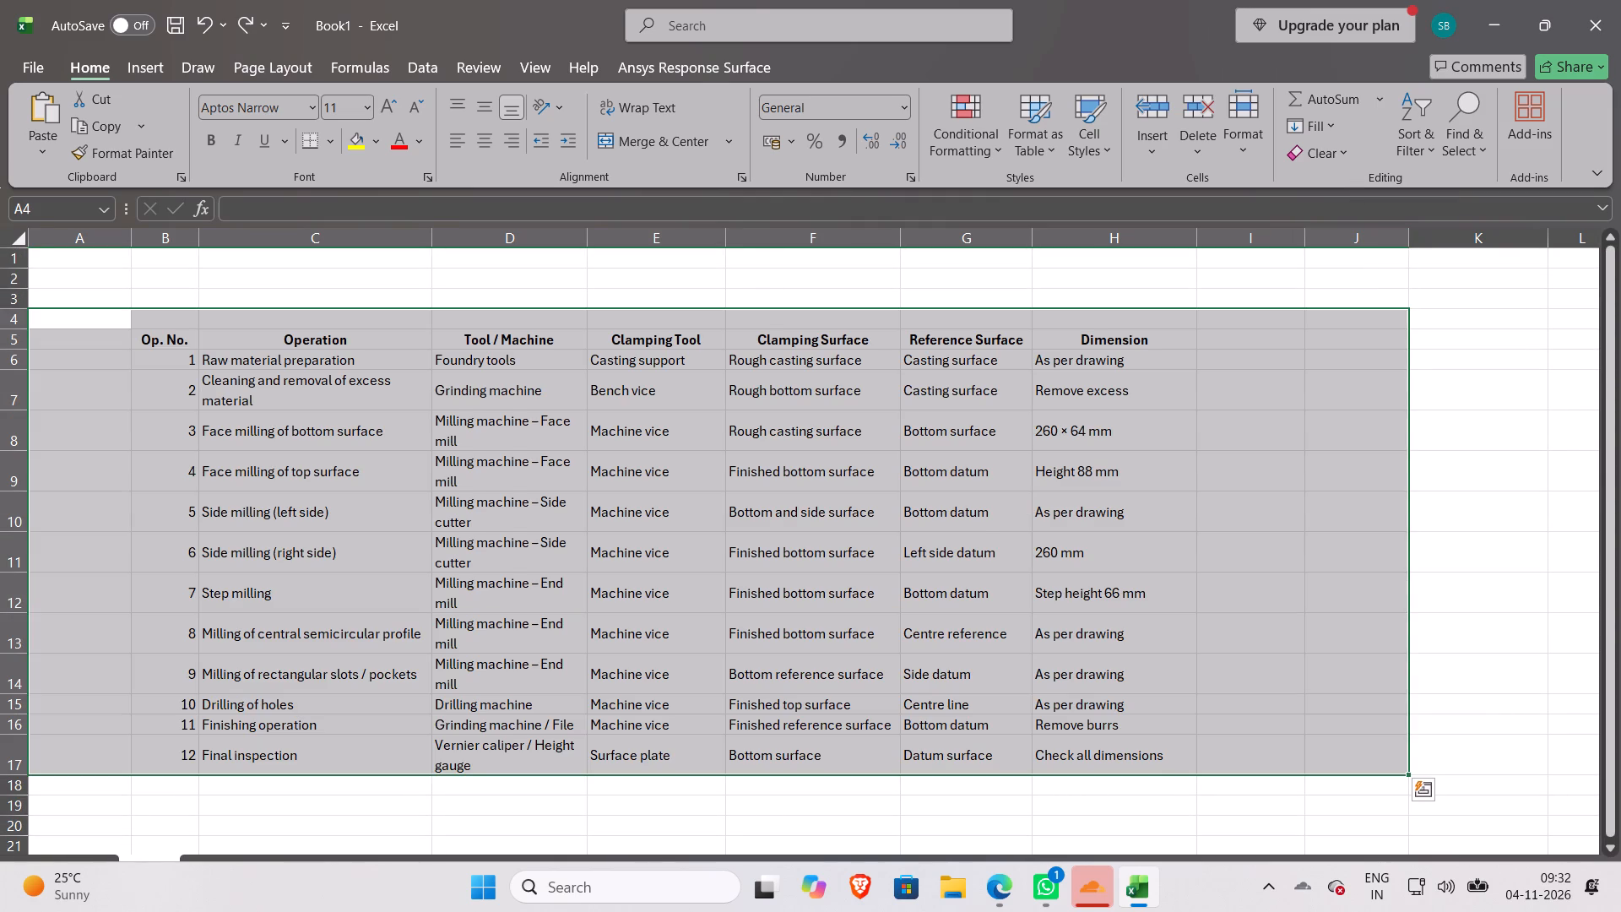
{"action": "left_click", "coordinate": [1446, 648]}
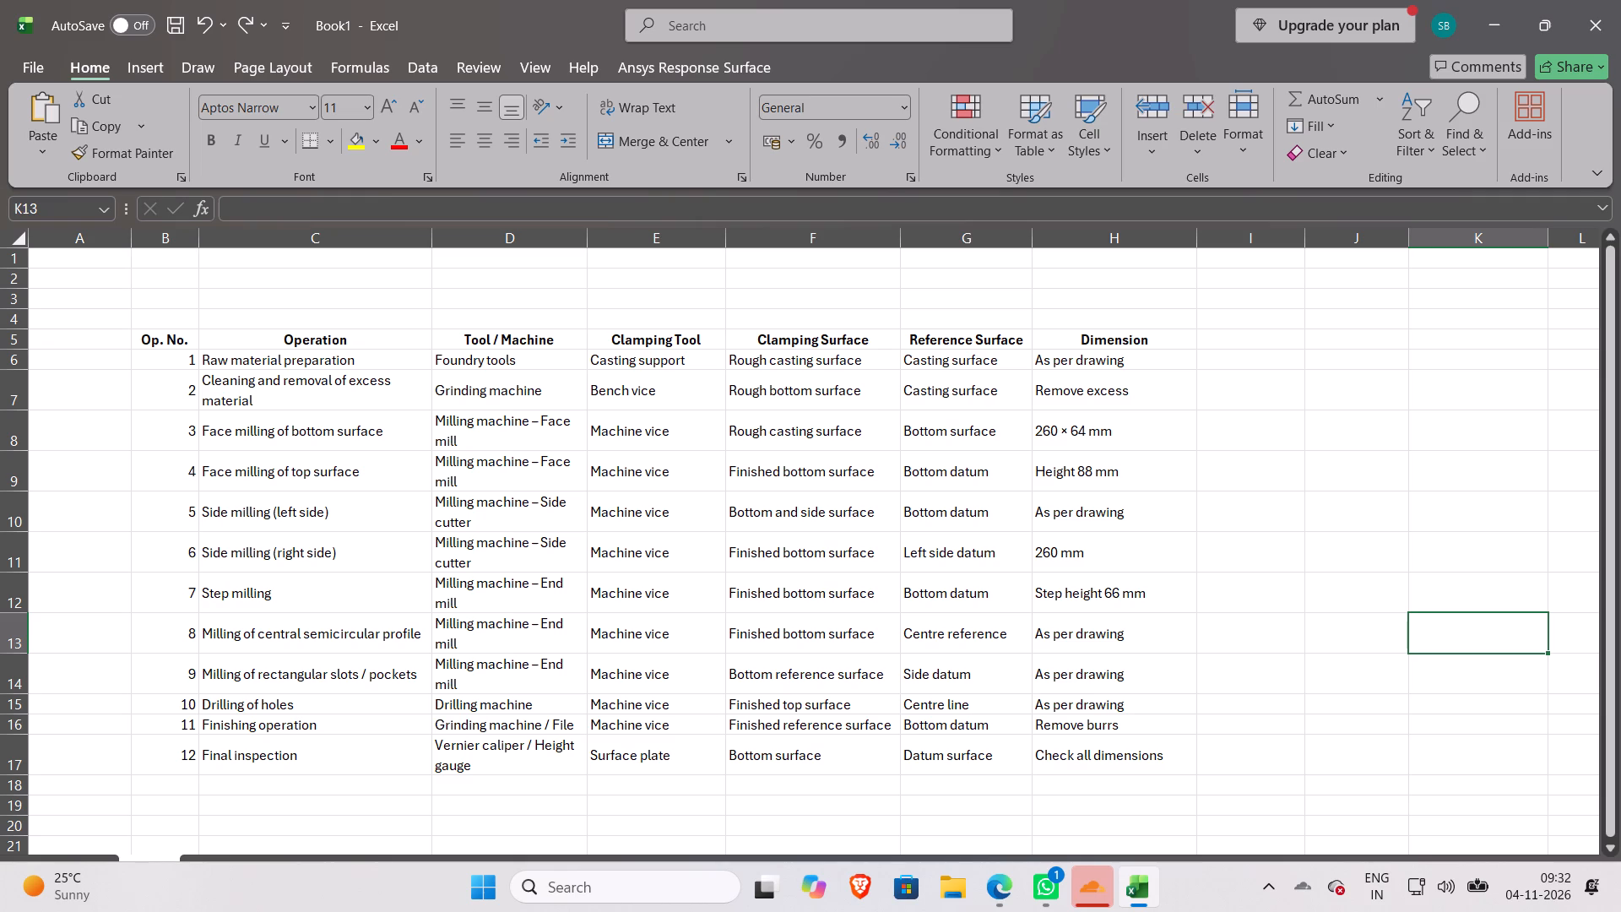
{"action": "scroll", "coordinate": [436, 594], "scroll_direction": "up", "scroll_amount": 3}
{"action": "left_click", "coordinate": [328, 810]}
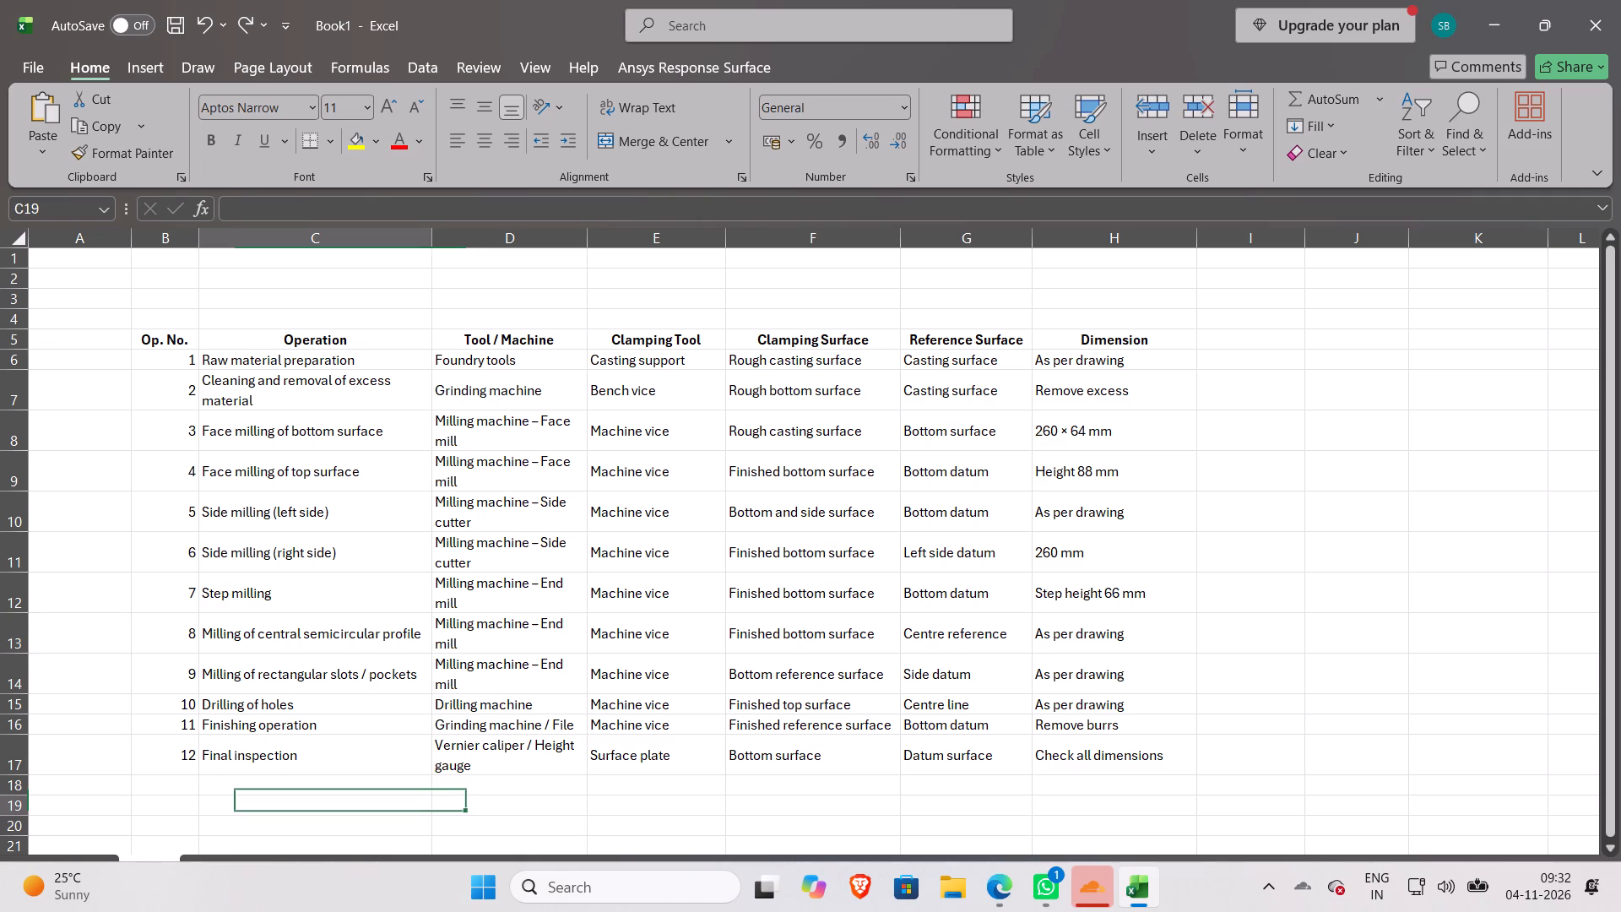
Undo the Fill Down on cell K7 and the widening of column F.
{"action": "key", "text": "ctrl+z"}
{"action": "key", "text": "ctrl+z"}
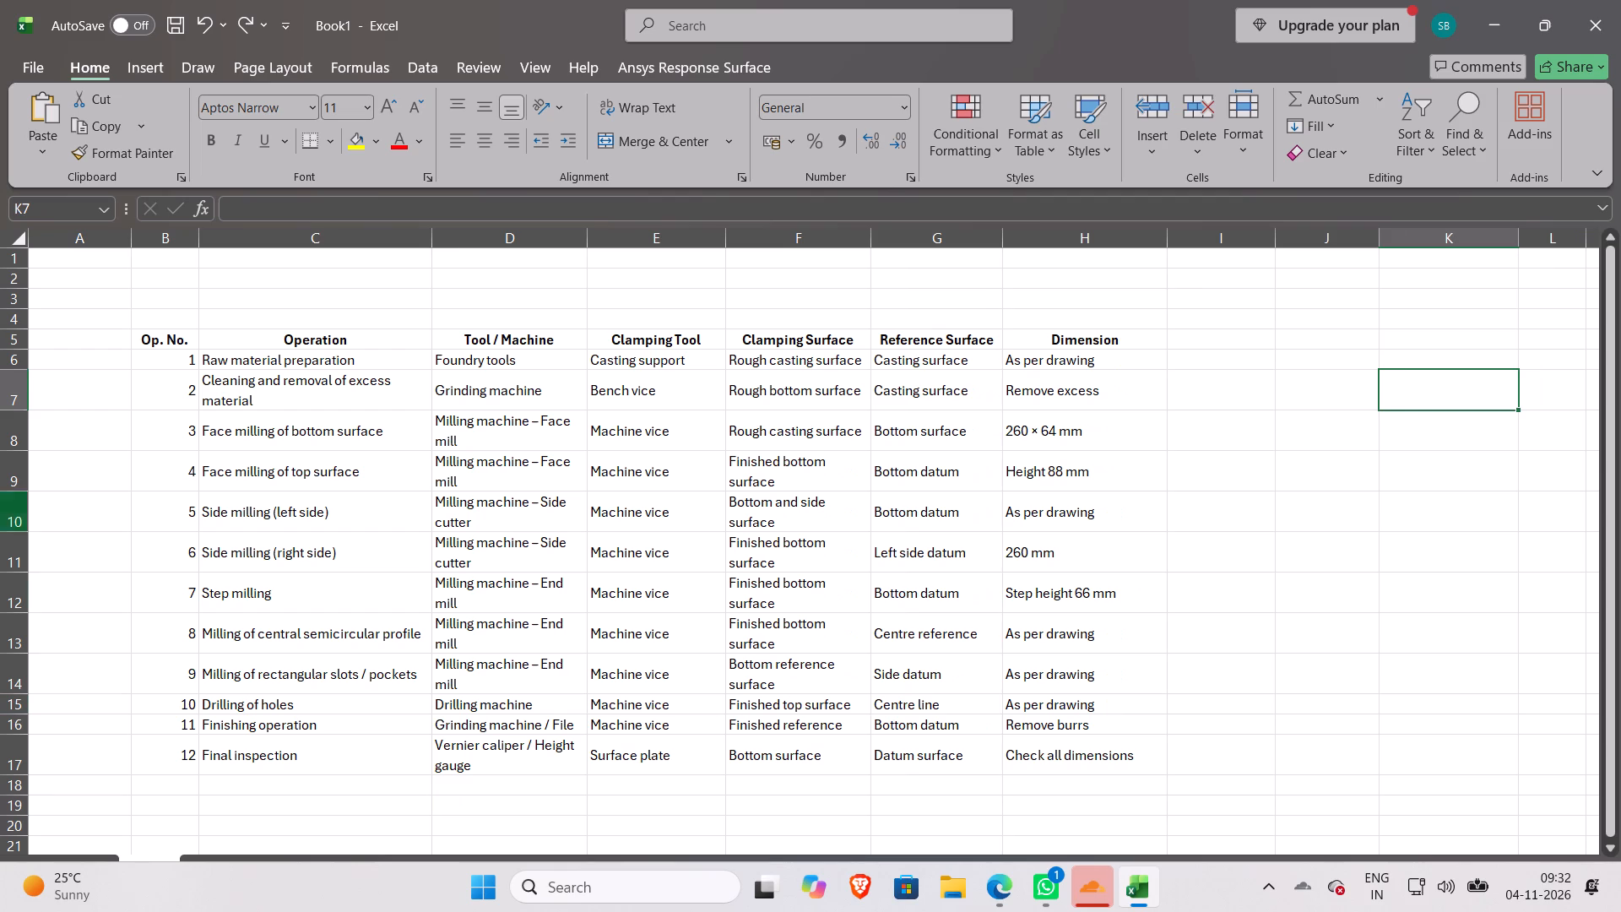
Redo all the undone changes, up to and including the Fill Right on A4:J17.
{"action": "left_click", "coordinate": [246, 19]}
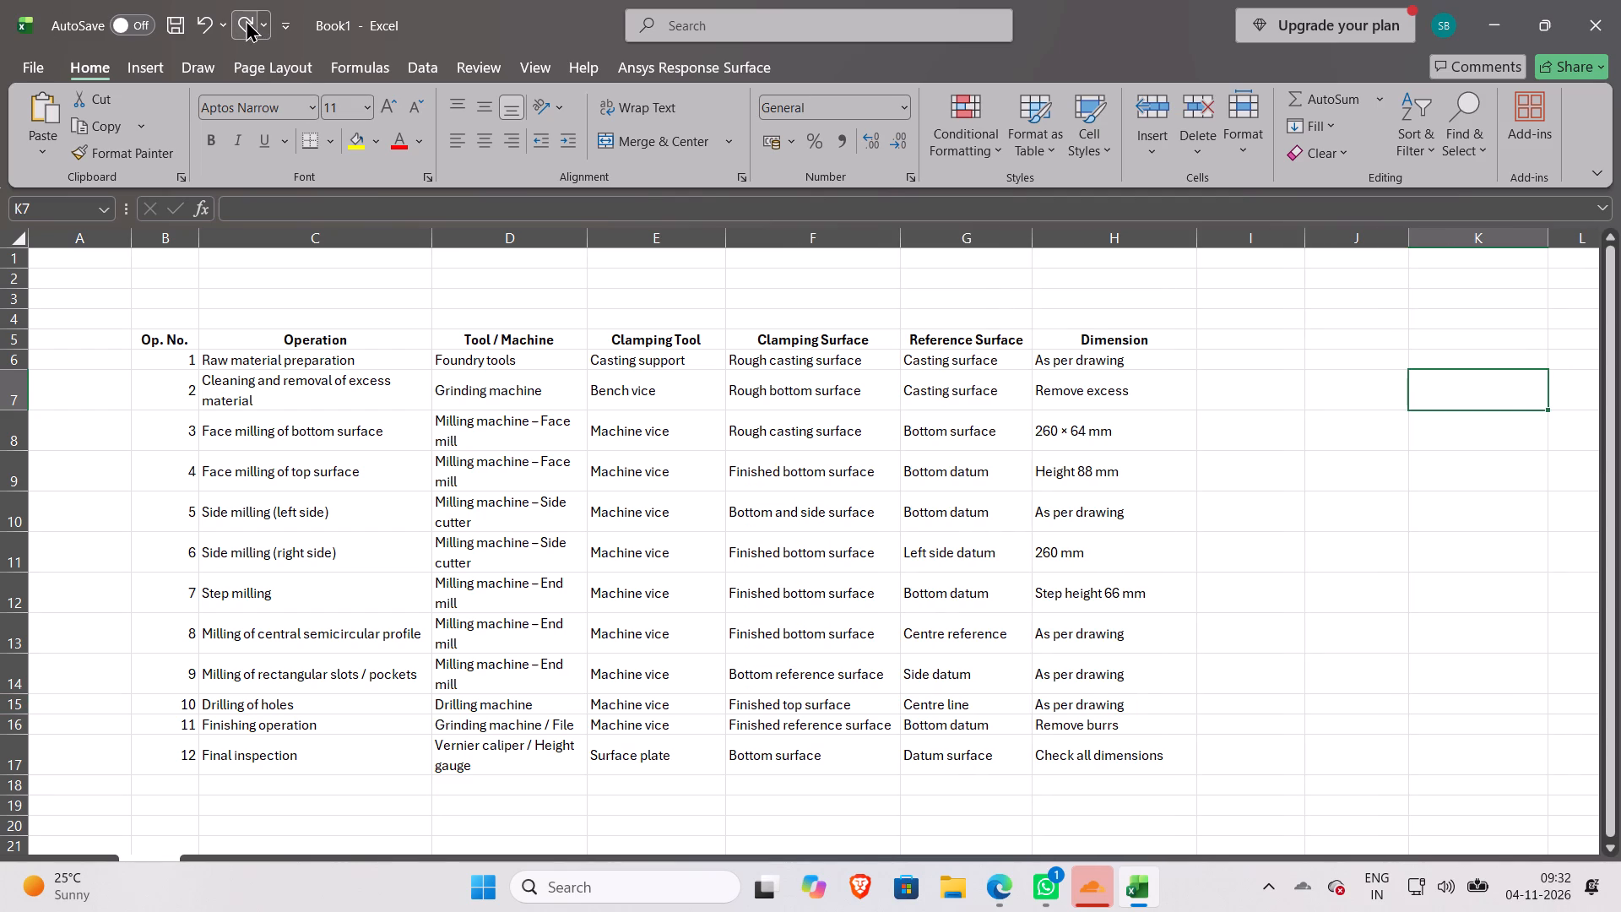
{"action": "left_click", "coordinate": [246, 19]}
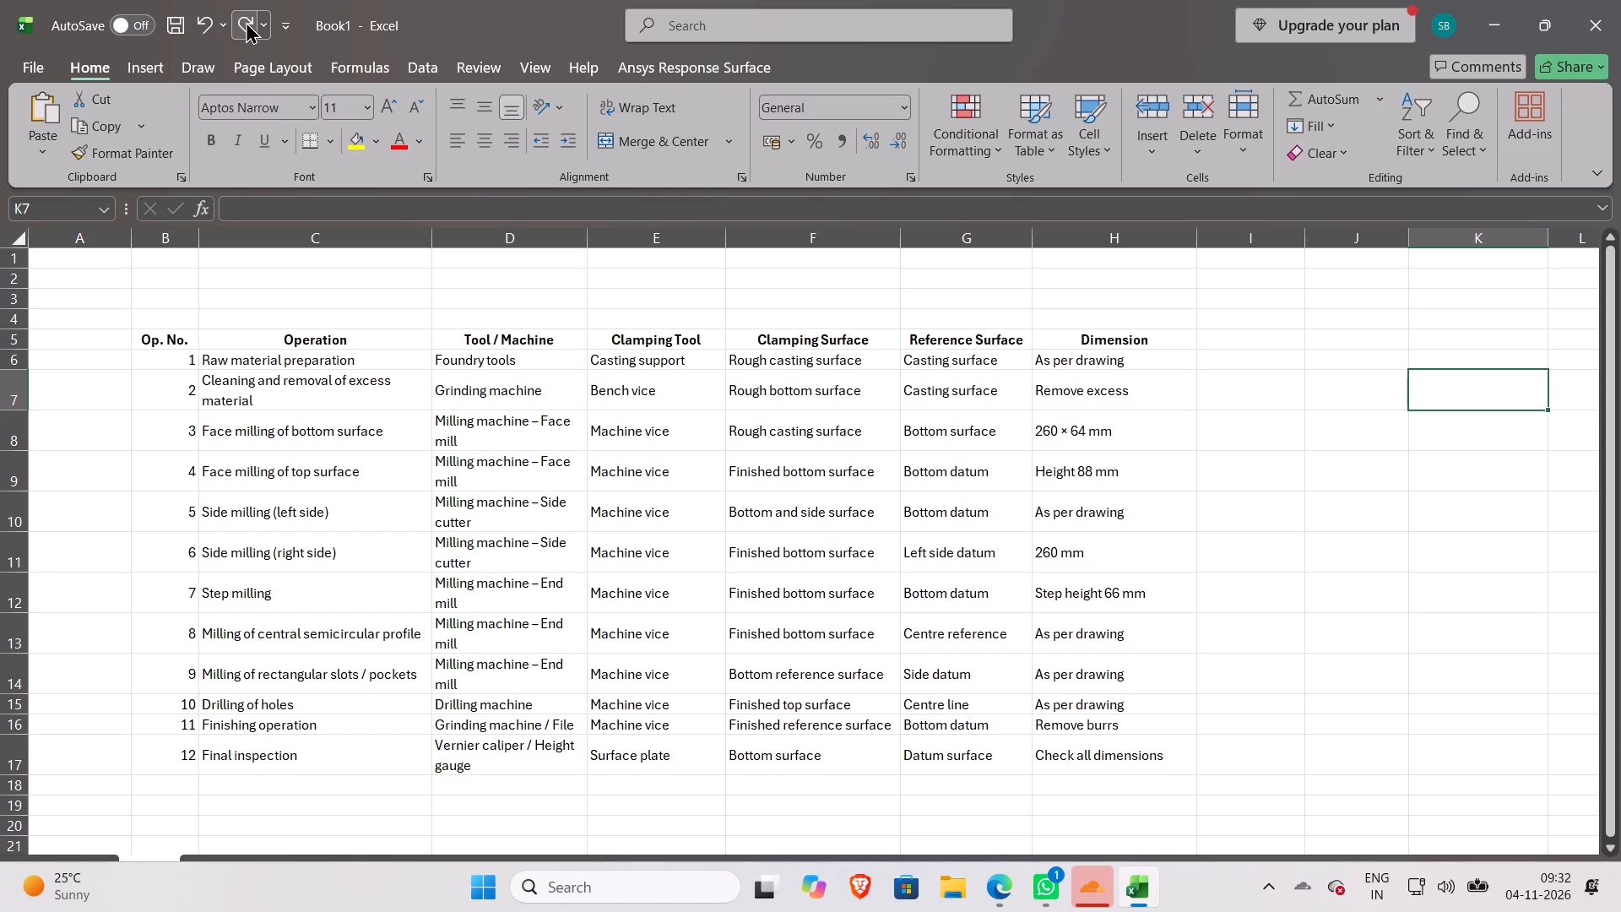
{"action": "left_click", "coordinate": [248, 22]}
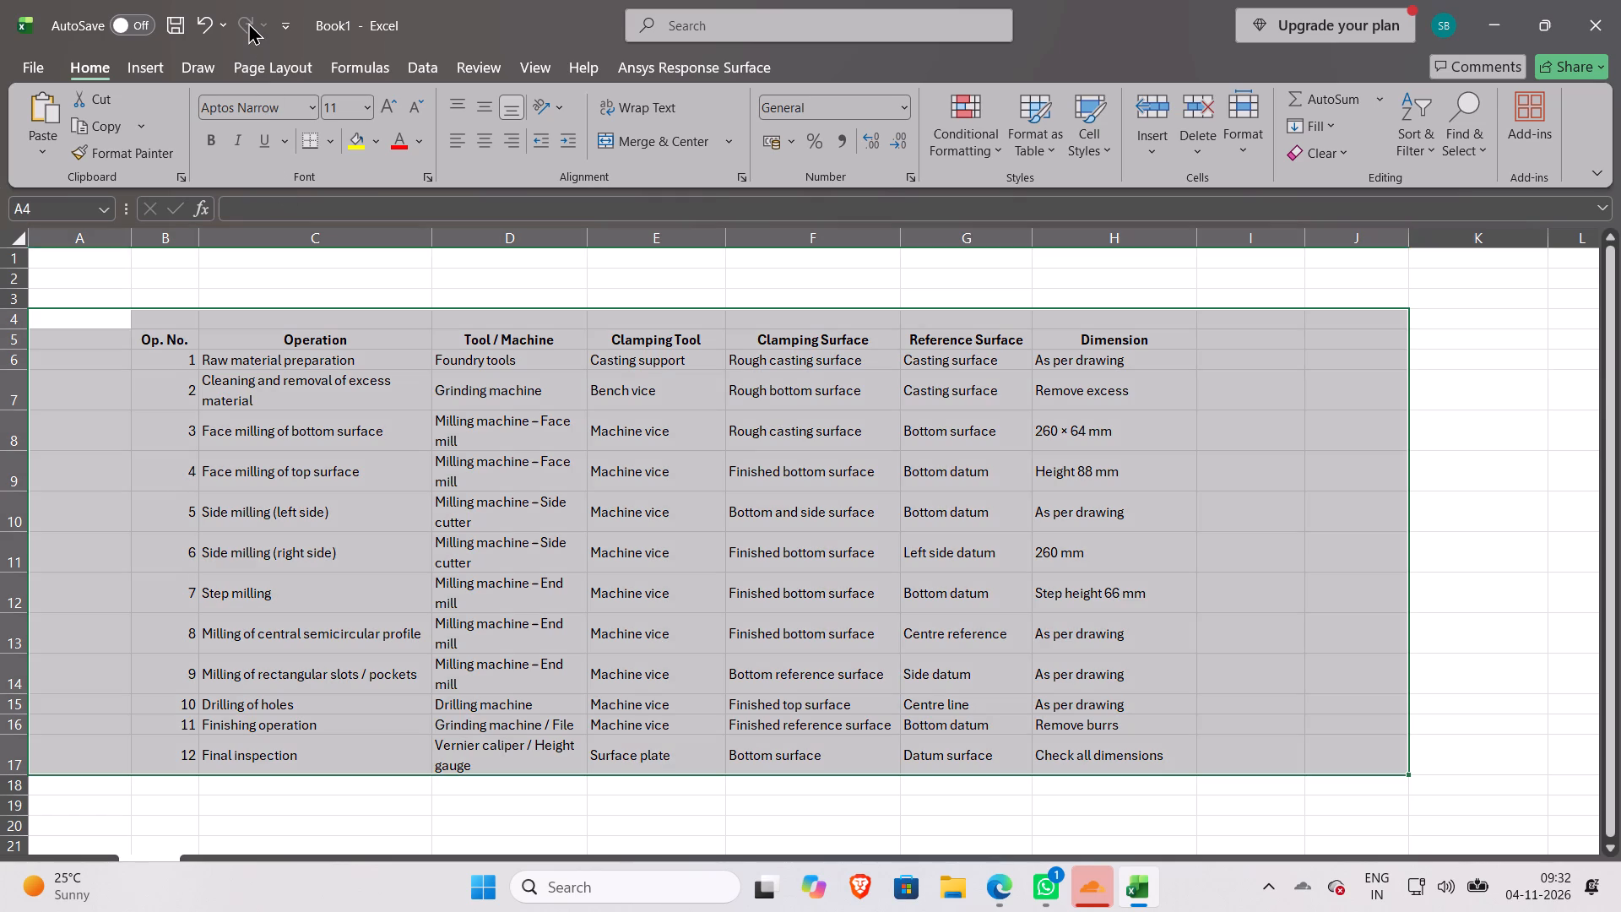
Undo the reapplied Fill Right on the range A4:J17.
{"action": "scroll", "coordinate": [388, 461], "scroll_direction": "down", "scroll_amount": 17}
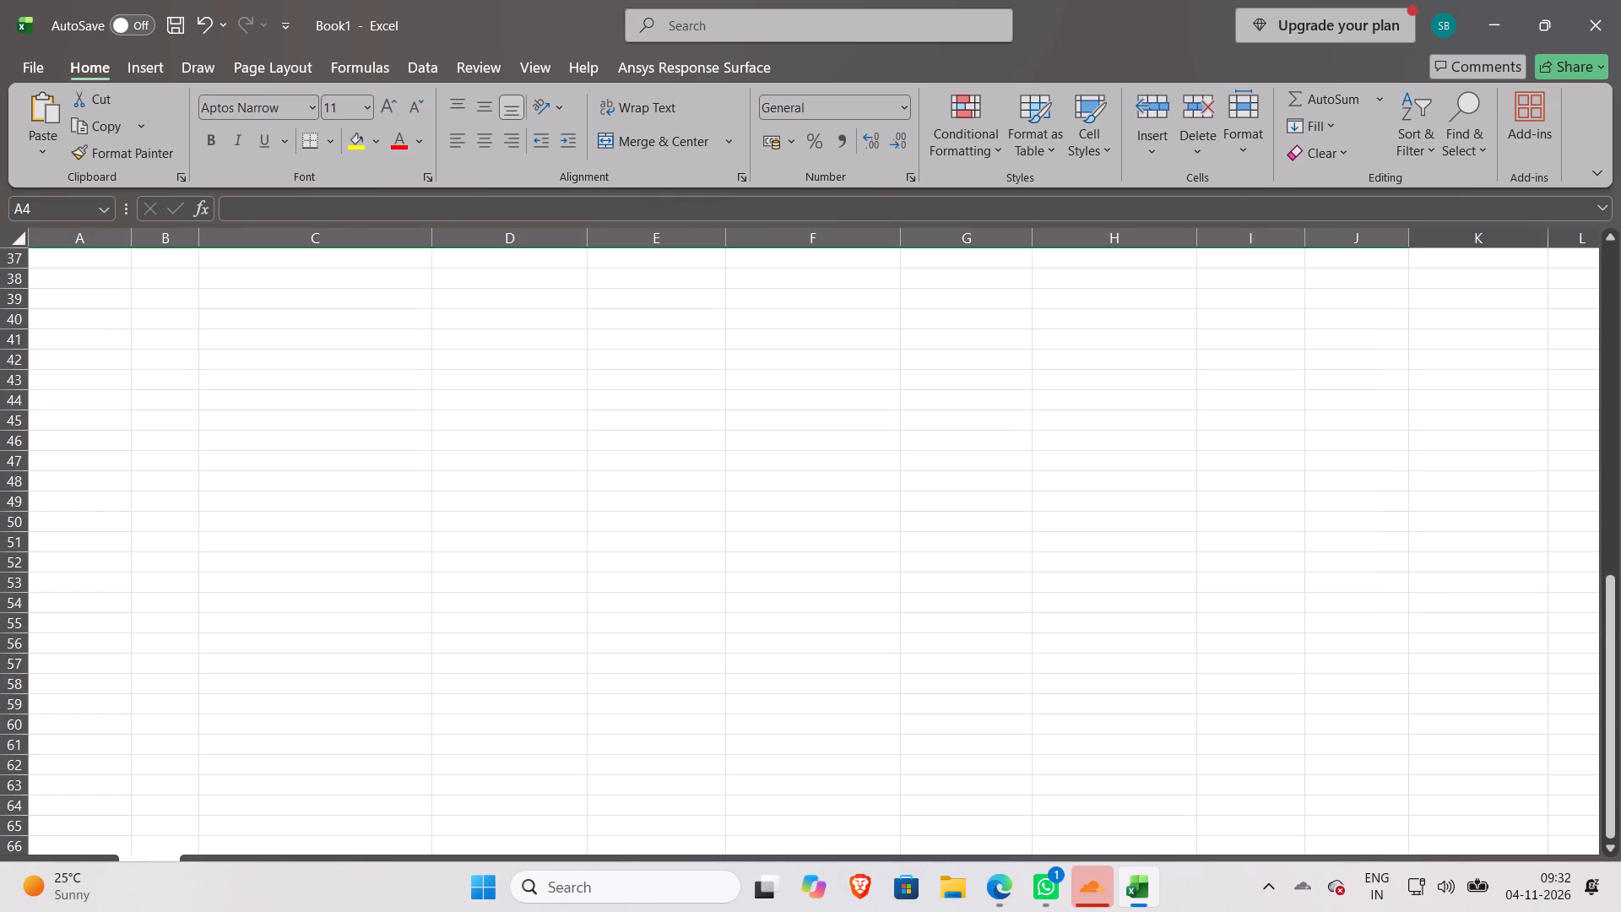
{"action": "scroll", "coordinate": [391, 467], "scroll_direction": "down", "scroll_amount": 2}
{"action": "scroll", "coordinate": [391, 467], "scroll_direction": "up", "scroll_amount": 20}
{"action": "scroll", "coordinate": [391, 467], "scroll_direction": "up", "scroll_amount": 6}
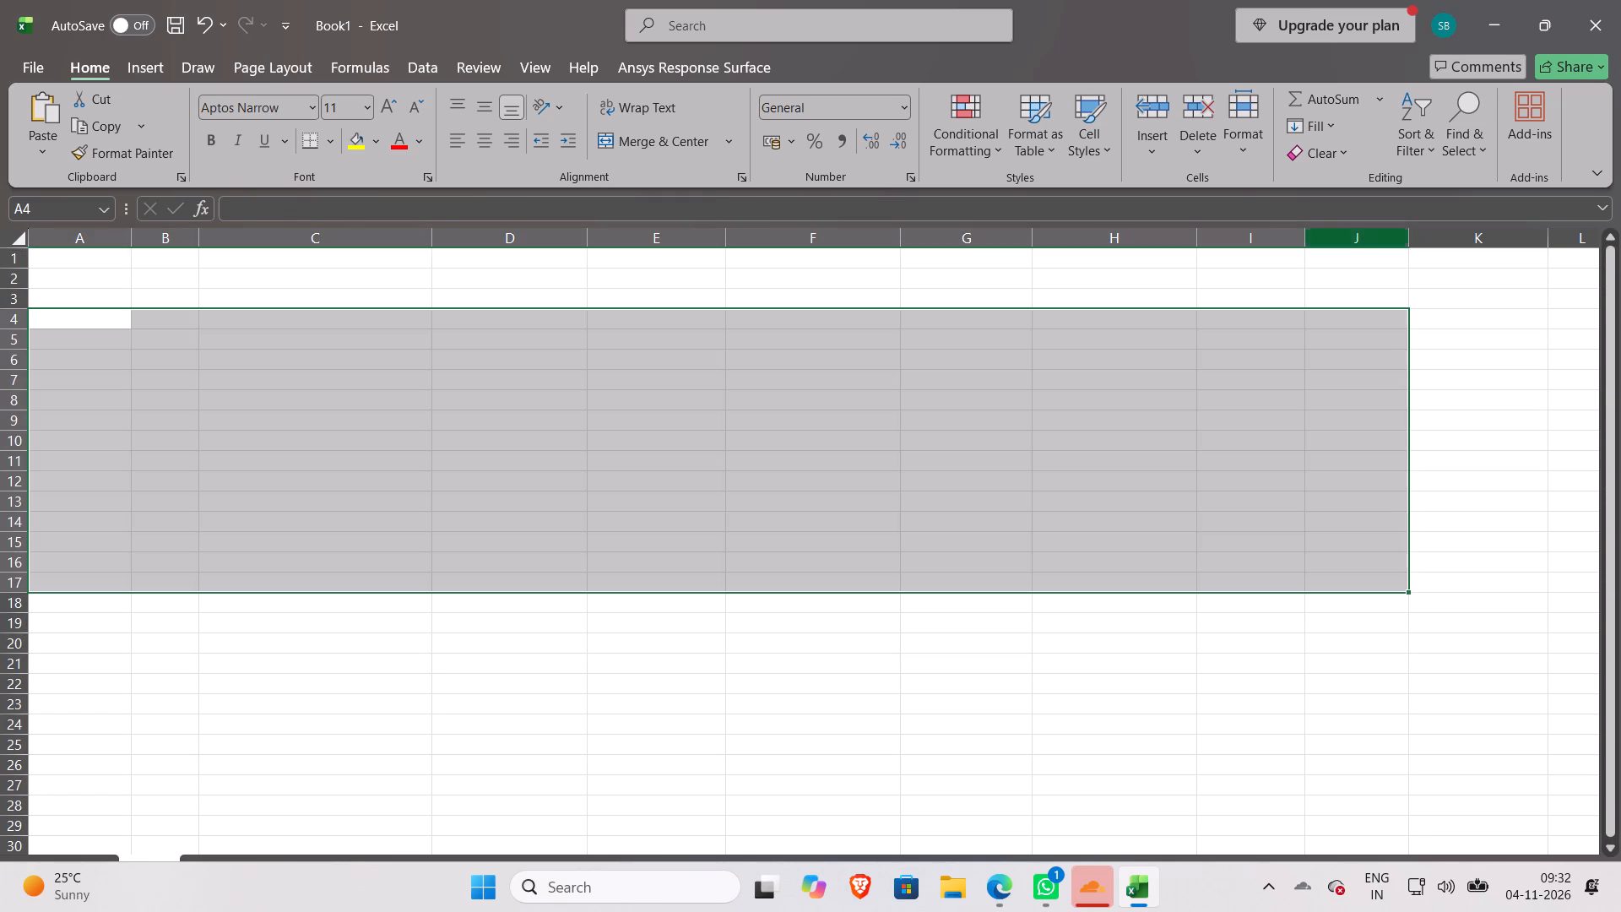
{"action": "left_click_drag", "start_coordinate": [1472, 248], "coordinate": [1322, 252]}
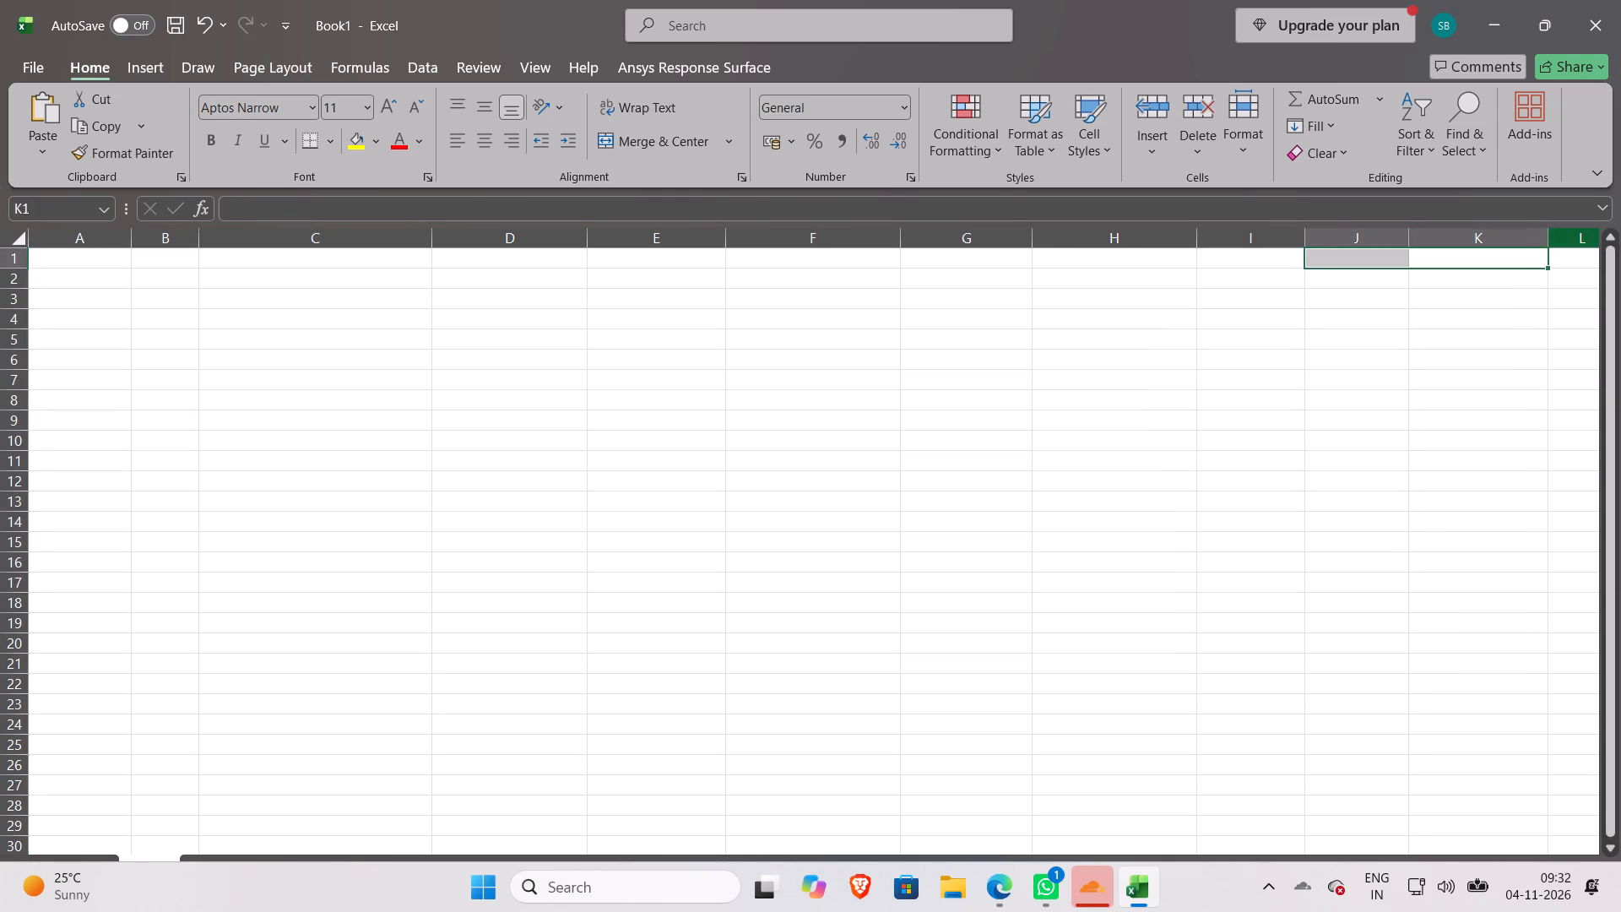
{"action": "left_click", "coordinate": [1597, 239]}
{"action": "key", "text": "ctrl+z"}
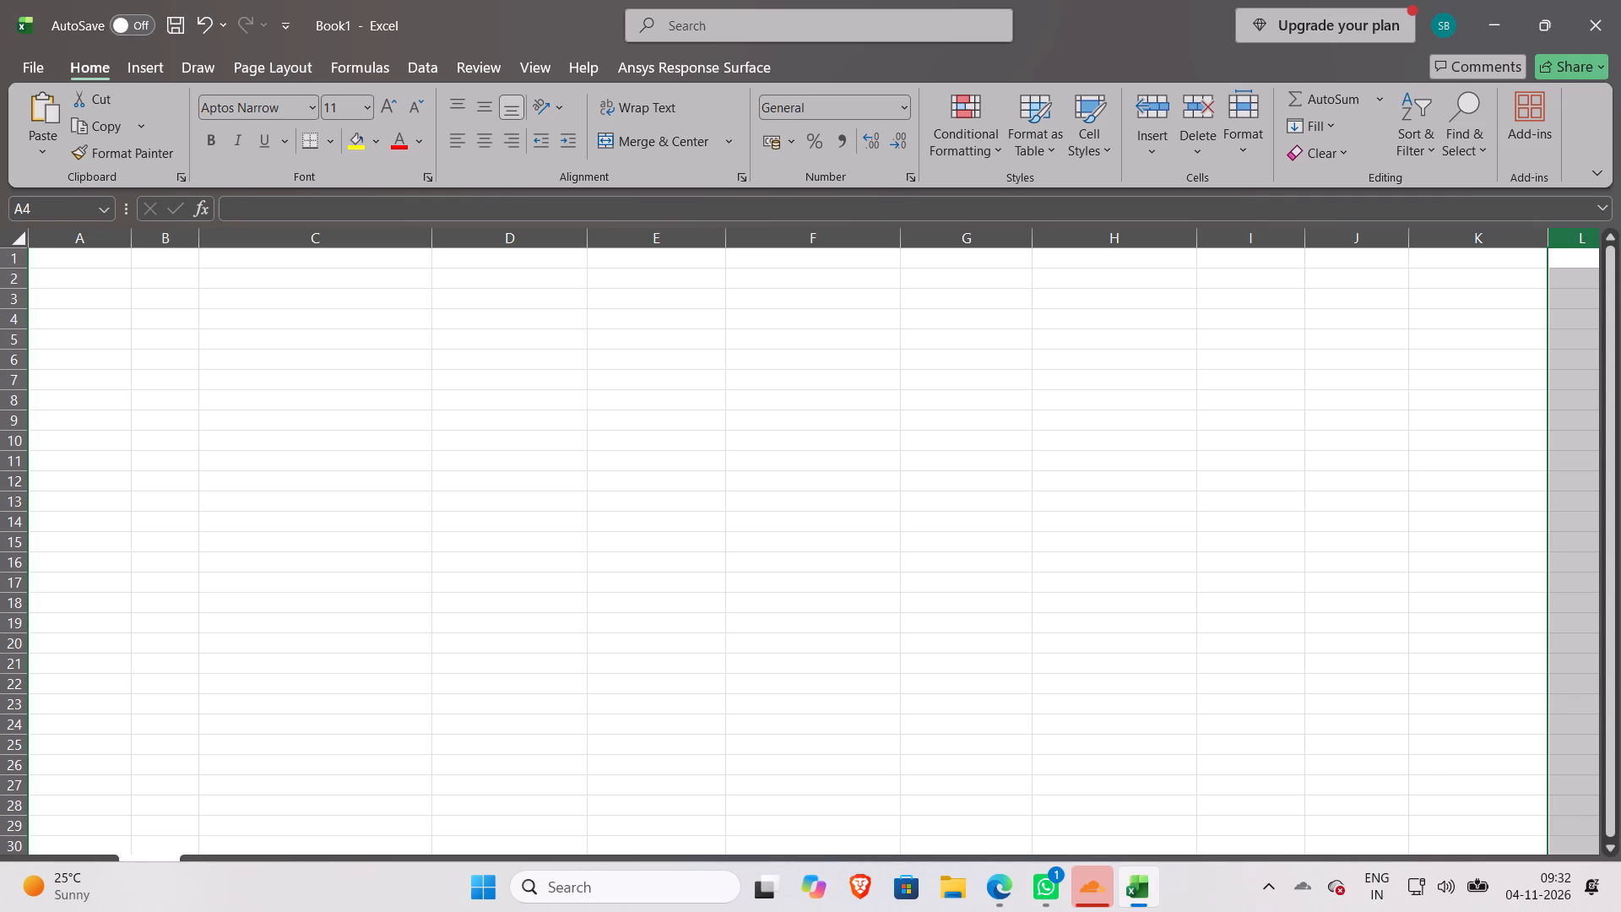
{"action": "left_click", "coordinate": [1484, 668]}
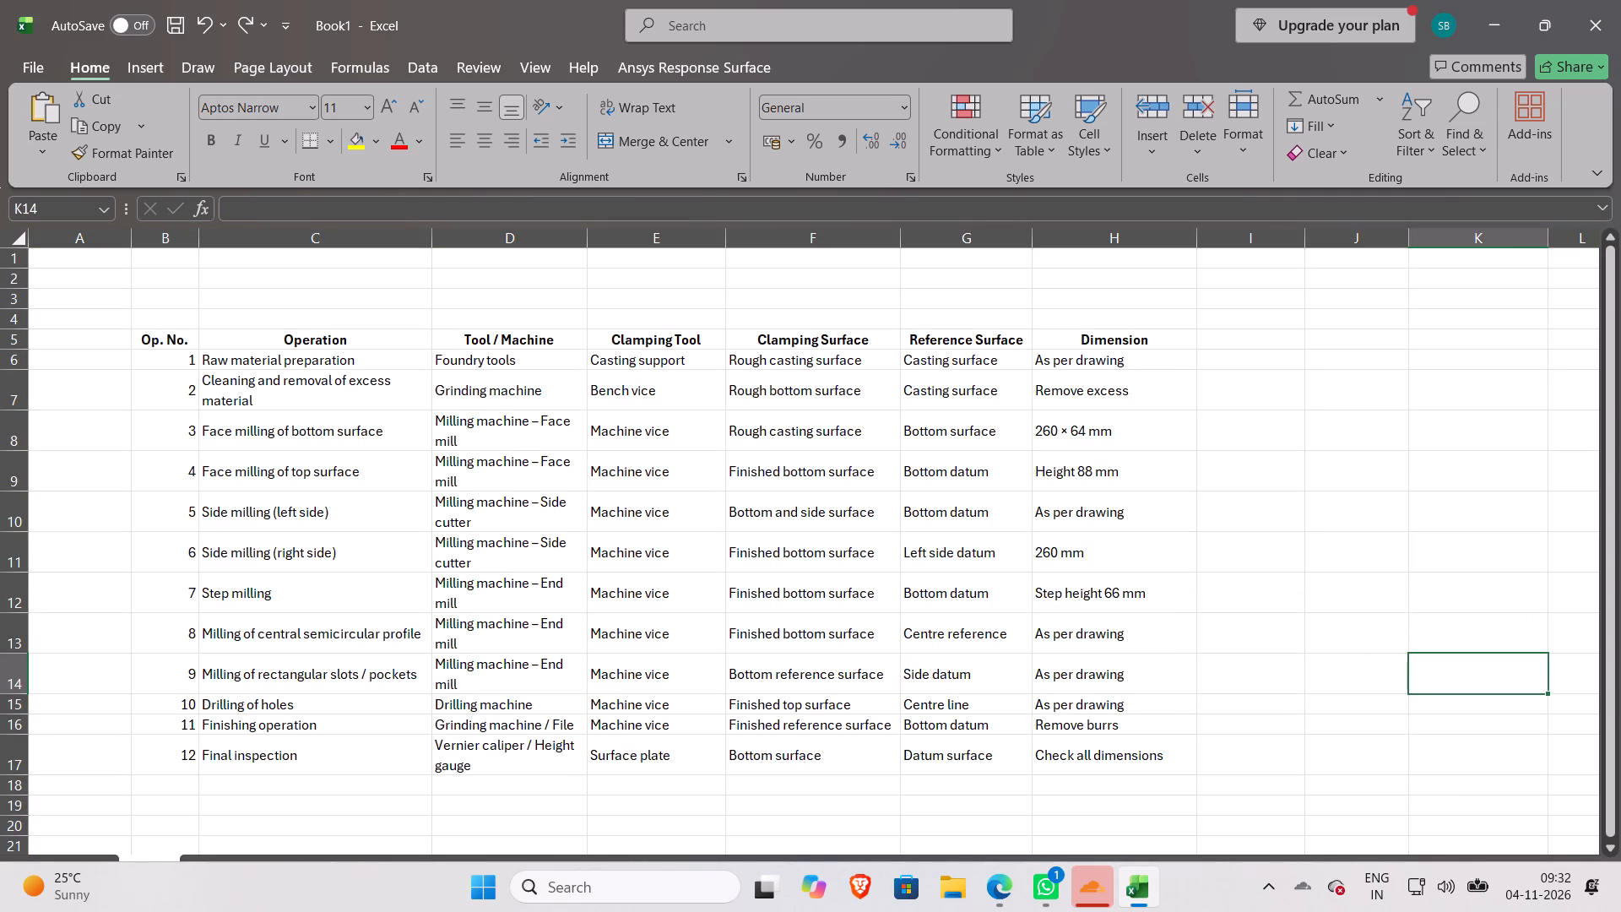
Clear the contents of the range A4:I25, which encloses the whole CI Base table.
{"action": "left_click_drag", "start_coordinate": [107, 314], "coordinate": [1245, 864]}
{"action": "right_click", "coordinate": [1078, 663]}
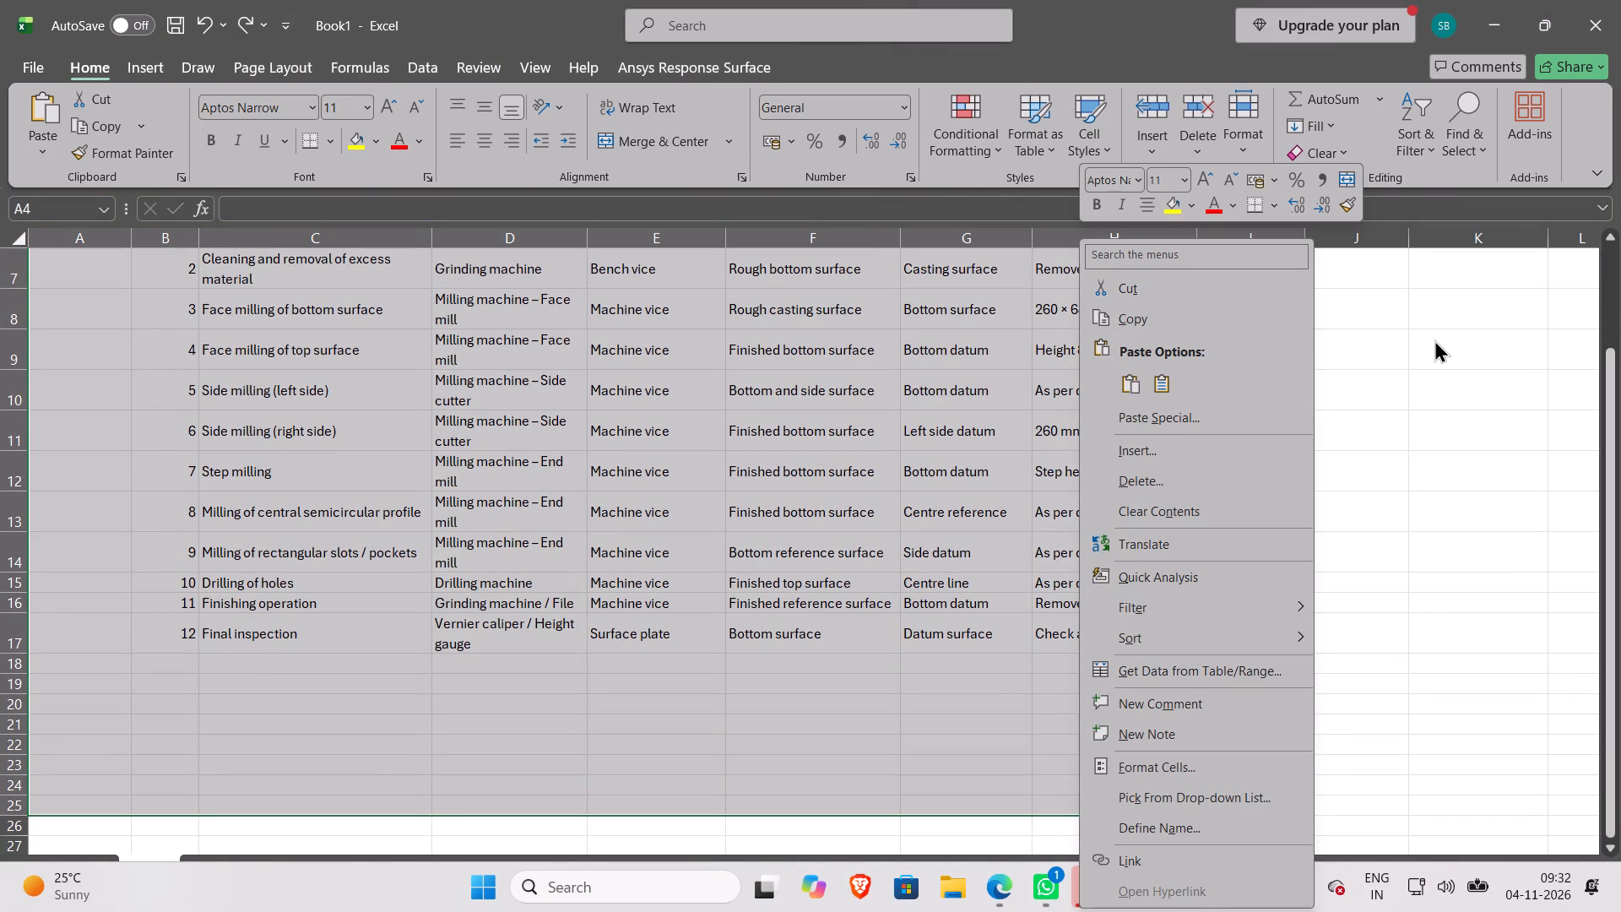
{"action": "key", "text": "Delete"}
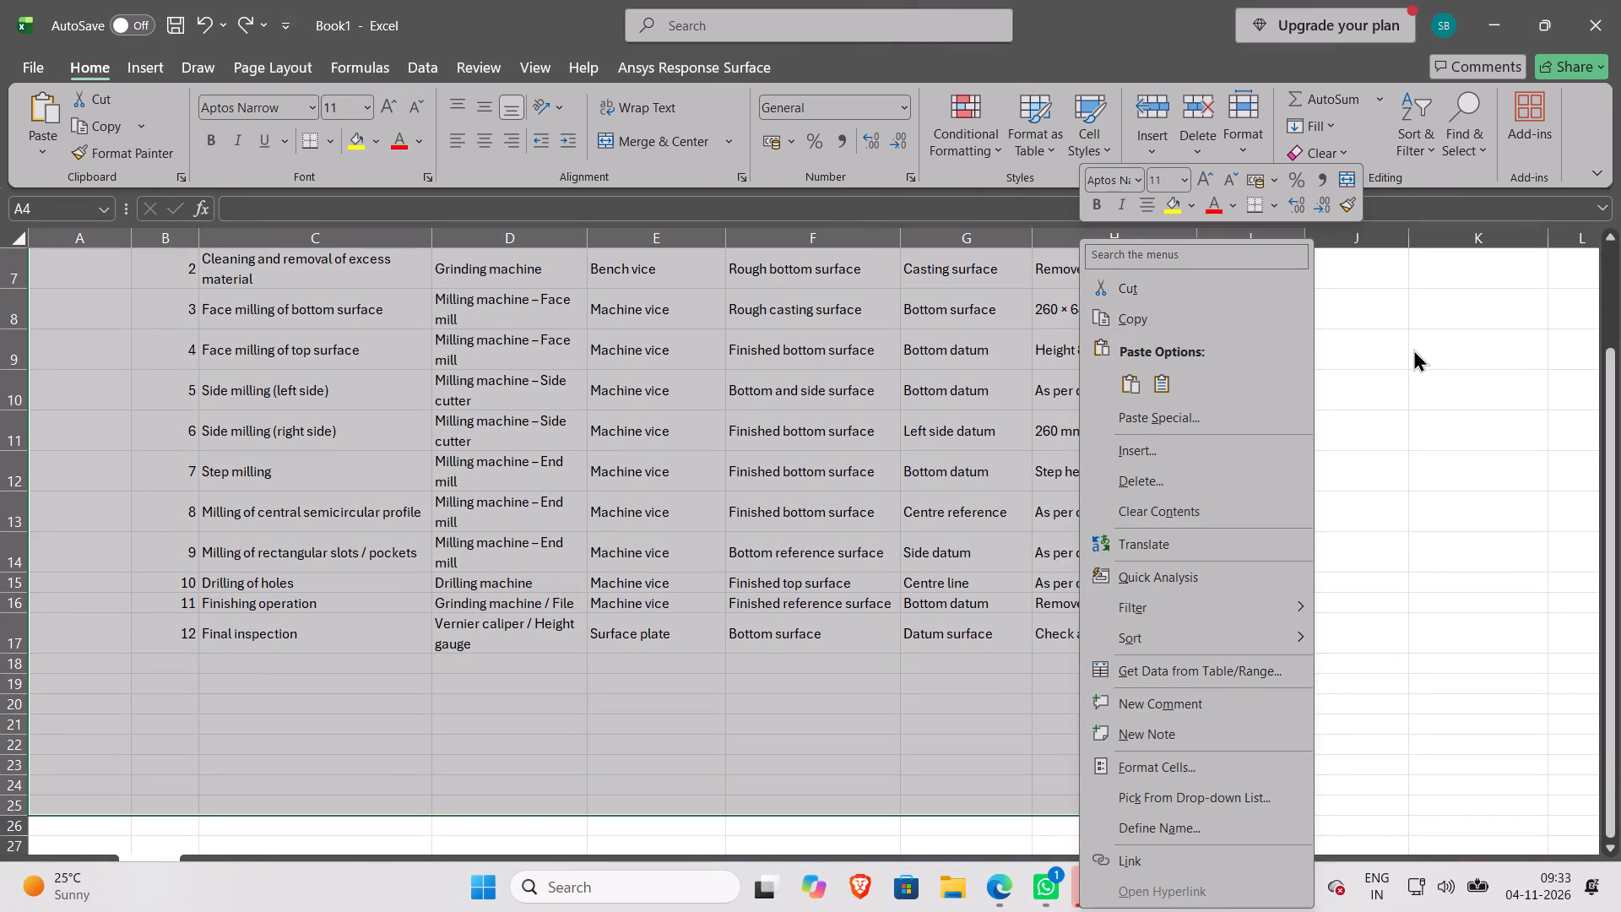
{"action": "left_click", "coordinate": [1412, 362]}
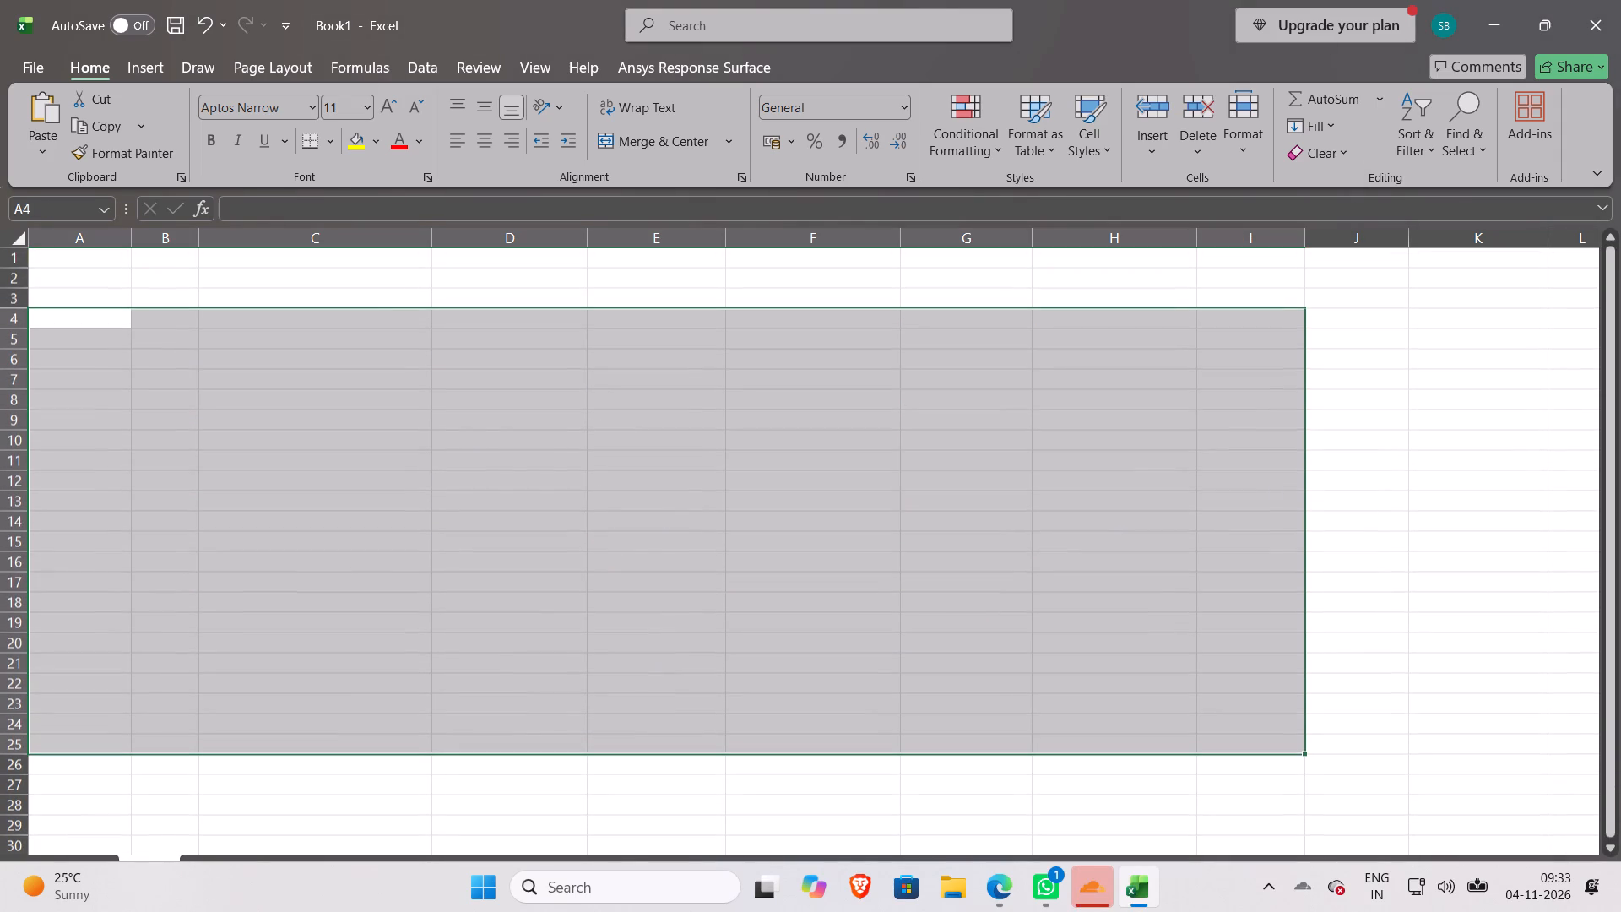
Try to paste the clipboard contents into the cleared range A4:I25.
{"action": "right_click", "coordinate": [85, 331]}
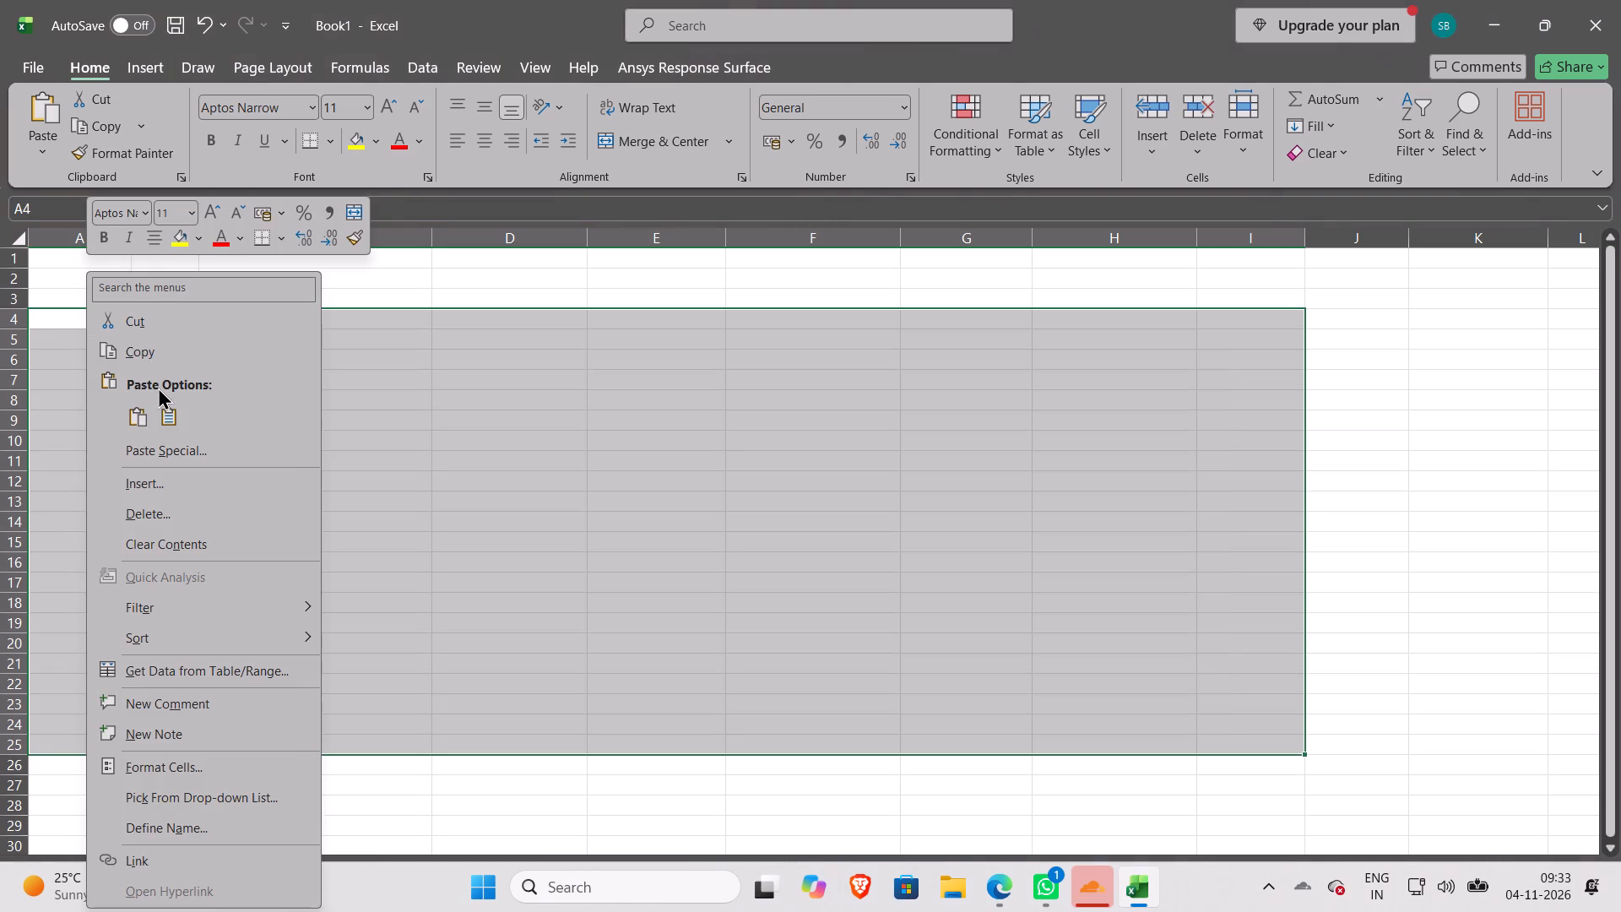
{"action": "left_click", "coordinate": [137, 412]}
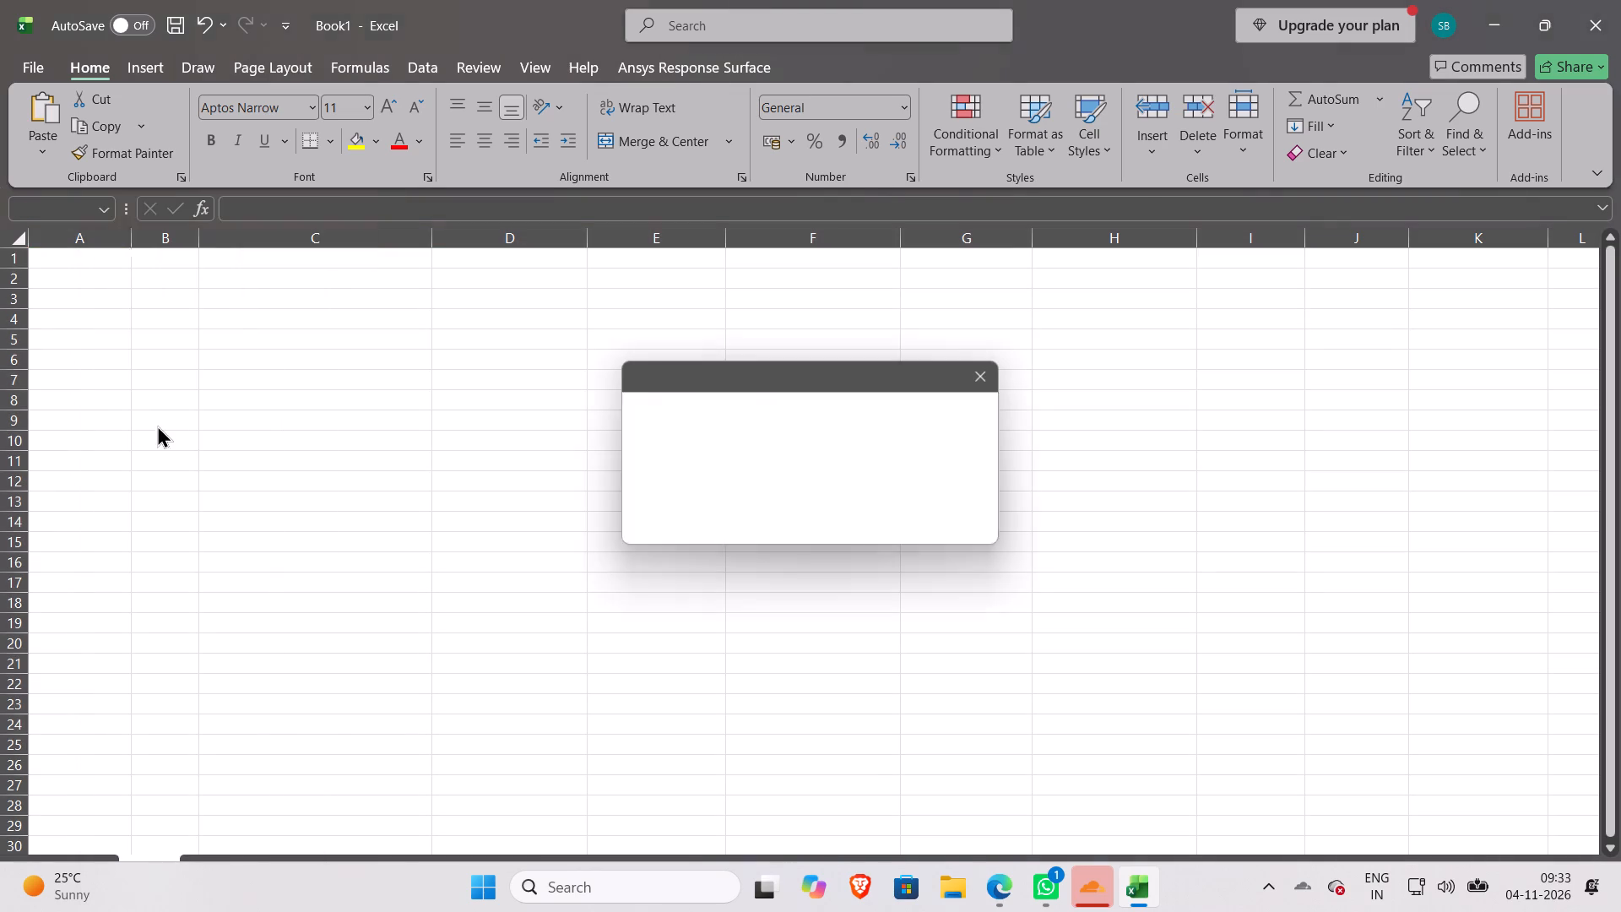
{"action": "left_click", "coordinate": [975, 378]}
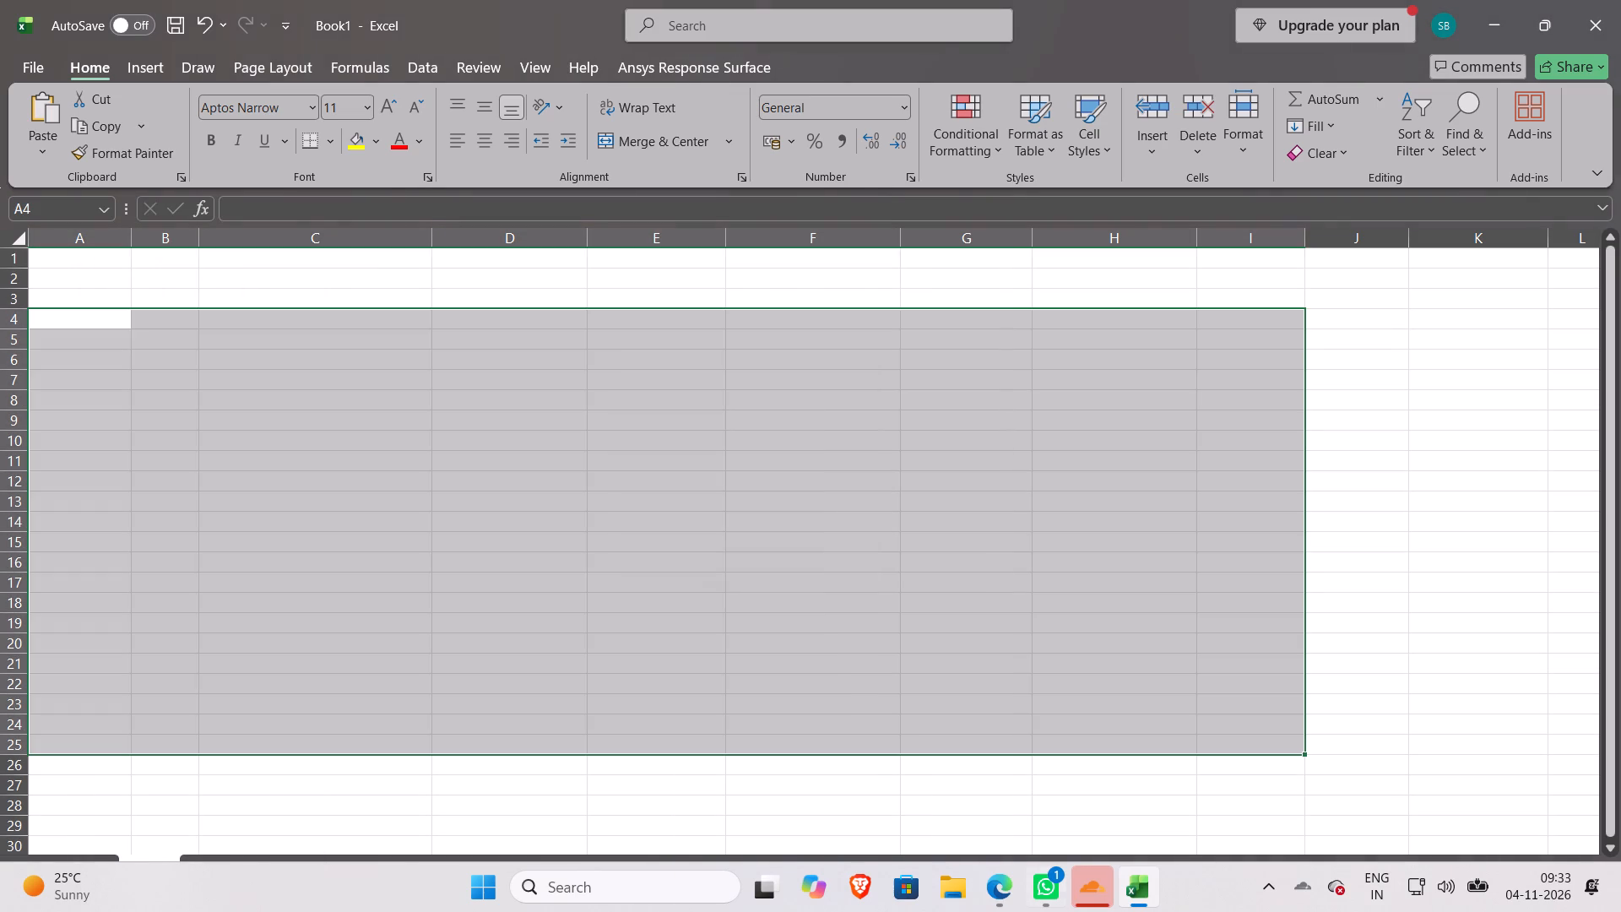
Copy the CI Base process sheet table from ChatGPT in Edge and paste it into Excel starting at A4.
{"action": "left_click", "coordinate": [995, 887]}
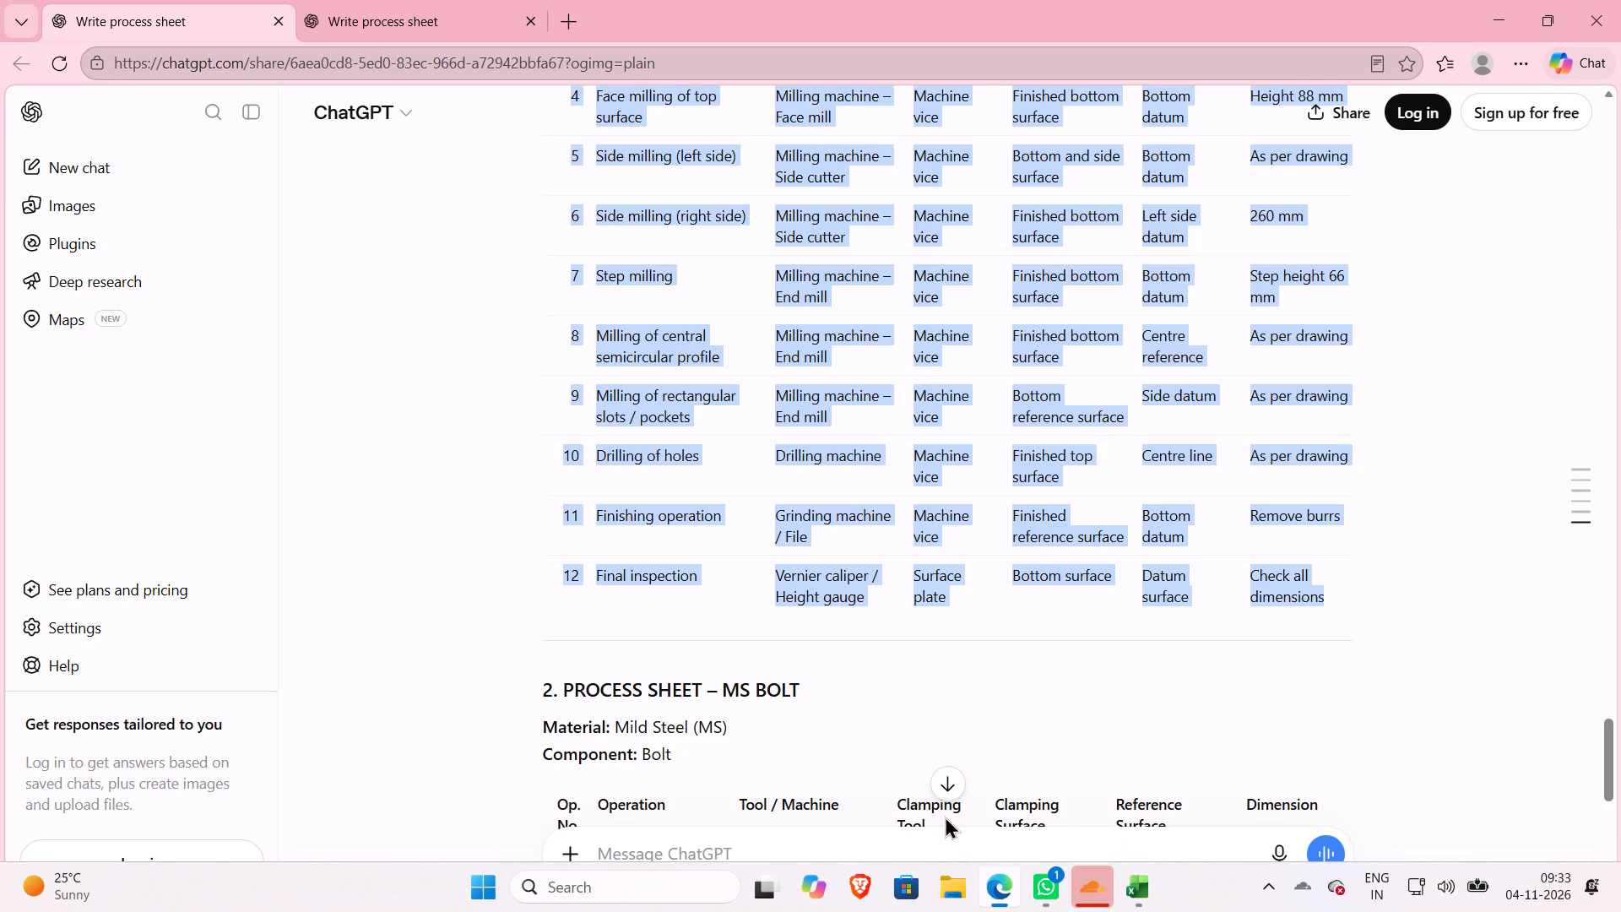
{"action": "scroll", "coordinate": [940, 578], "scroll_direction": "up", "scroll_amount": 4}
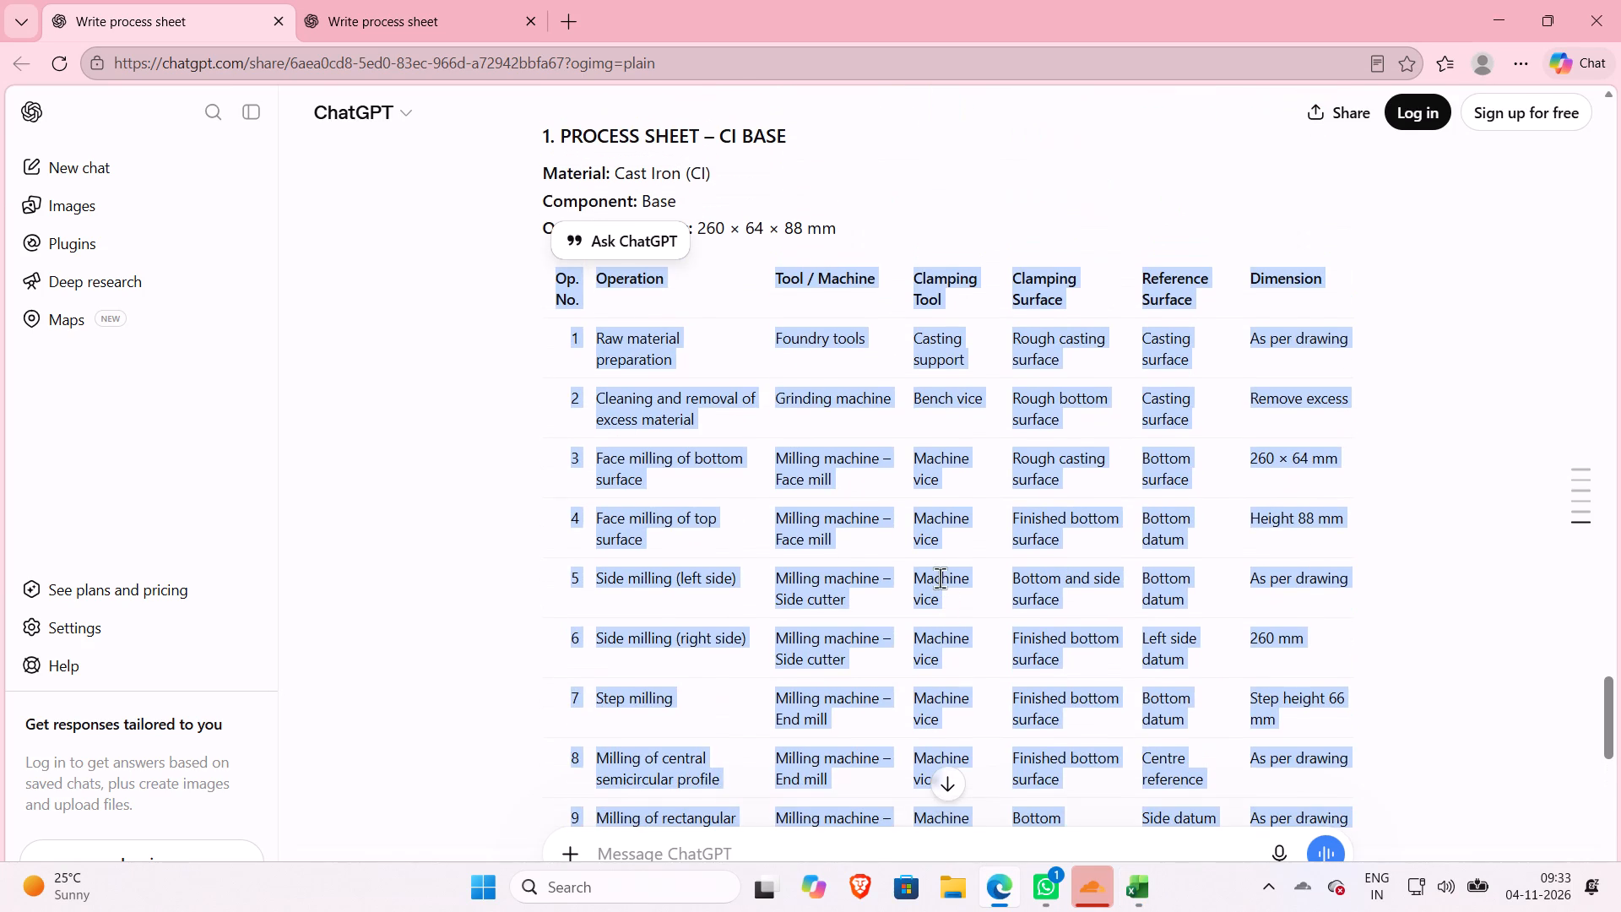
{"action": "key", "text": "ctrl+c"}
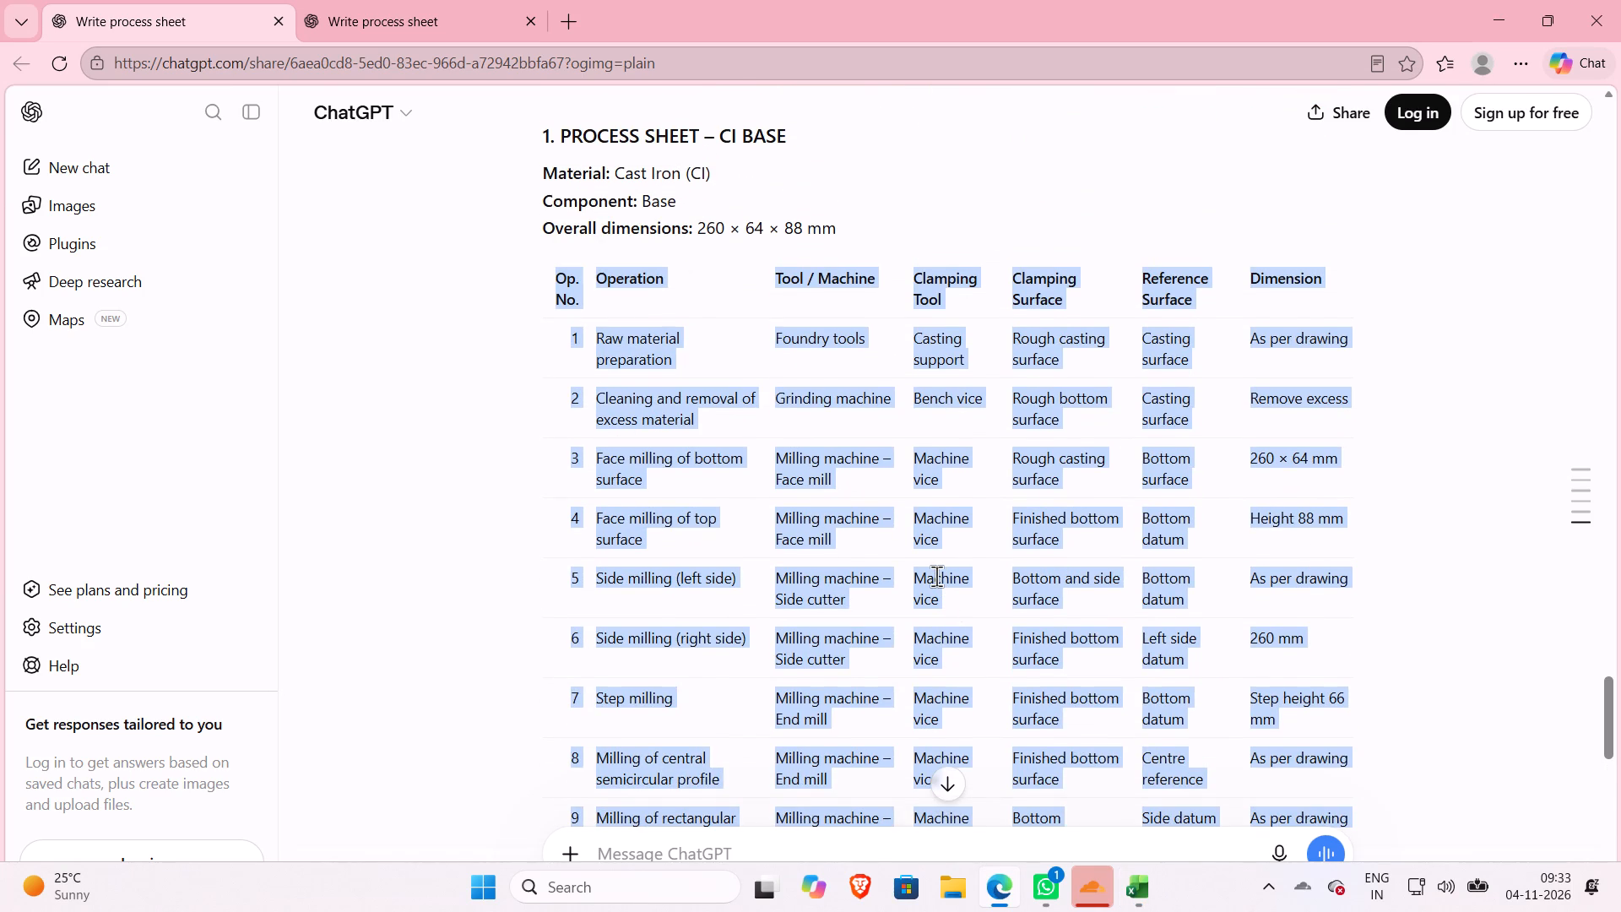
{"action": "left_click", "coordinate": [1136, 891]}
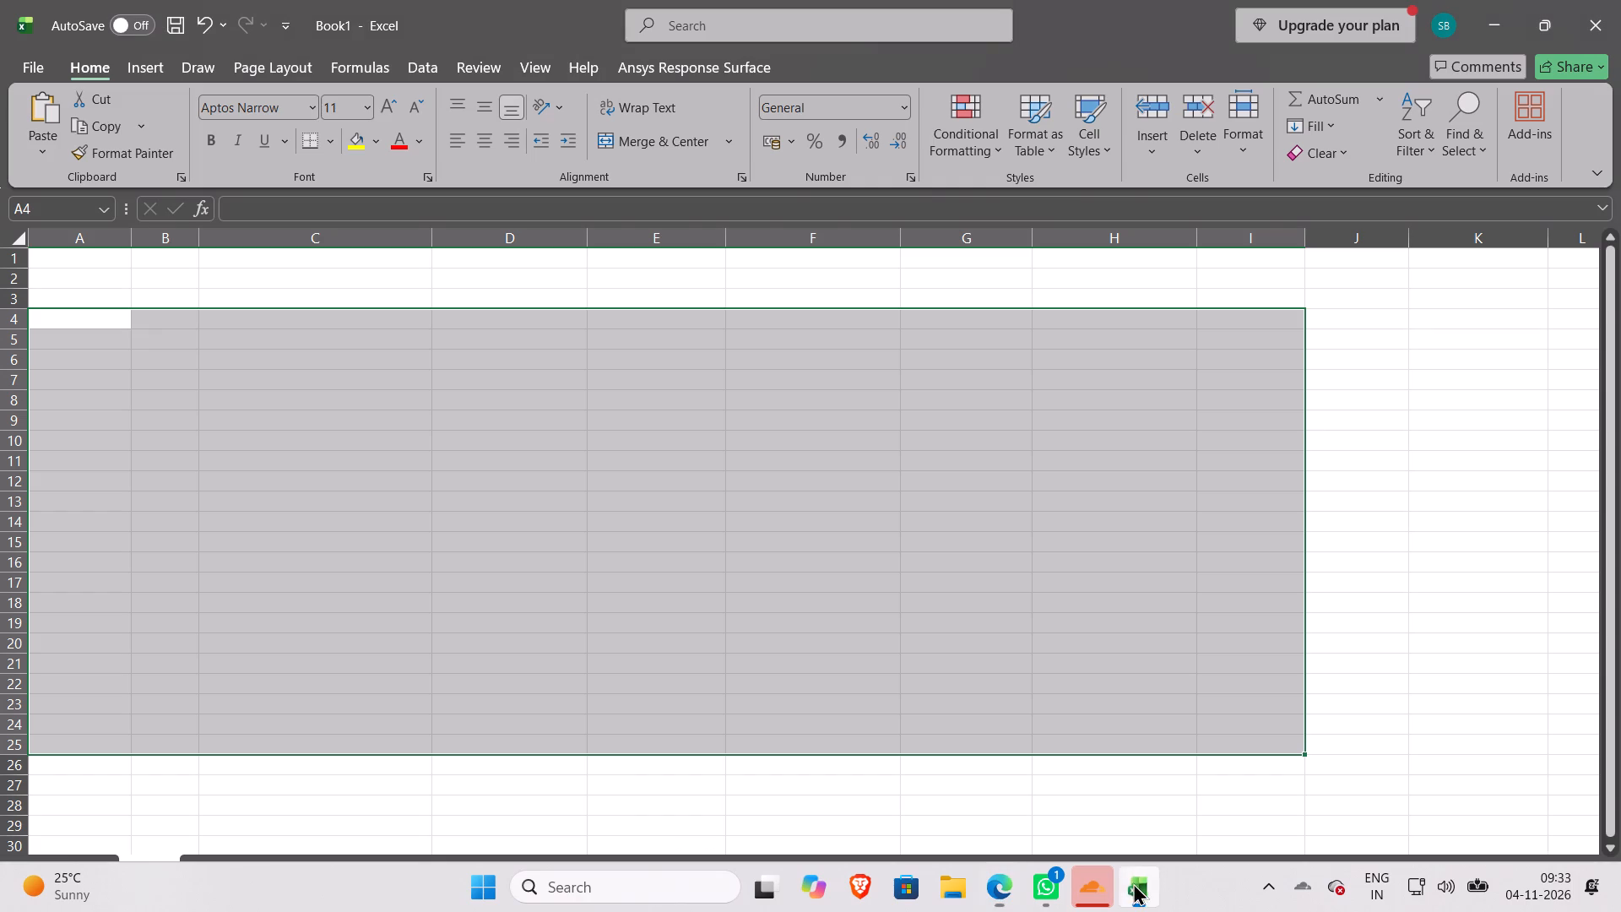
{"action": "key", "text": "ctrl+v"}
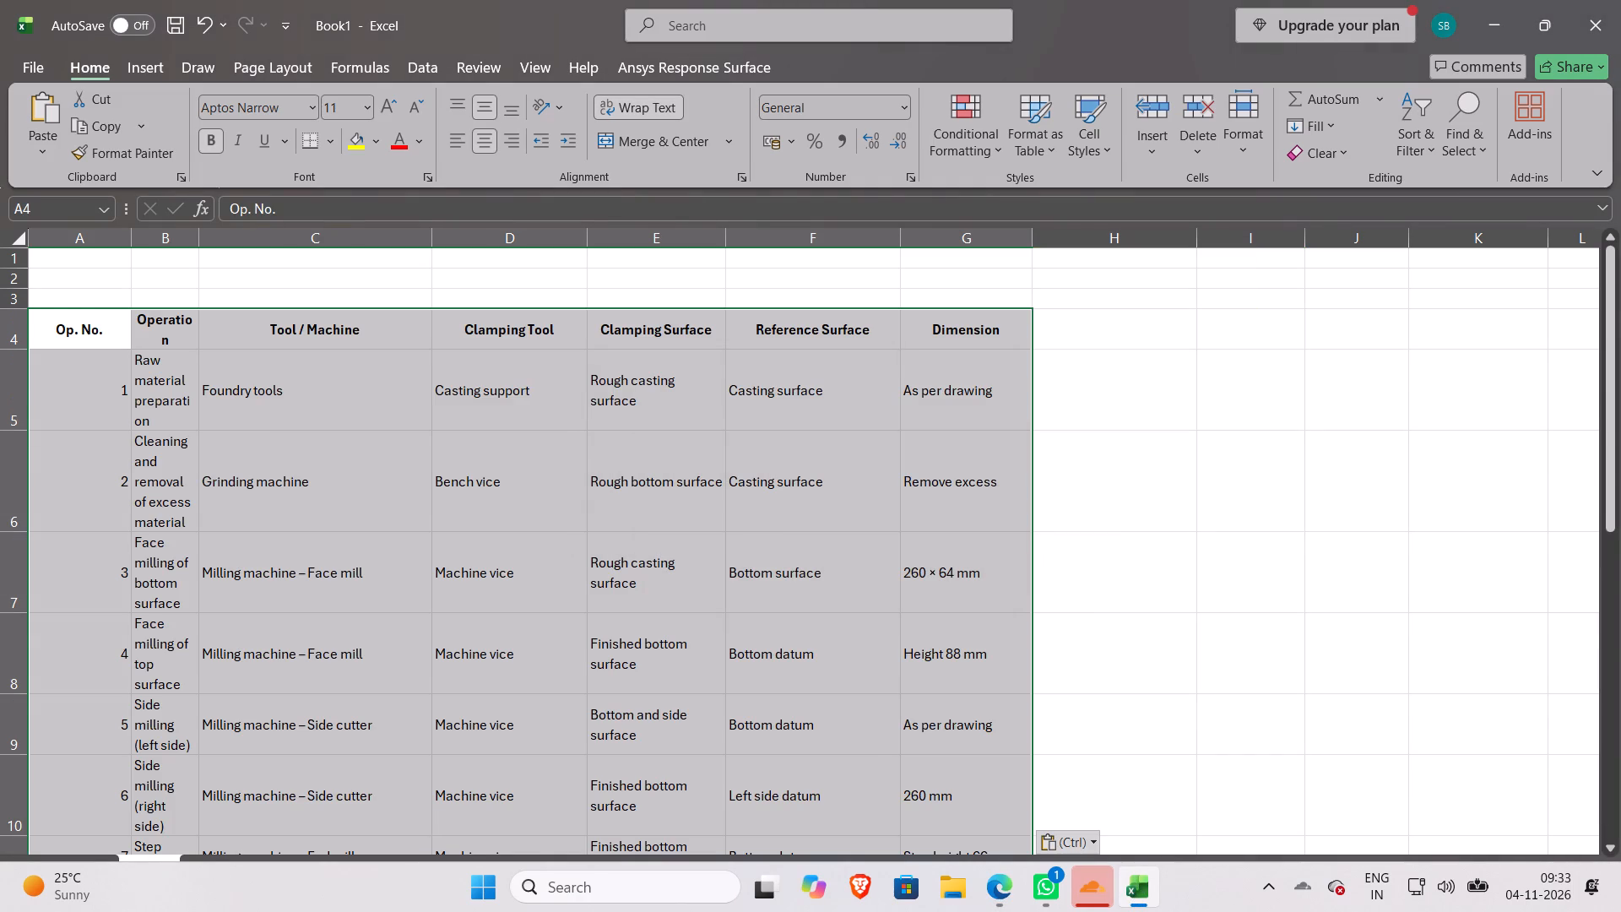
Widen column B so that every entry of the CI Base table's Operation column fits on one line.
{"action": "scroll", "coordinate": [662, 516], "scroll_direction": "down", "scroll_amount": 2}
{"action": "left_click", "coordinate": [1395, 607]}
{"action": "scroll", "coordinate": [505, 599], "scroll_direction": "down", "scroll_amount": 1}
{"action": "scroll", "coordinate": [505, 597], "scroll_direction": "up", "scroll_amount": 3}
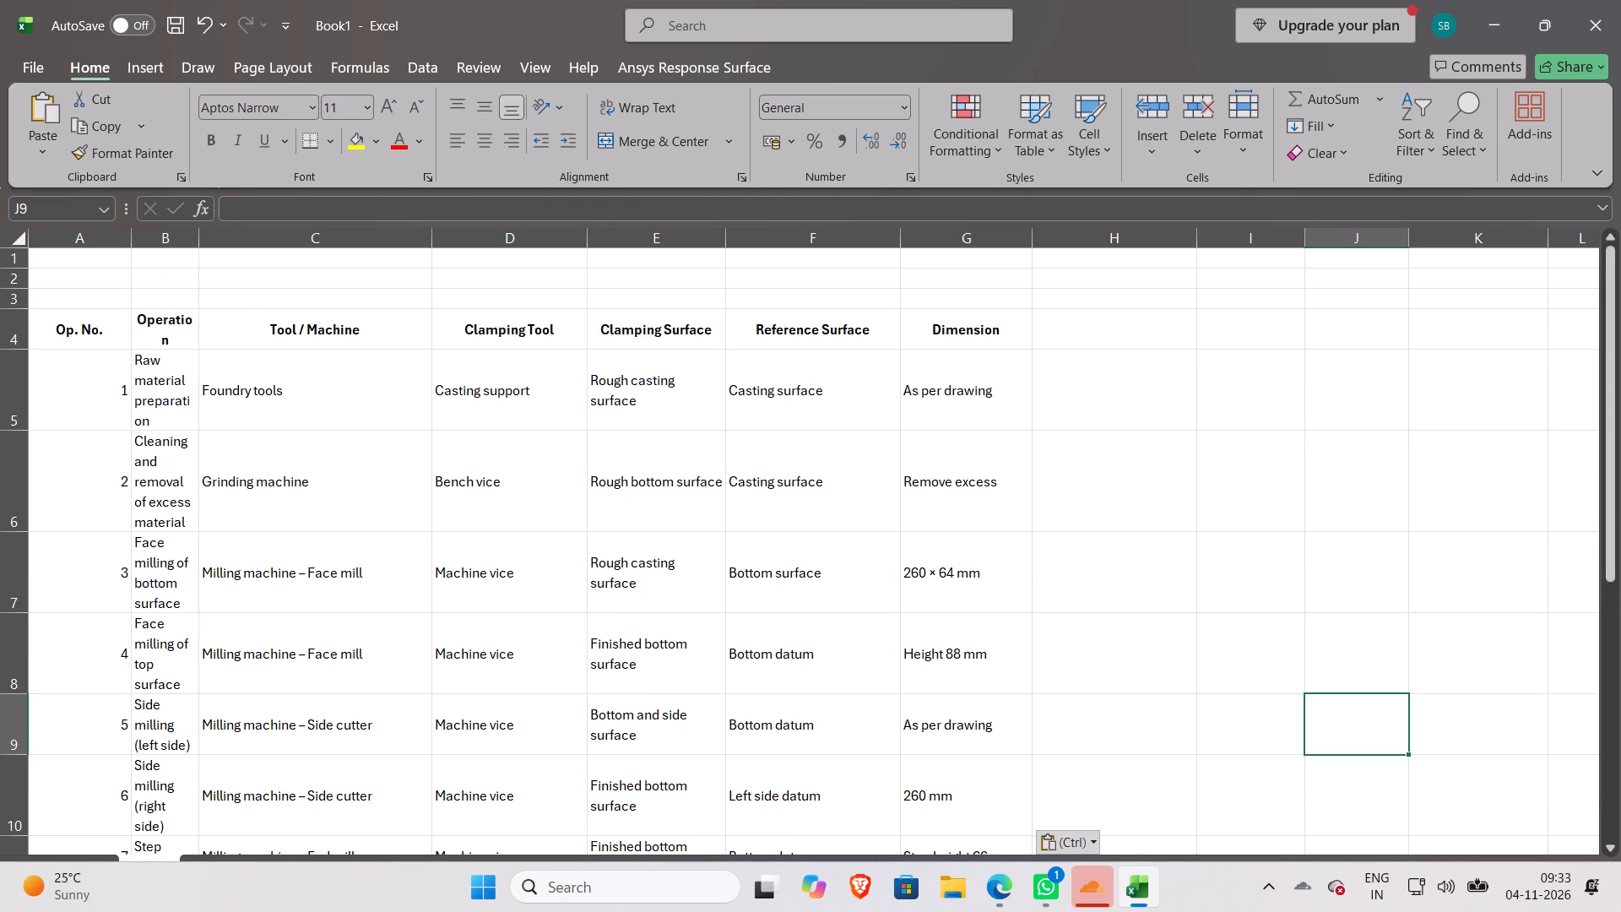
{"action": "left_click_drag", "start_coordinate": [193, 236], "coordinate": [279, 245]}
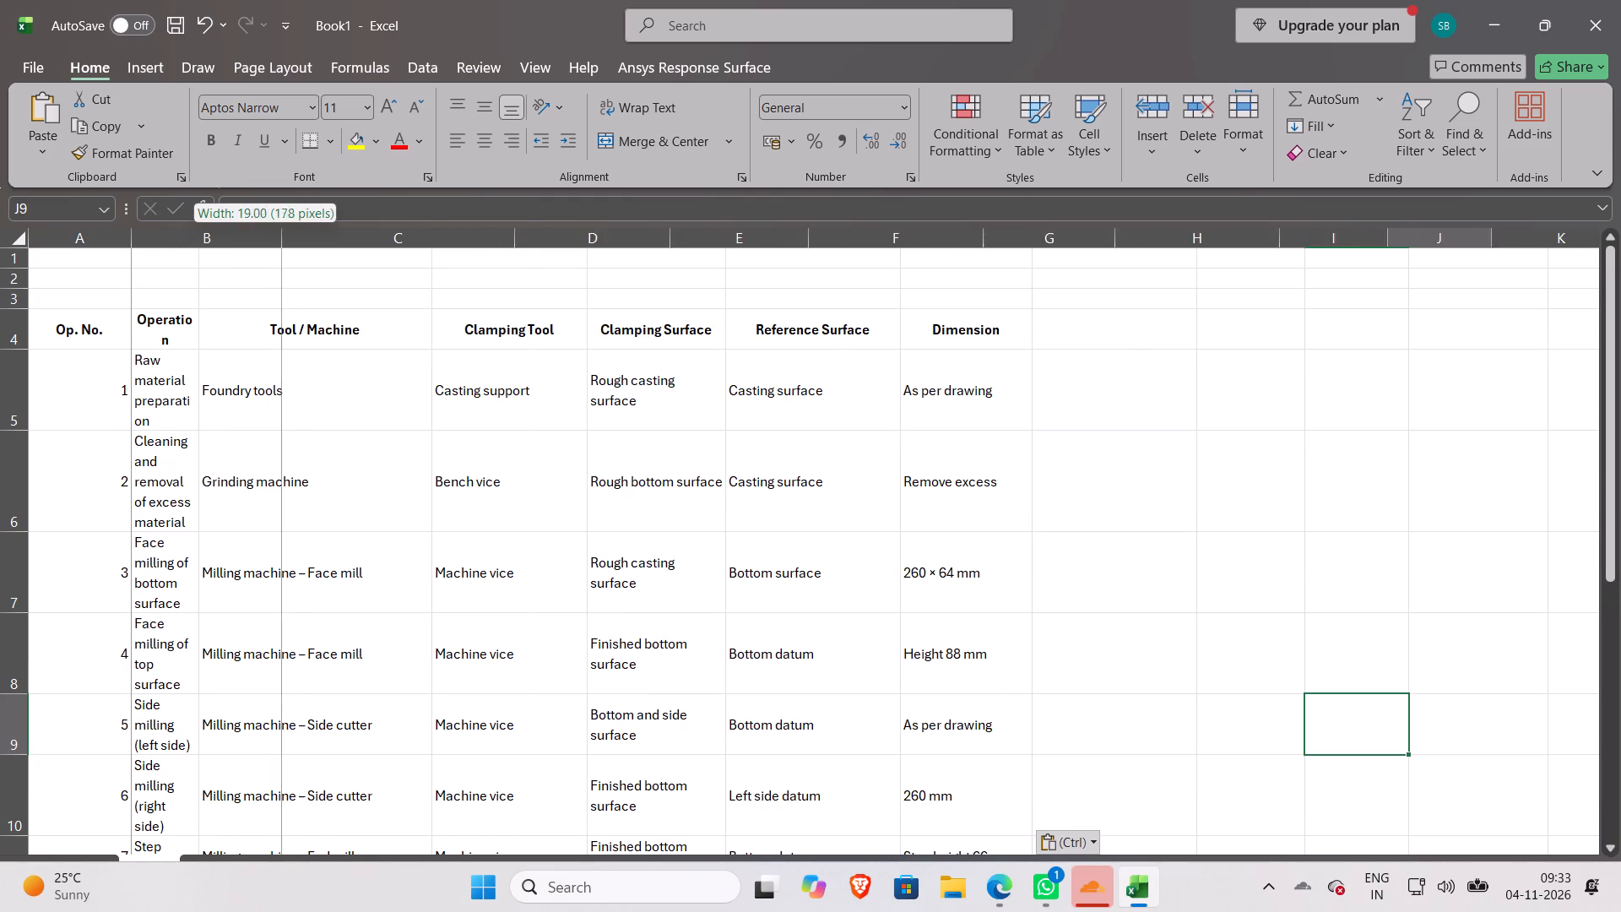
{"action": "left_click_drag", "start_coordinate": [279, 245], "coordinate": [287, 245]}
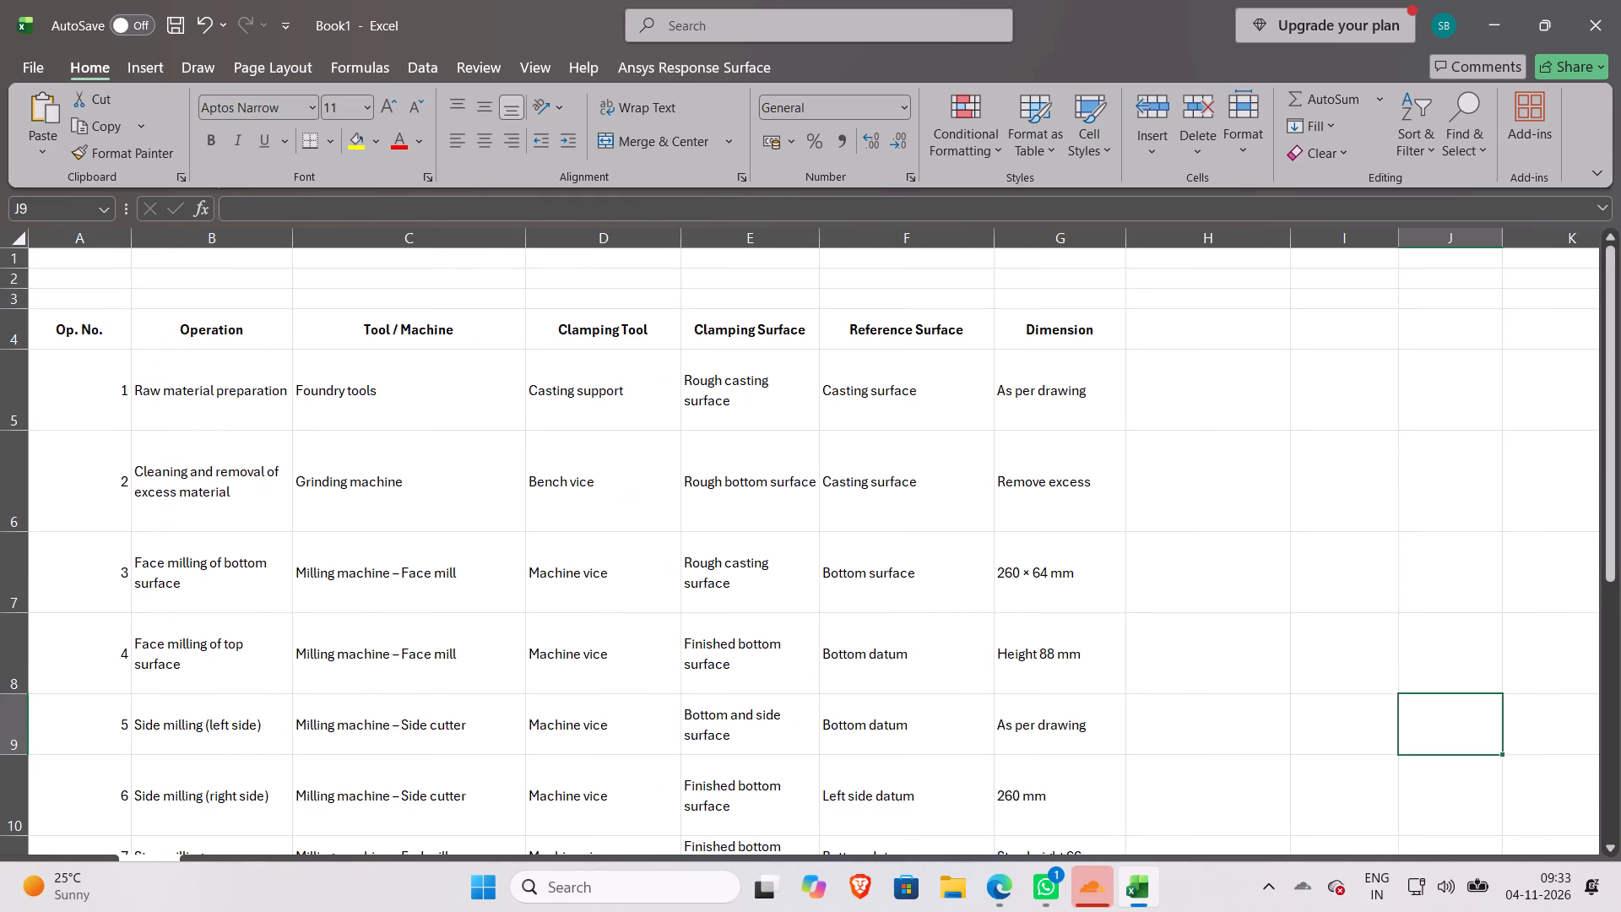
{"action": "left_click_drag", "start_coordinate": [292, 243], "coordinate": [430, 285]}
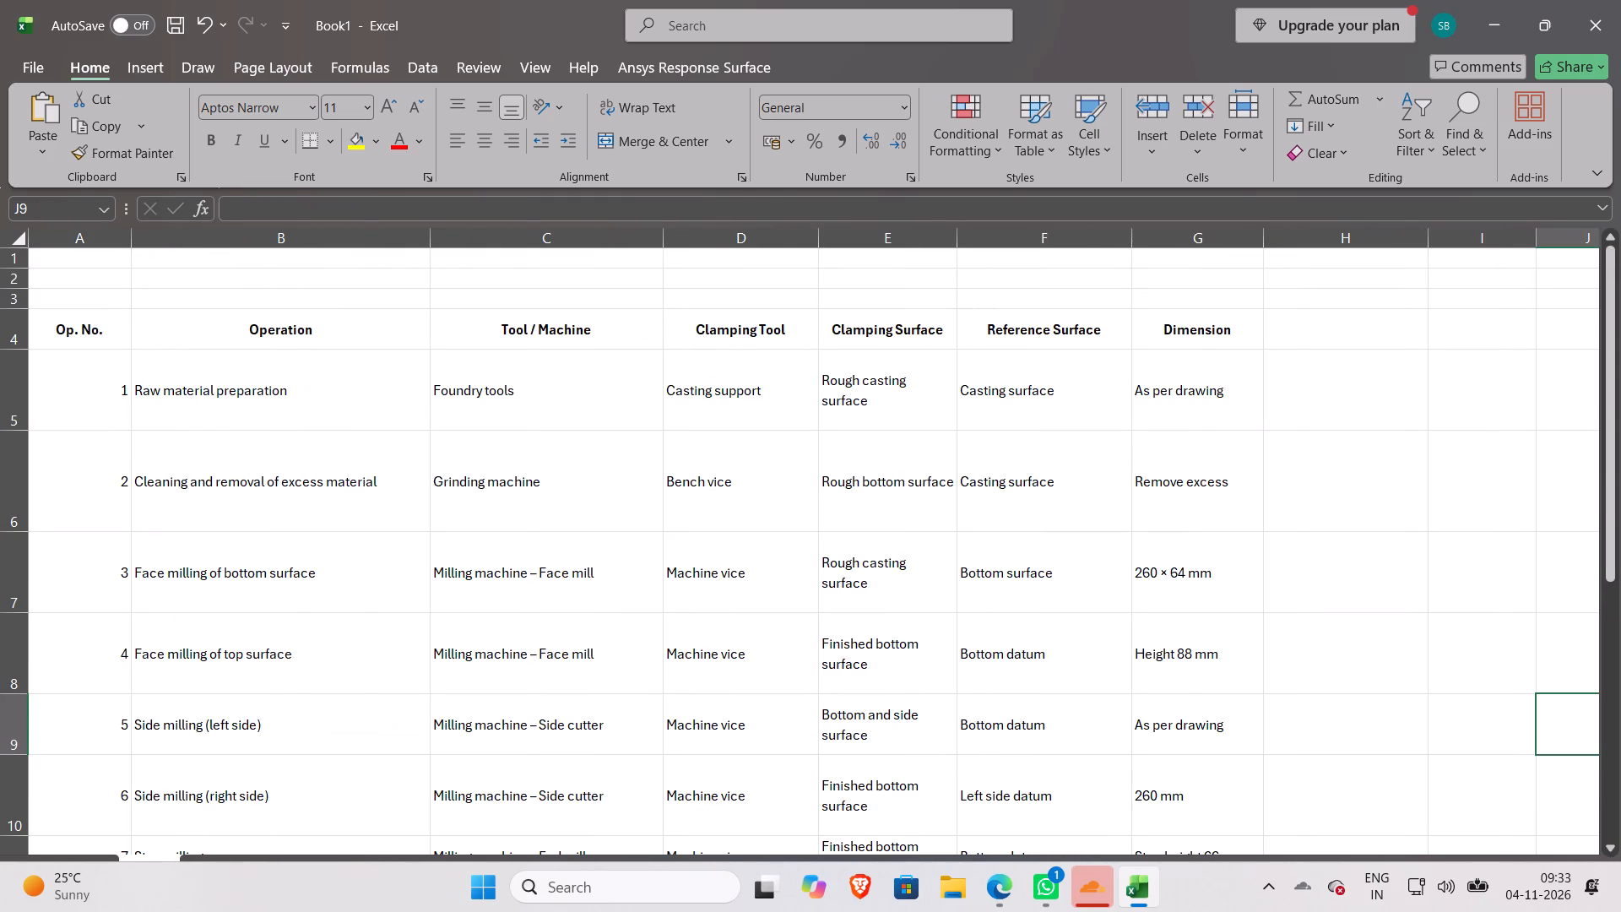
{"action": "left_click_drag", "start_coordinate": [427, 240], "coordinate": [385, 249]}
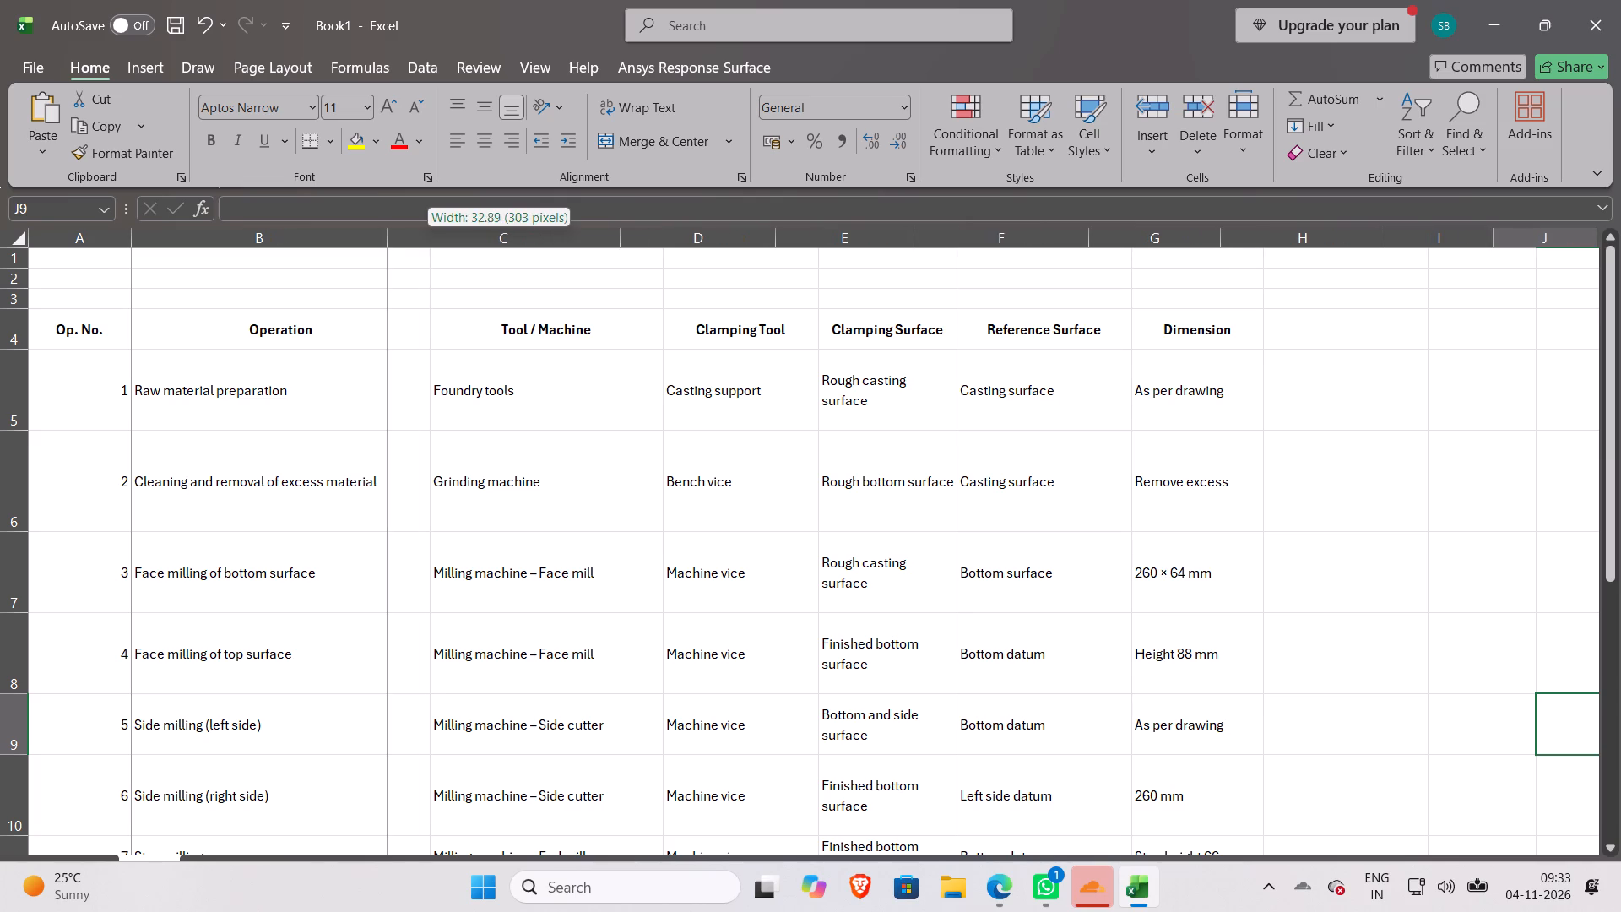
{"action": "left_click_drag", "start_coordinate": [385, 249], "coordinate": [393, 253]}
Check how the entries fit in the columns throughout the pasted CI Base table's rows.
{"action": "scroll", "coordinate": [356, 450], "scroll_direction": "down", "scroll_amount": 6}
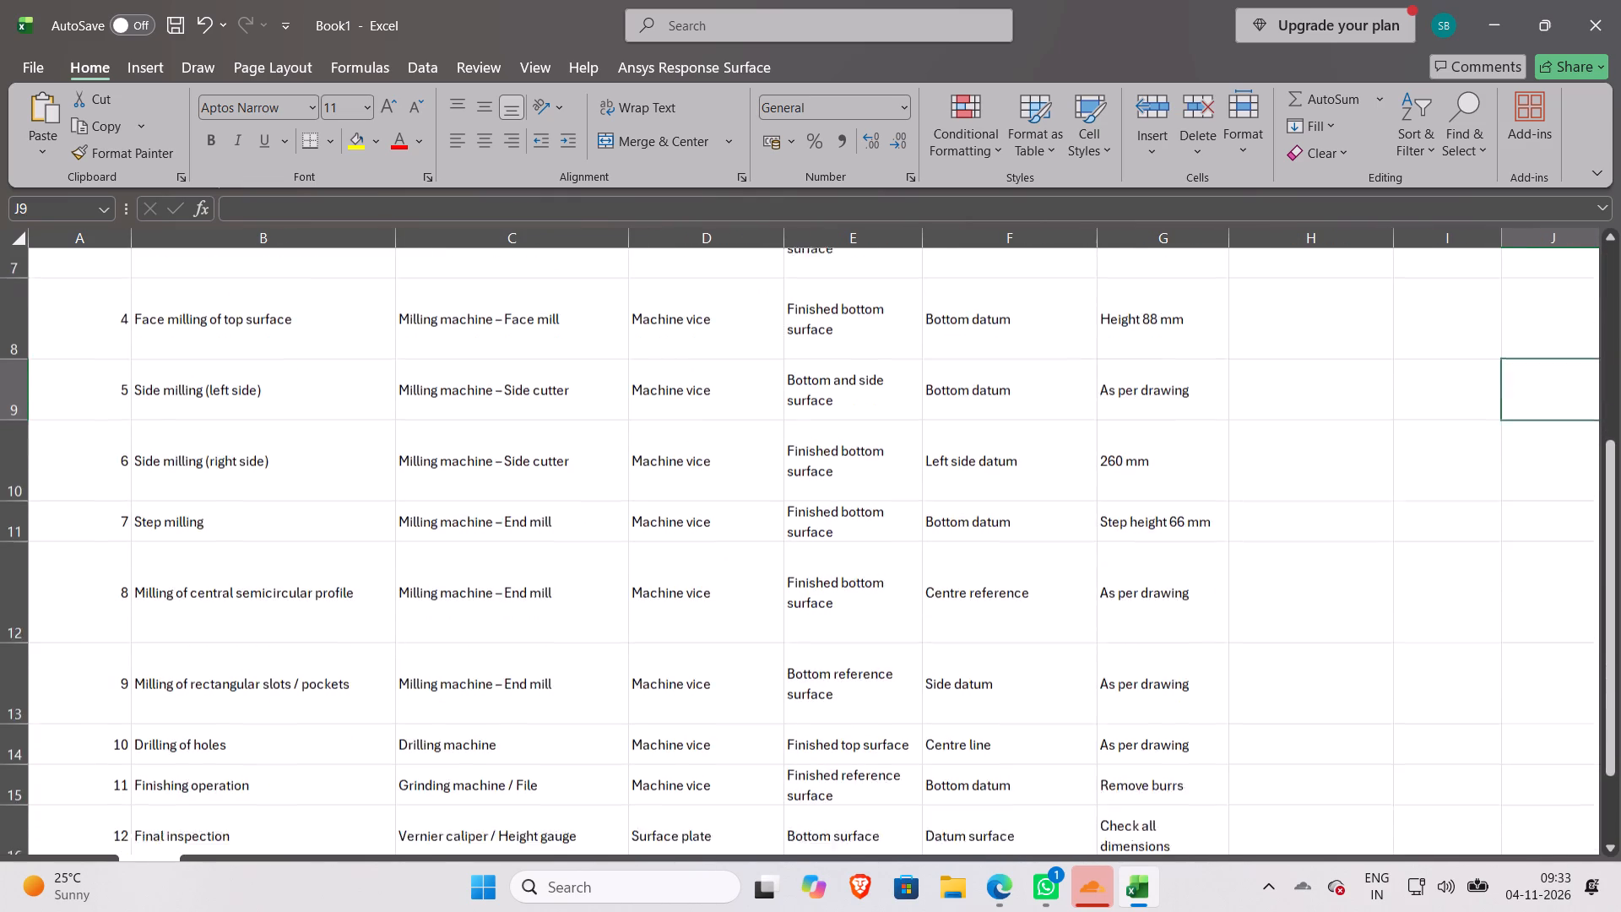
{"action": "scroll", "coordinate": [355, 453], "scroll_direction": "down", "scroll_amount": 4}
{"action": "scroll", "coordinate": [355, 452], "scroll_direction": "up", "scroll_amount": 8}
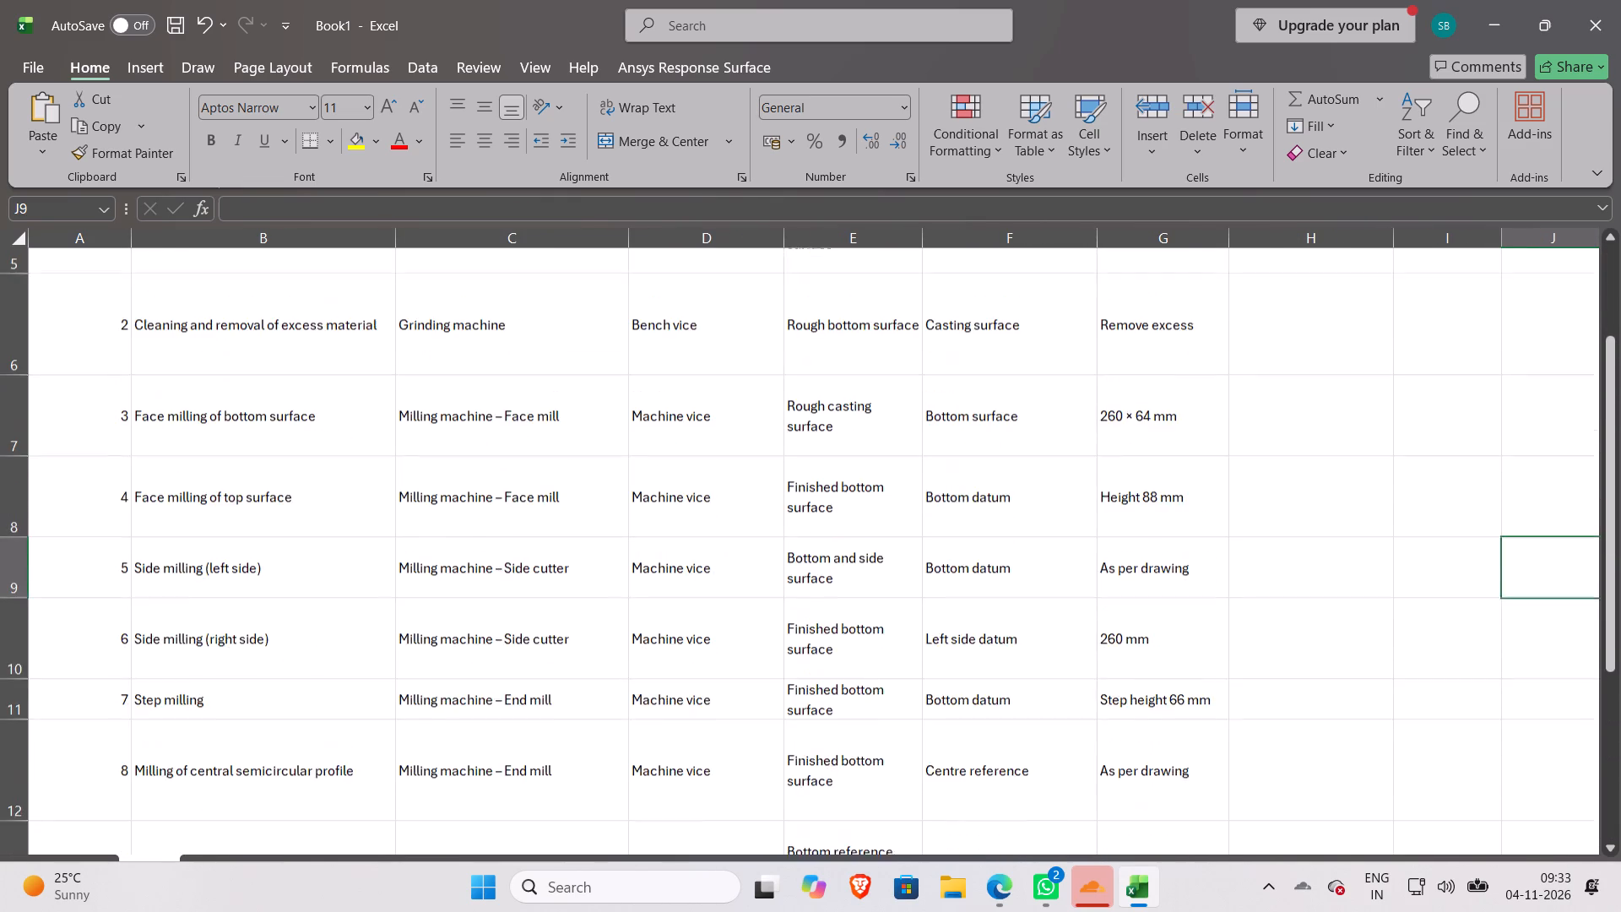
{"action": "scroll", "coordinate": [355, 452], "scroll_direction": "up", "scroll_amount": 4}
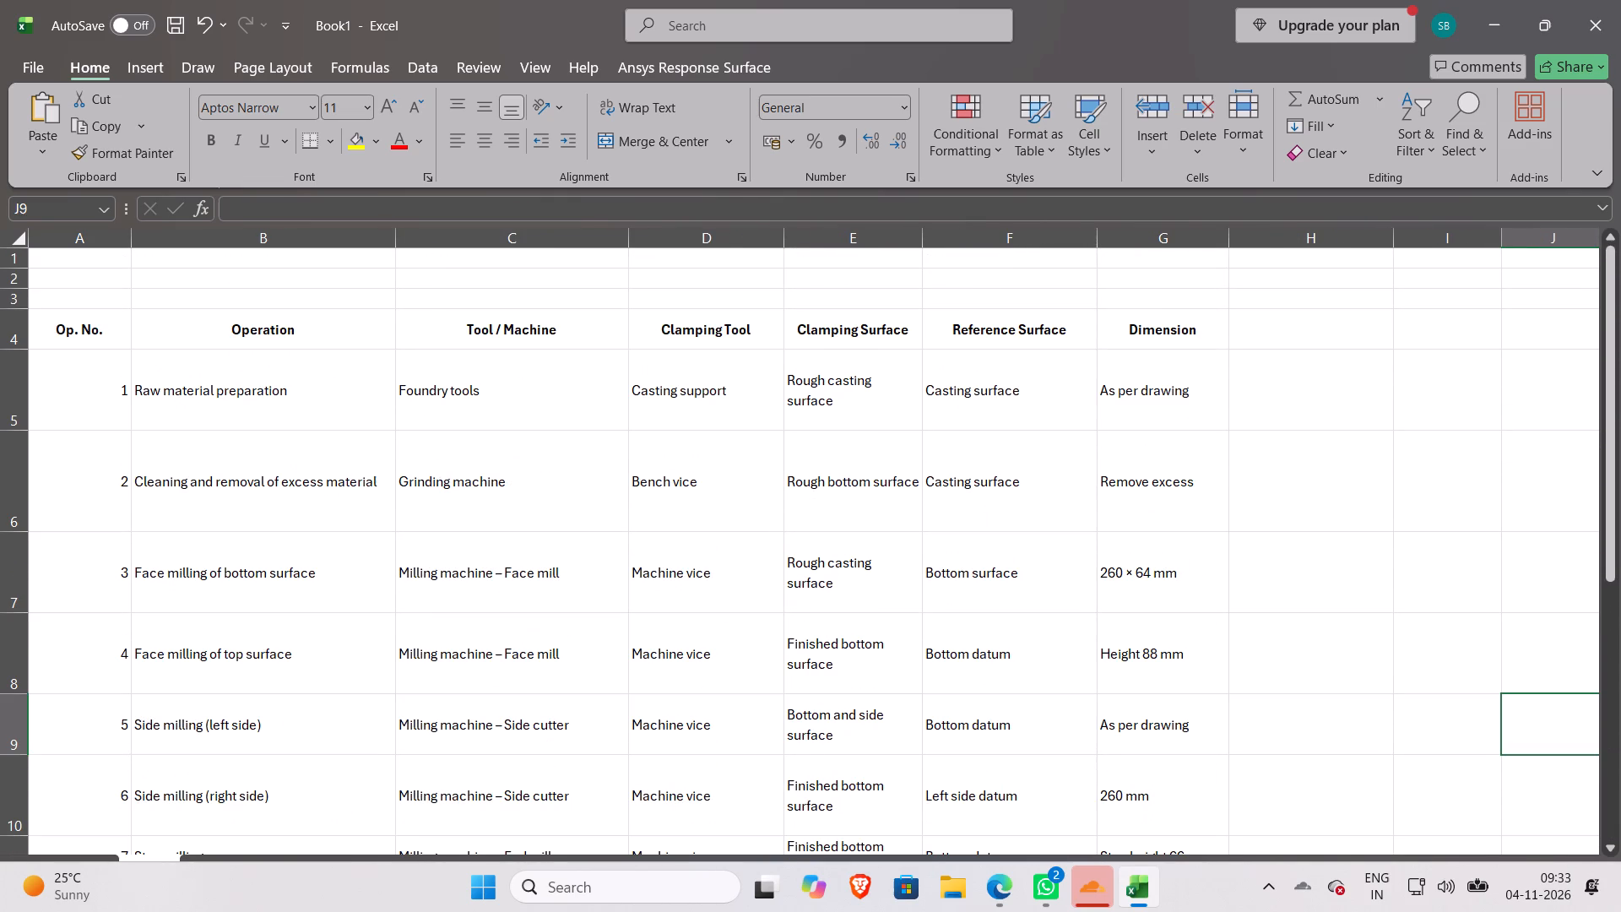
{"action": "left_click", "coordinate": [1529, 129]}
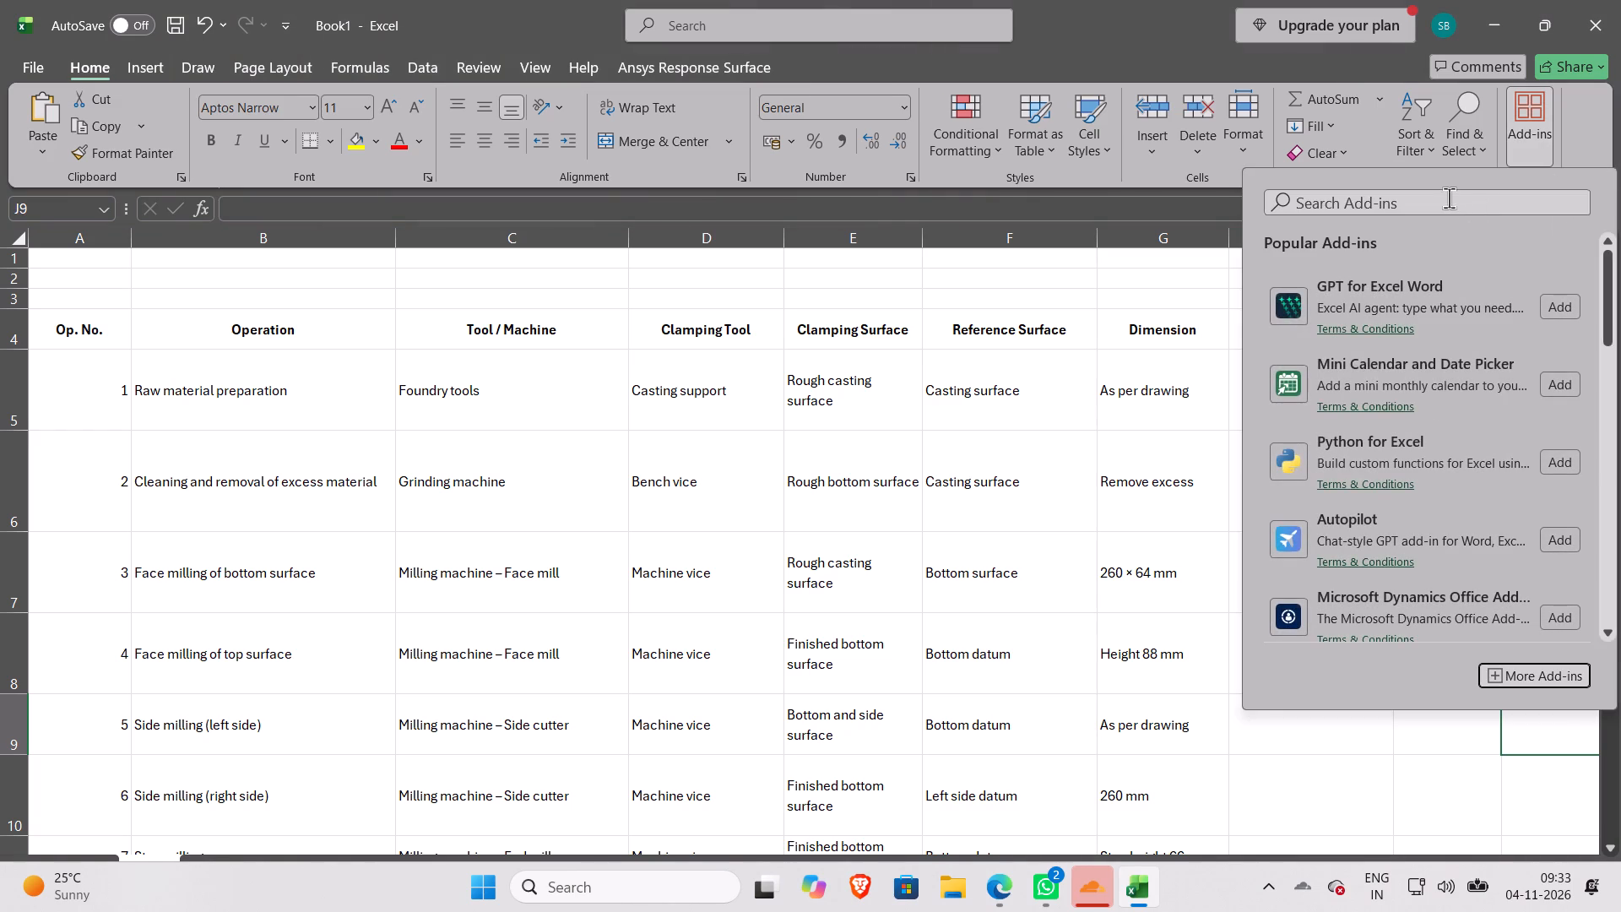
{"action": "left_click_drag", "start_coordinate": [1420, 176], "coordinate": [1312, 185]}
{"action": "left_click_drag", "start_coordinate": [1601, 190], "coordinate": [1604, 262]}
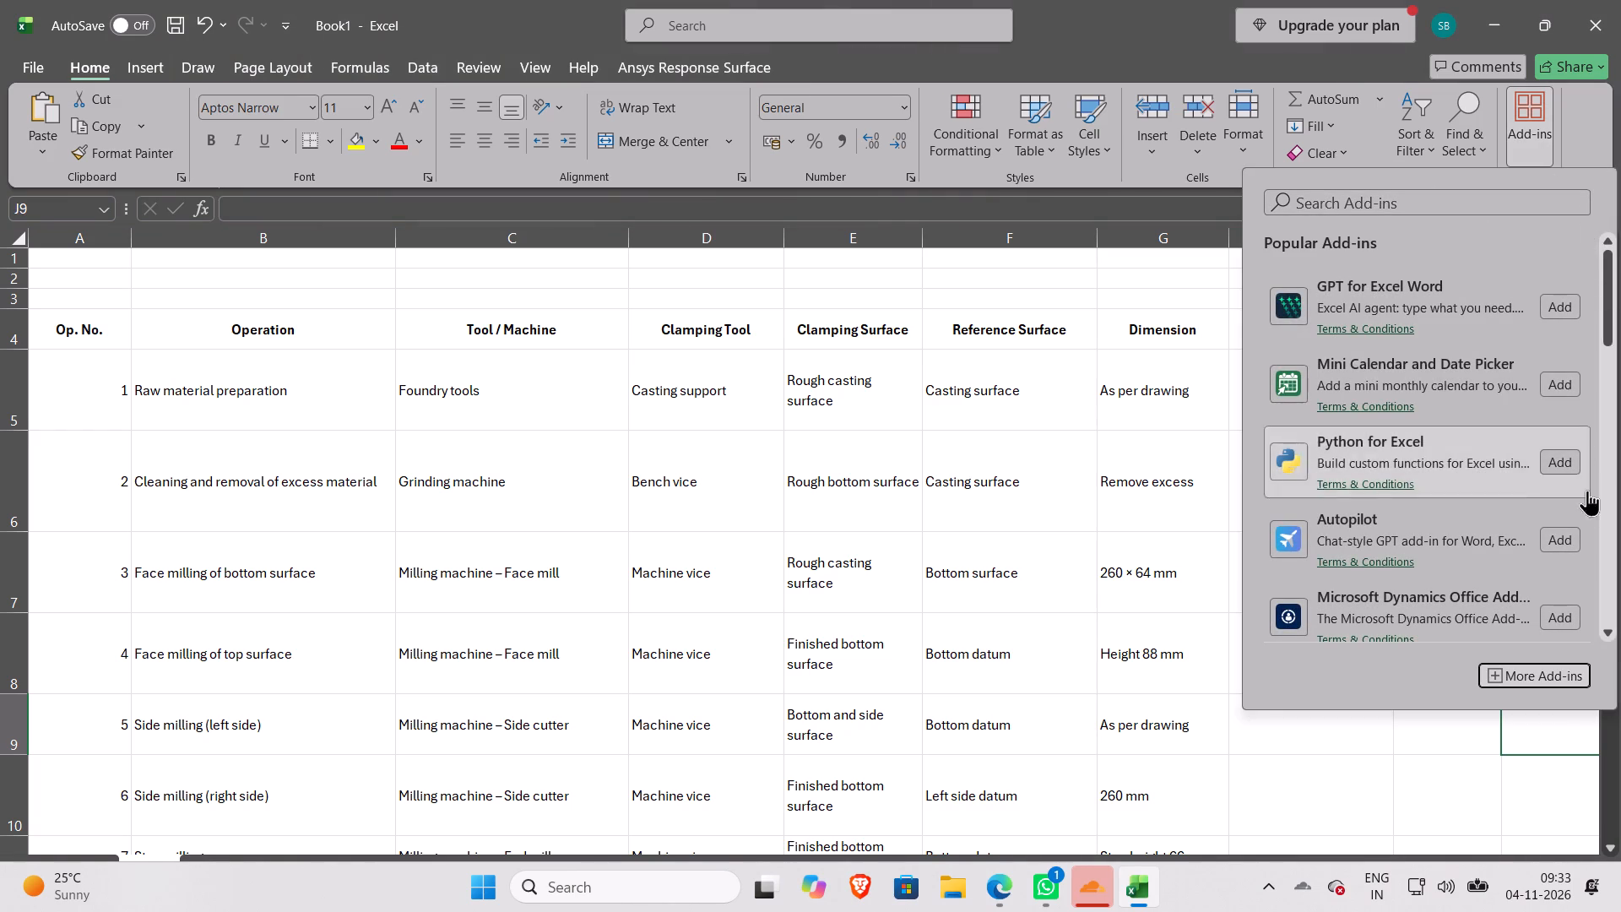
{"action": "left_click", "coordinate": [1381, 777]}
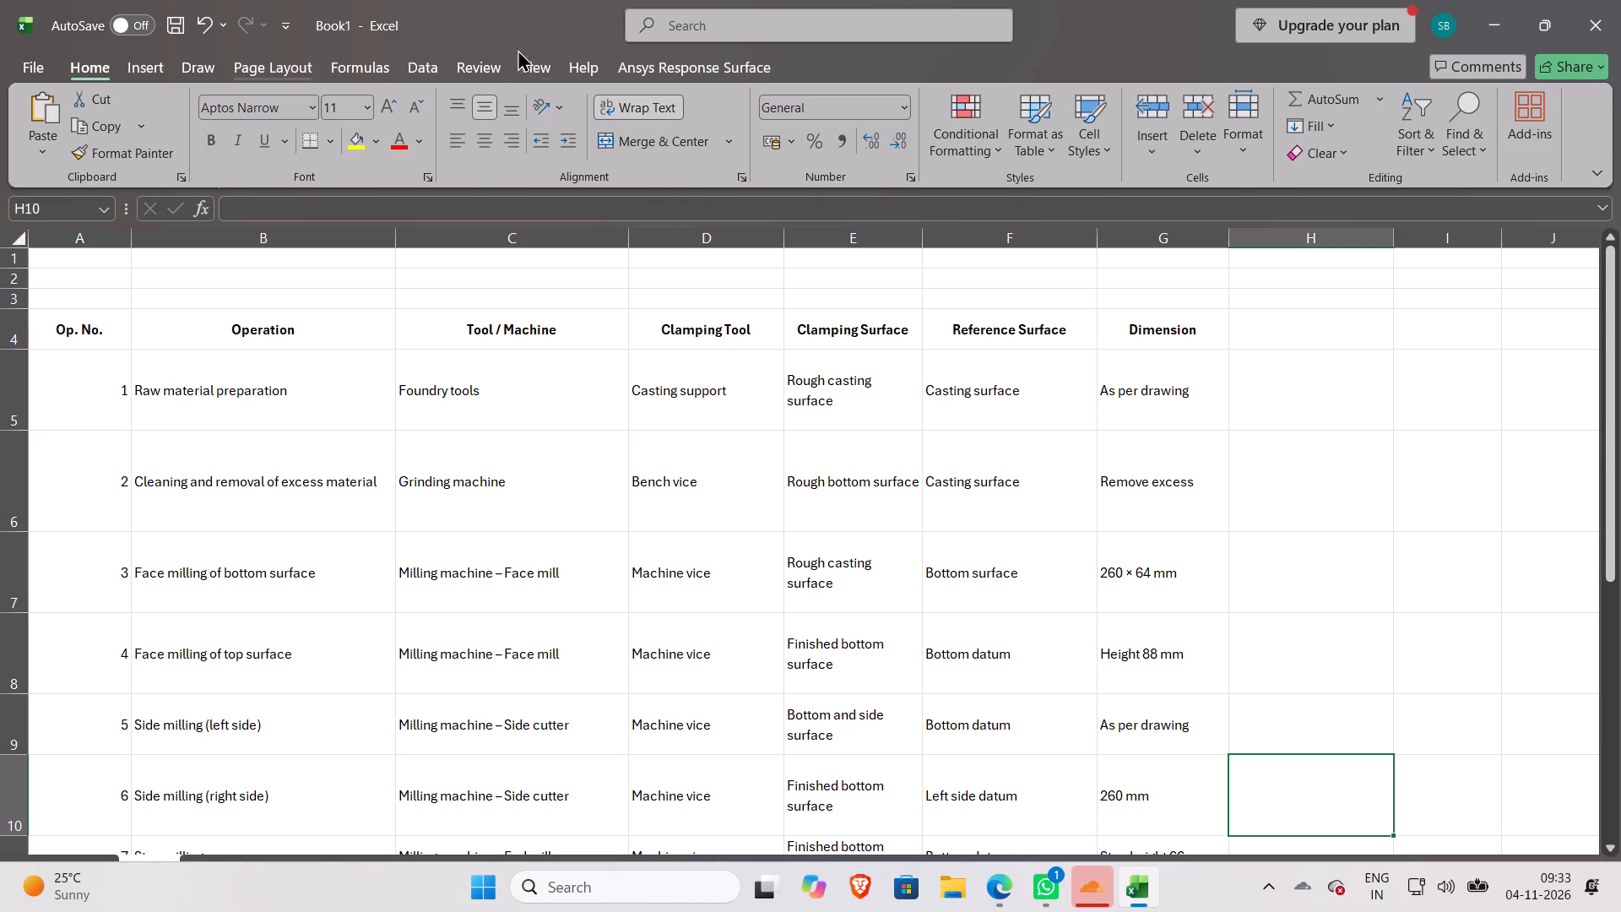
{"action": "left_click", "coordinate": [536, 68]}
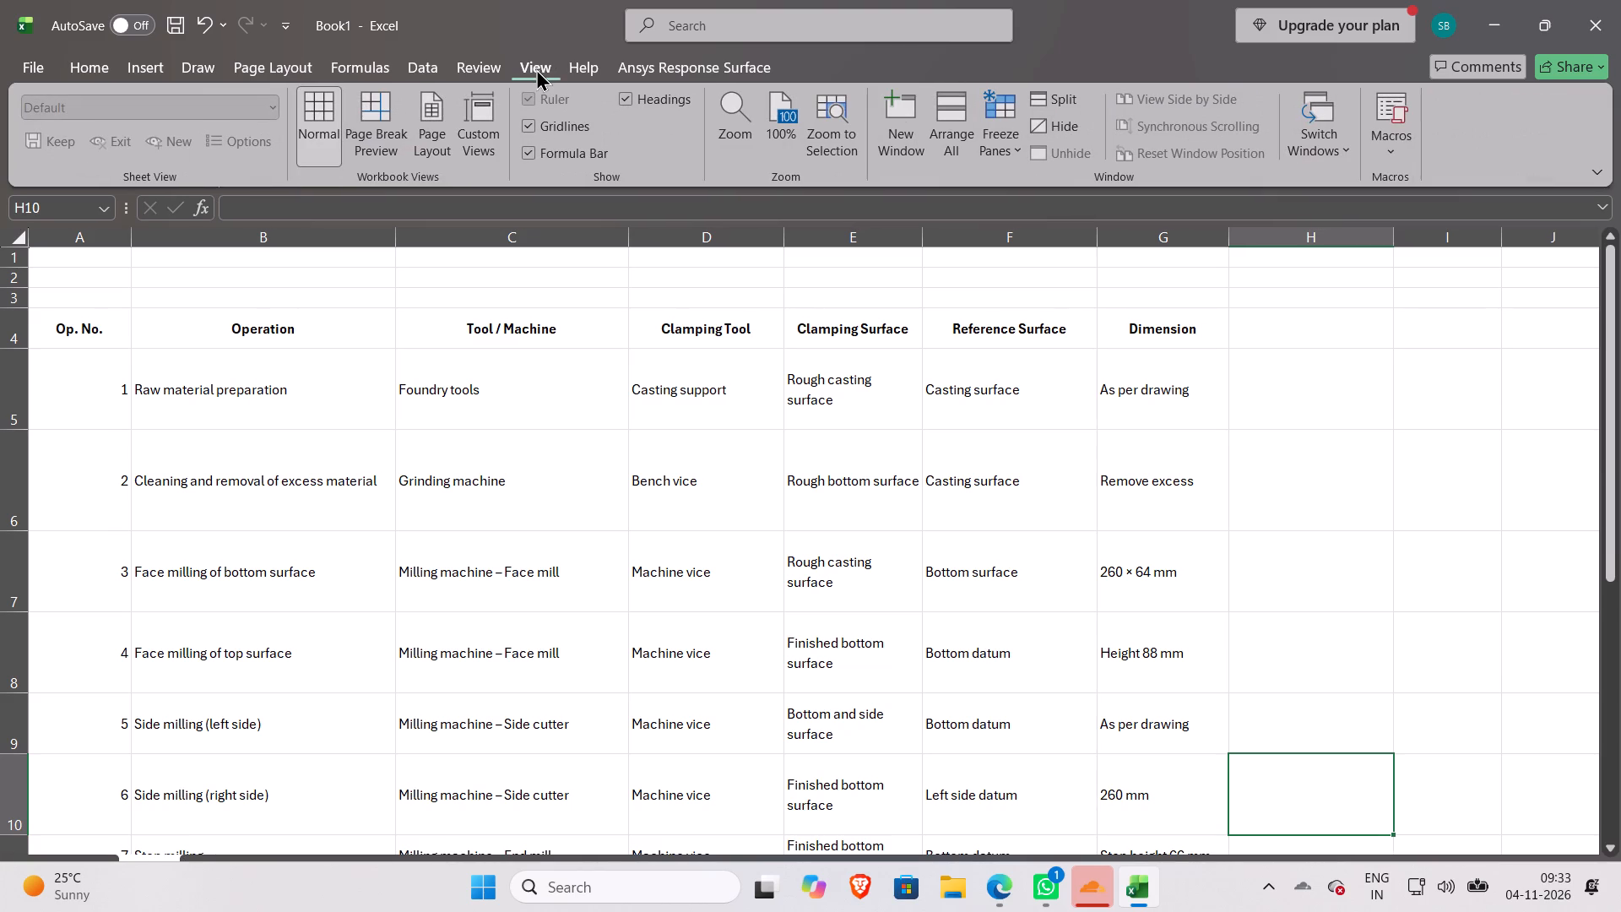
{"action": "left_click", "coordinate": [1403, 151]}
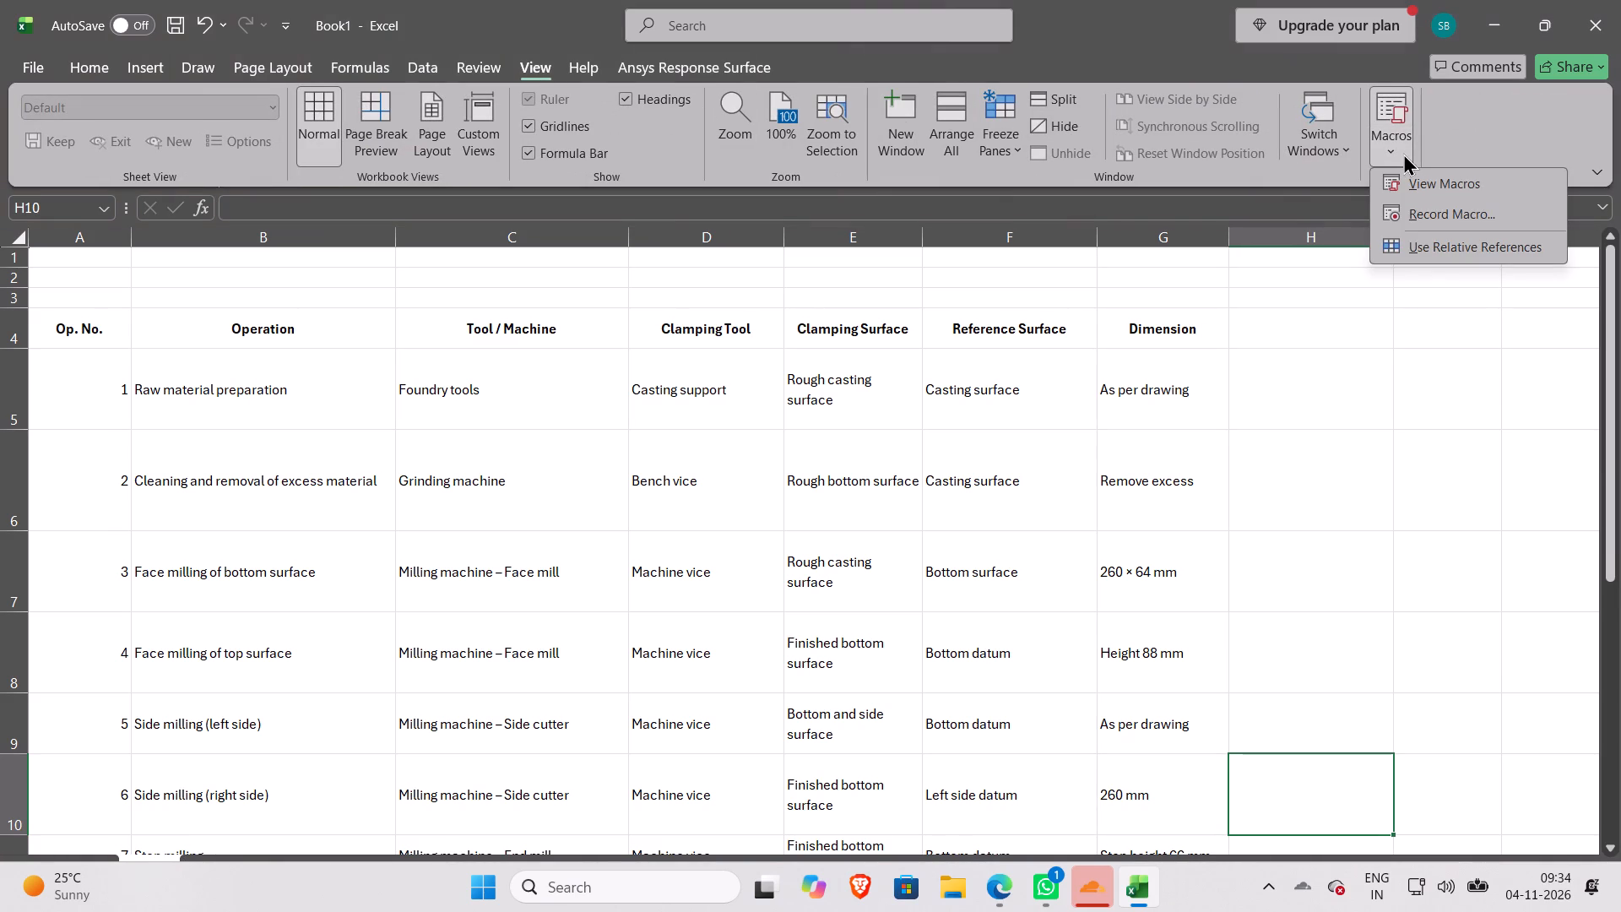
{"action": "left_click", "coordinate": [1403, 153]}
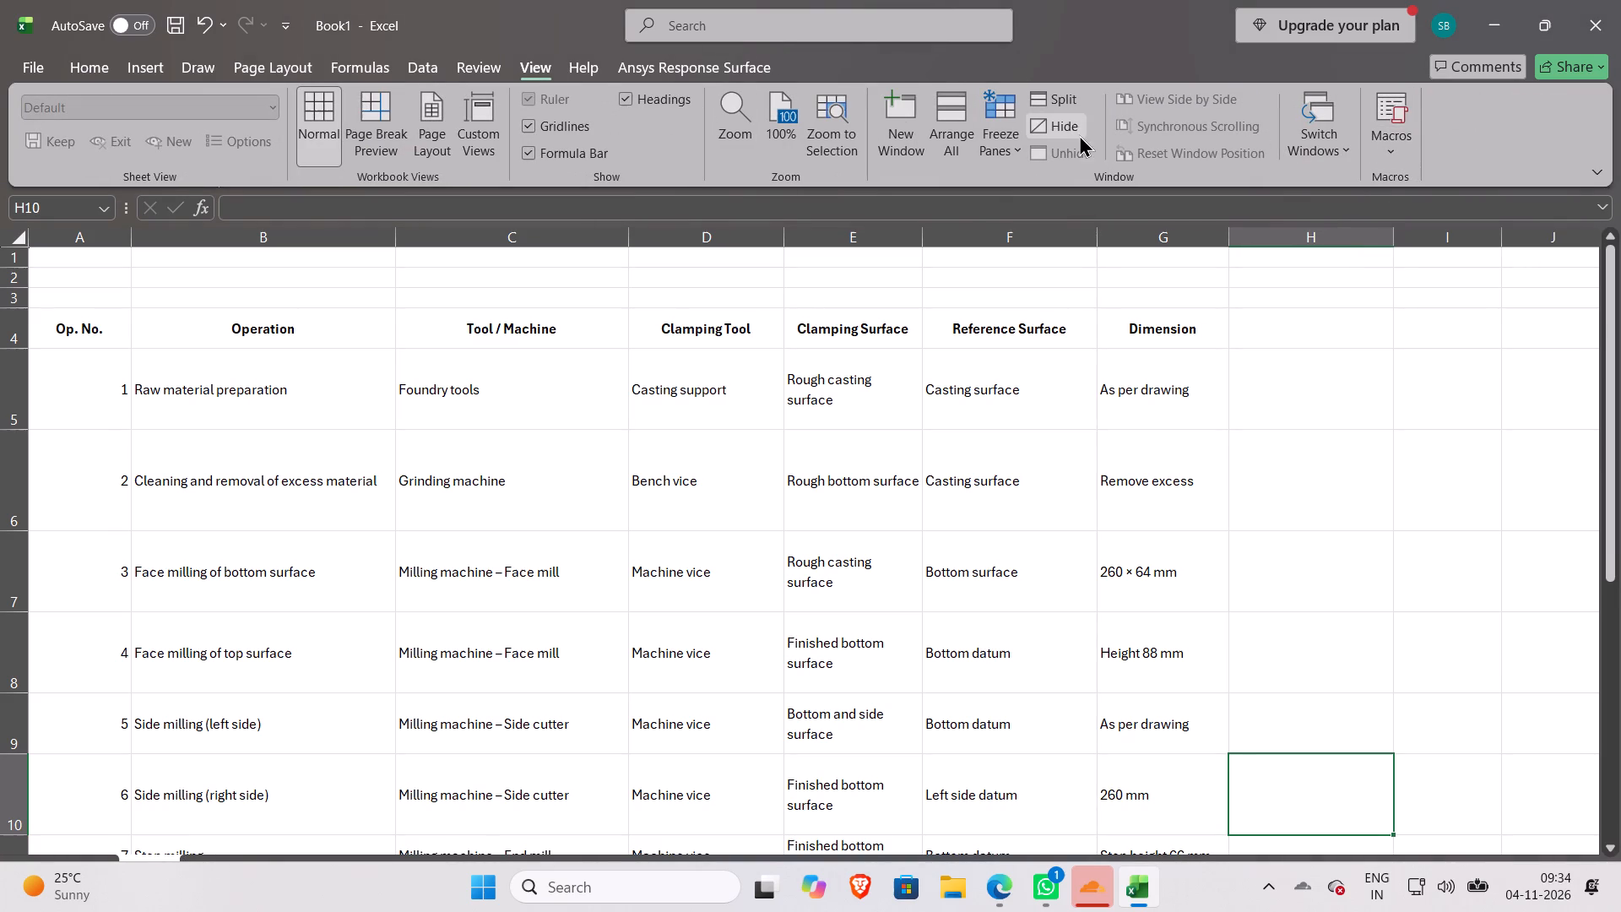
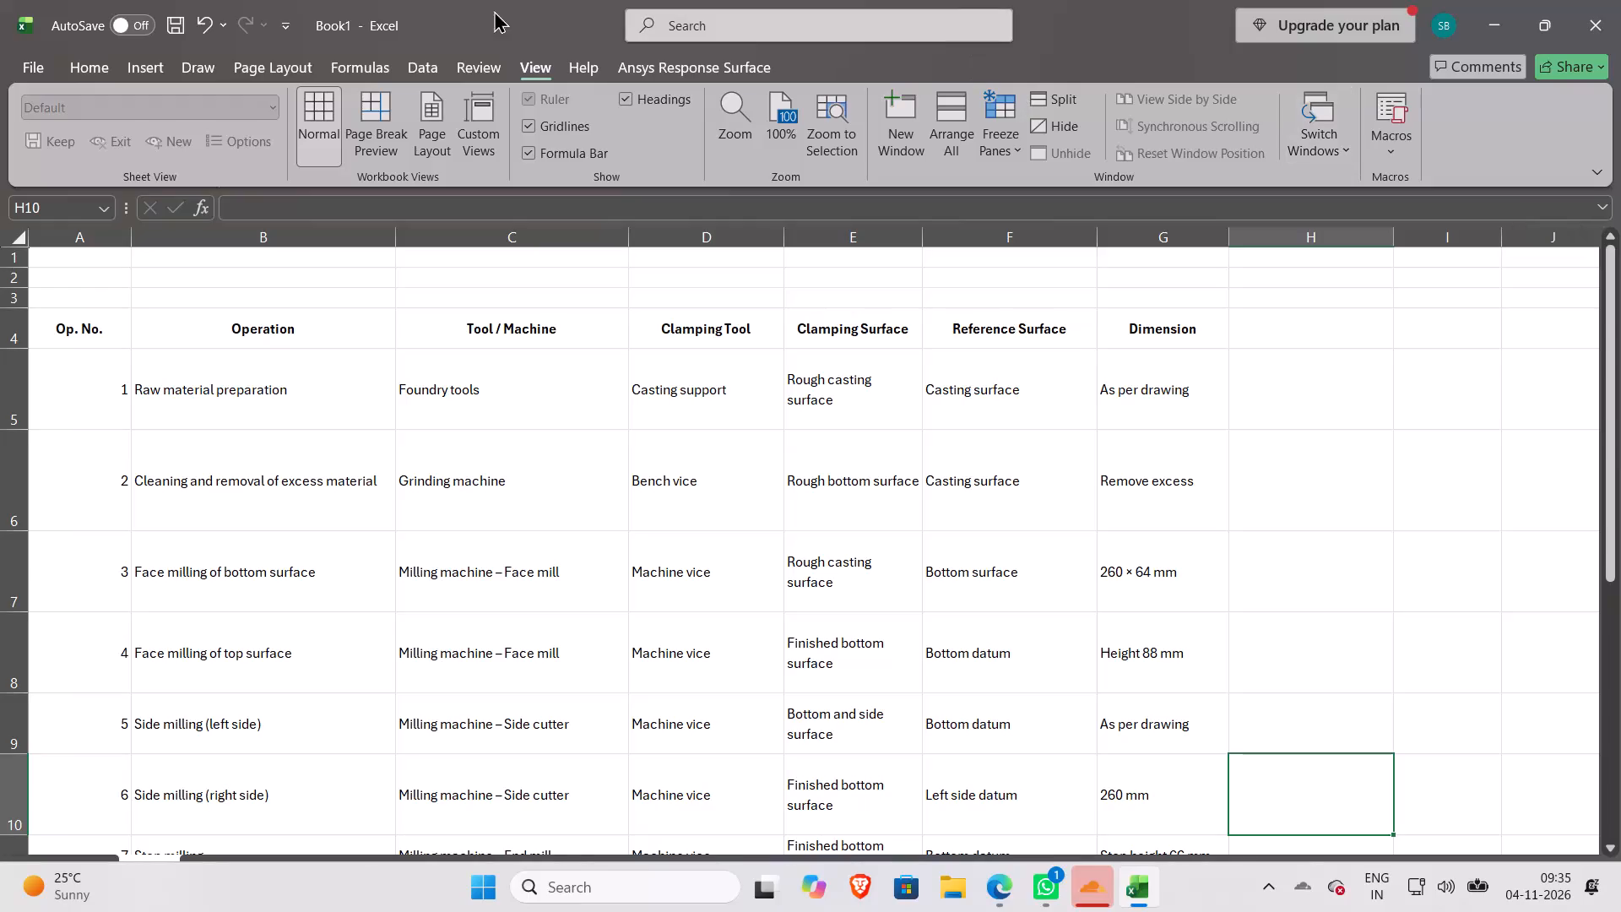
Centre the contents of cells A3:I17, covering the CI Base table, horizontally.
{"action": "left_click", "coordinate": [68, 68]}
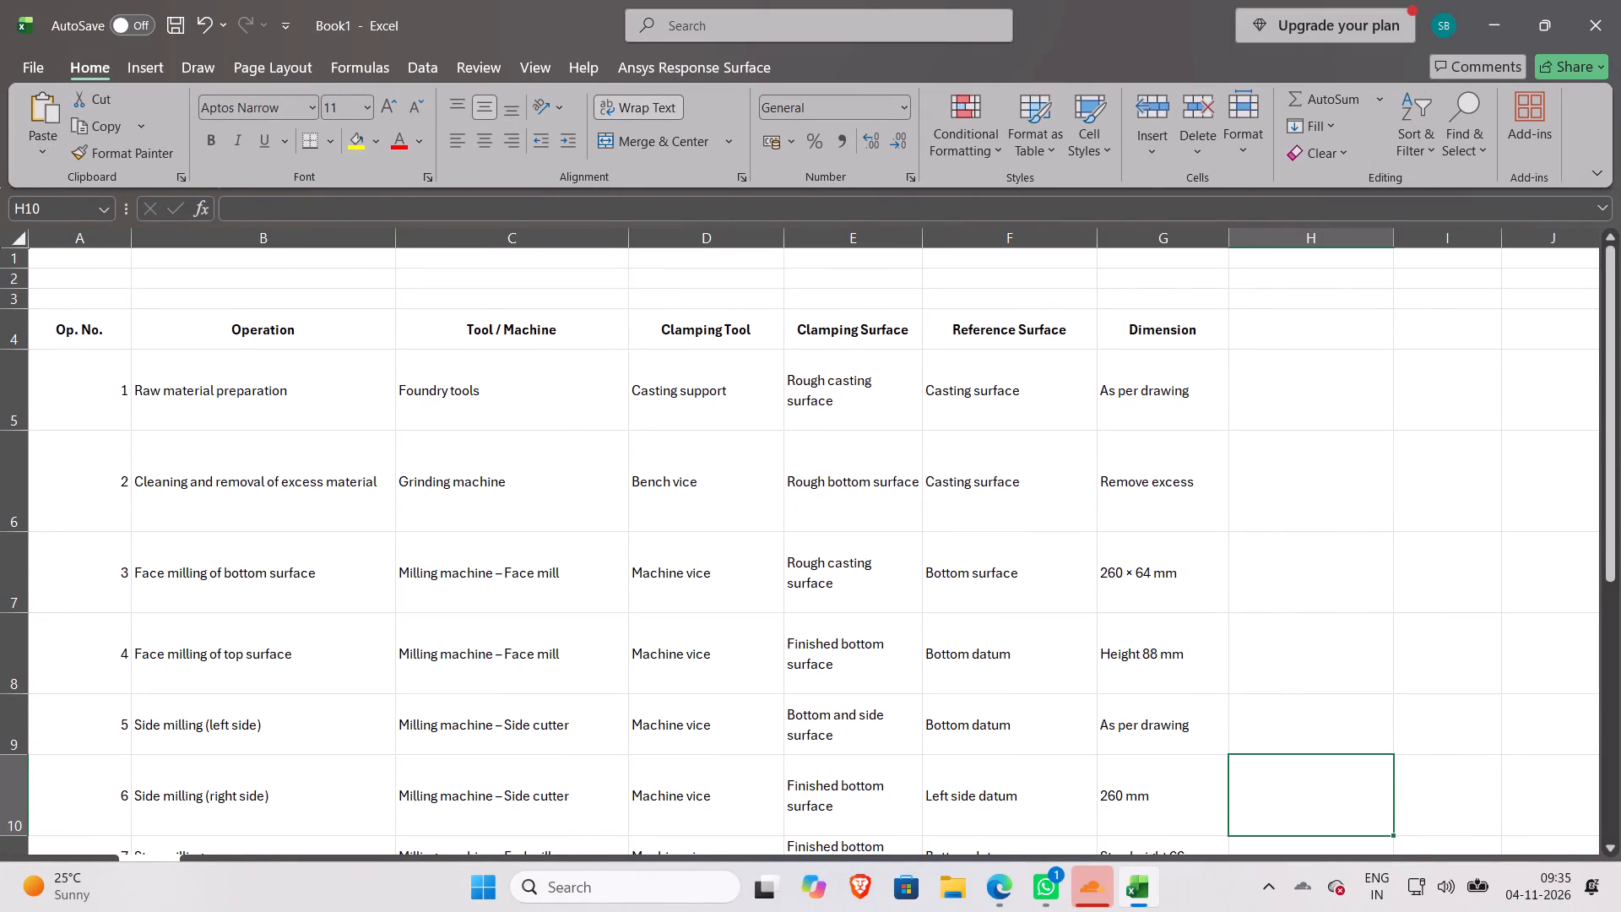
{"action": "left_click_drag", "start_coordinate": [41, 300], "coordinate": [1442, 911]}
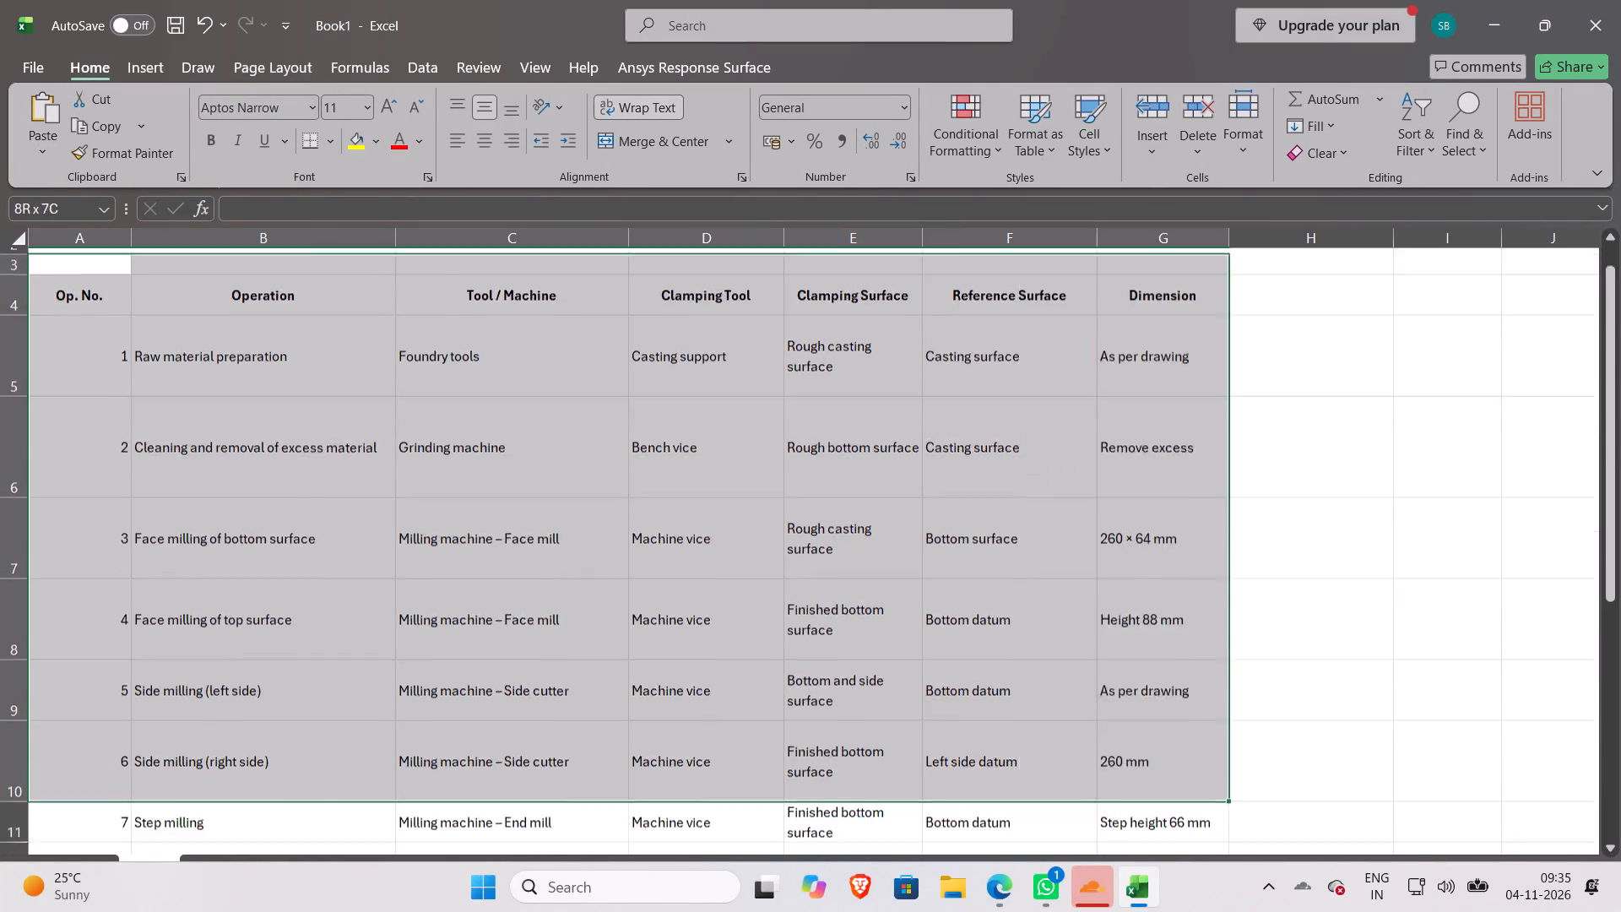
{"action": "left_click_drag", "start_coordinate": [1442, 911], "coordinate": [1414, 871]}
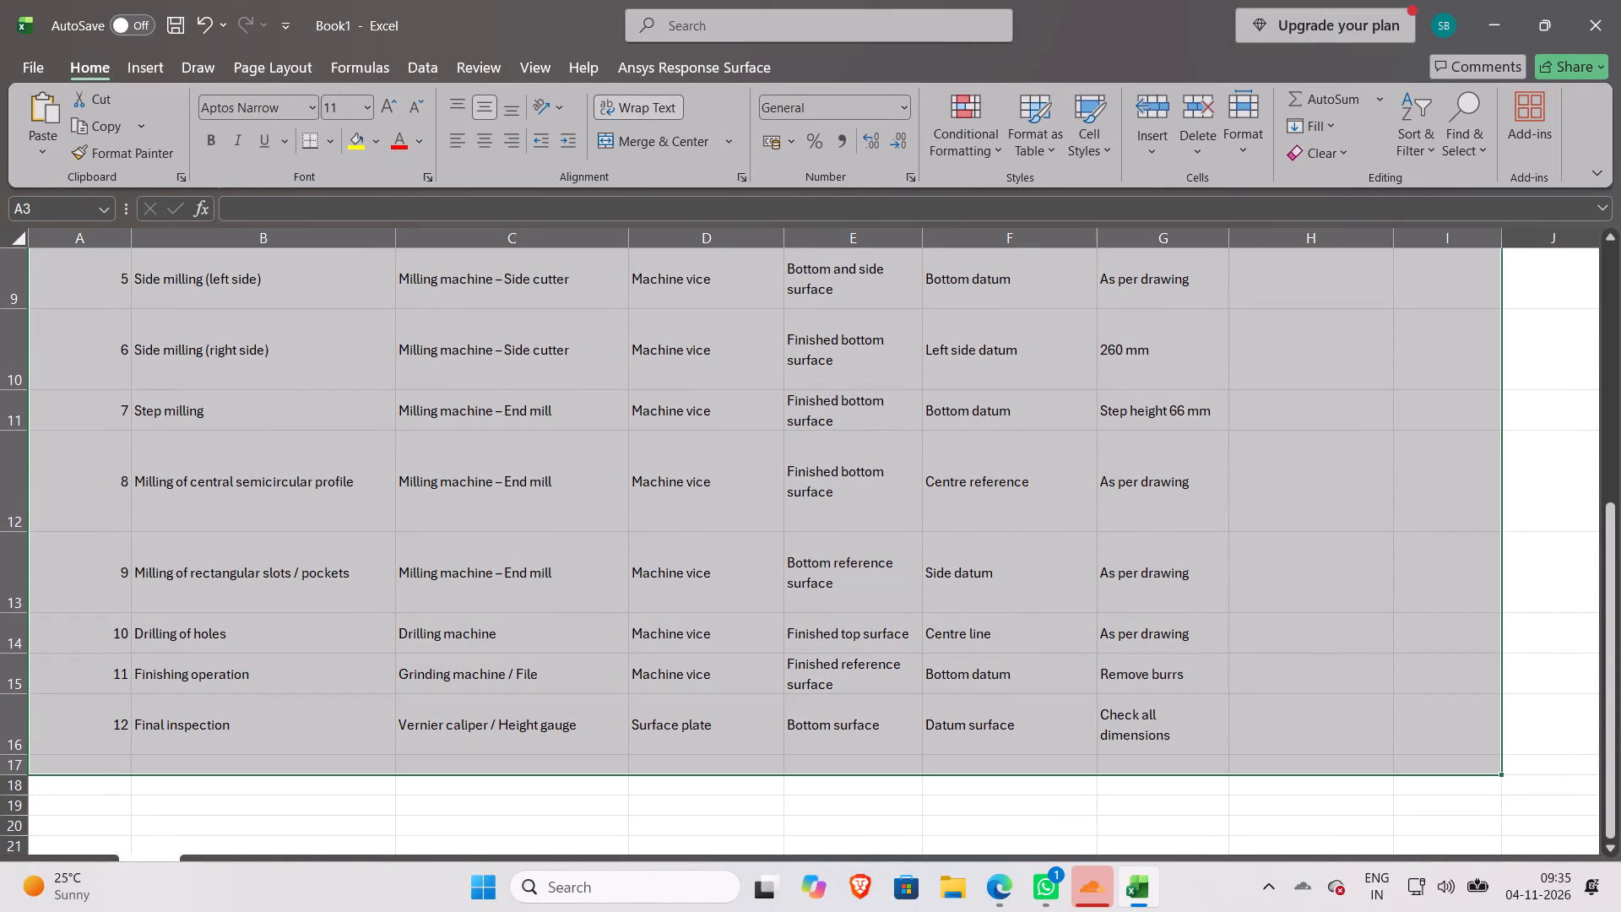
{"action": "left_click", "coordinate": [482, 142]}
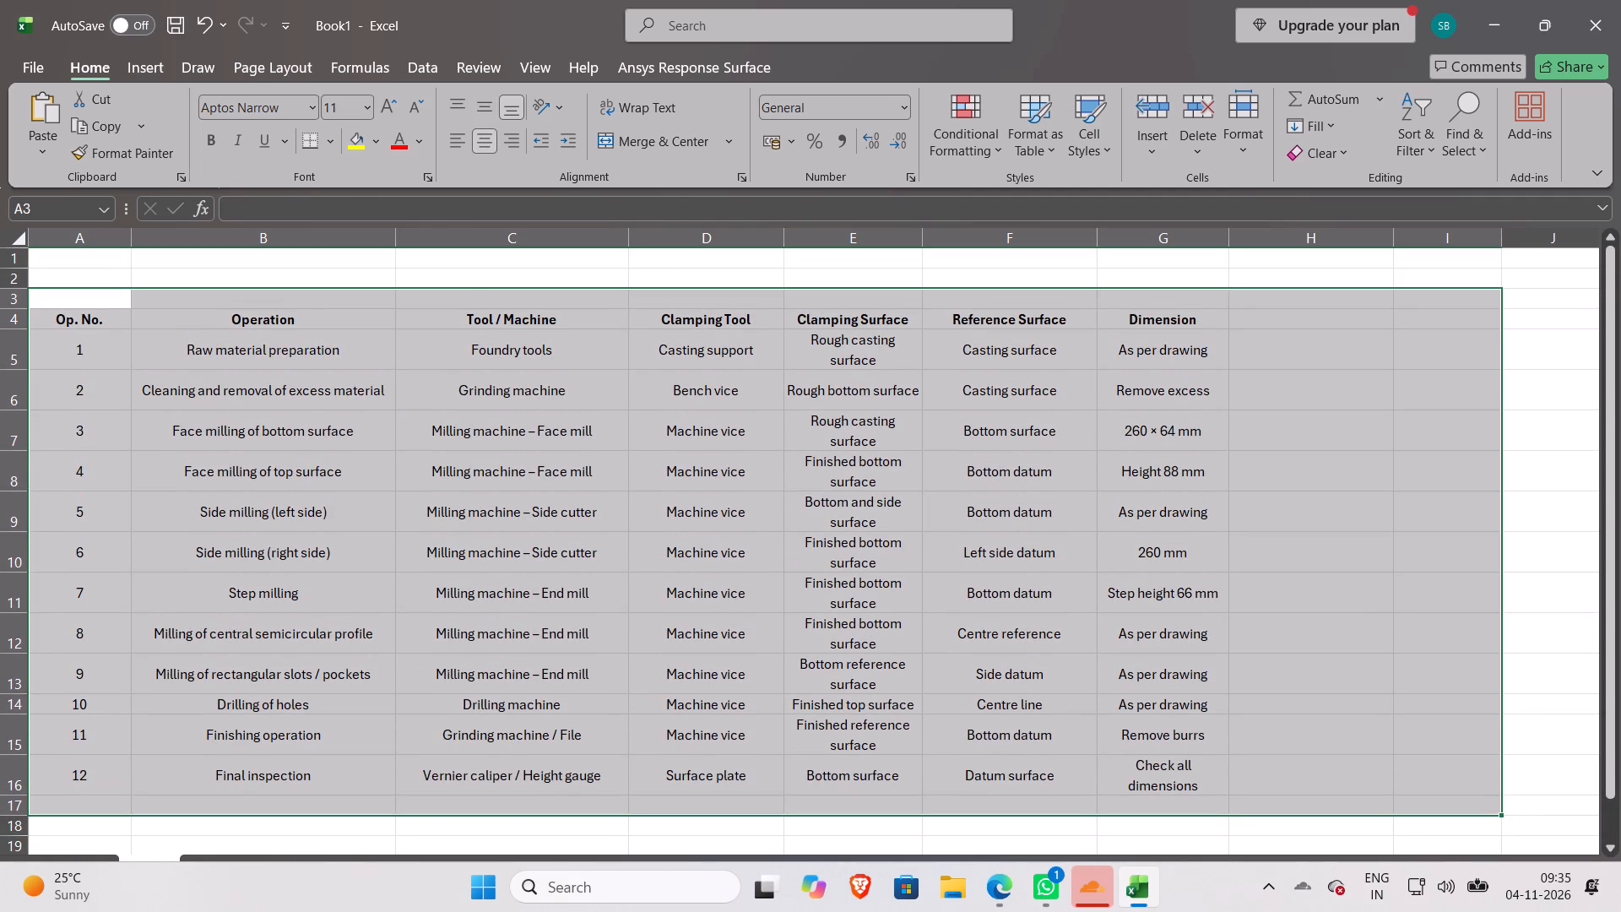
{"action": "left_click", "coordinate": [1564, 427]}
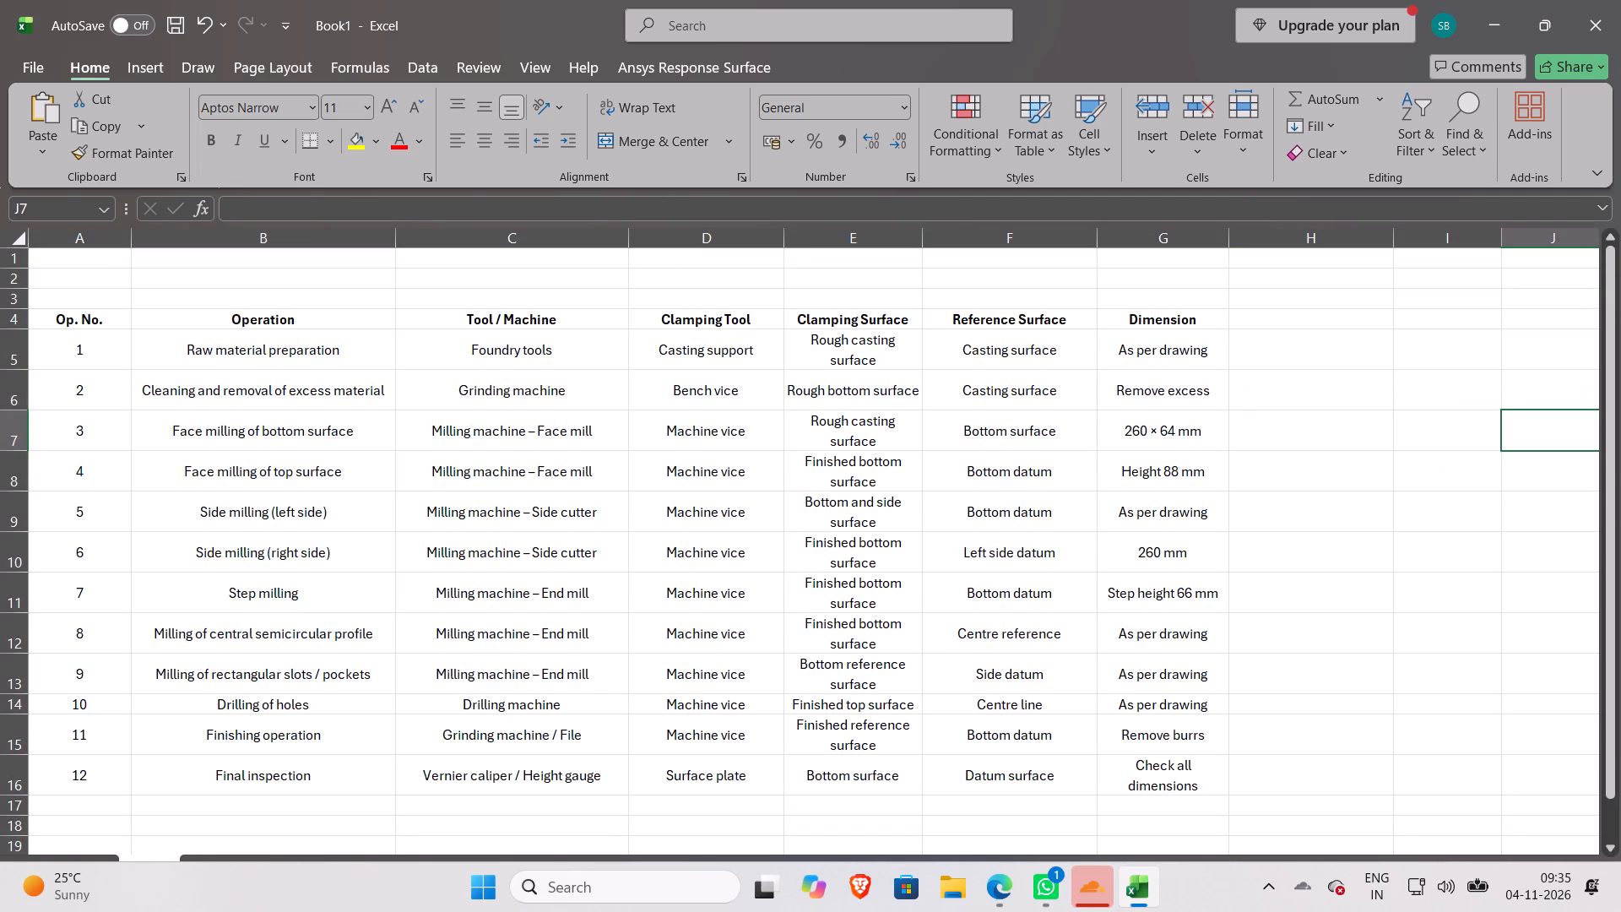
Undo the horizontal centring and the last resizing of column B.
{"action": "key", "text": "ctrl+z"}
{"action": "left_click", "coordinate": [1578, 378]}
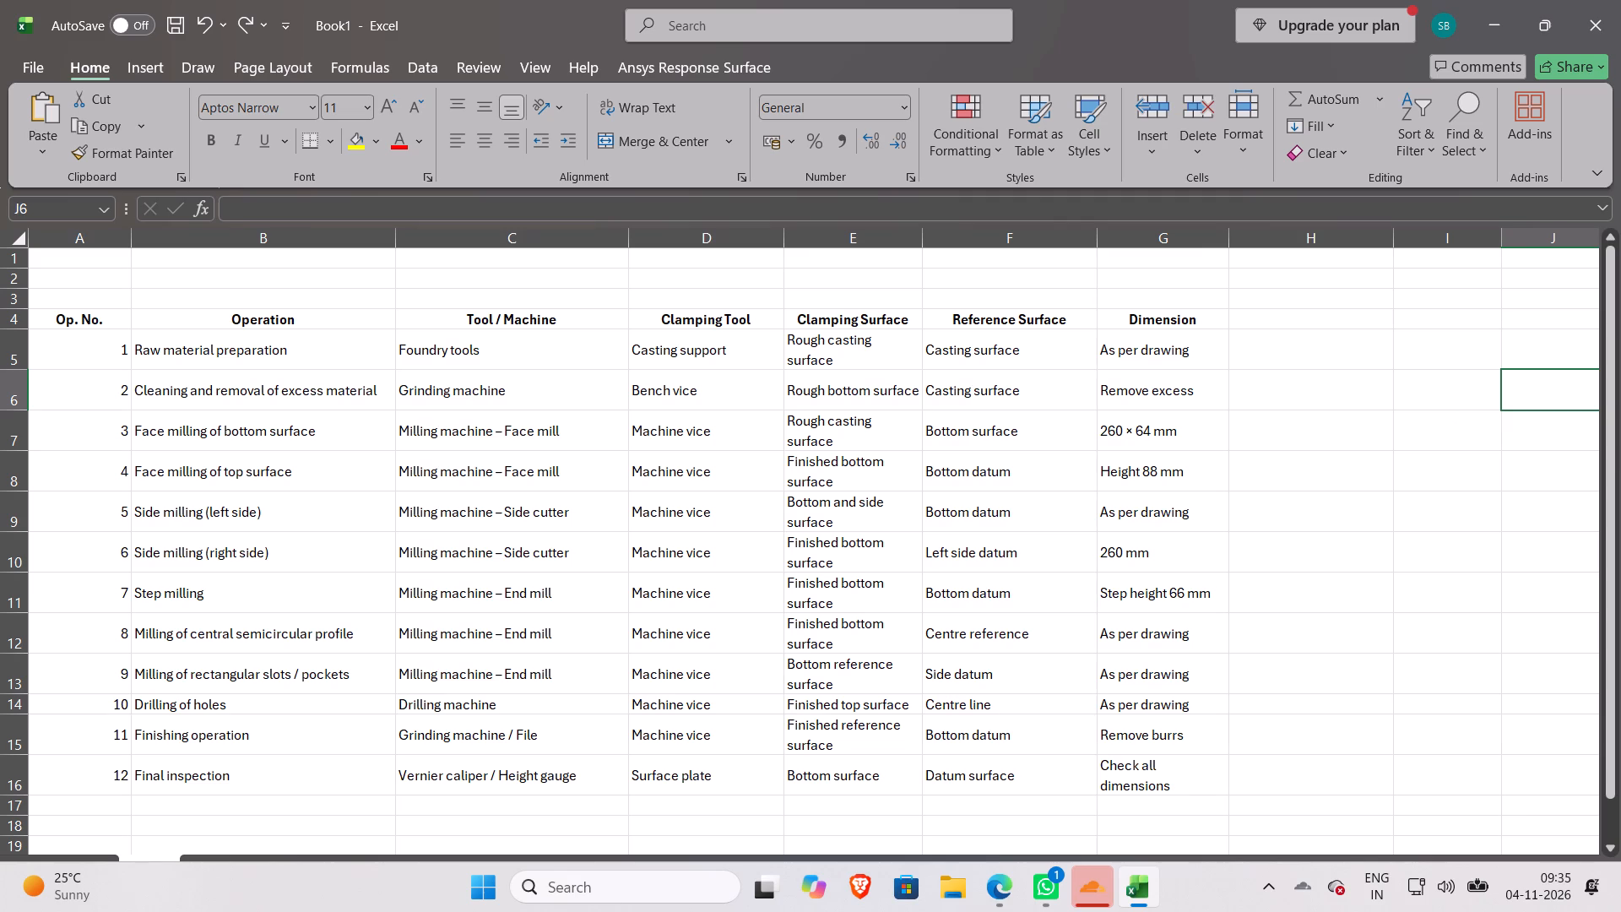
{"action": "scroll", "coordinate": [531, 414], "scroll_direction": "up", "scroll_amount": 2}
{"action": "key", "text": "ctrl+z"}
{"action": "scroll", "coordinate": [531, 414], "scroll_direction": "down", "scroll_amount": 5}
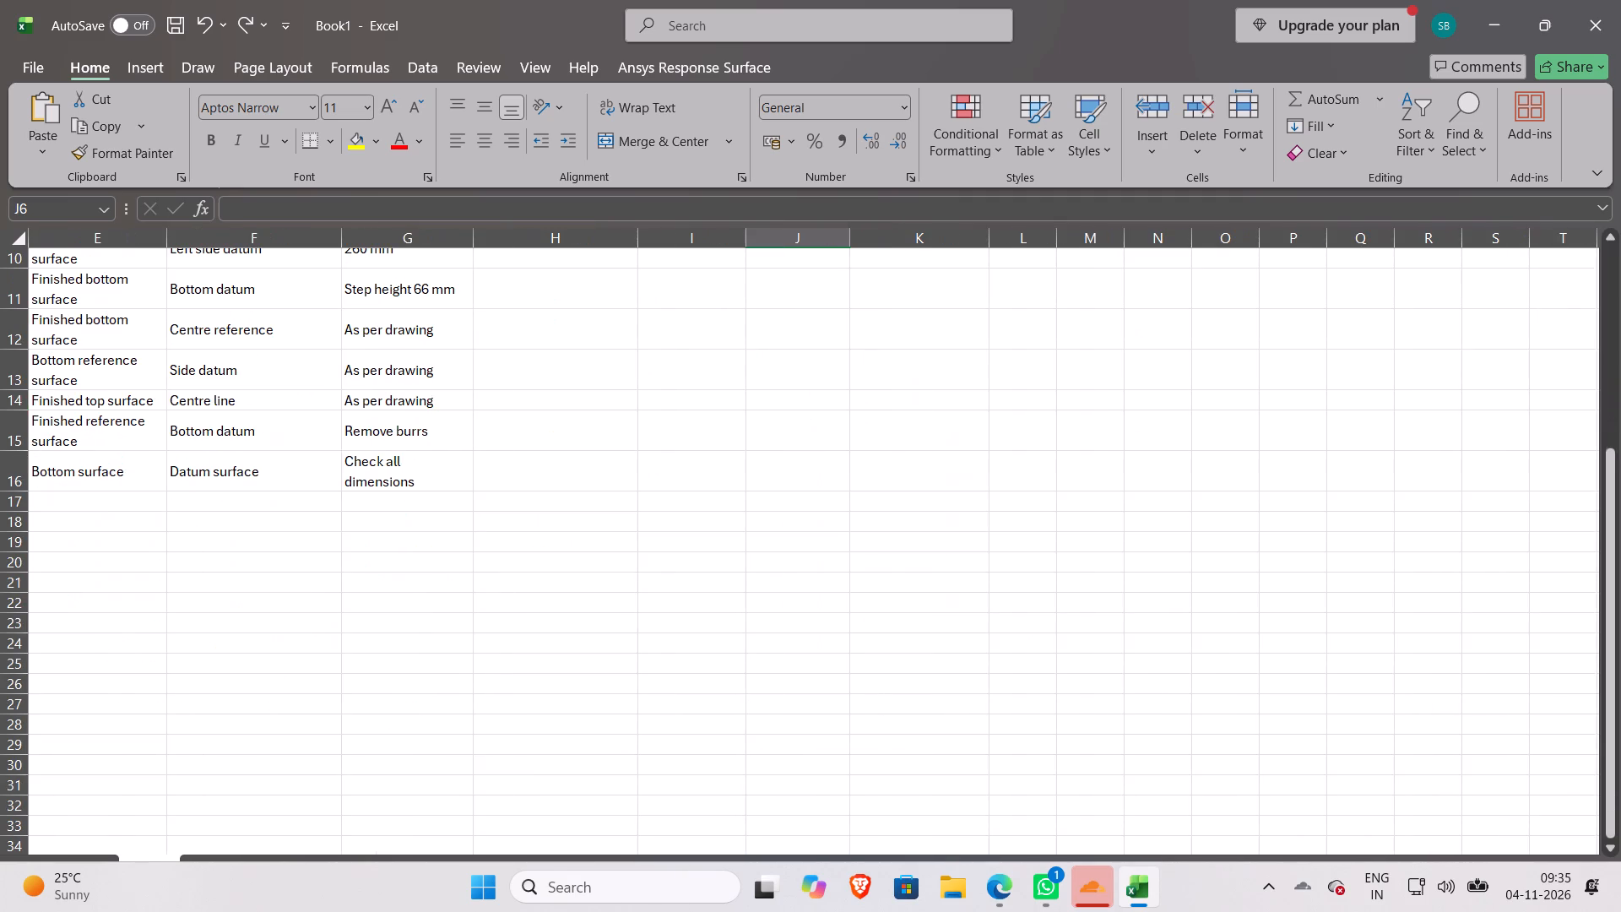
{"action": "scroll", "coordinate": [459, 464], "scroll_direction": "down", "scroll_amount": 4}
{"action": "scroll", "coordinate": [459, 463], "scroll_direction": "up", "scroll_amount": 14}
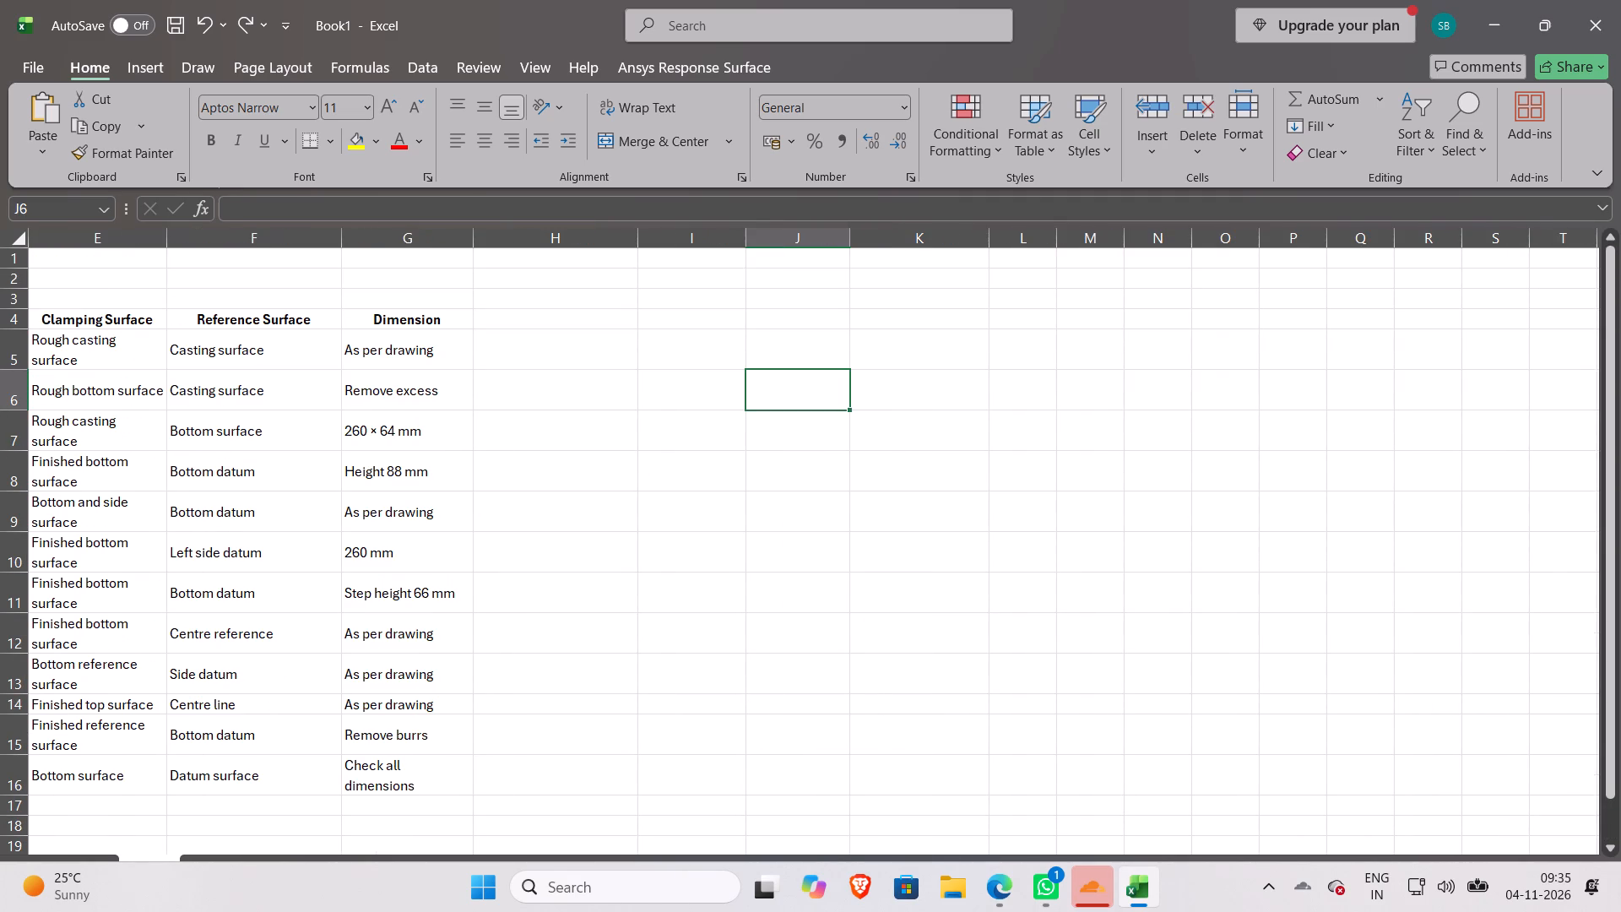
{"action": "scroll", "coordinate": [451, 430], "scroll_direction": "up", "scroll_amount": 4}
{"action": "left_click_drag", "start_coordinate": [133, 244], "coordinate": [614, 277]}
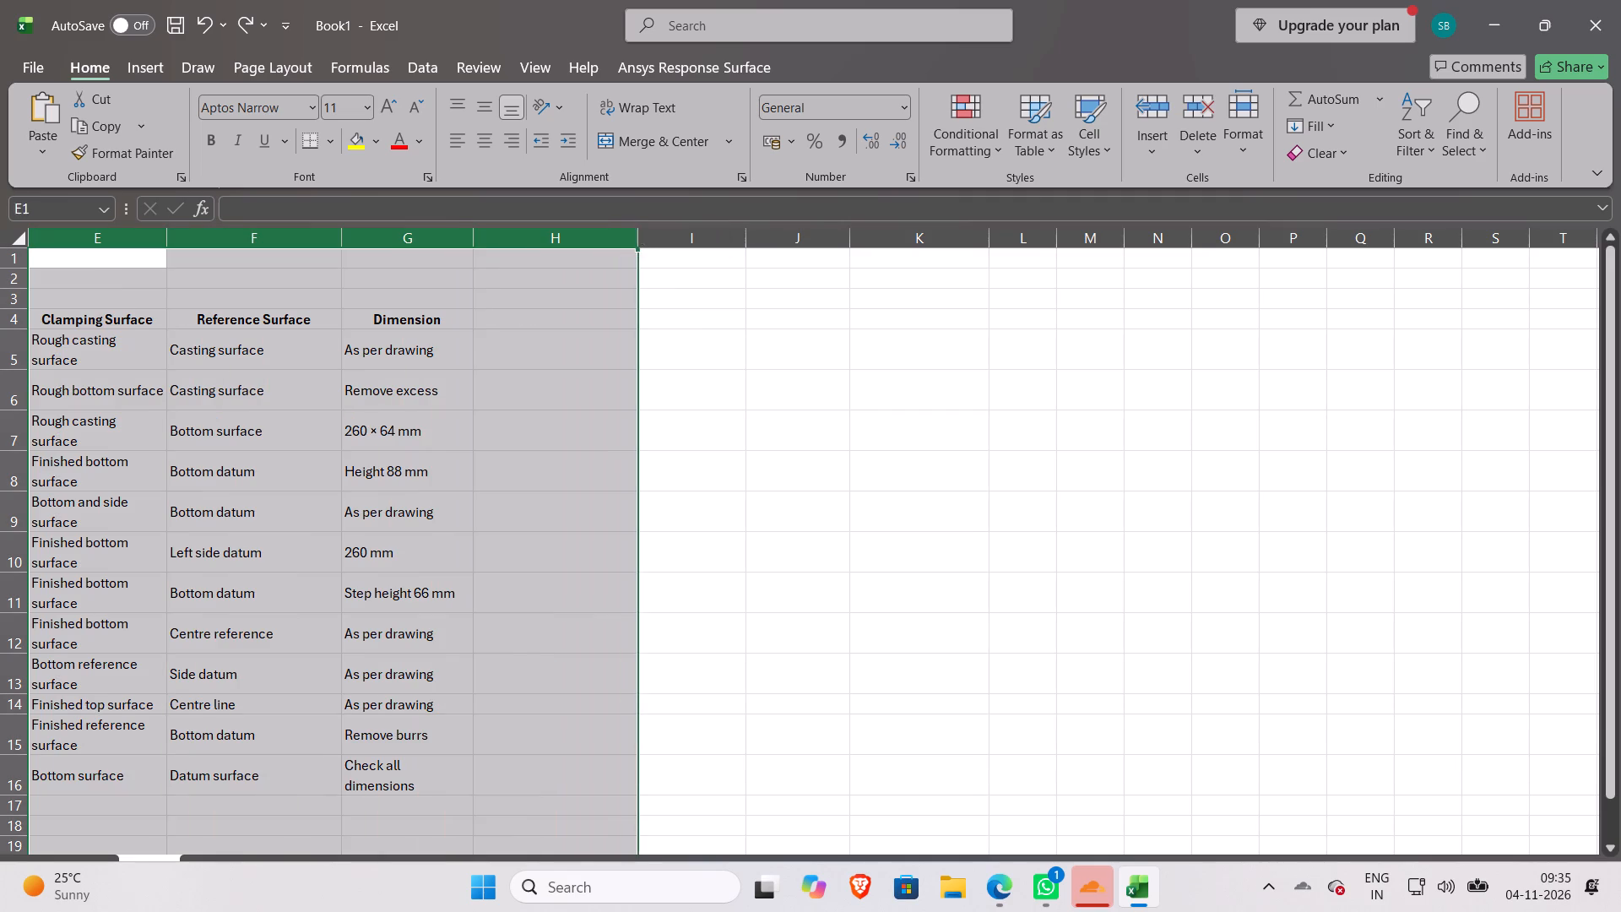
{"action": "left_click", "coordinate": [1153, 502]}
Apply middle vertical alignment and horizontal centring to cells A3:G33, covering the whole CI Base table.
{"action": "middle_click_drag", "start_coordinate": [596, 497], "coordinate": [595, 524]}
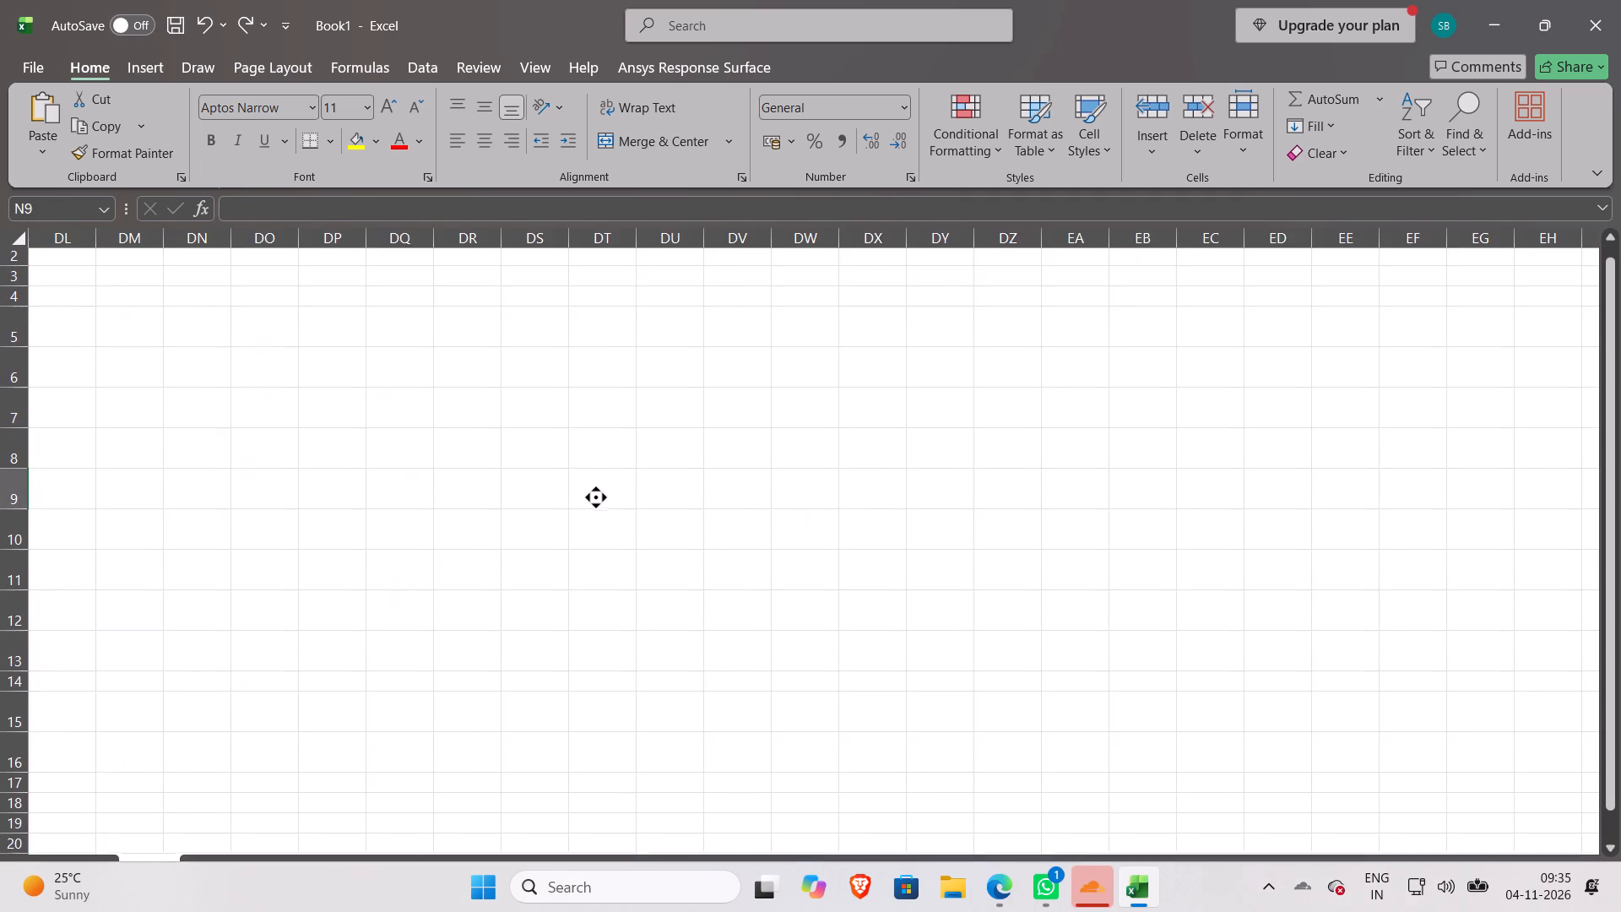
{"action": "middle_click_drag", "start_coordinate": [595, 524], "coordinate": [185, 538]}
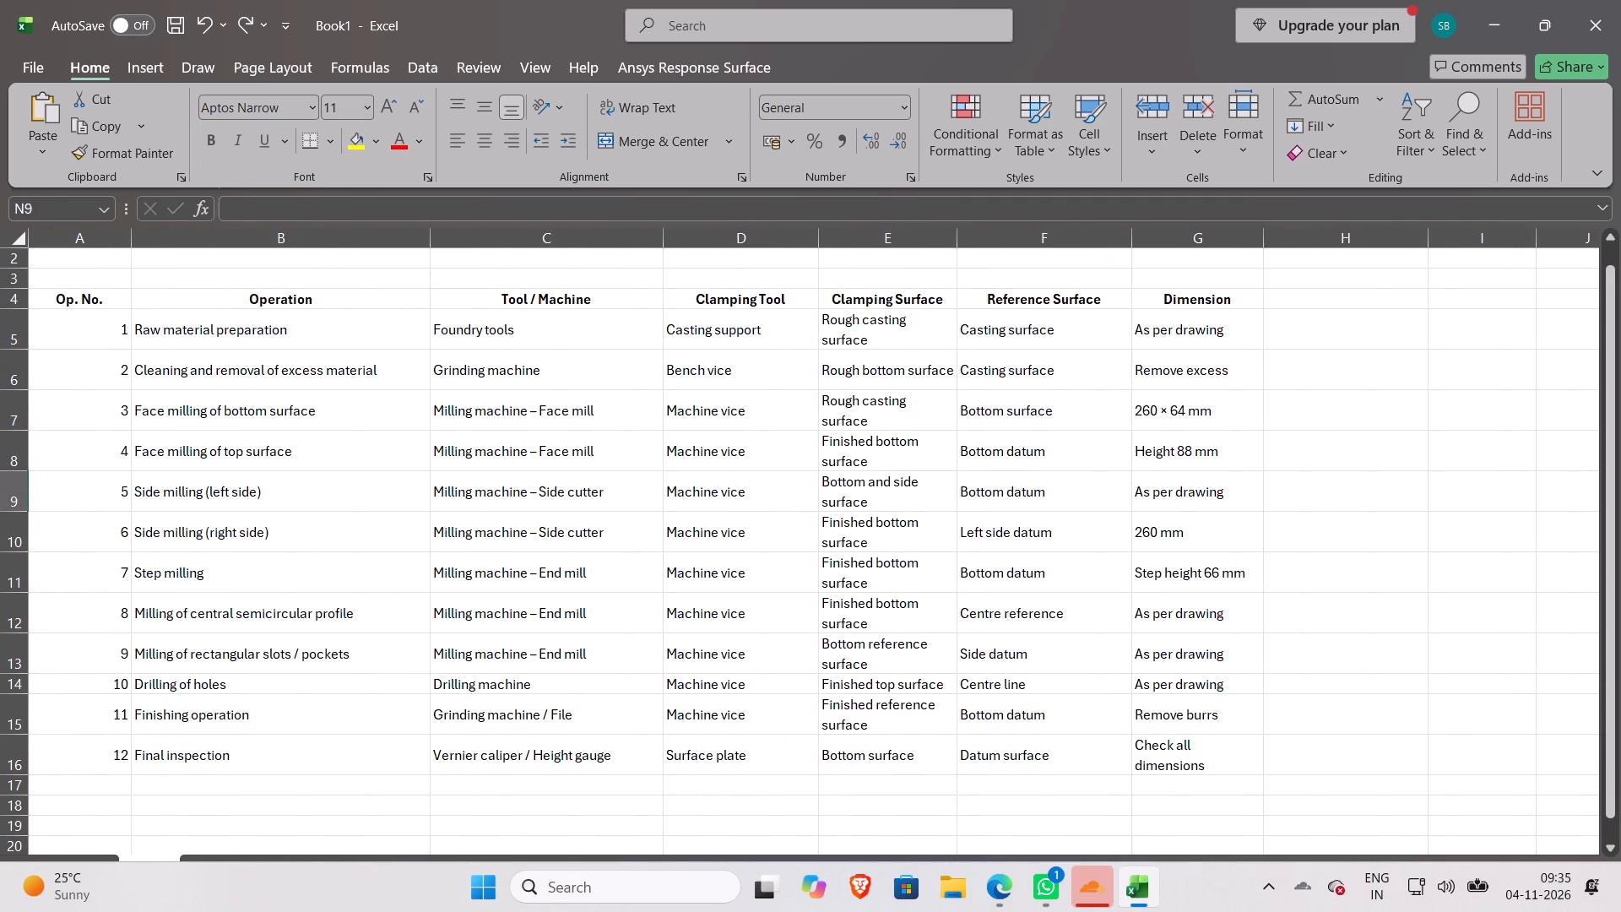
{"action": "scroll", "coordinate": [1313, 461], "scroll_direction": "up", "scroll_amount": 1}
{"action": "scroll", "coordinate": [897, 307], "scroll_direction": "up", "scroll_amount": 5}
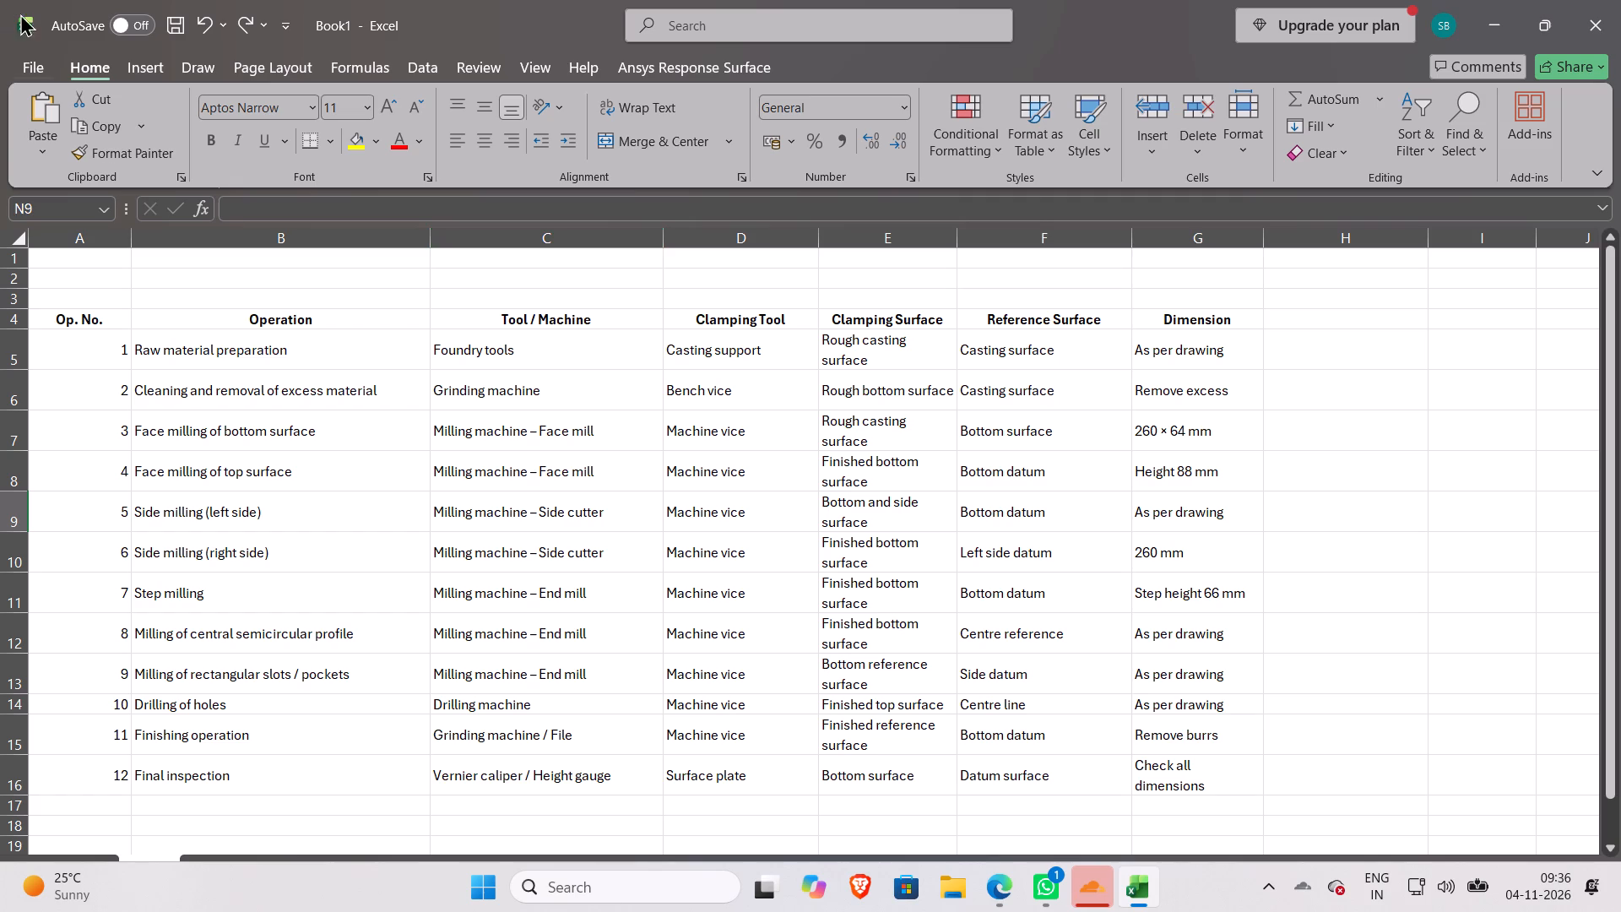
{"action": "left_click_drag", "start_coordinate": [47, 299], "coordinate": [610, 573]}
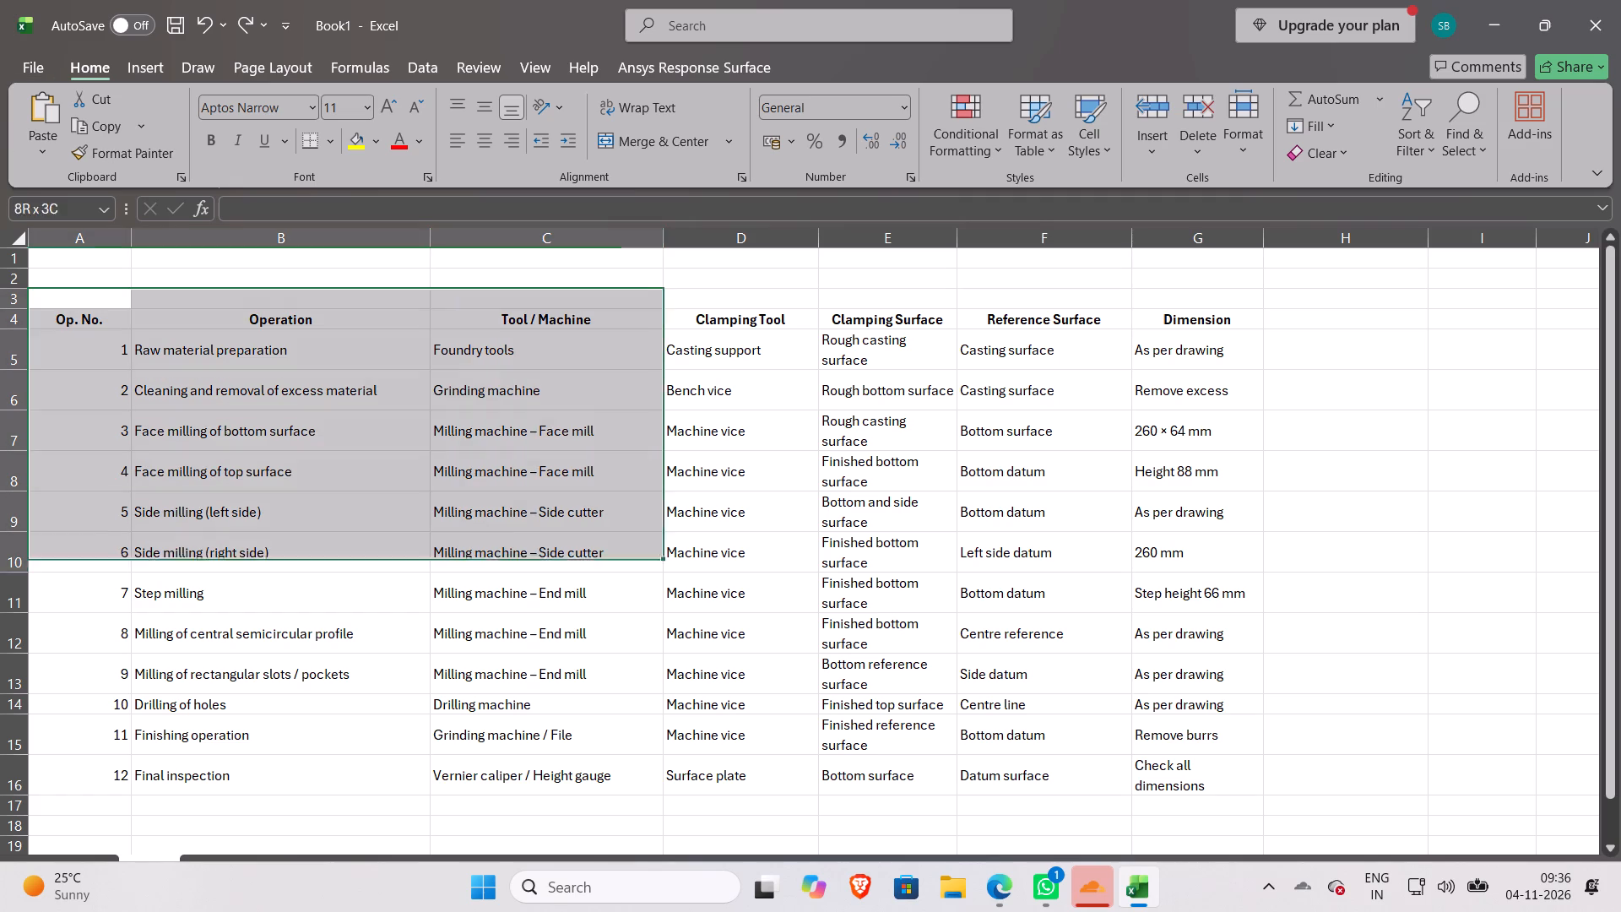
{"action": "left_click_drag", "start_coordinate": [610, 573], "coordinate": [1232, 902]}
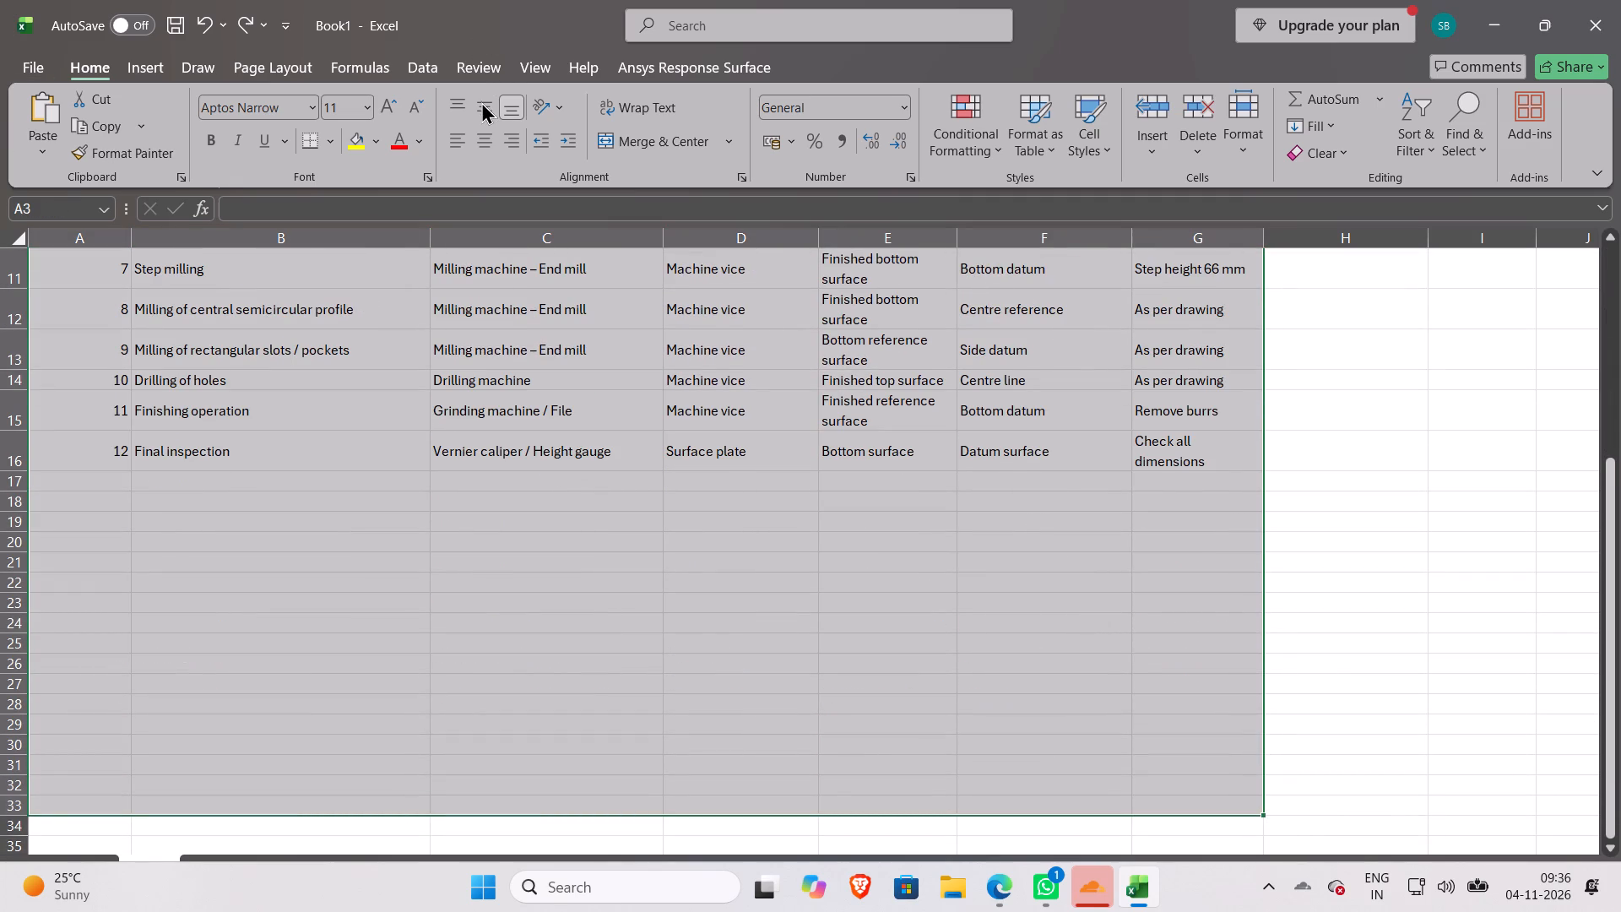
{"action": "left_click", "coordinate": [481, 100]}
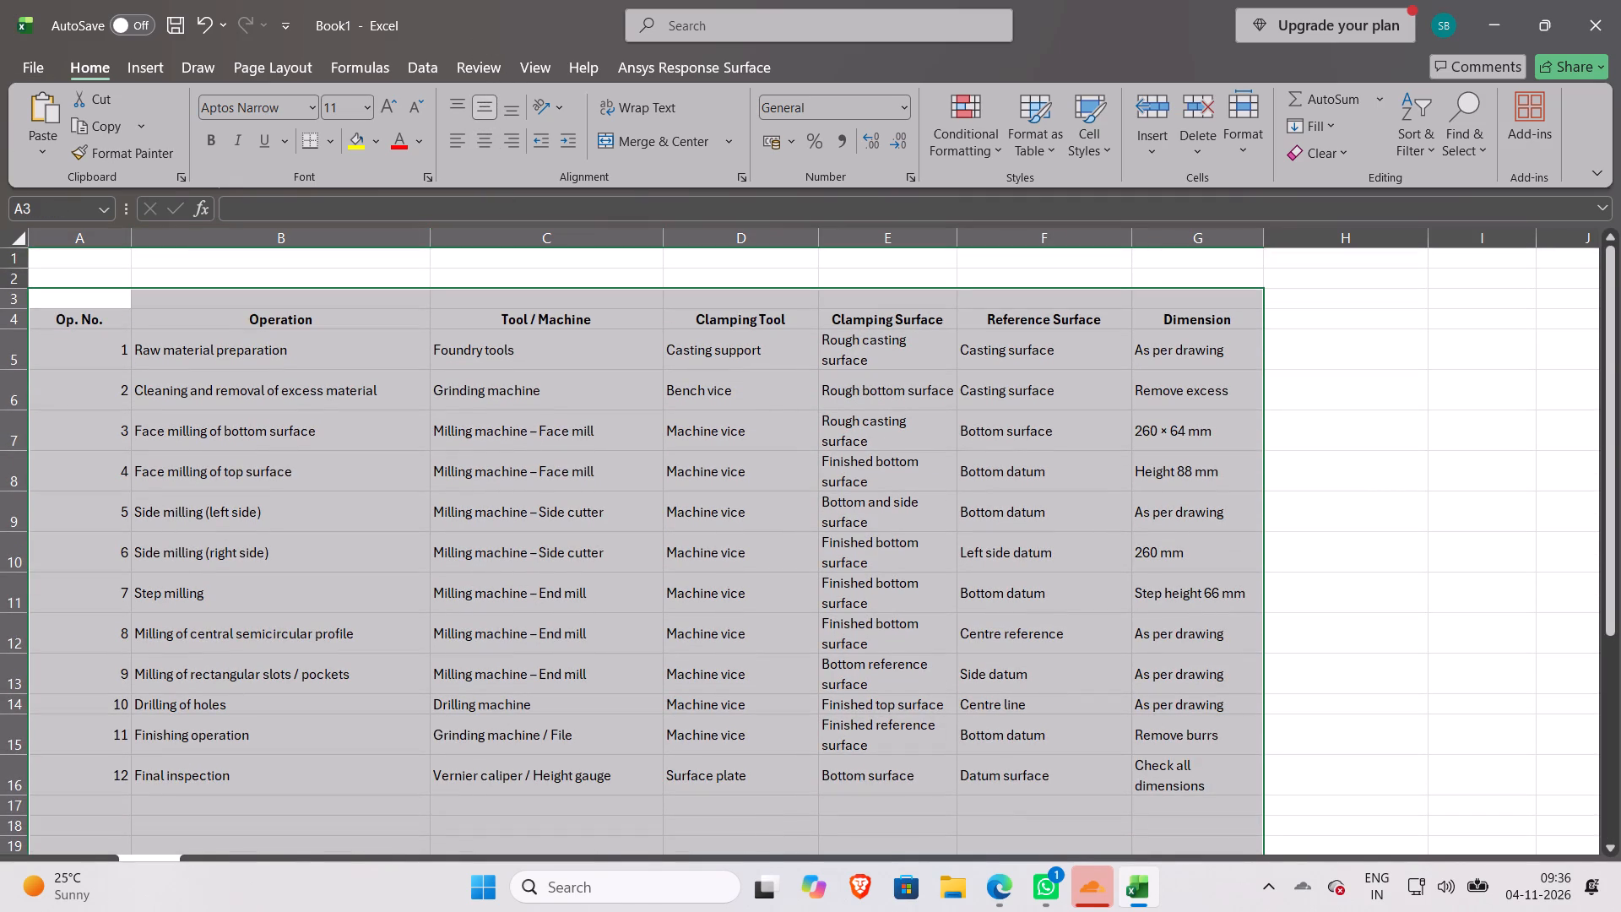
{"action": "left_click", "coordinate": [482, 141]}
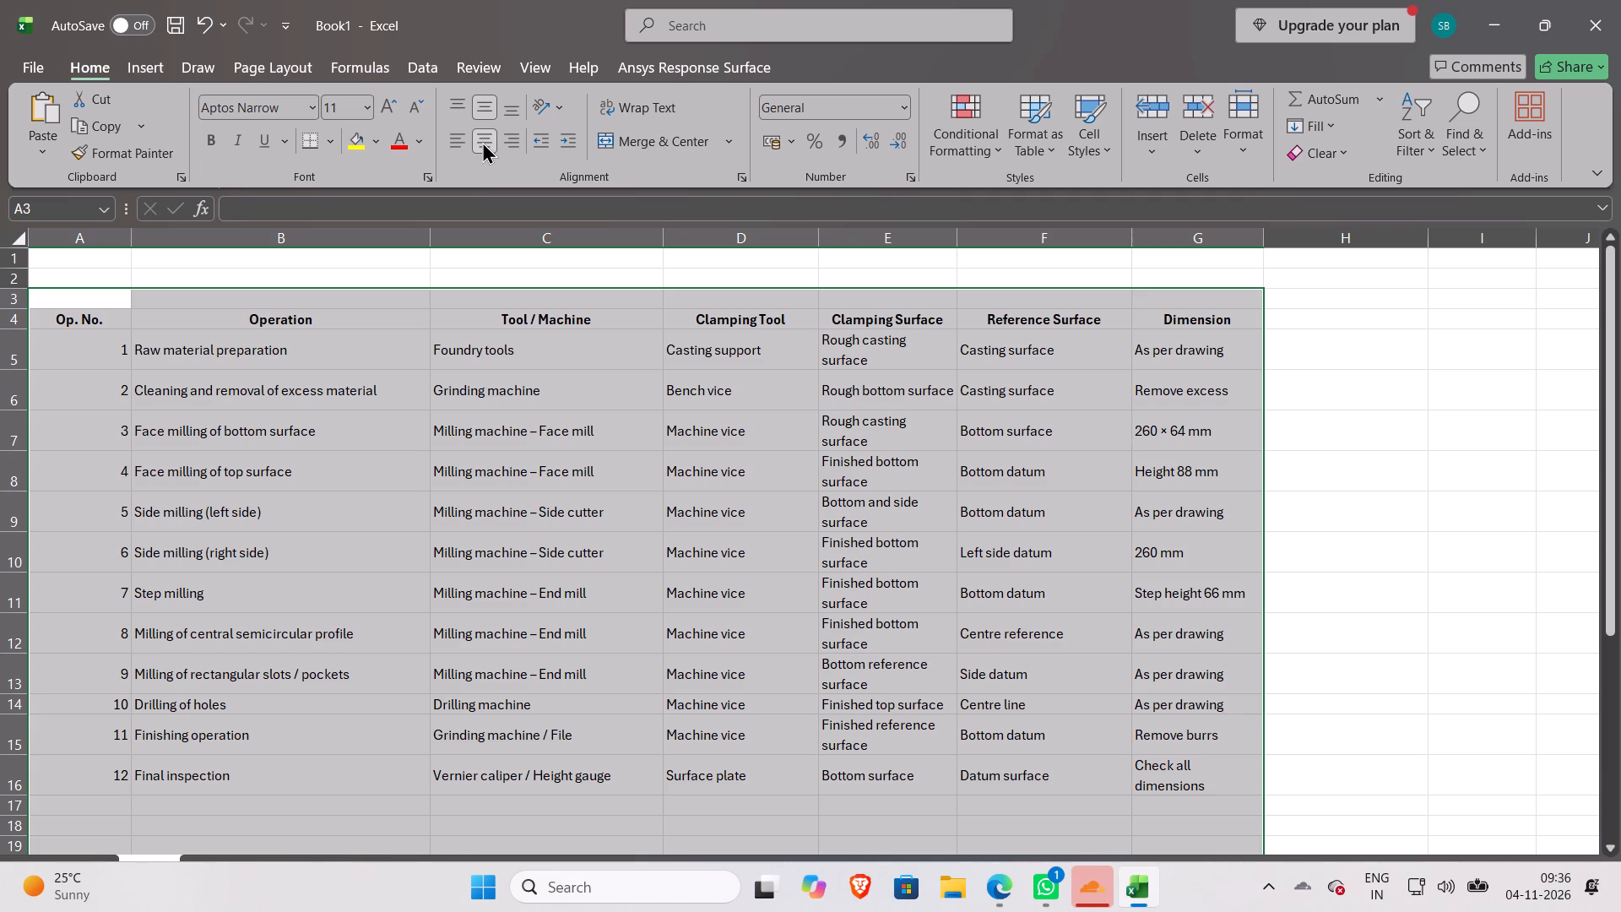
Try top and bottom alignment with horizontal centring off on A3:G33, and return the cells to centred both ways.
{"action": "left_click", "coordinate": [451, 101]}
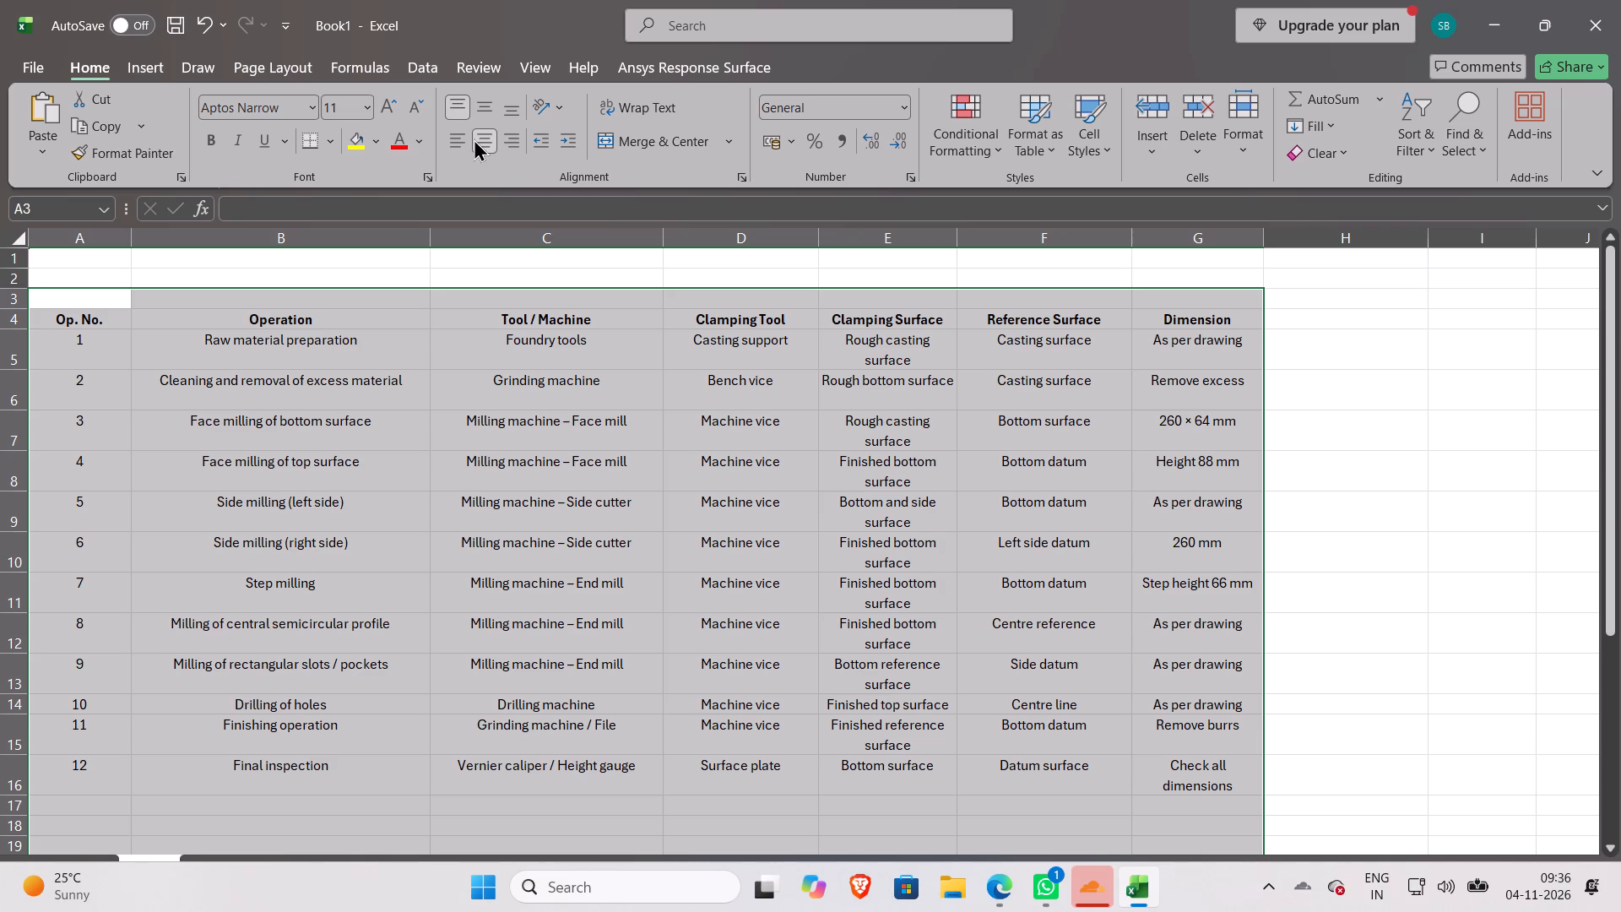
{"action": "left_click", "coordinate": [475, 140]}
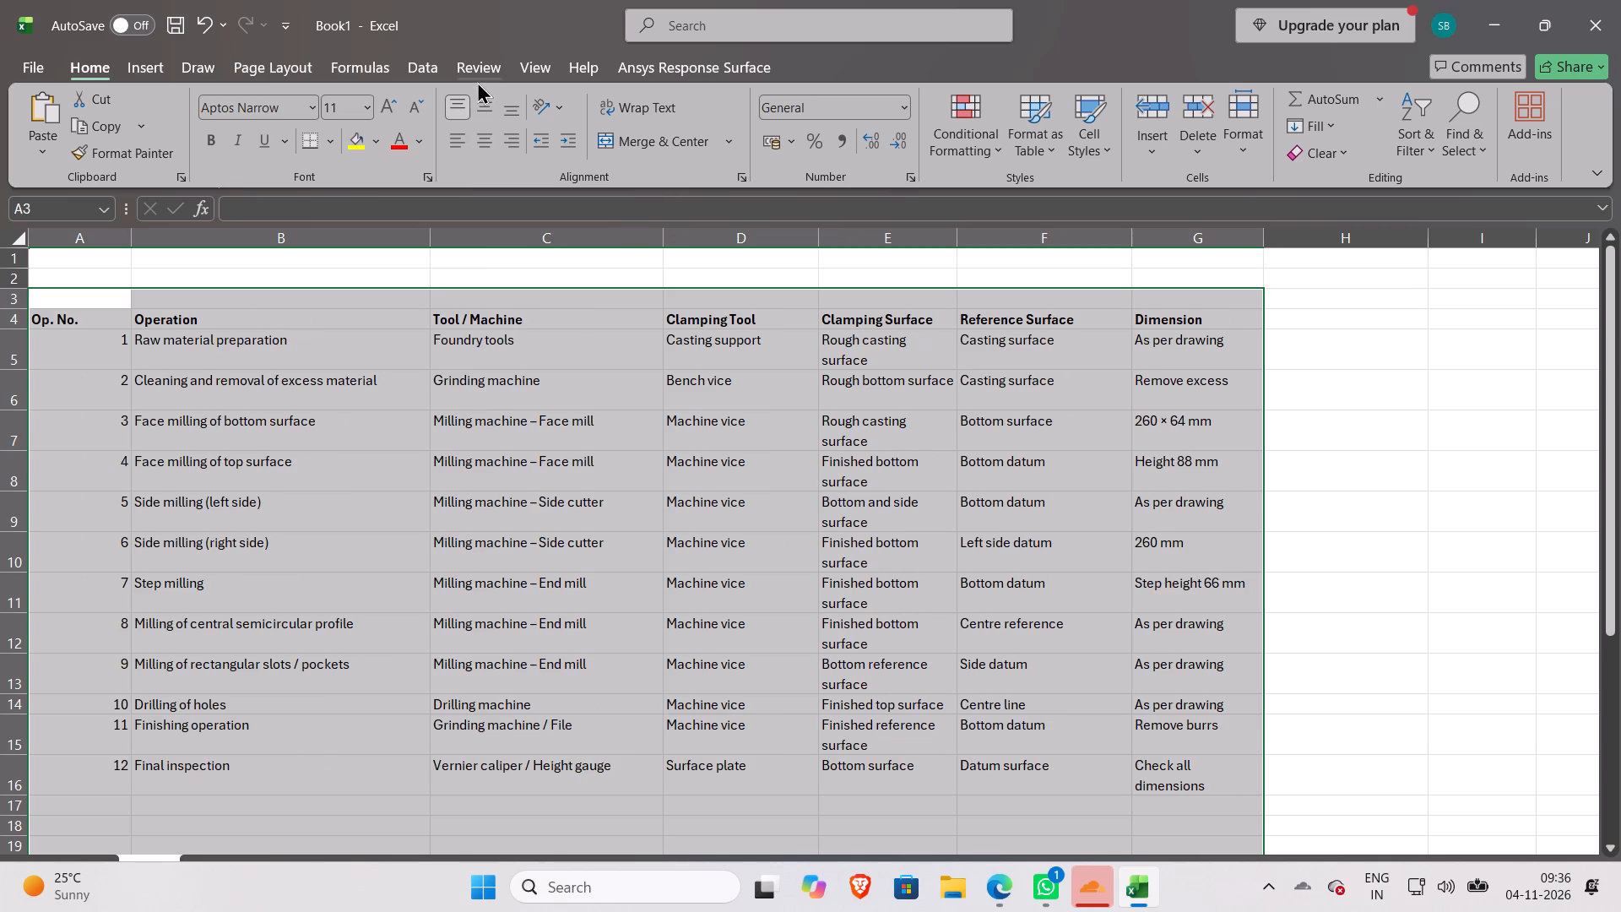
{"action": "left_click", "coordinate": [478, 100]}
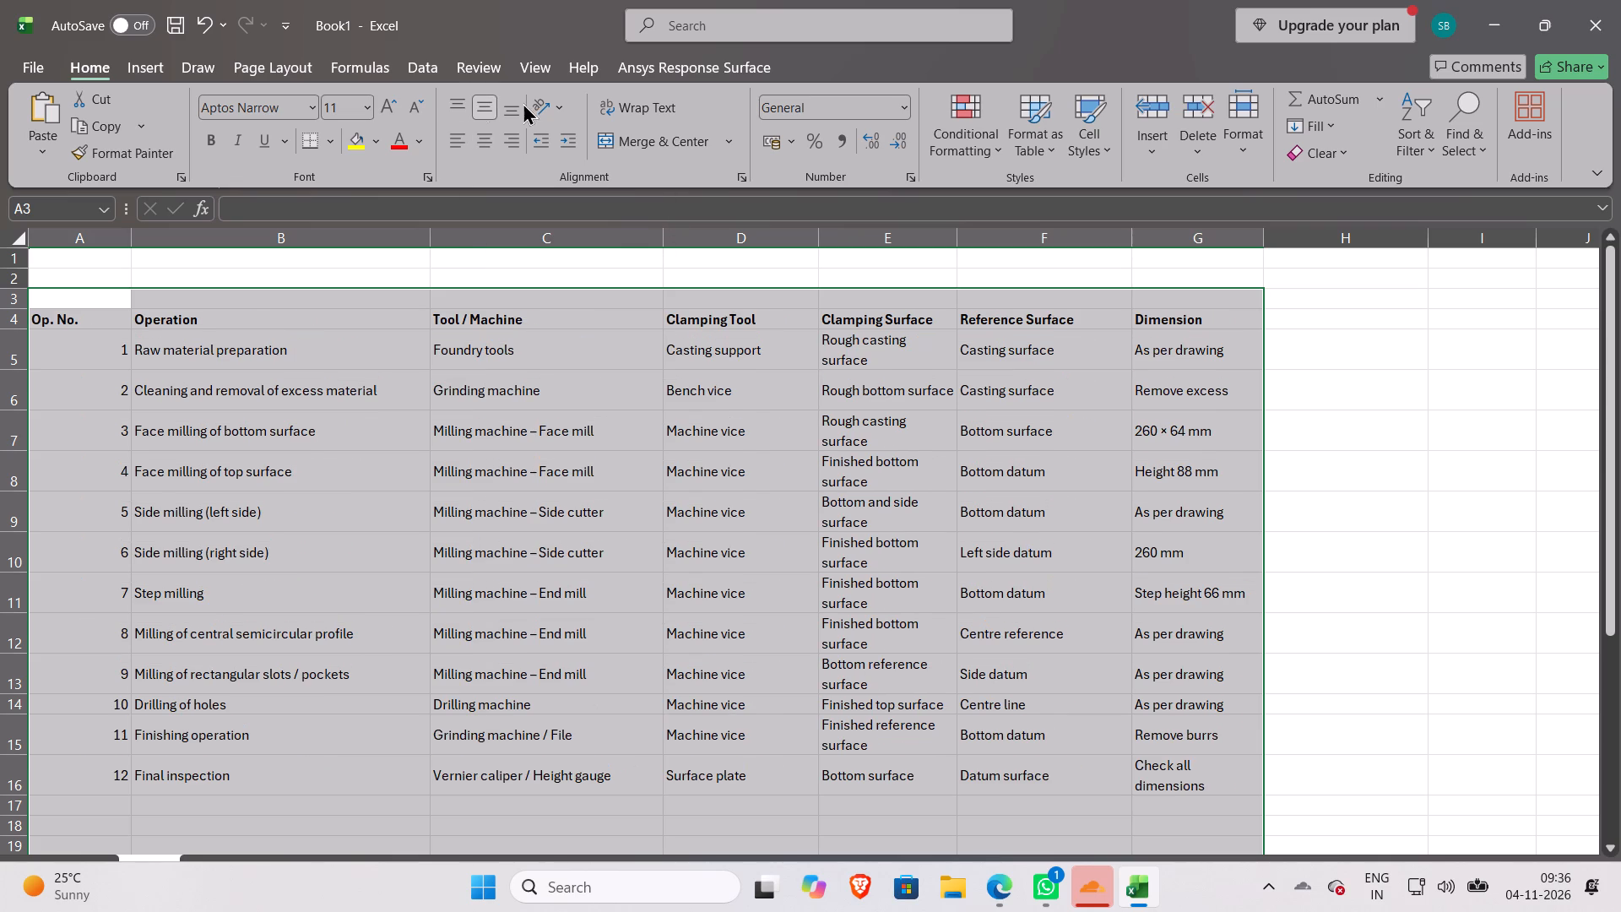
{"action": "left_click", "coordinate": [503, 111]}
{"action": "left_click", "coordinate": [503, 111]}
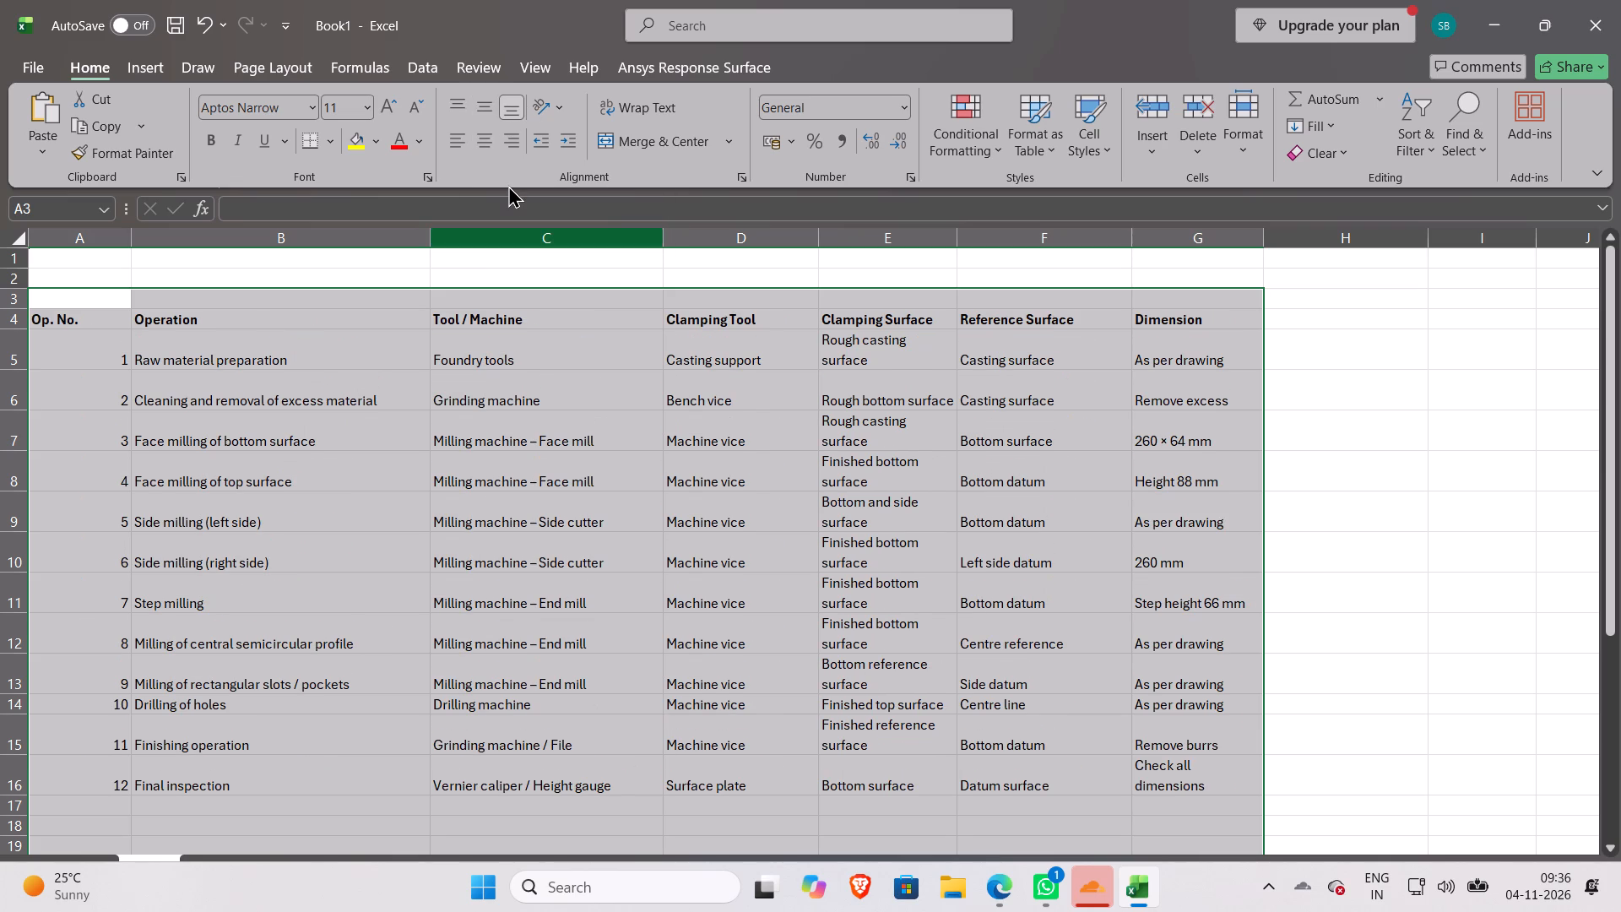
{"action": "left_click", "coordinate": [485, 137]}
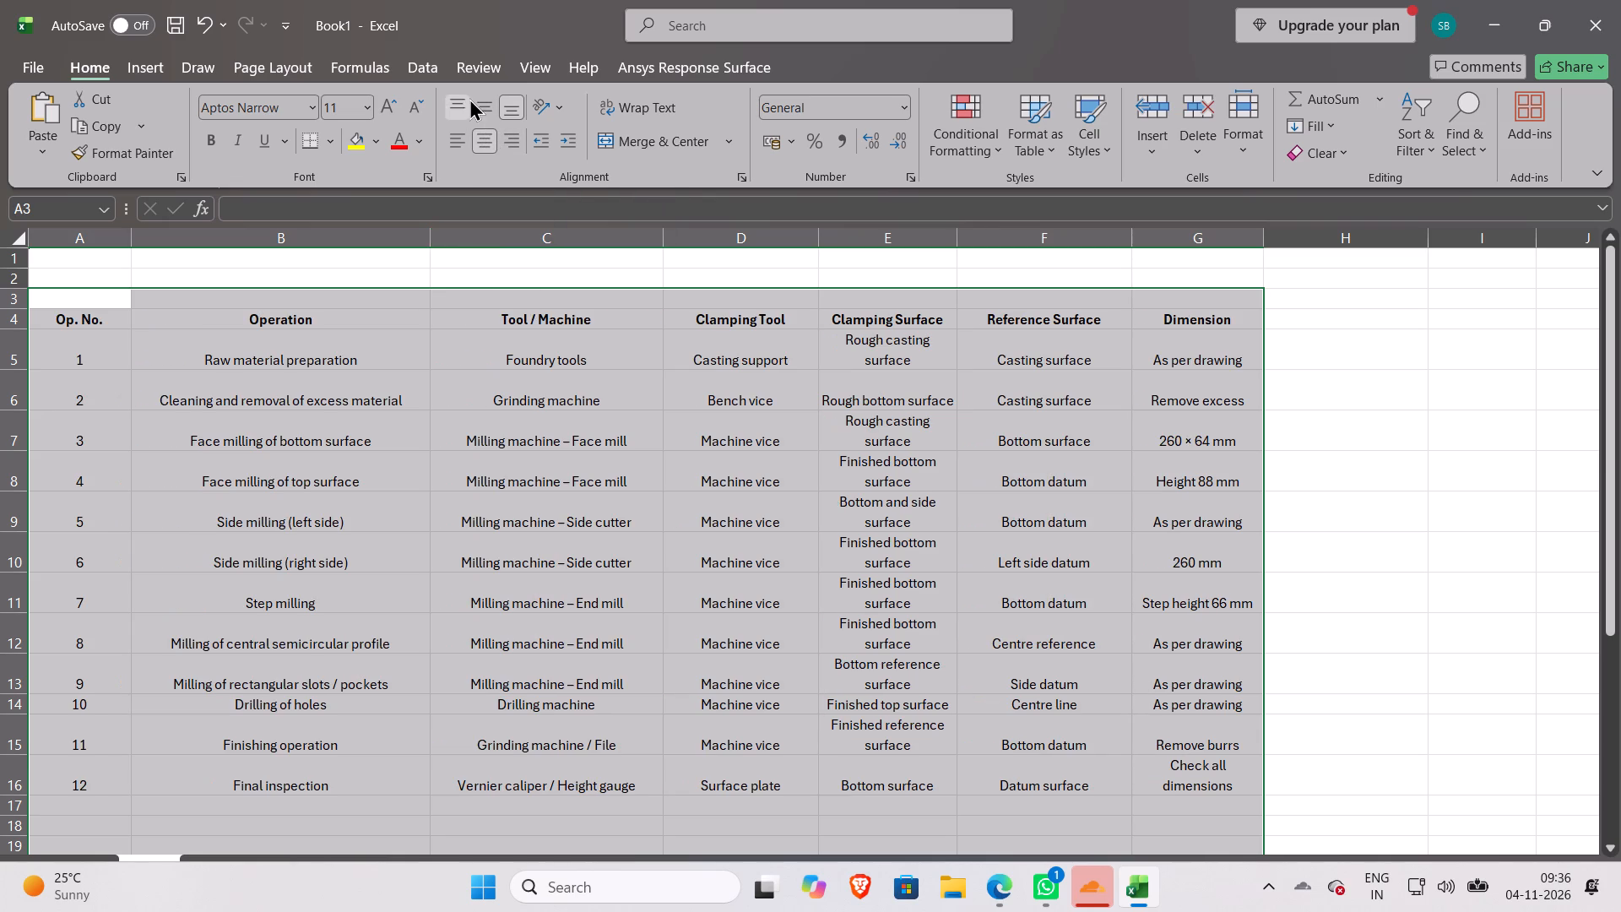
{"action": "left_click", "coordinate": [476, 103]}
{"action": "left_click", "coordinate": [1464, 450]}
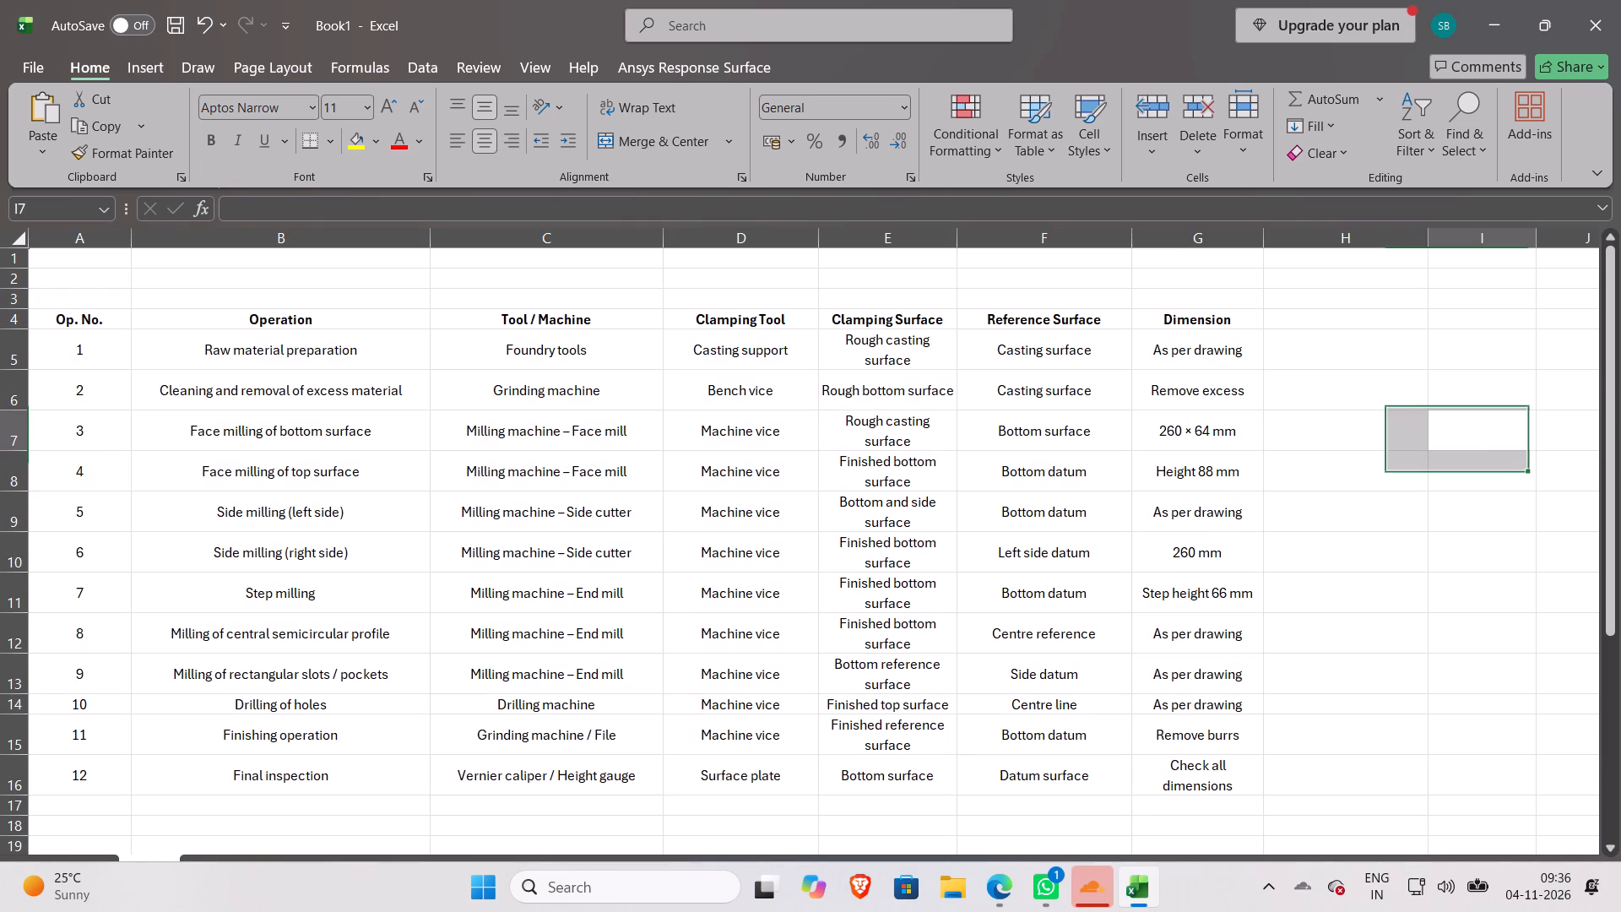
Widen column E so that every entry of the Clamping Surface column fits on one line.
{"action": "left_click_drag", "start_coordinate": [957, 241], "coordinate": [1038, 236]}
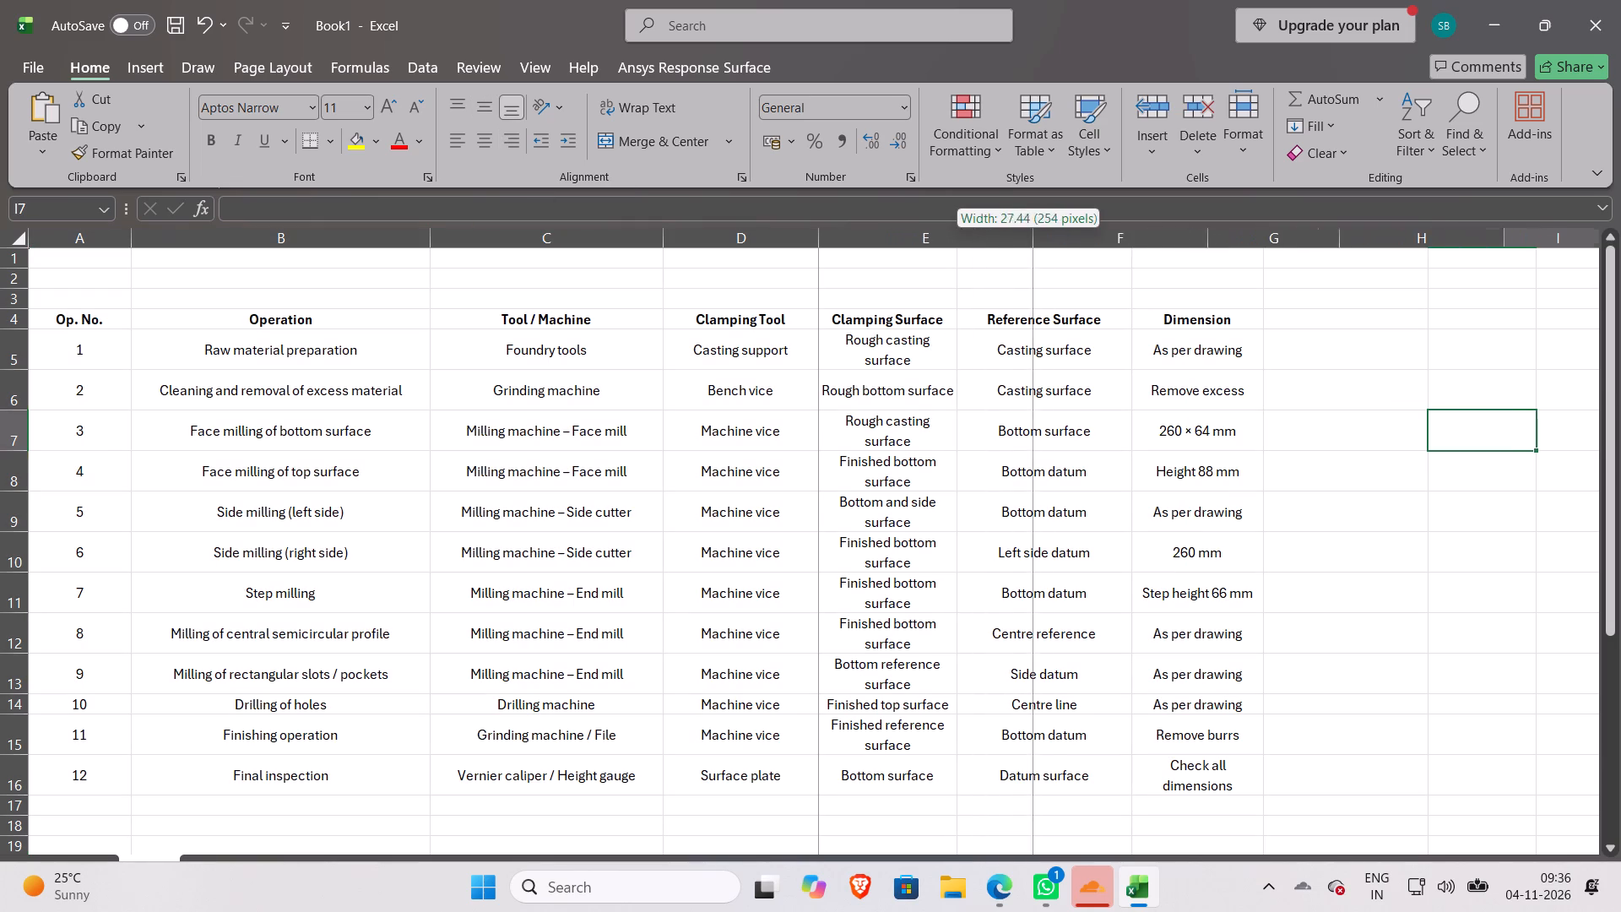
{"action": "left_click_drag", "start_coordinate": [1038, 236], "coordinate": [1041, 236]}
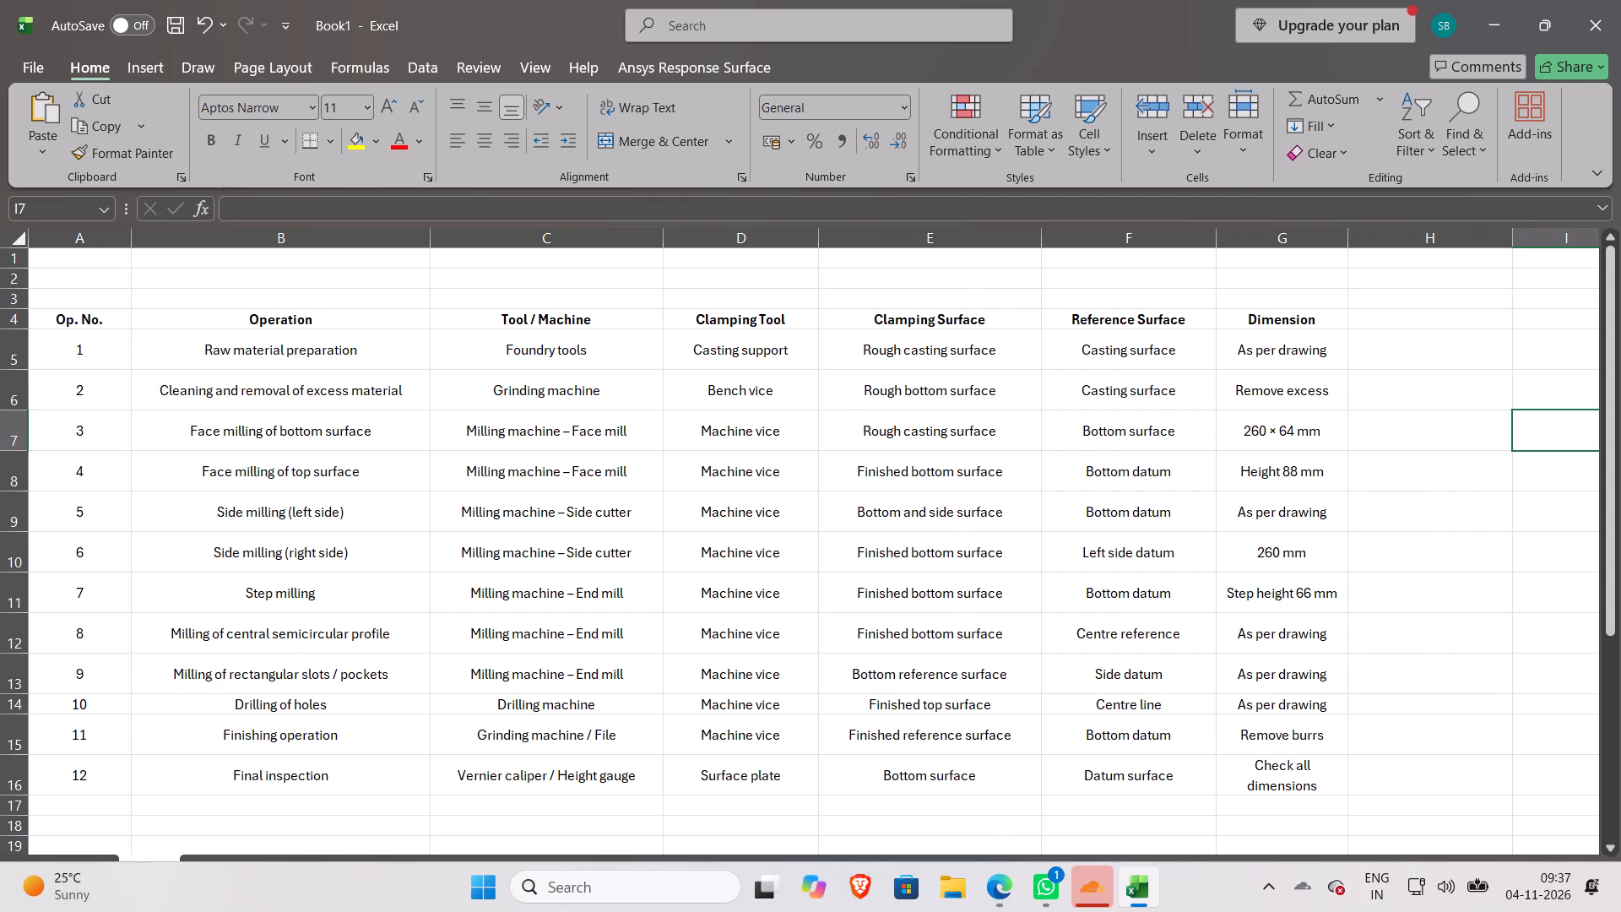
{"action": "scroll", "coordinate": [794, 348], "scroll_direction": "up", "scroll_amount": 1}
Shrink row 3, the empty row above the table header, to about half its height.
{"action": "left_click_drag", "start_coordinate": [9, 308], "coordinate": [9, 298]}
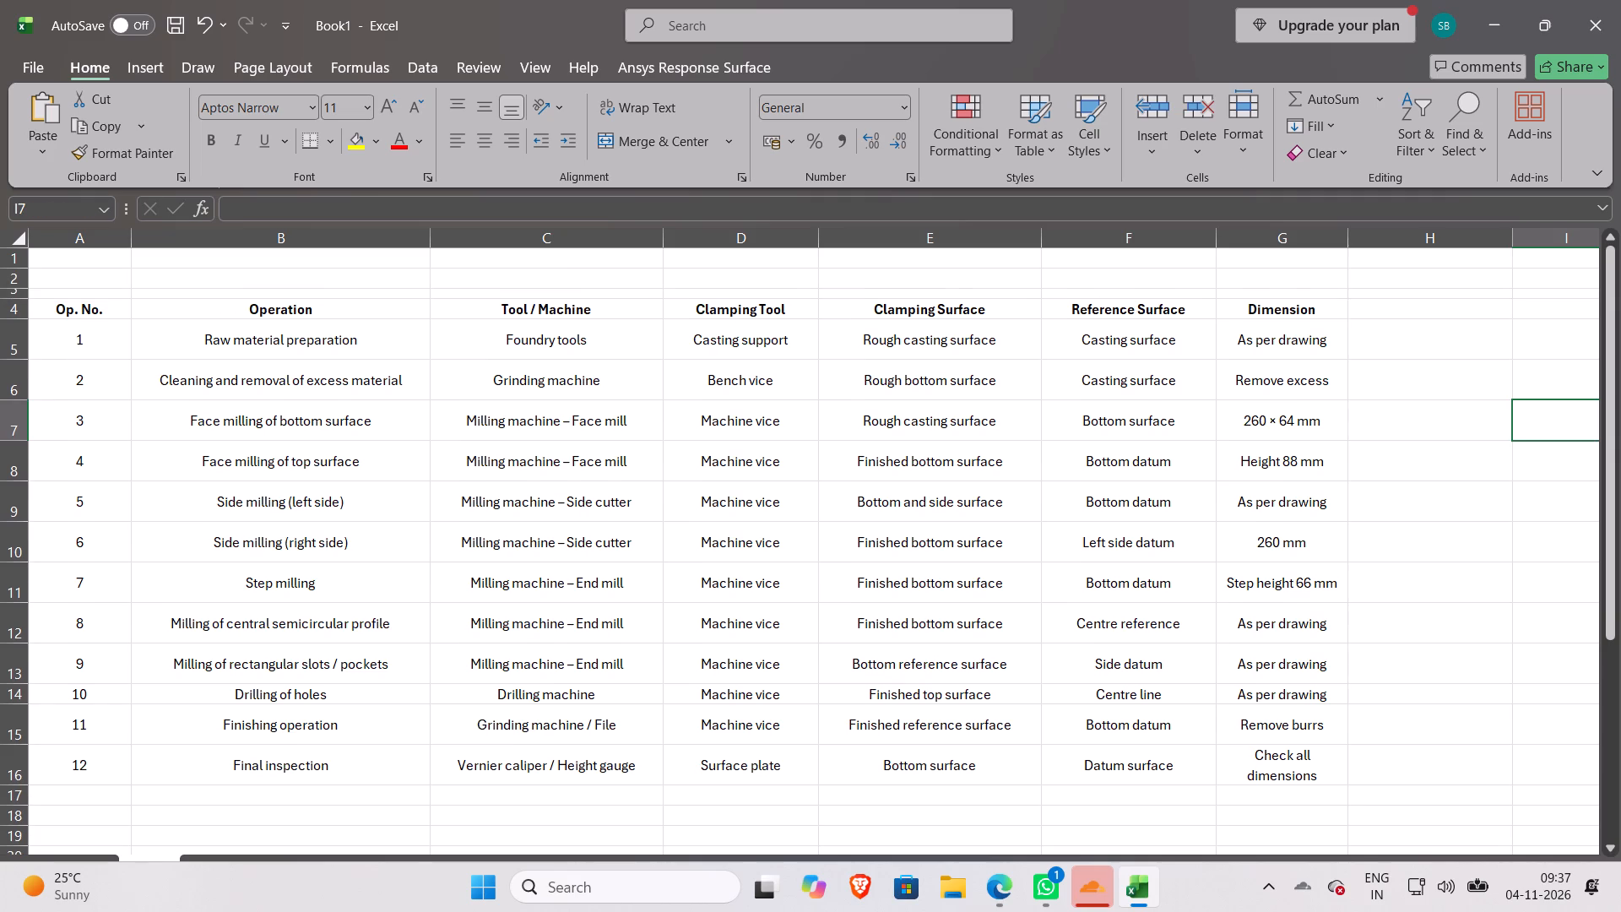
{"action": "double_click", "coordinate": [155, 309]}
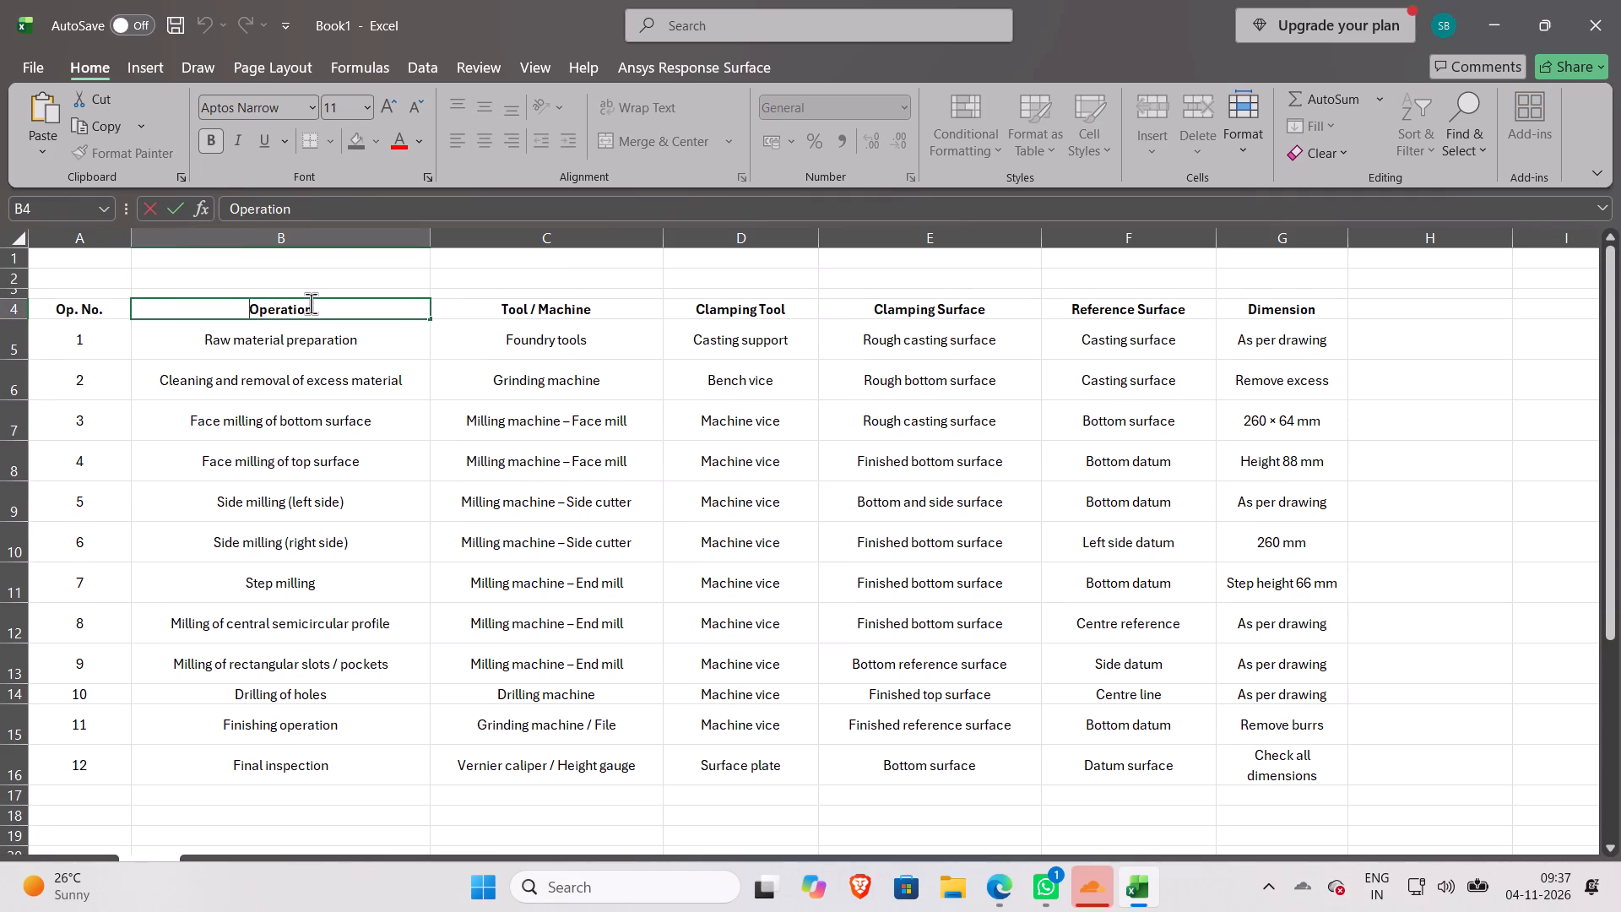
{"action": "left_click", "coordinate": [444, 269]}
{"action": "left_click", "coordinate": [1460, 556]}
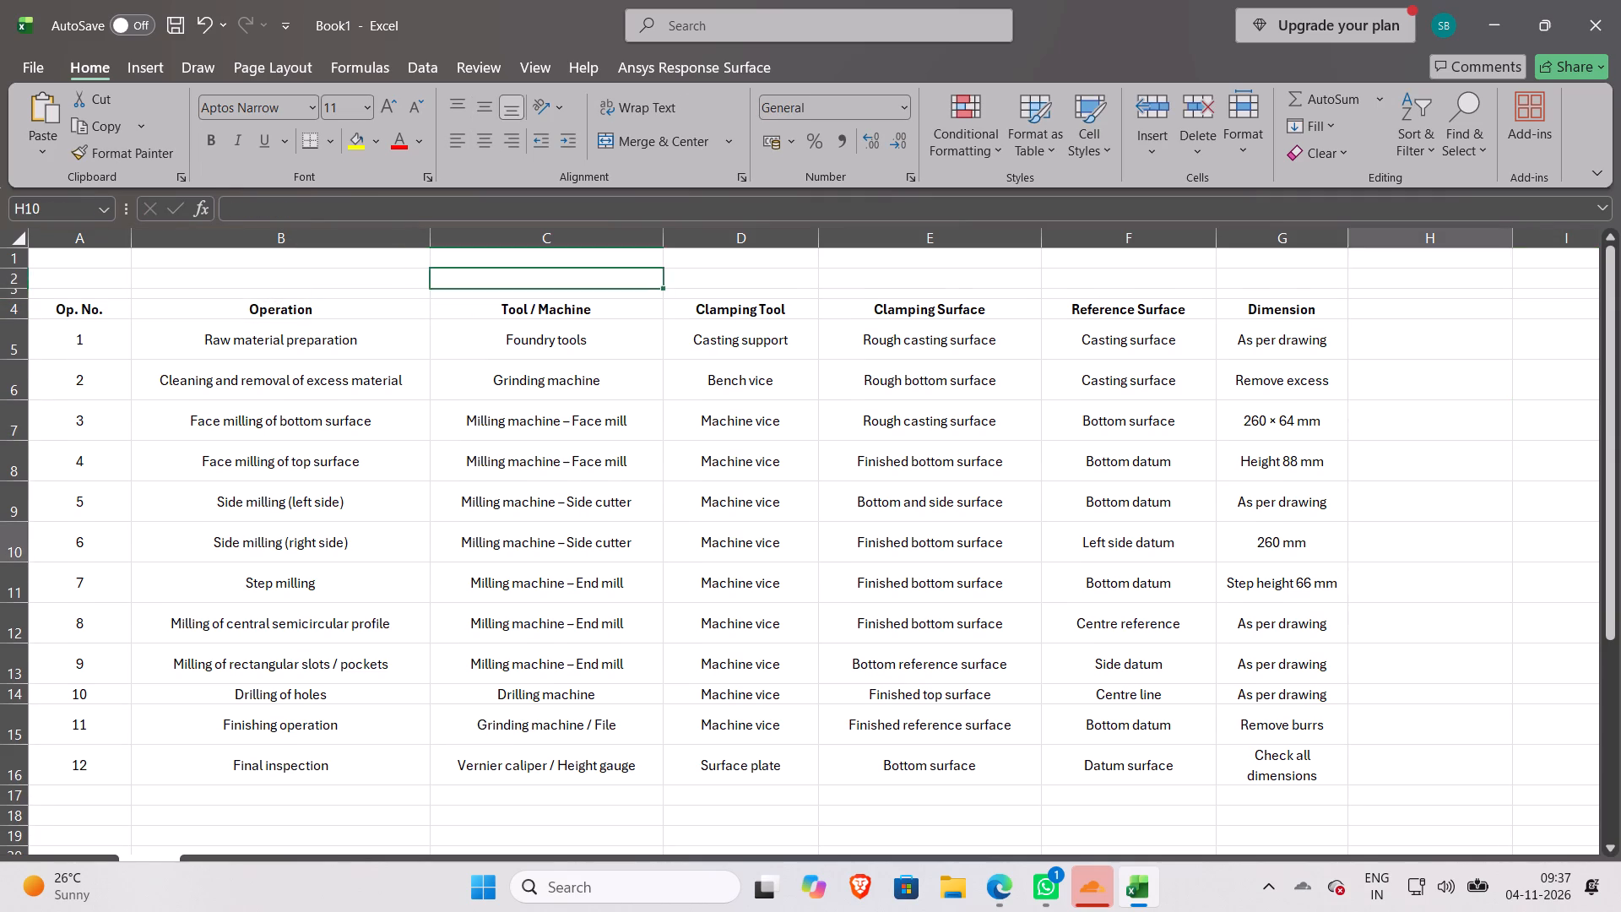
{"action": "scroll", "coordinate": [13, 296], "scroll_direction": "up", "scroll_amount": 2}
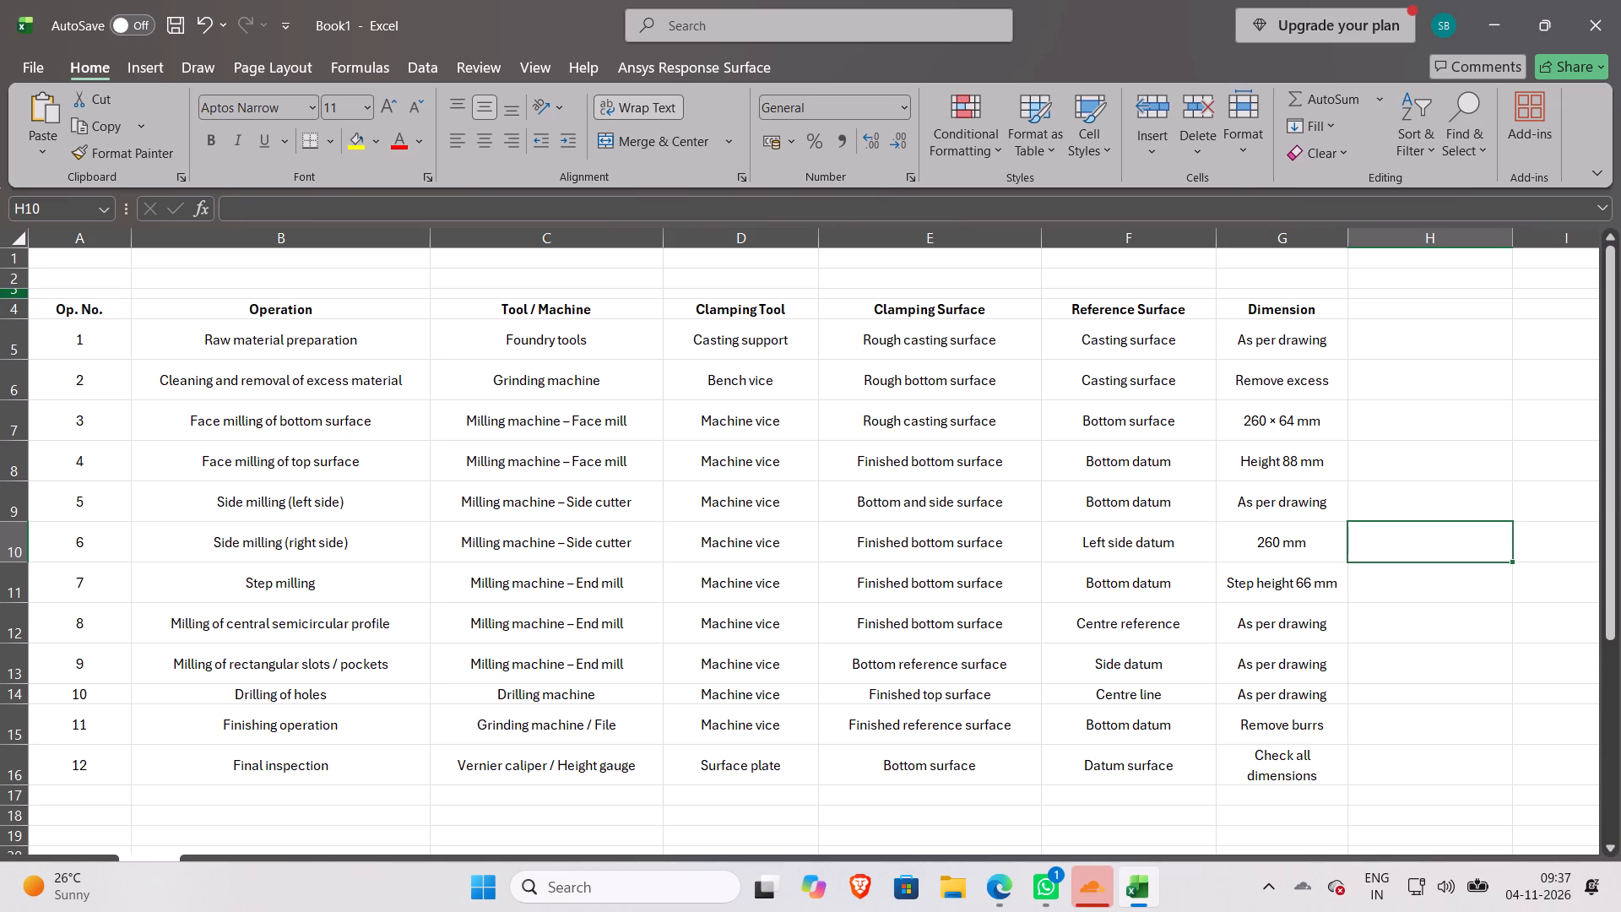
Increase row 3's height above the table header, trying heights over 40, and settle on about one text line.
{"action": "left_click_drag", "start_coordinate": [19, 297], "coordinate": [23, 313]}
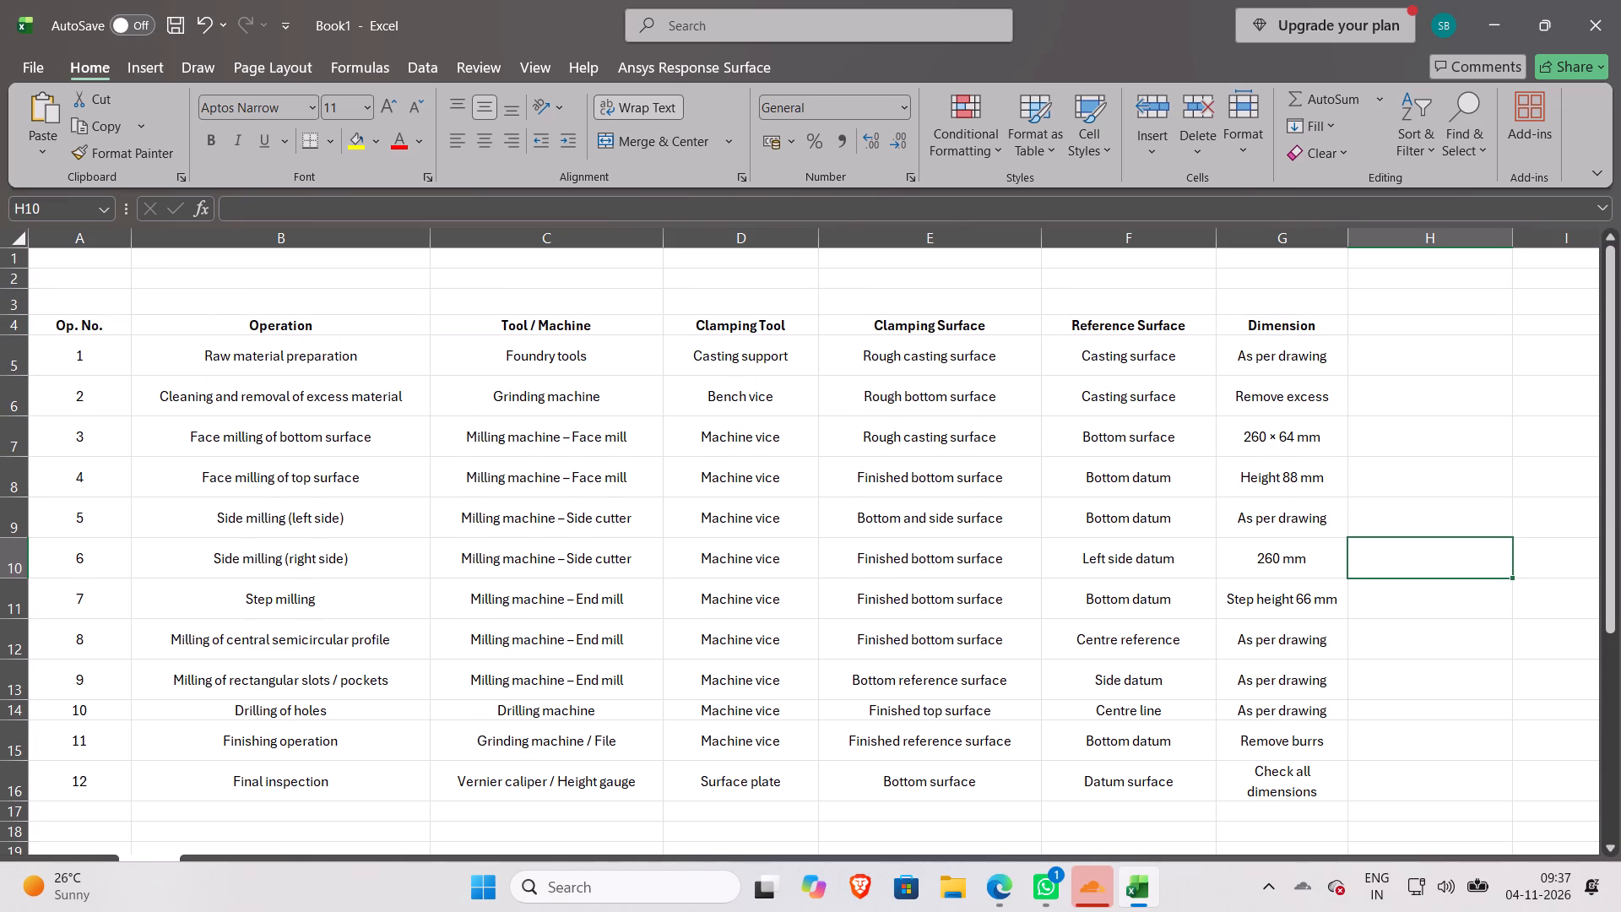
{"action": "left_click_drag", "start_coordinate": [10, 313], "coordinate": [26, 354]}
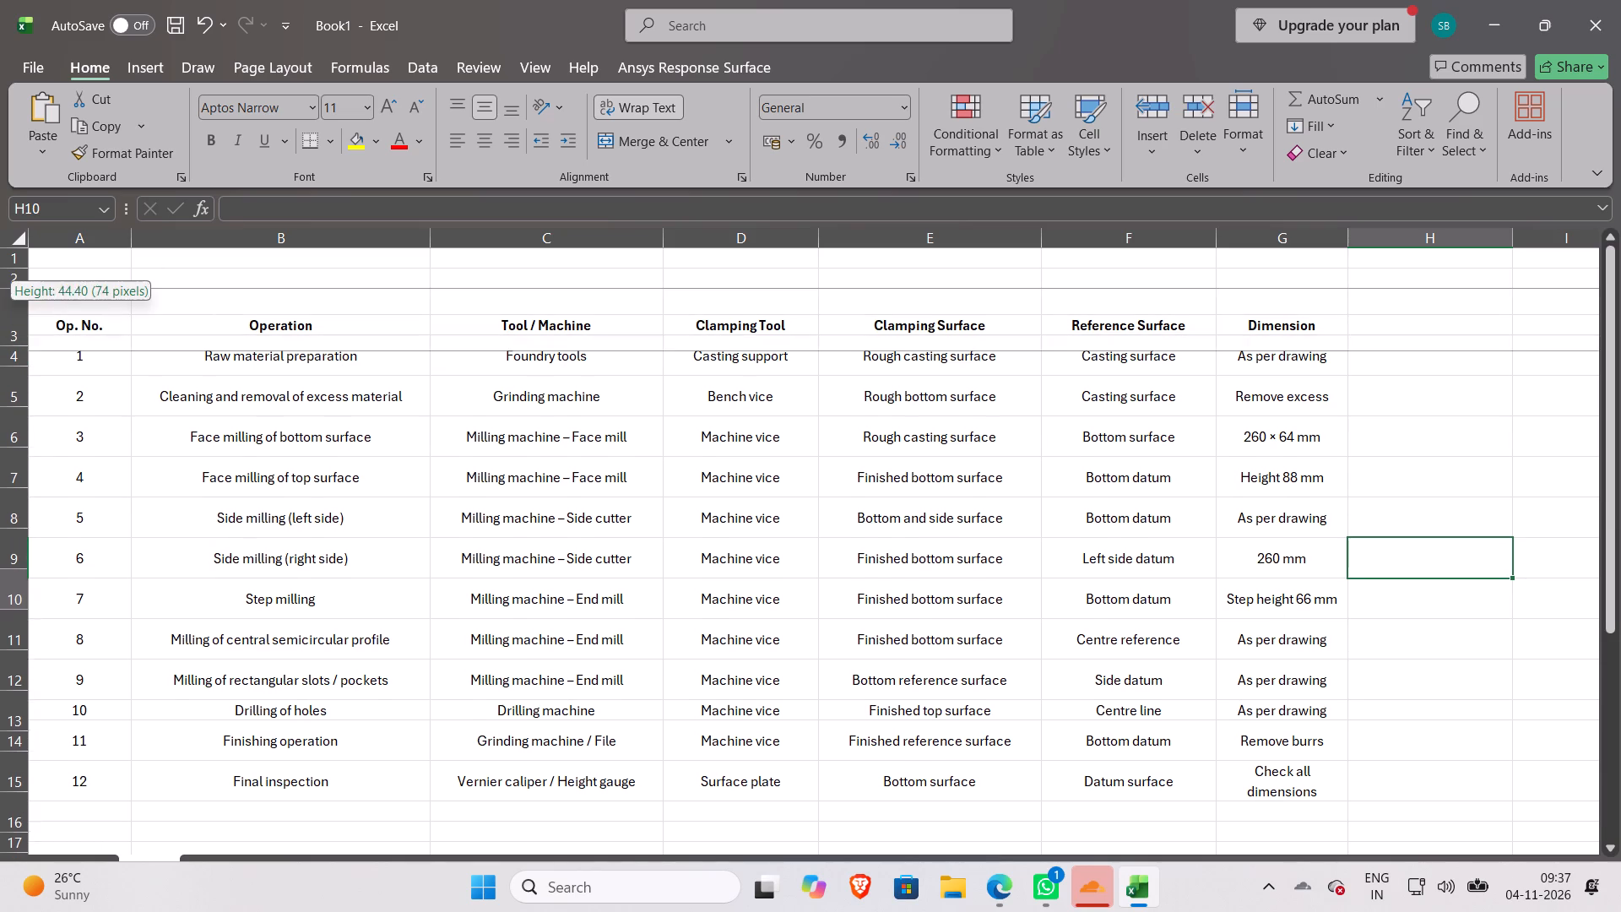
{"action": "left_click_drag", "start_coordinate": [26, 354], "coordinate": [27, 359]}
{"action": "left_click_drag", "start_coordinate": [27, 359], "coordinate": [24, 343]}
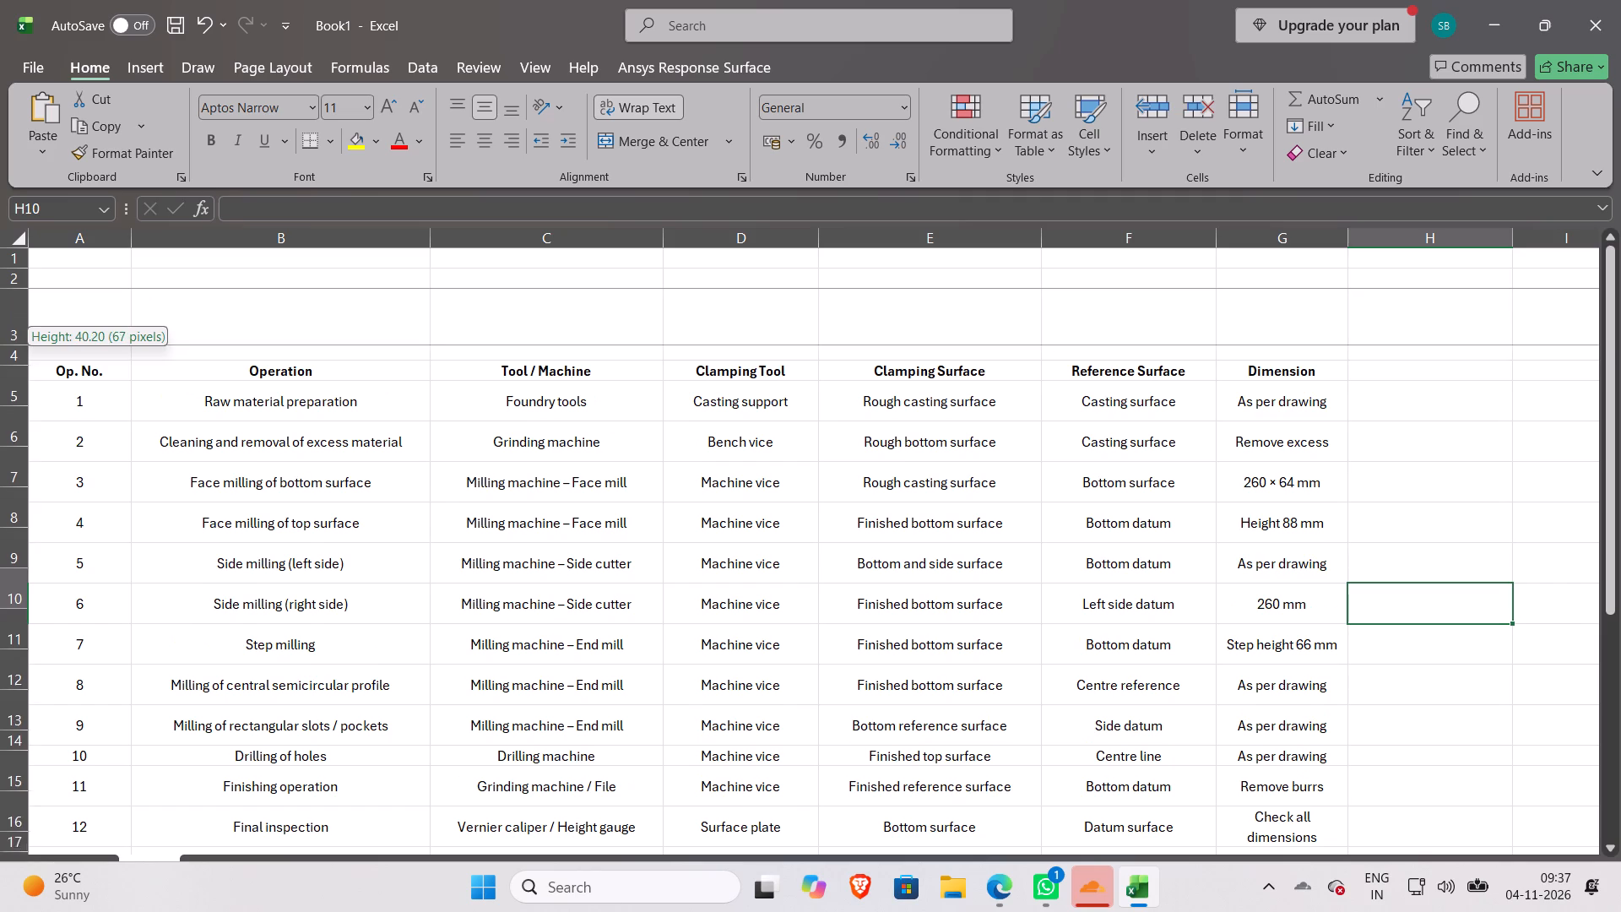
{"action": "left_click_drag", "start_coordinate": [24, 343], "coordinate": [19, 309]}
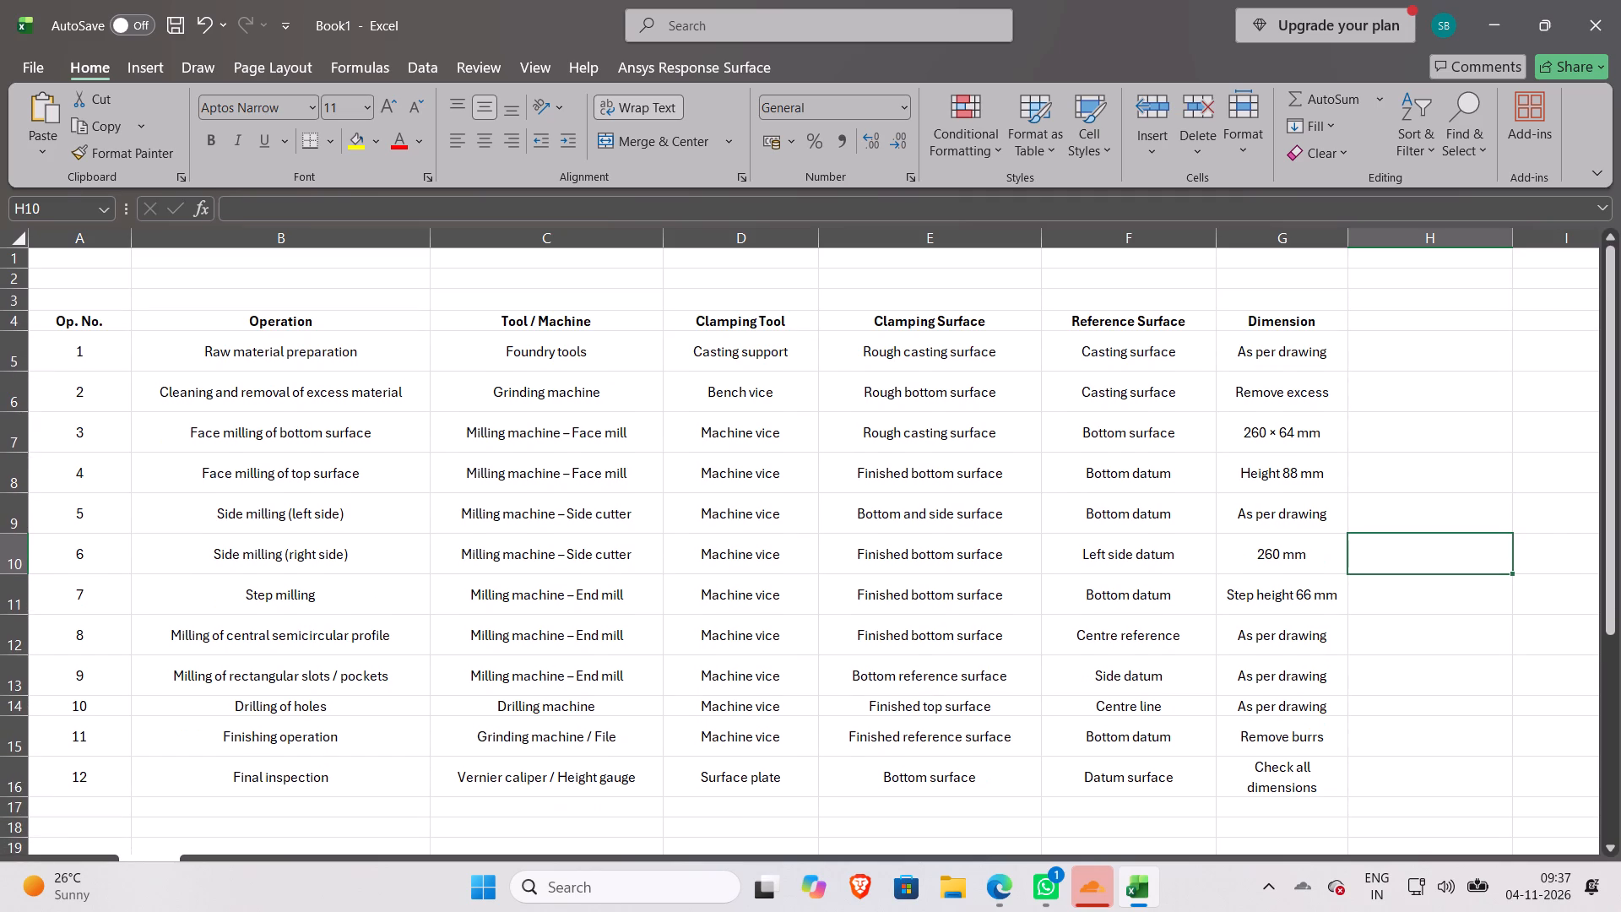
Increase the height of row 4, the table's header row, in stages to about three text lines.
{"action": "left_click_drag", "start_coordinate": [12, 329], "coordinate": [14, 344]}
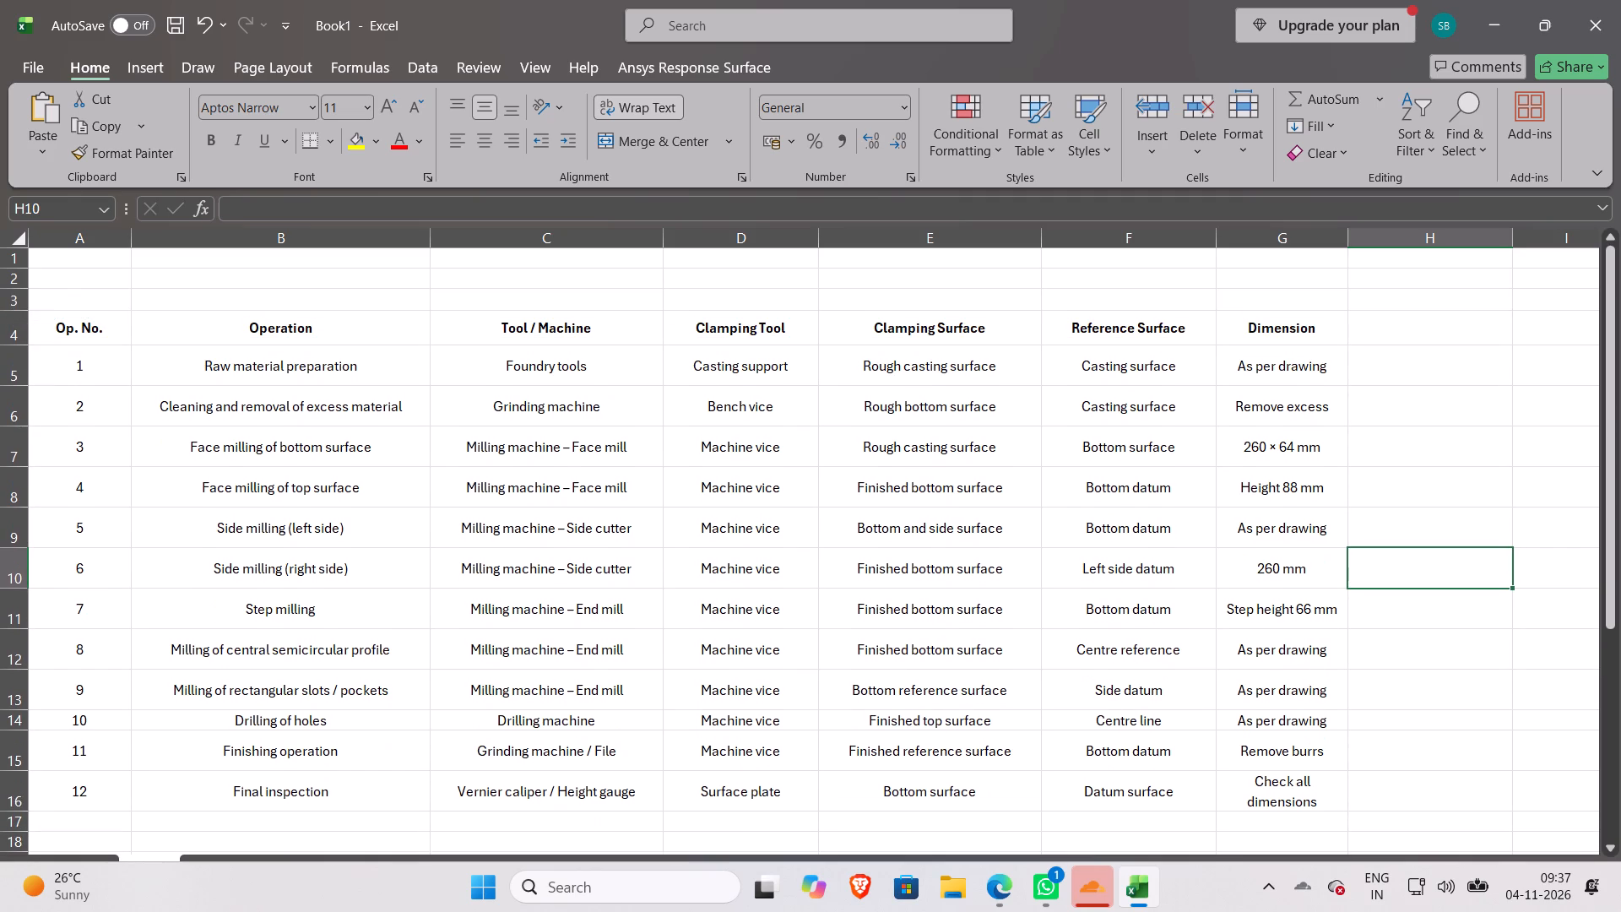
{"action": "left_click_drag", "start_coordinate": [14, 344], "coordinate": [17, 353]}
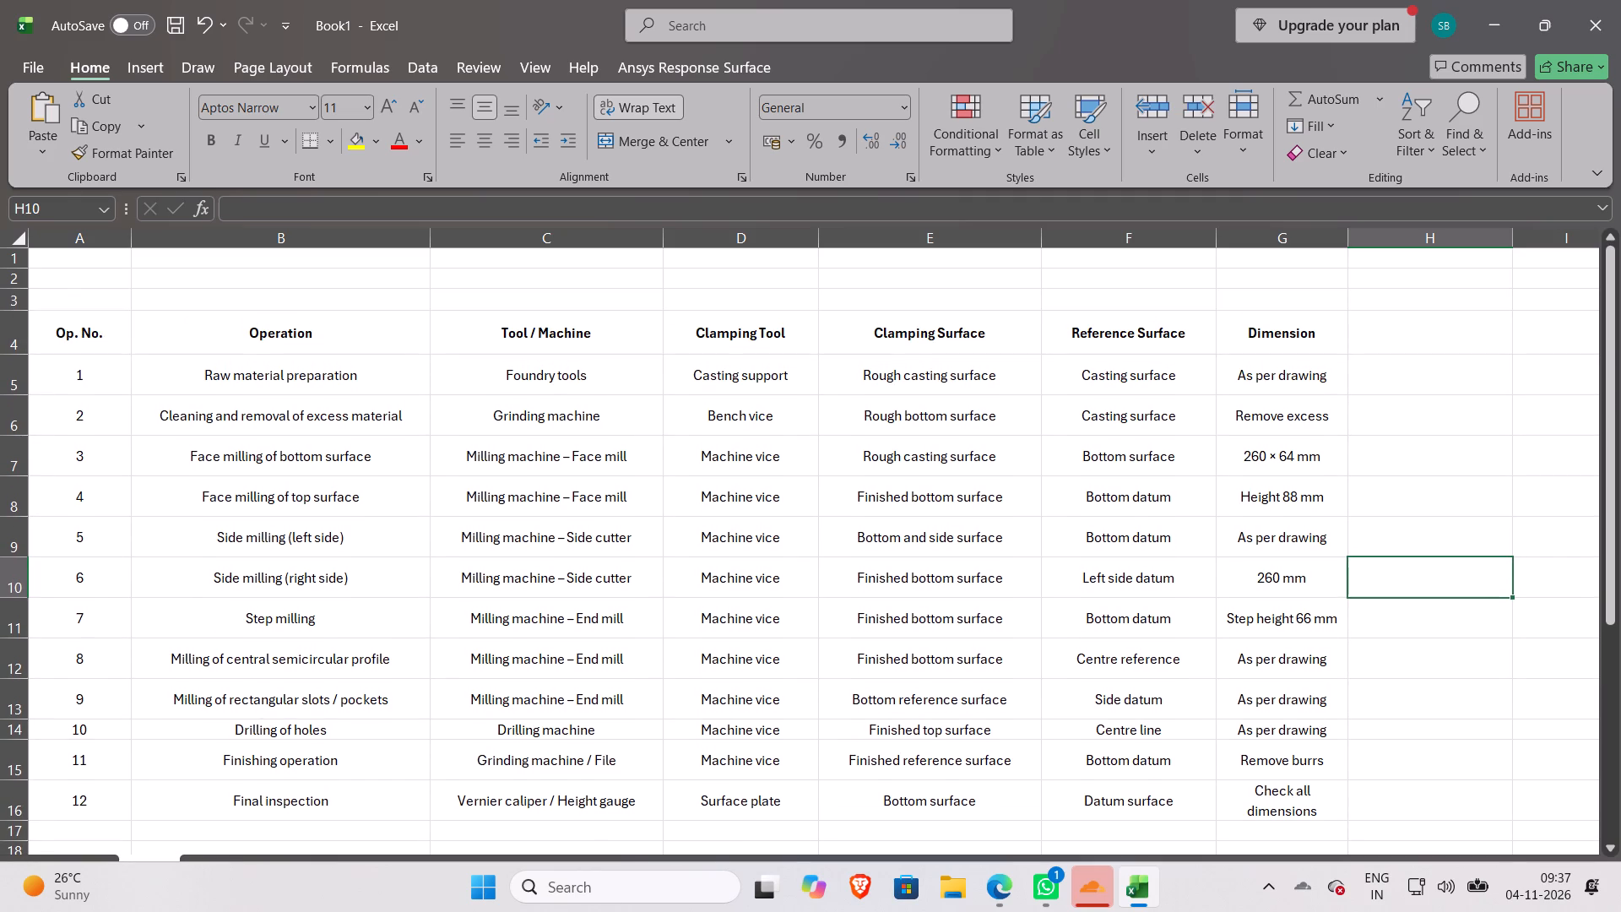
{"action": "left_click_drag", "start_coordinate": [17, 353], "coordinate": [30, 375]}
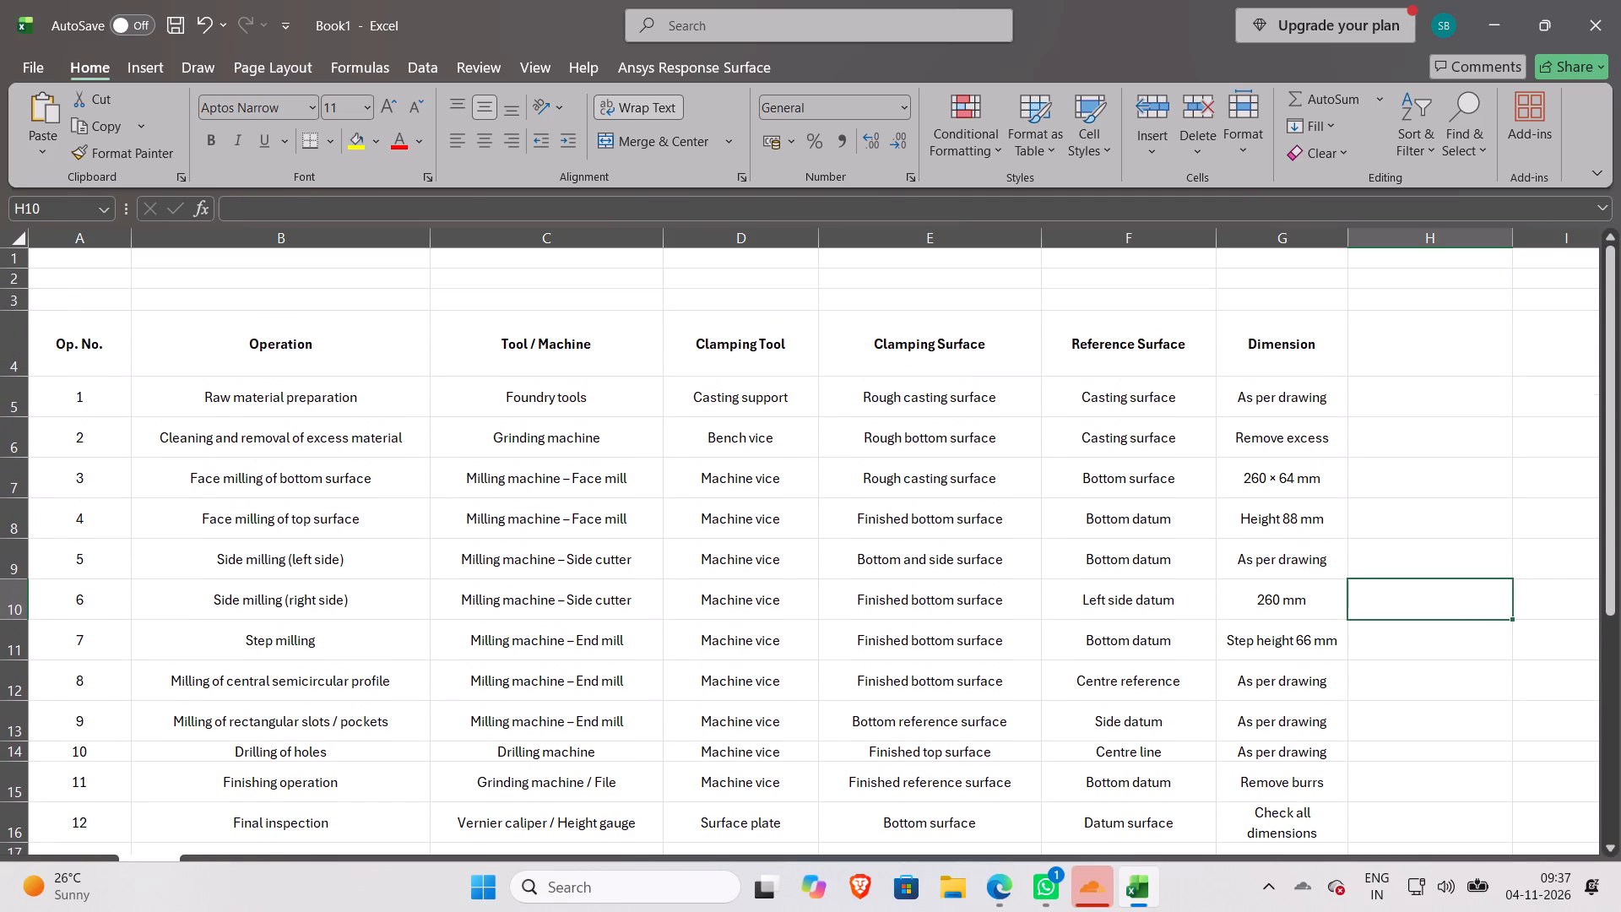
{"action": "scroll", "coordinate": [827, 331], "scroll_direction": "down", "scroll_amount": 1}
{"action": "scroll", "coordinate": [827, 331], "scroll_direction": "up", "scroll_amount": 2}
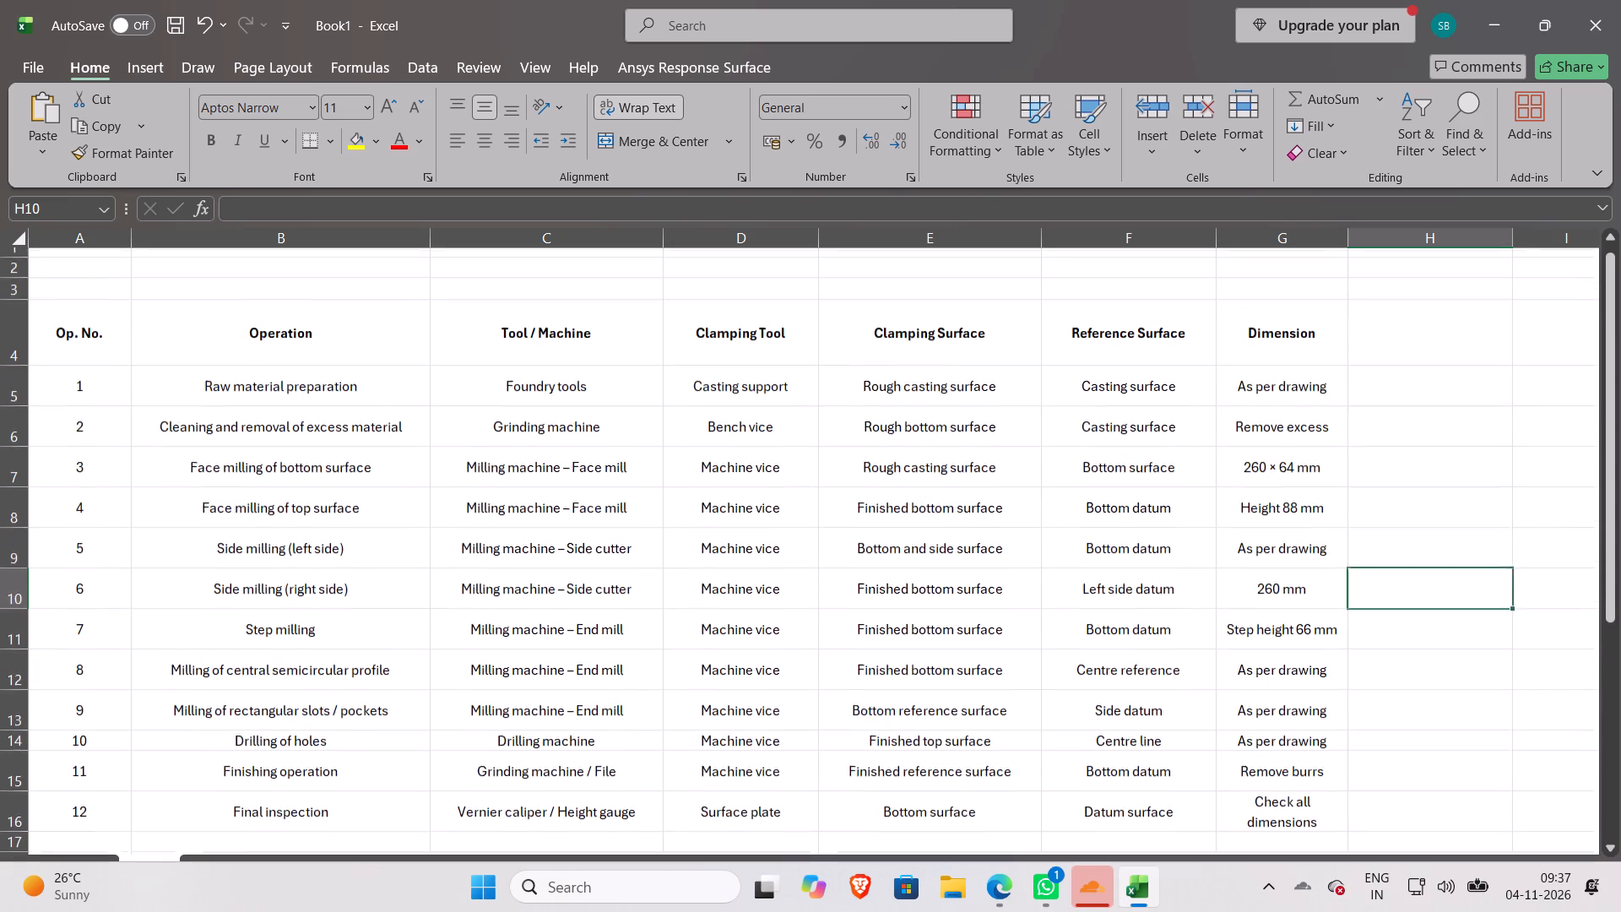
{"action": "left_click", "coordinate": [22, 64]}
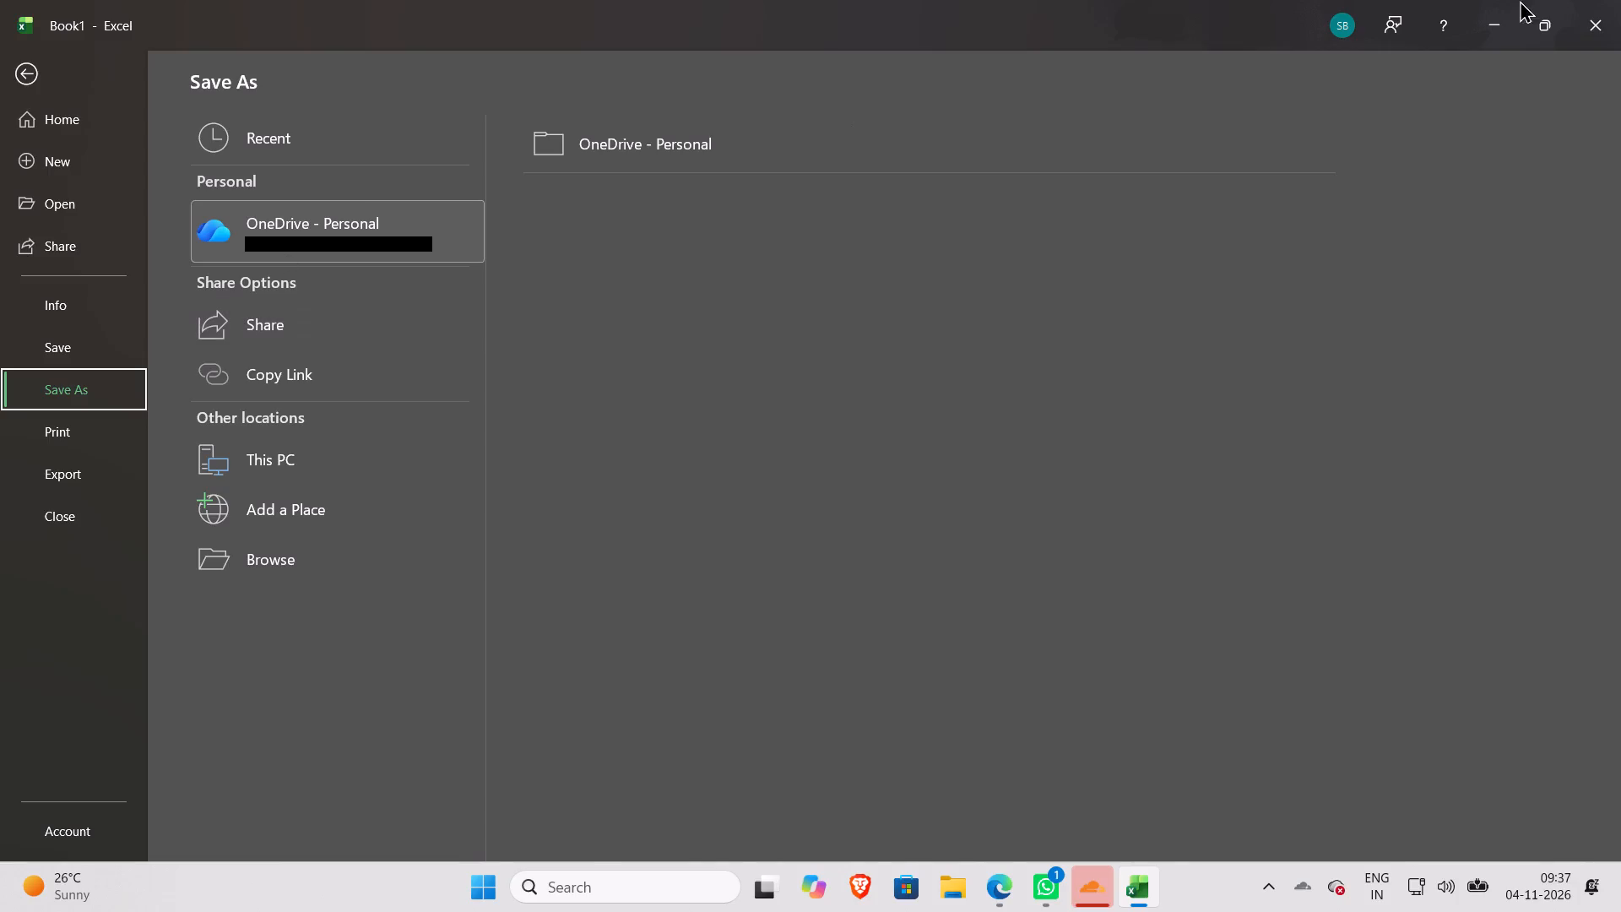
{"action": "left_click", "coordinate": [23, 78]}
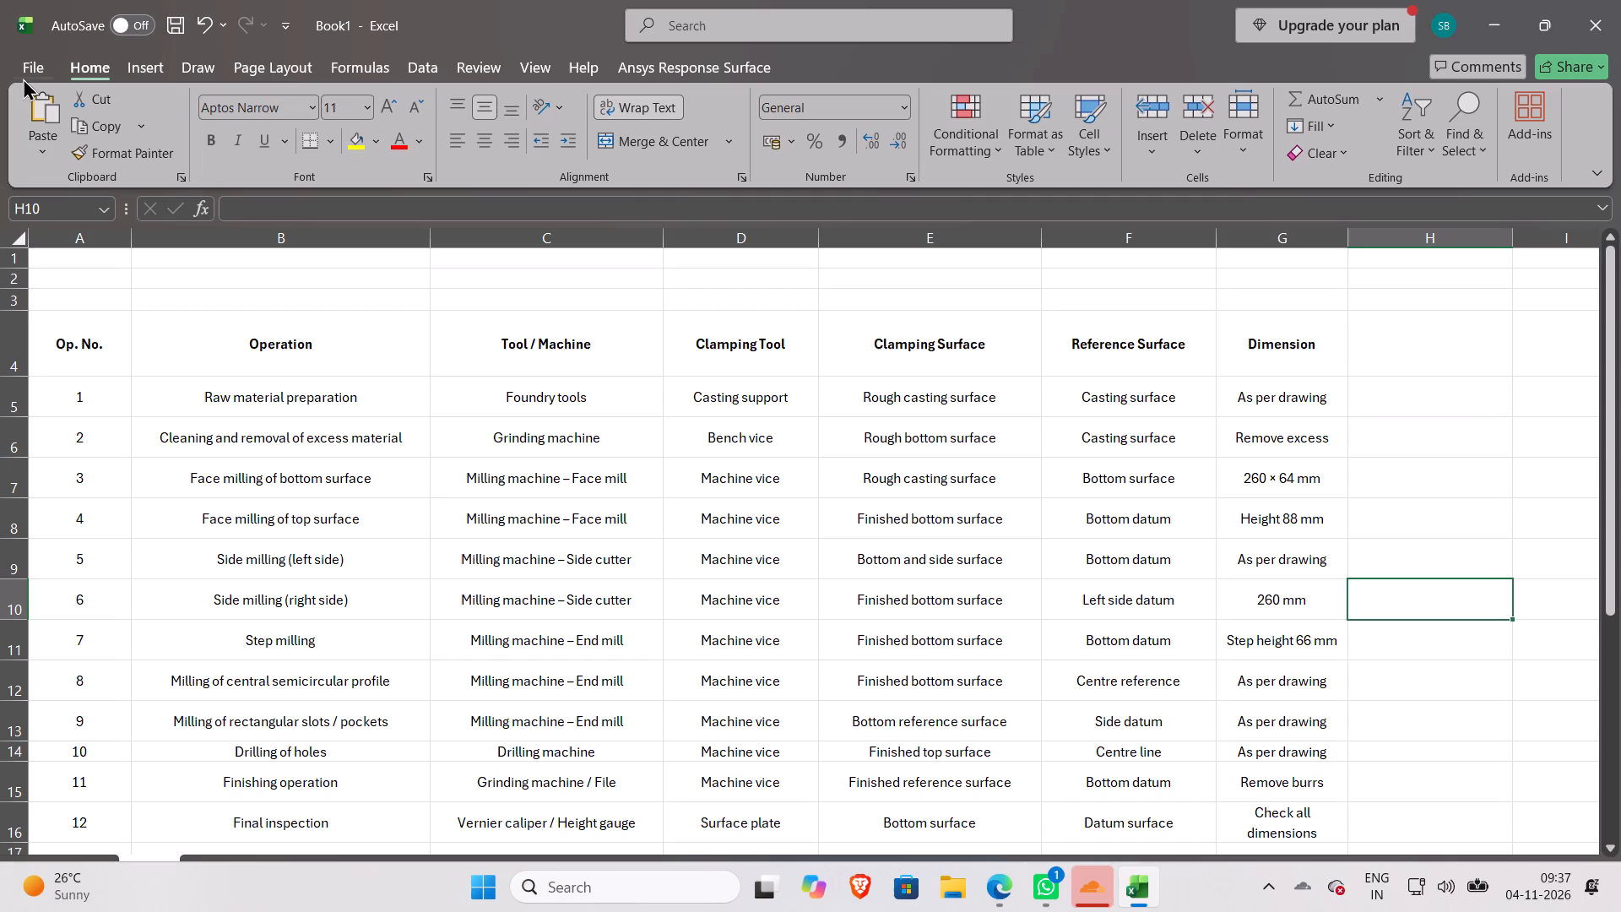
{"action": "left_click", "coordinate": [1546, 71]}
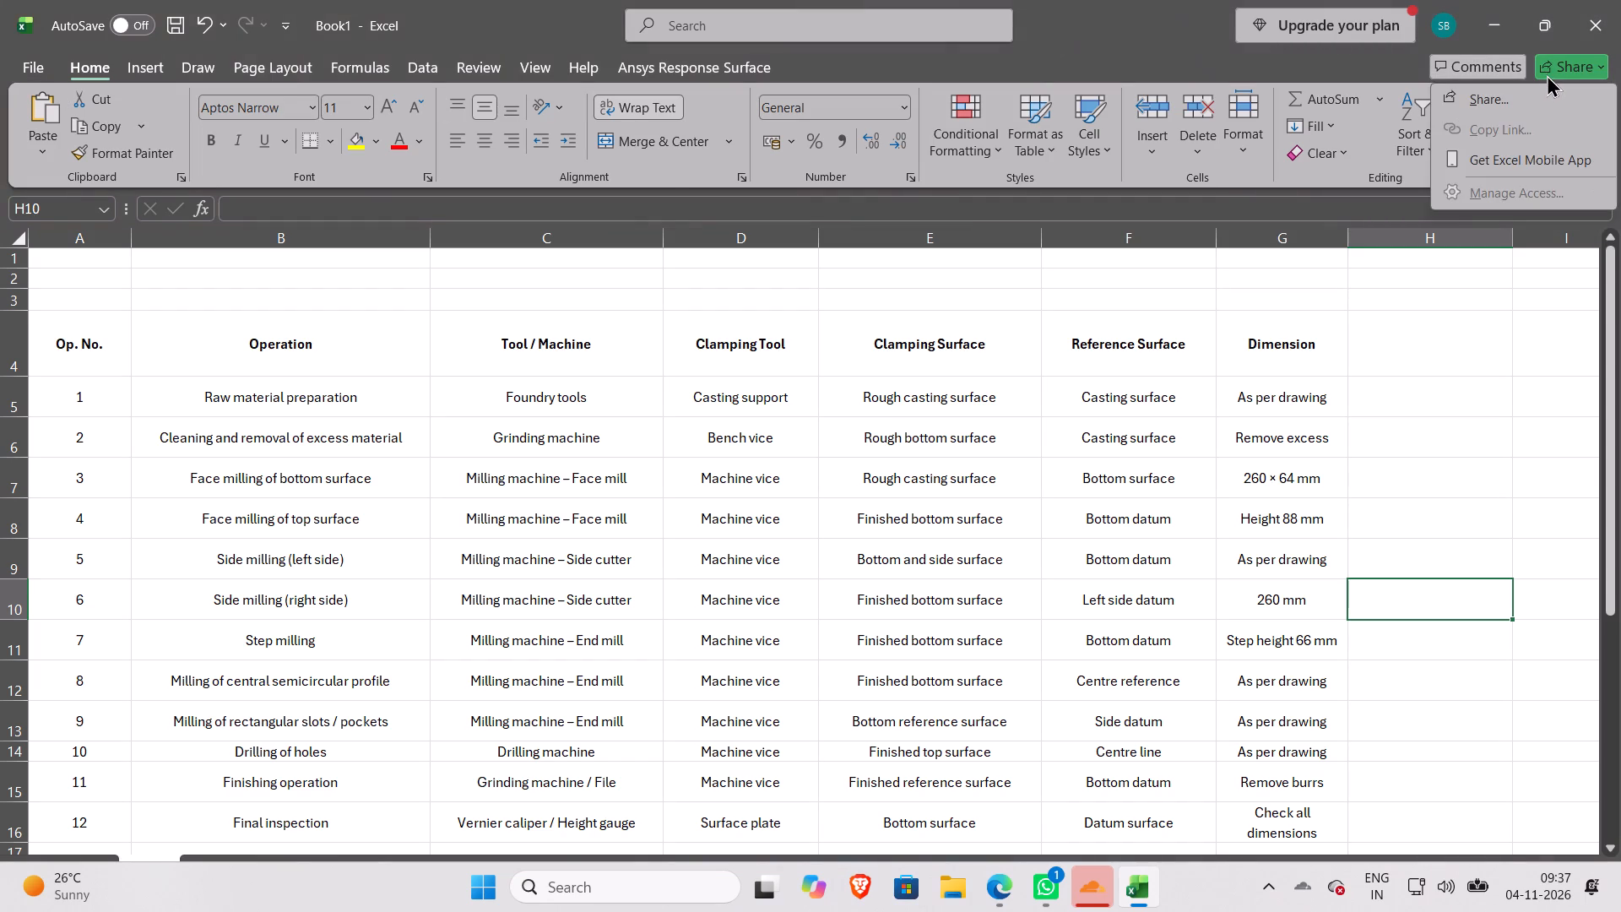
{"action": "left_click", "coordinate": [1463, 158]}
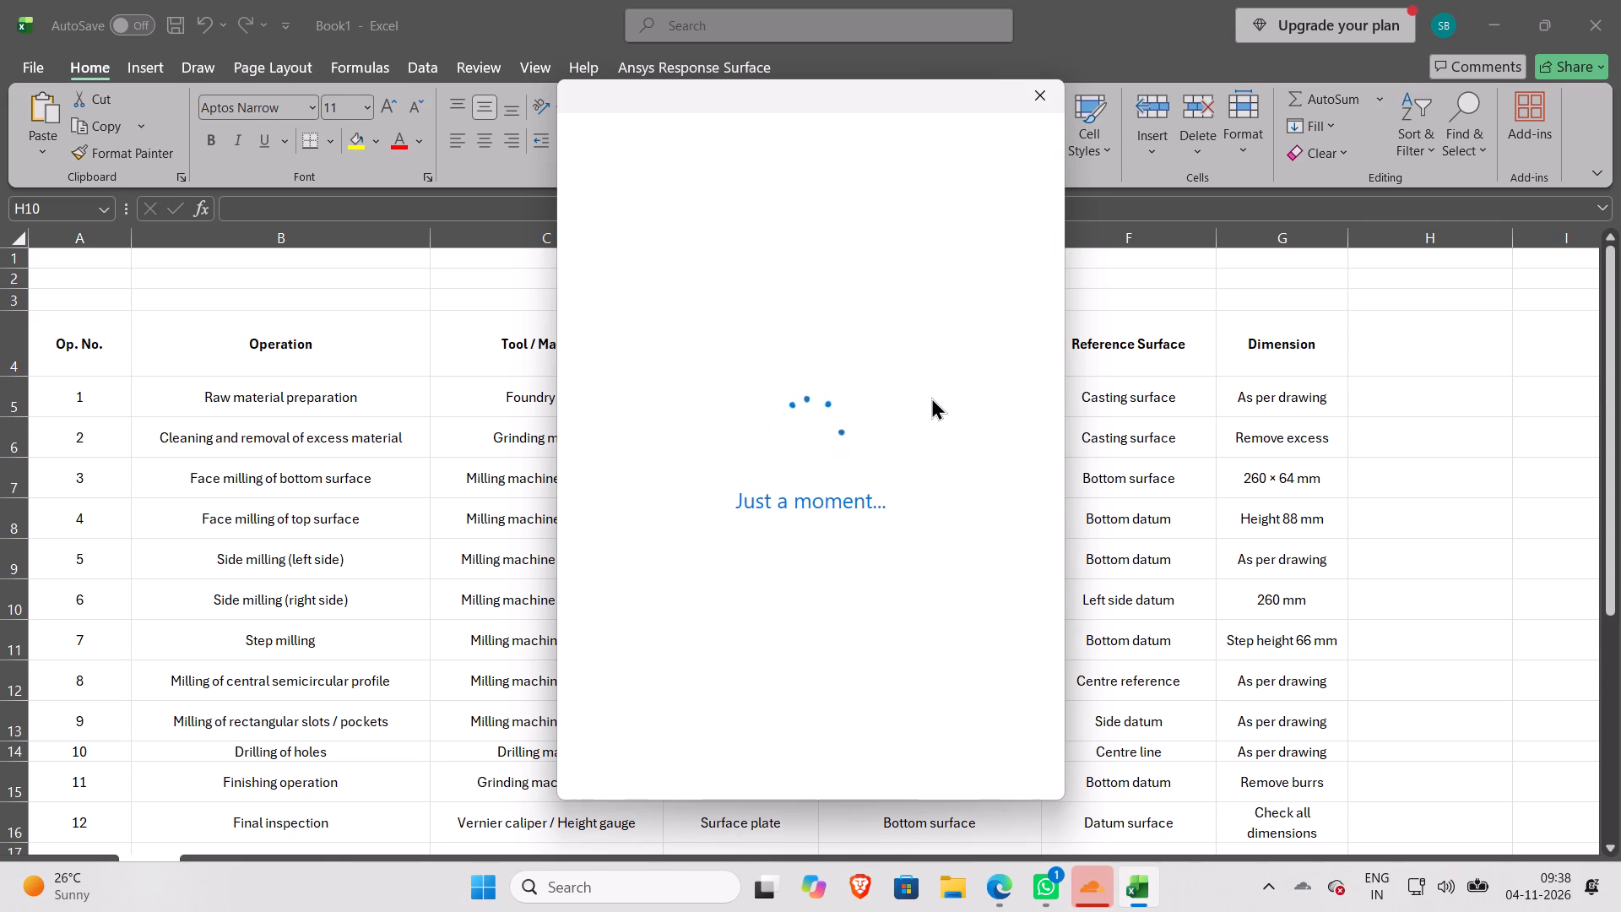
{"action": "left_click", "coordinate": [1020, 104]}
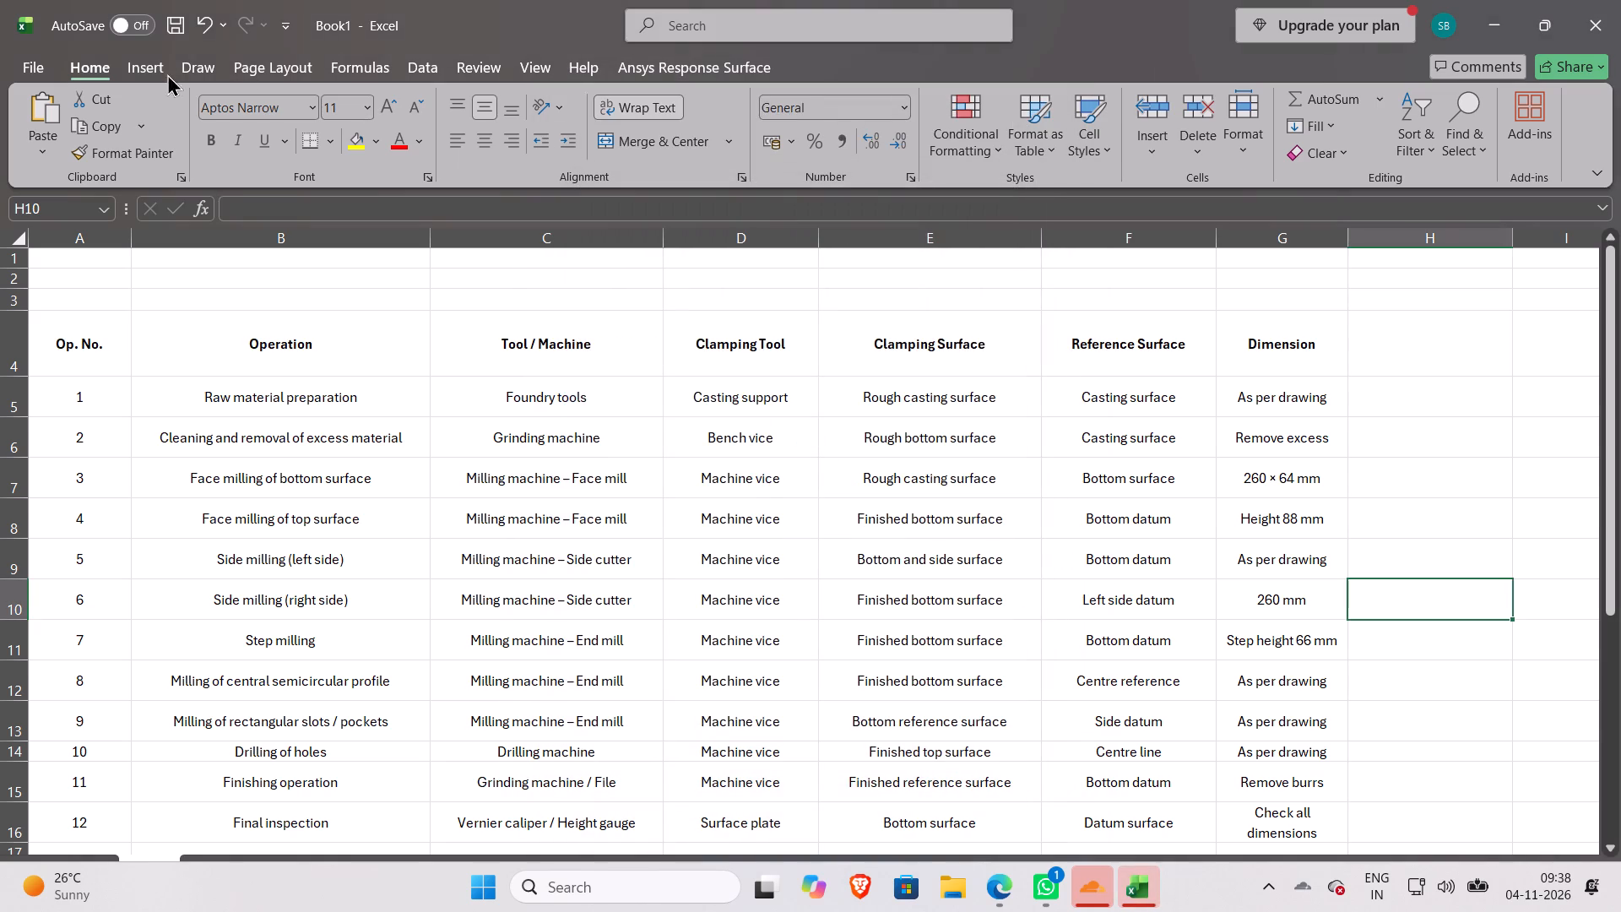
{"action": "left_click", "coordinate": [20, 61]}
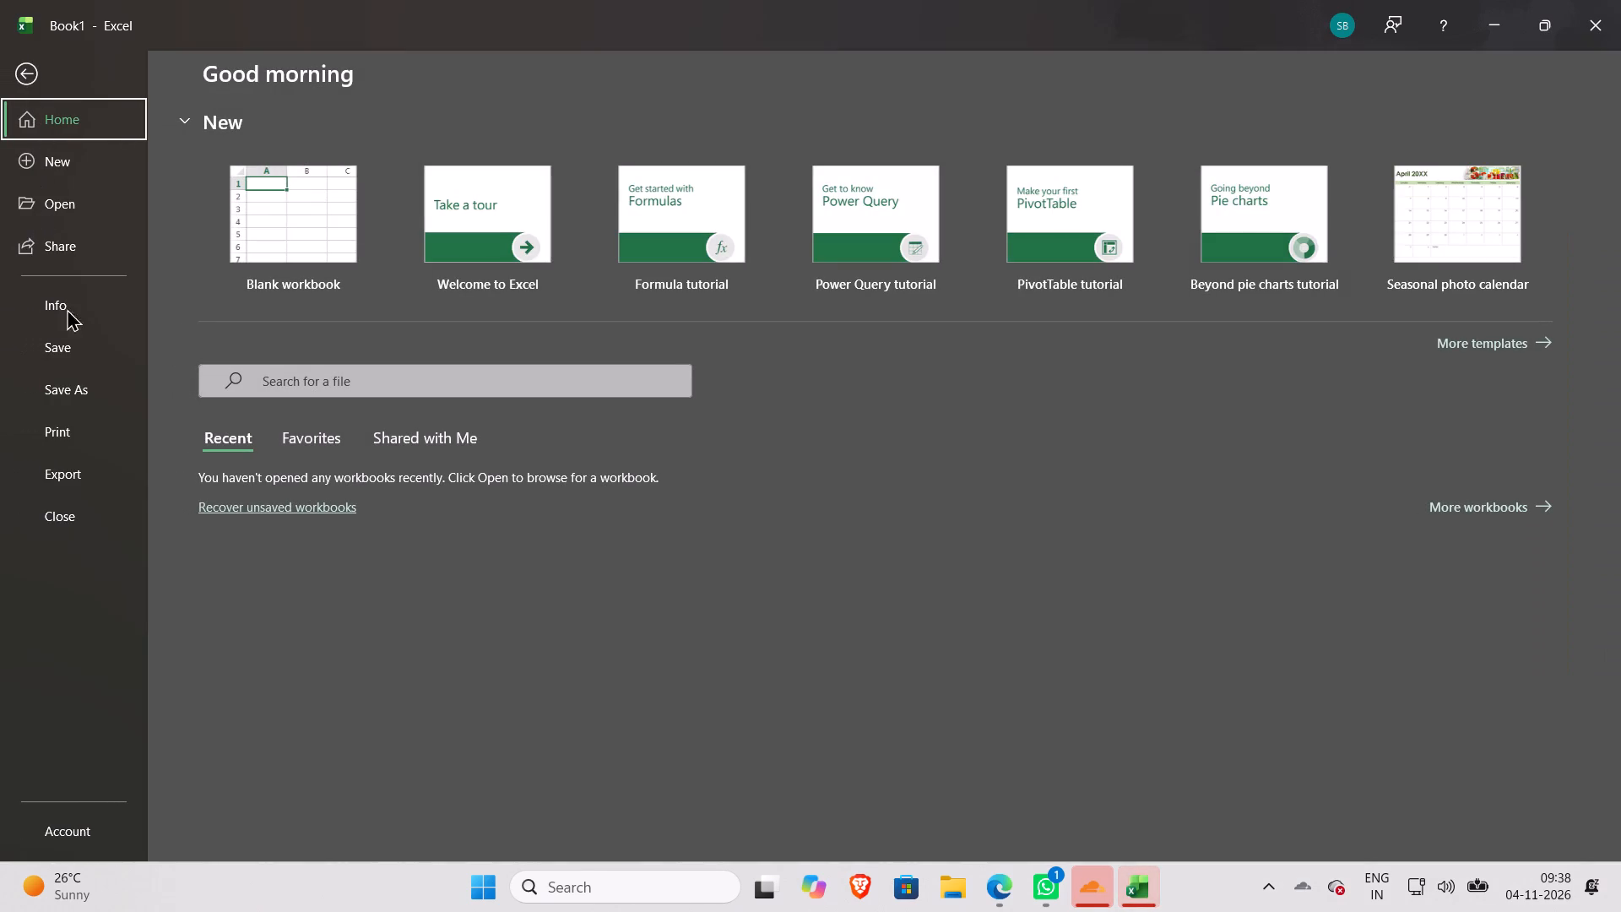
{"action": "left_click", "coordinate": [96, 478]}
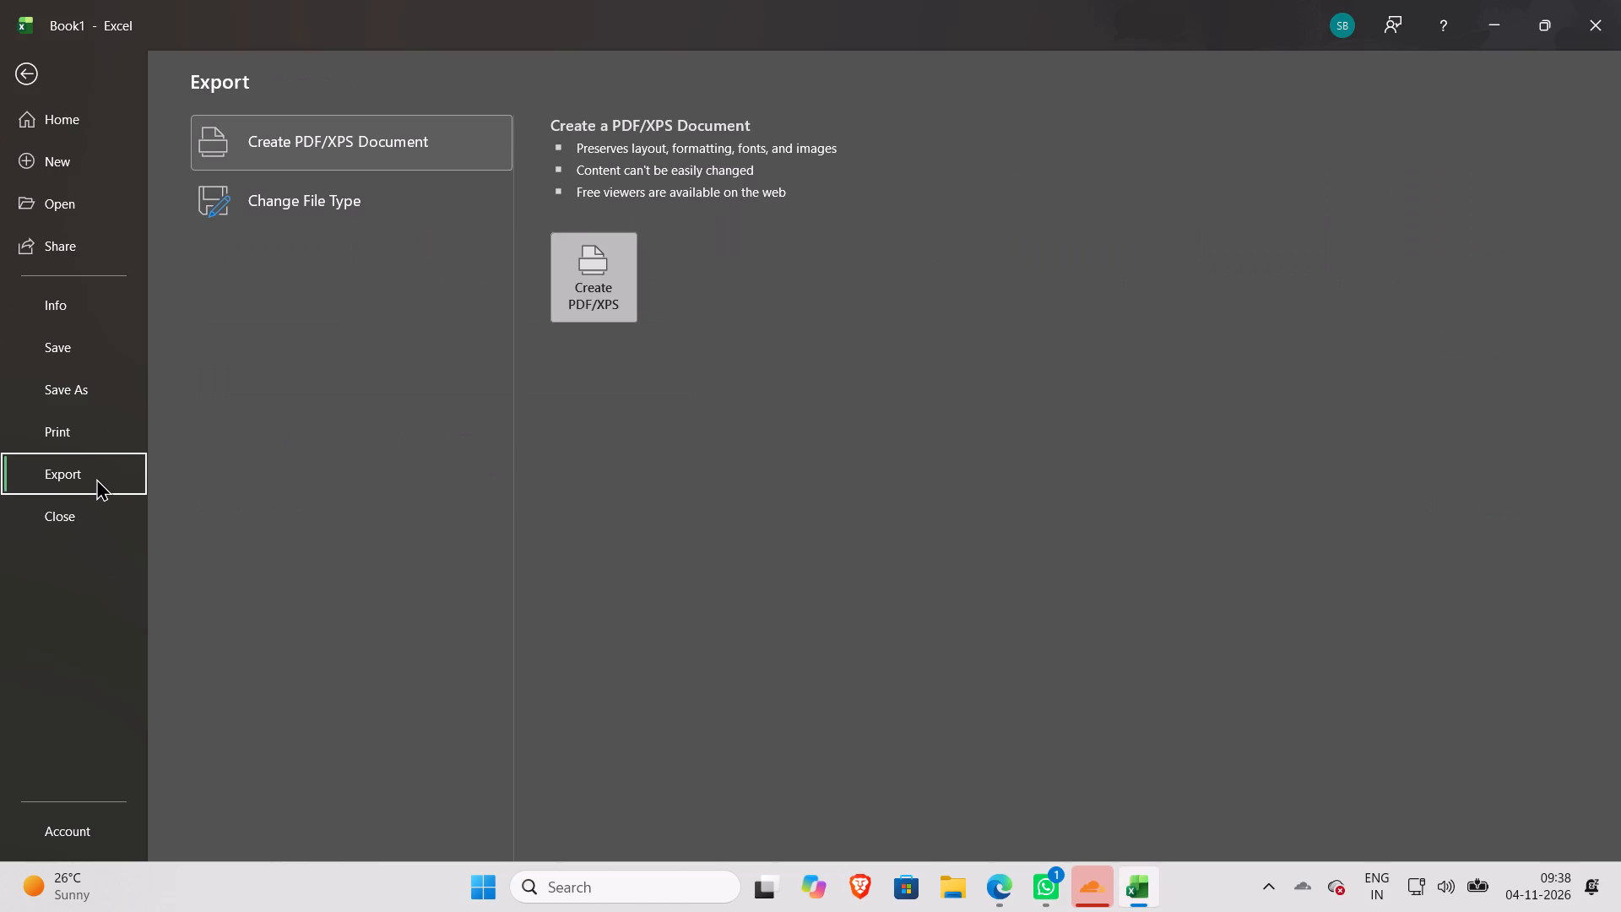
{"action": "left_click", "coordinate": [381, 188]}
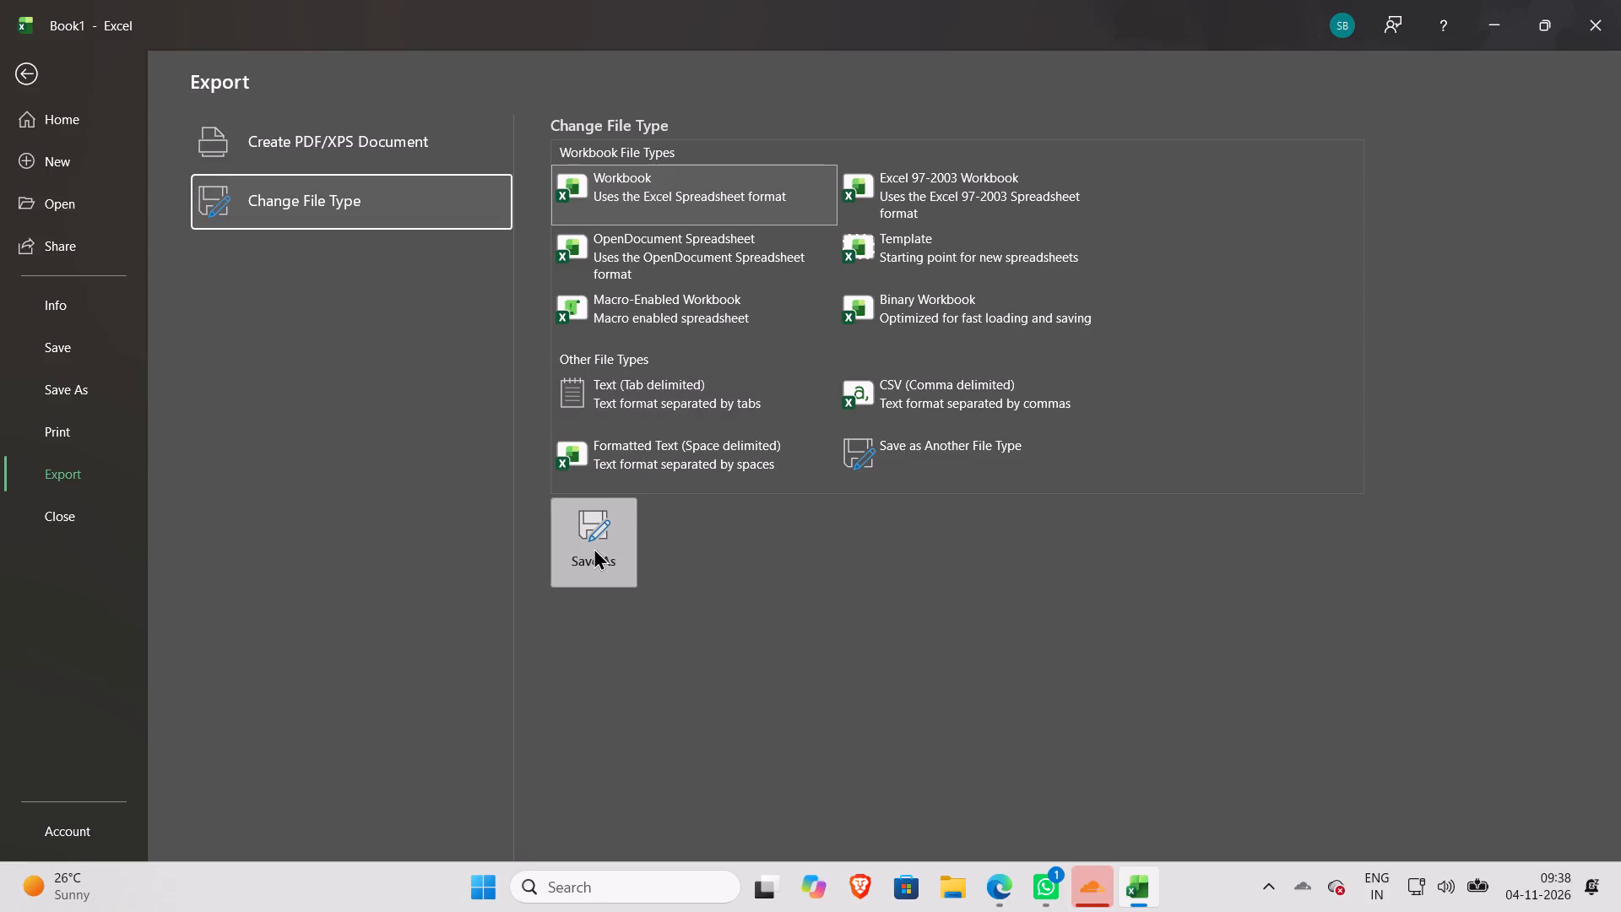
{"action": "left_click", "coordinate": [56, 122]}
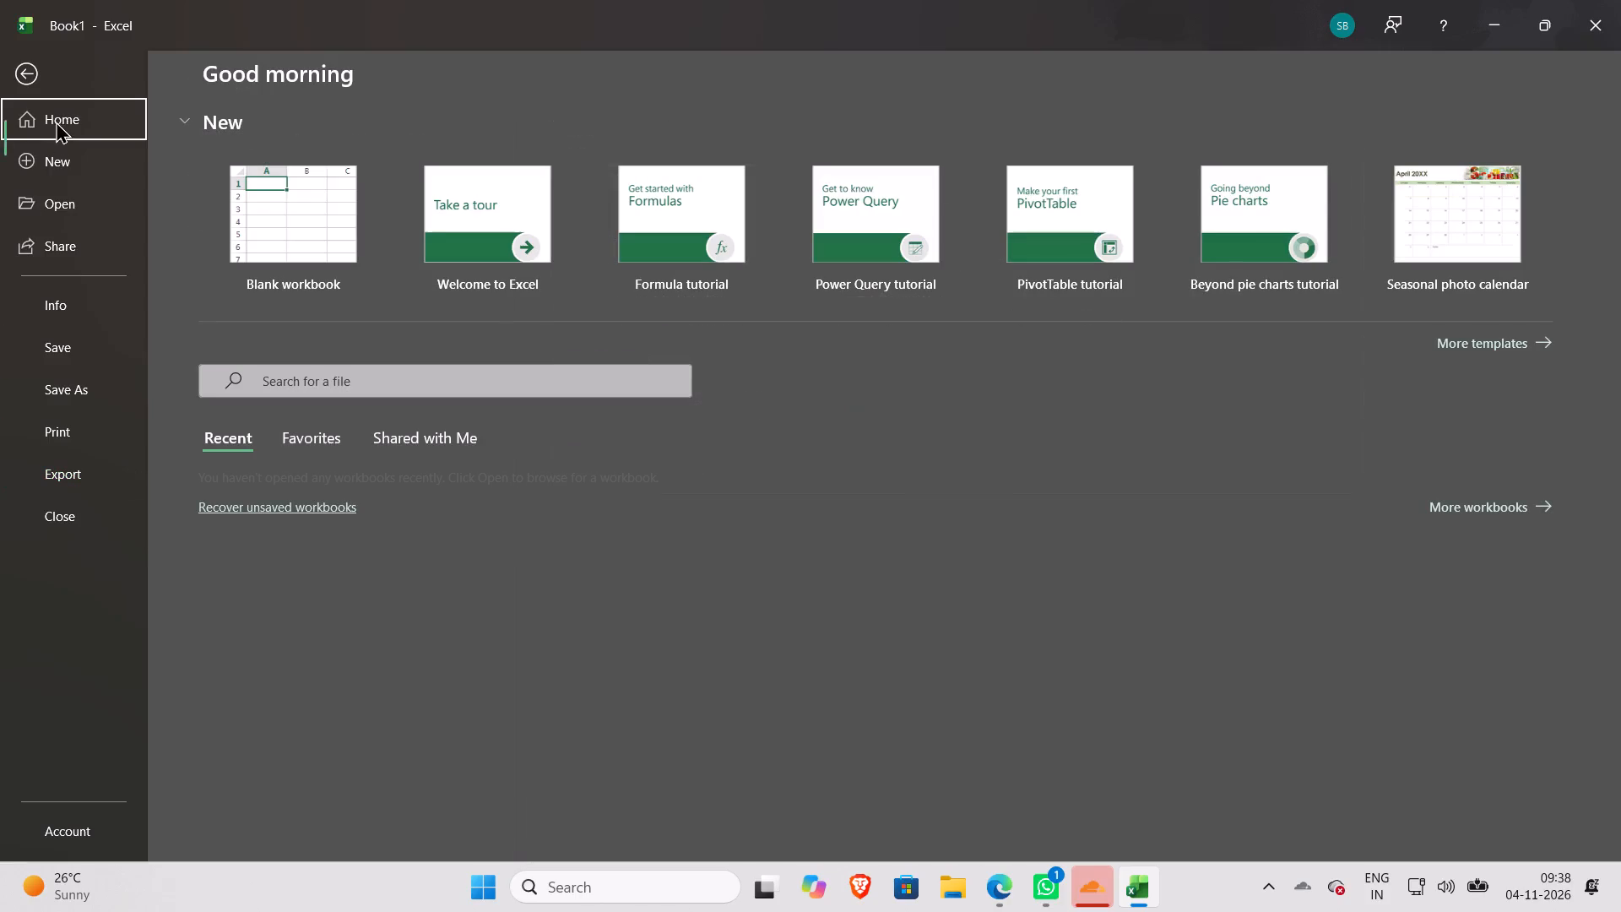
Start saving the workbook to OneDrive - Personal and browse to the DINESH student folder inside the Desktop's dinesh folder.
{"action": "left_click", "coordinate": [67, 339]}
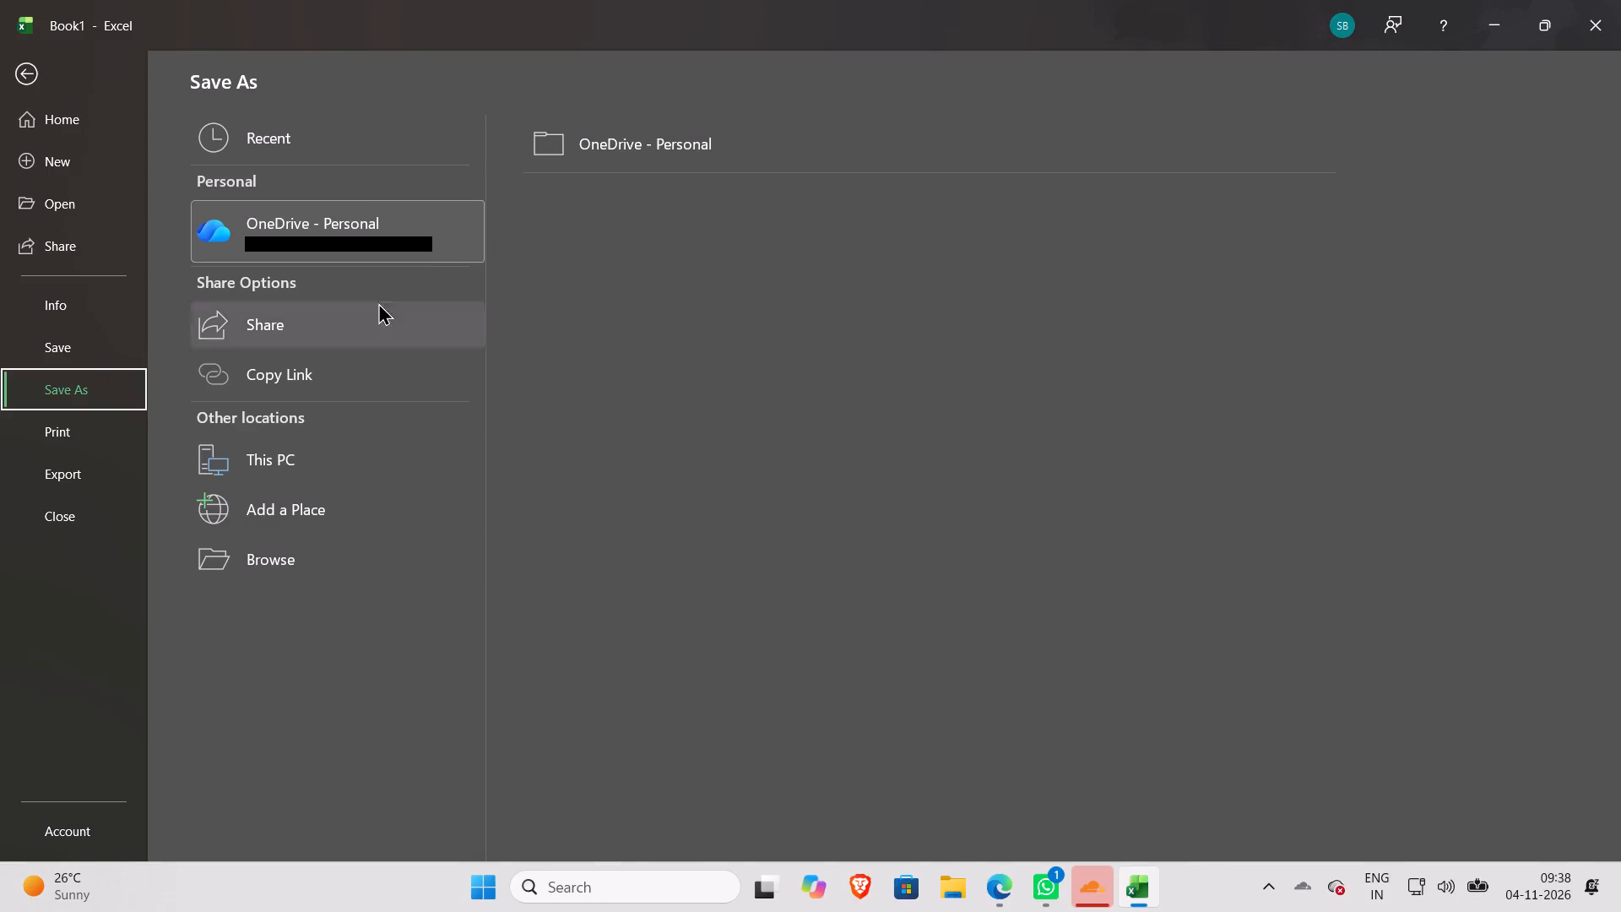
{"action": "left_click", "coordinate": [274, 375]}
{"action": "left_click", "coordinate": [377, 224]}
{"action": "double_click", "coordinate": [644, 156]}
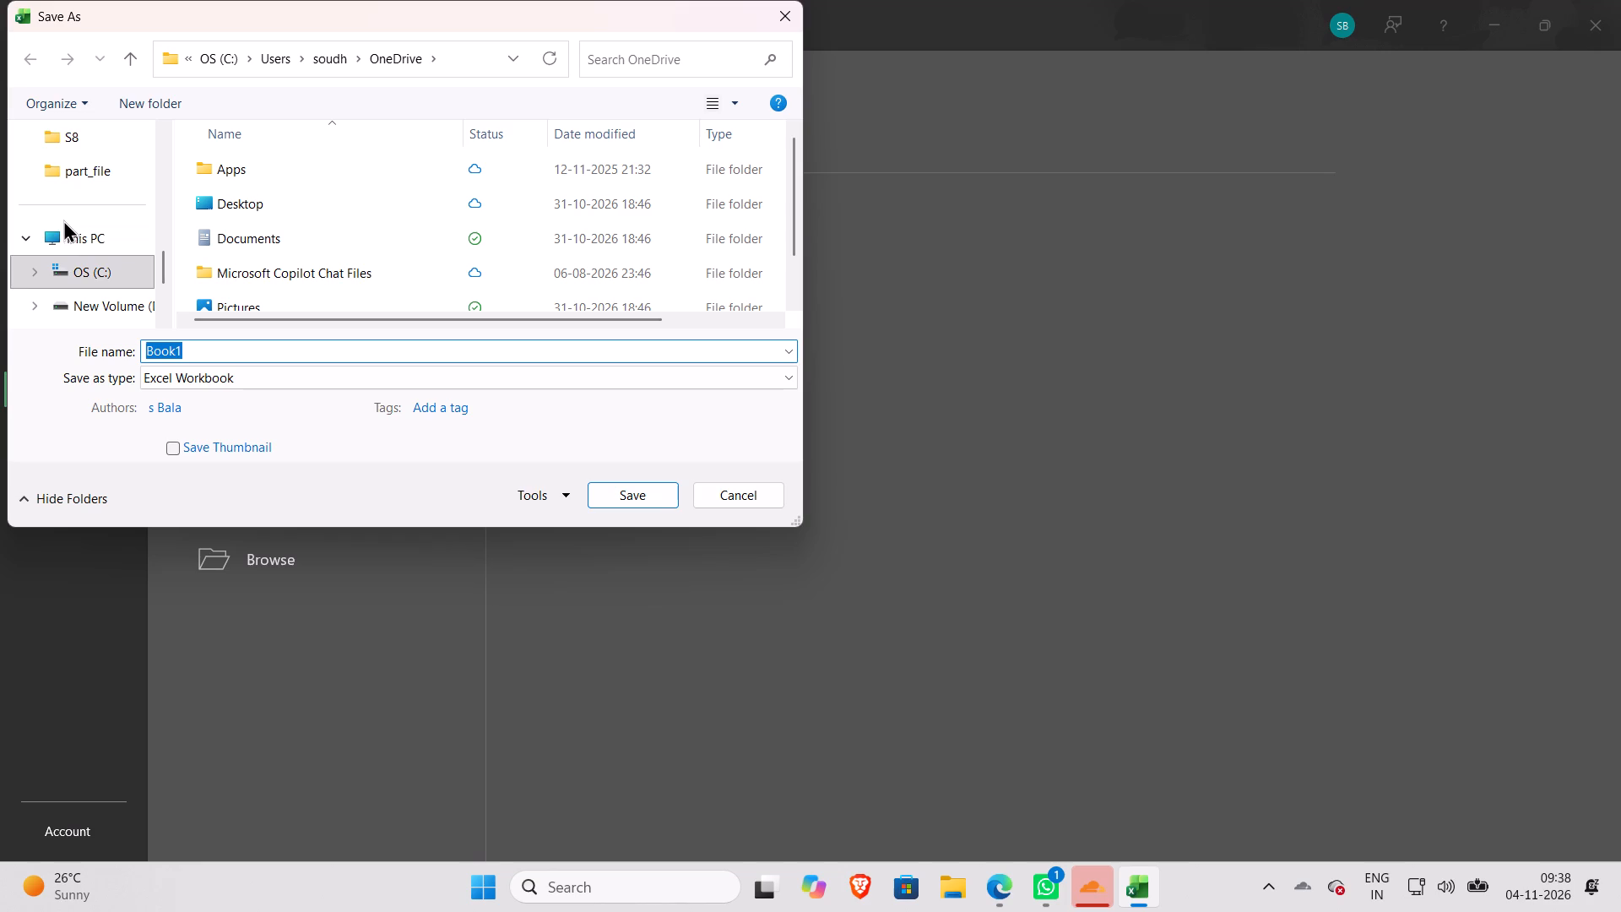
{"action": "scroll", "coordinate": [61, 217], "scroll_direction": "up", "scroll_amount": 4}
{"action": "scroll", "coordinate": [61, 215], "scroll_direction": "down", "scroll_amount": 1}
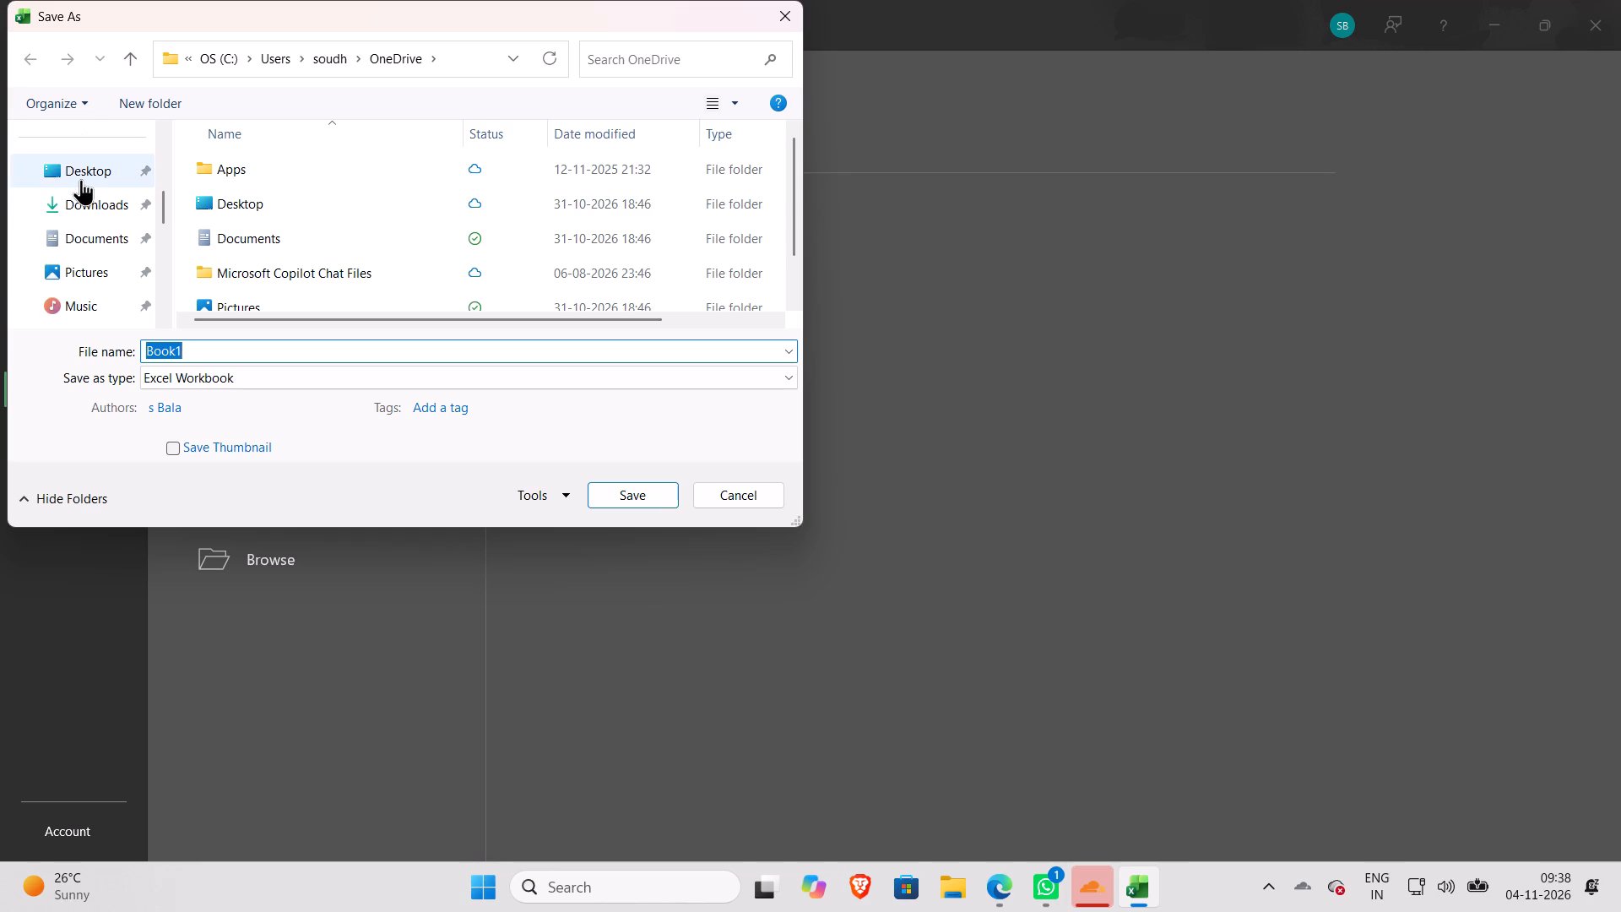
{"action": "left_click", "coordinate": [81, 177]}
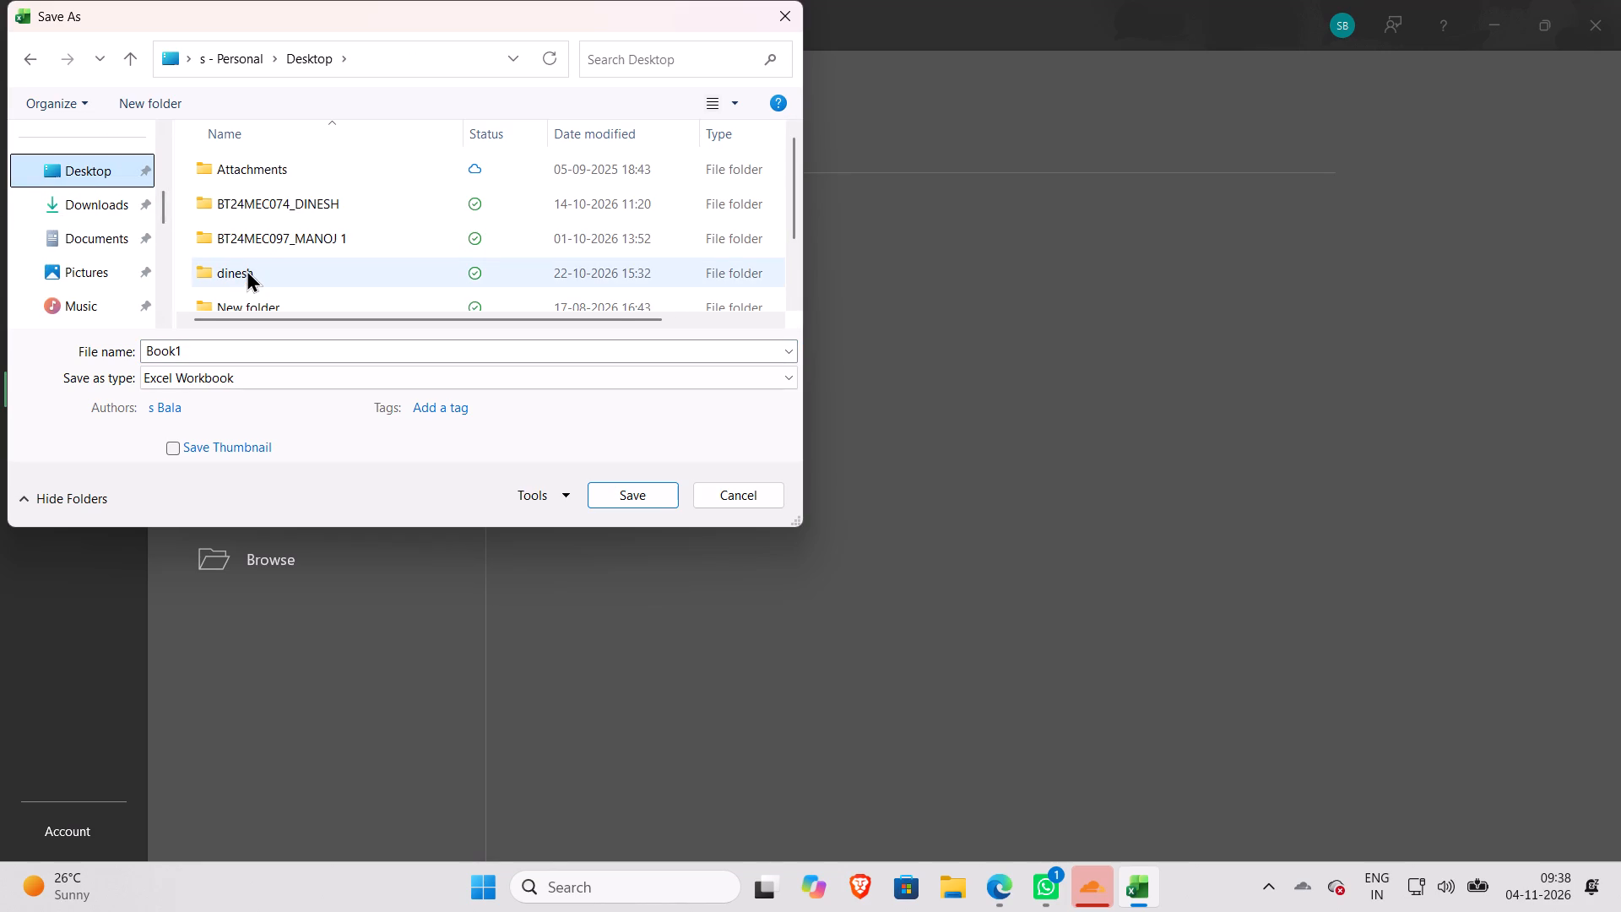
{"action": "double_click", "coordinate": [247, 269]}
{"action": "double_click", "coordinate": [247, 235]}
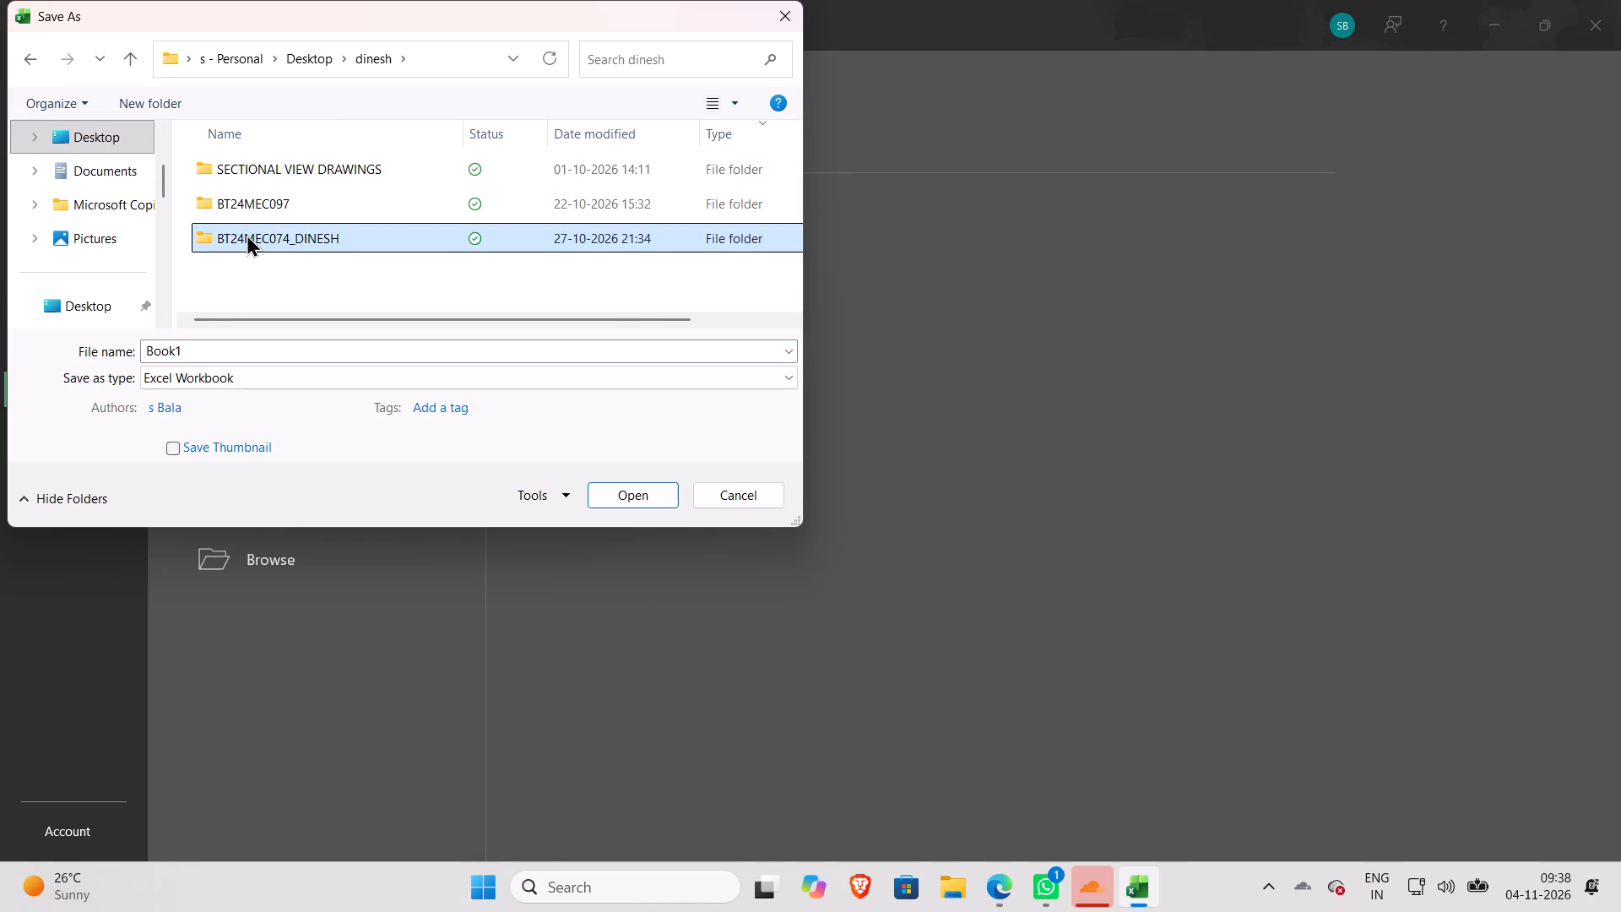
{"action": "scroll", "coordinate": [247, 234], "scroll_direction": "down", "scroll_amount": 11}
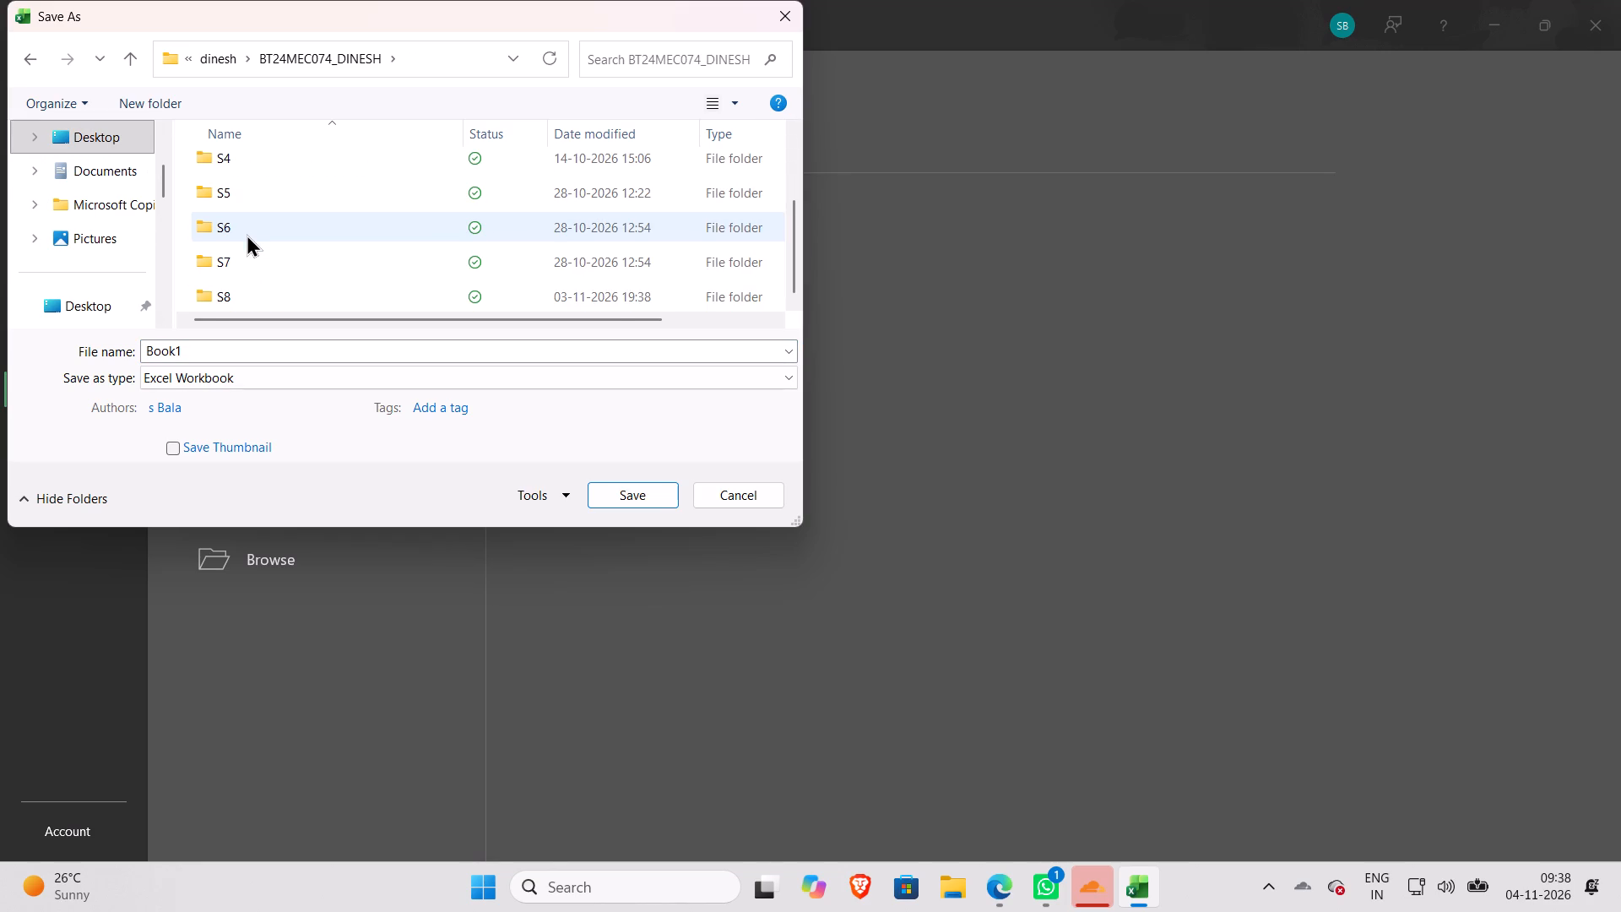
{"action": "scroll", "coordinate": [247, 235], "scroll_direction": "up", "scroll_amount": 7}
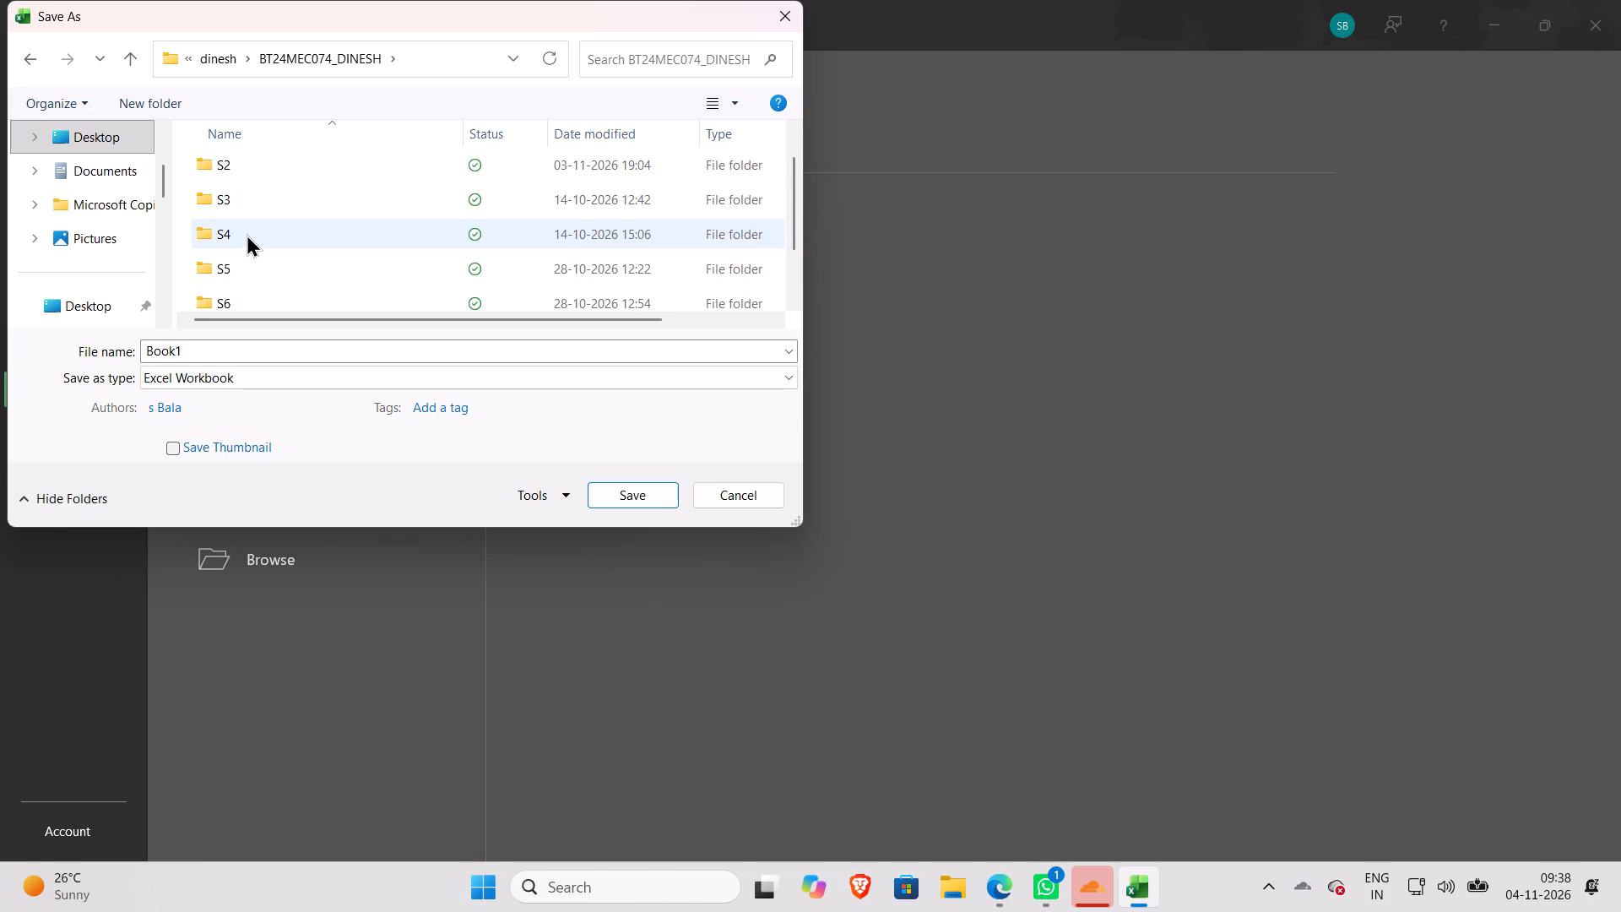
Create a folder named S9 alongside the S1 to S8 folders and open it as the save location.
{"action": "left_click", "coordinate": [152, 95]}
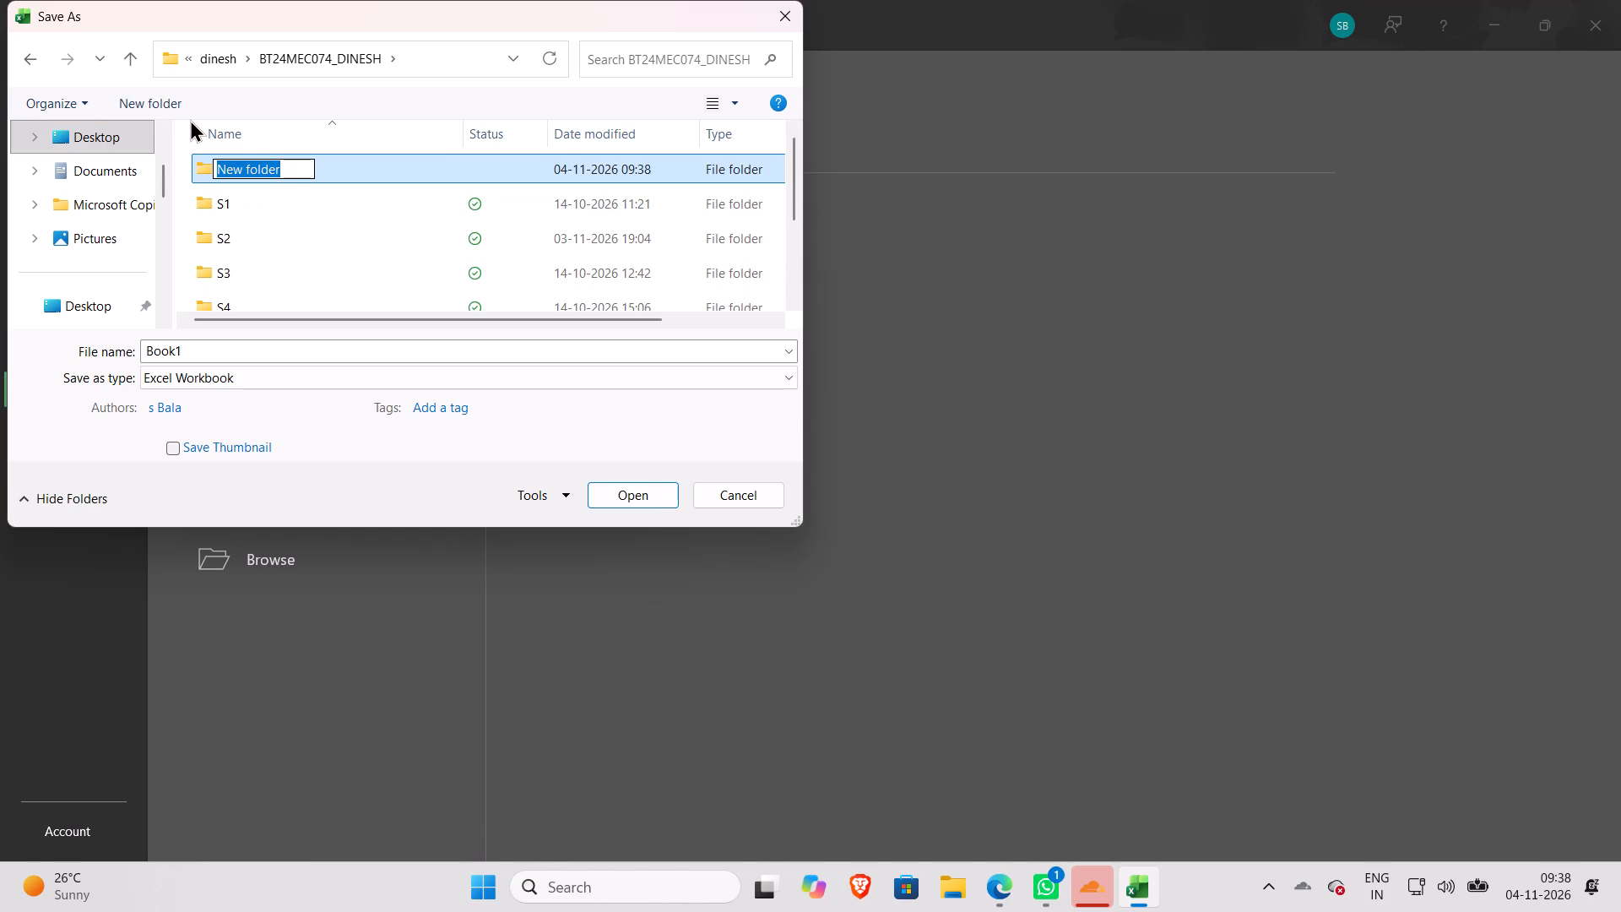
{"action": "key", "text": "s"}
{"action": "key", "text": "9"}
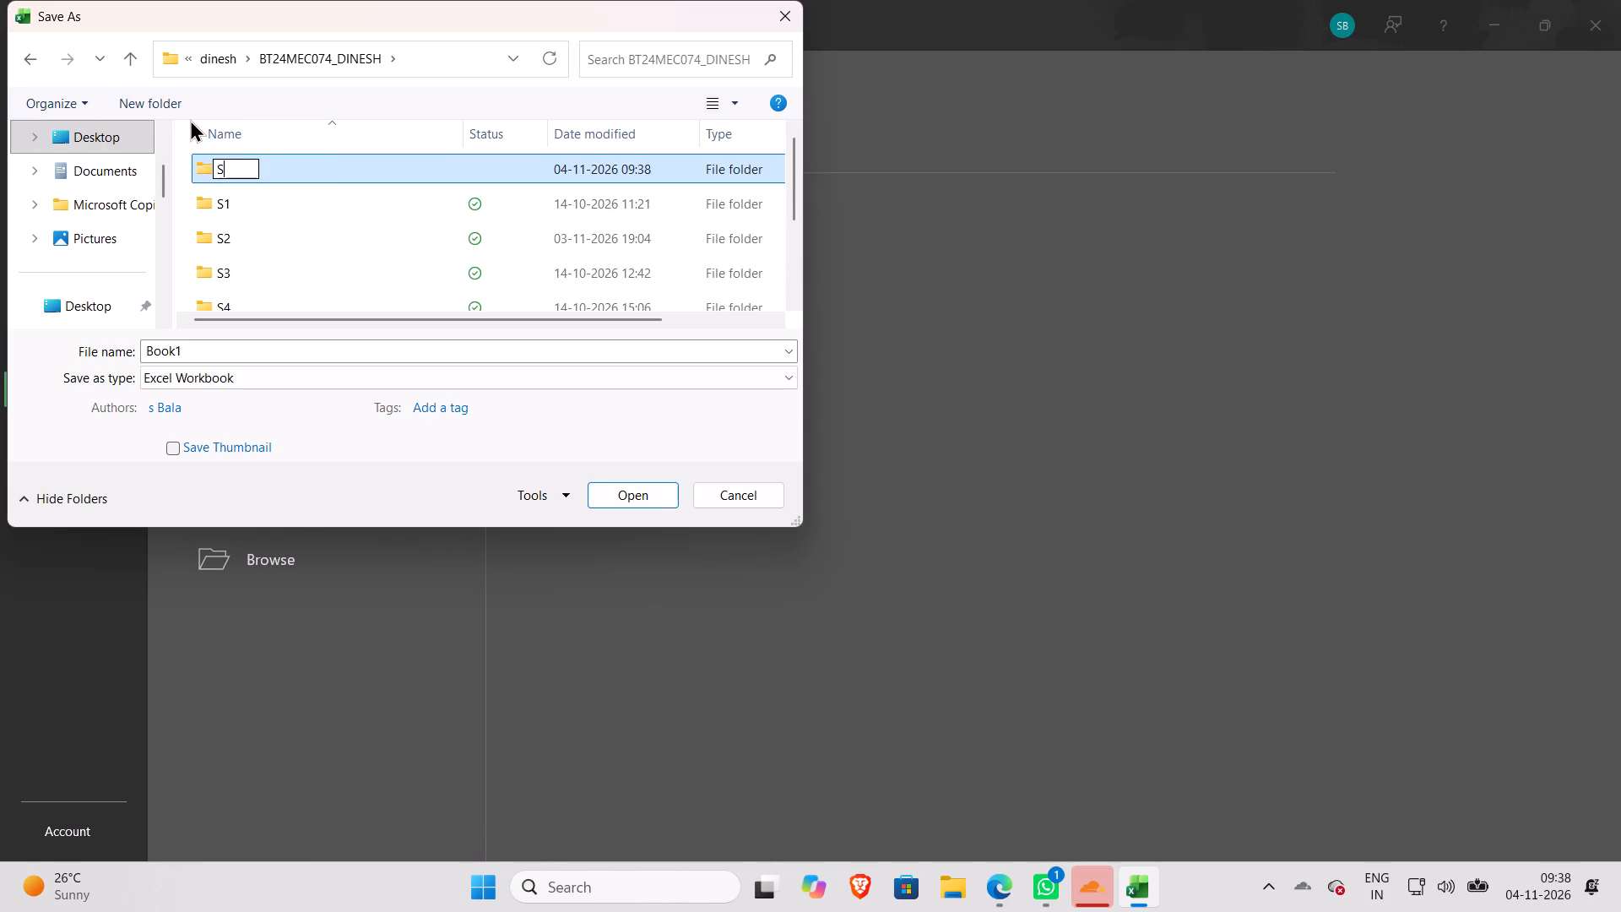
{"action": "key", "text": "Return"}
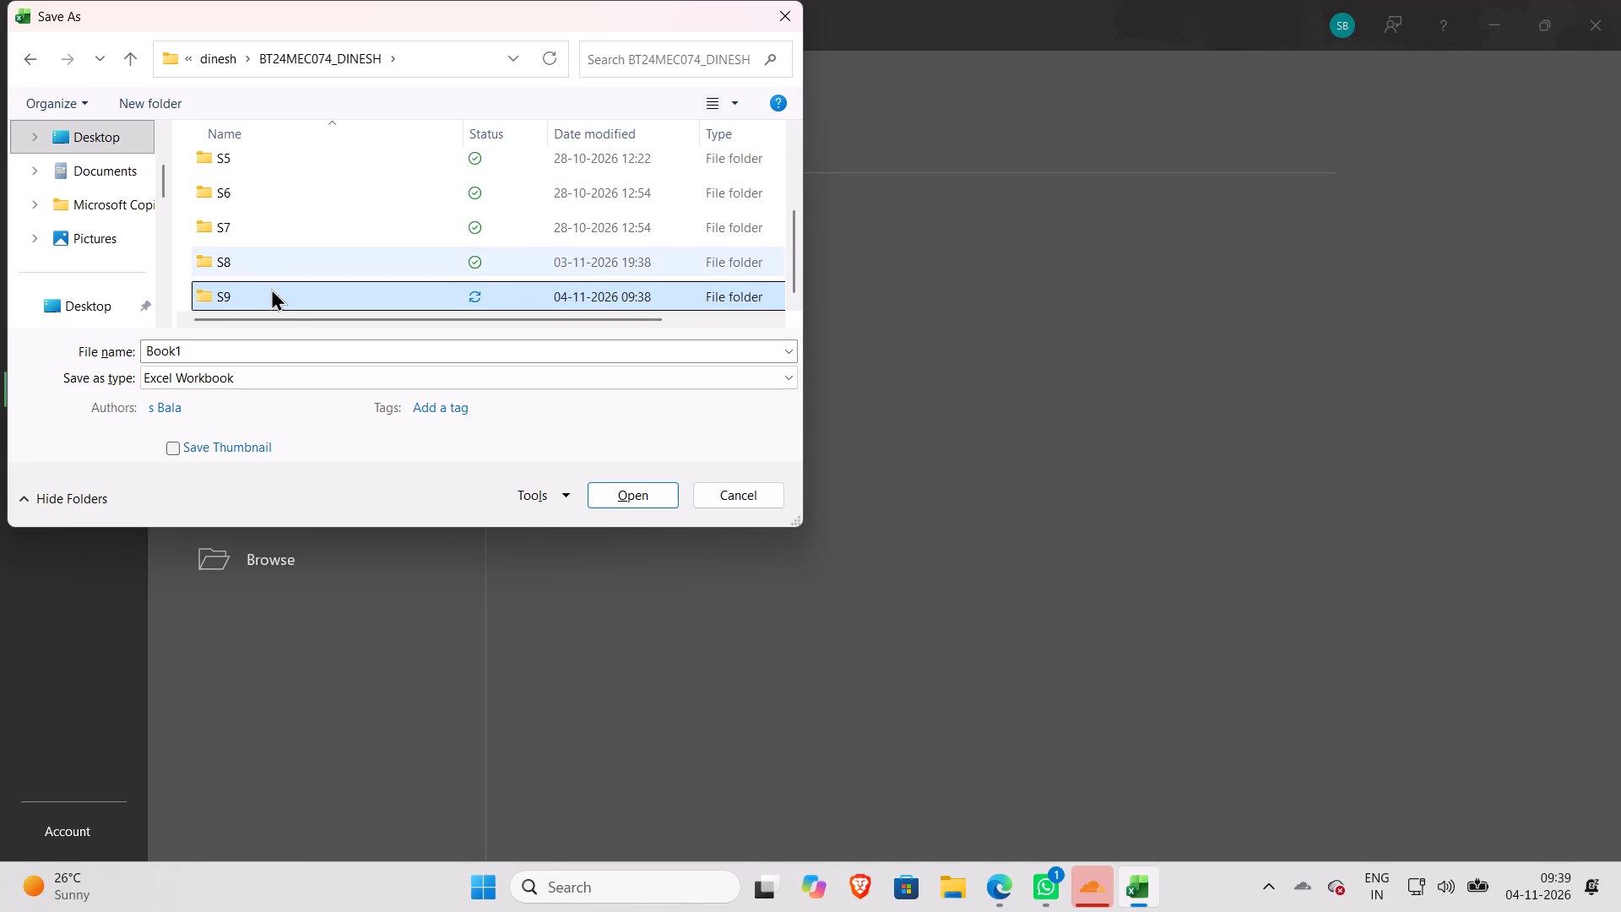
{"action": "double_click", "coordinate": [275, 292]}
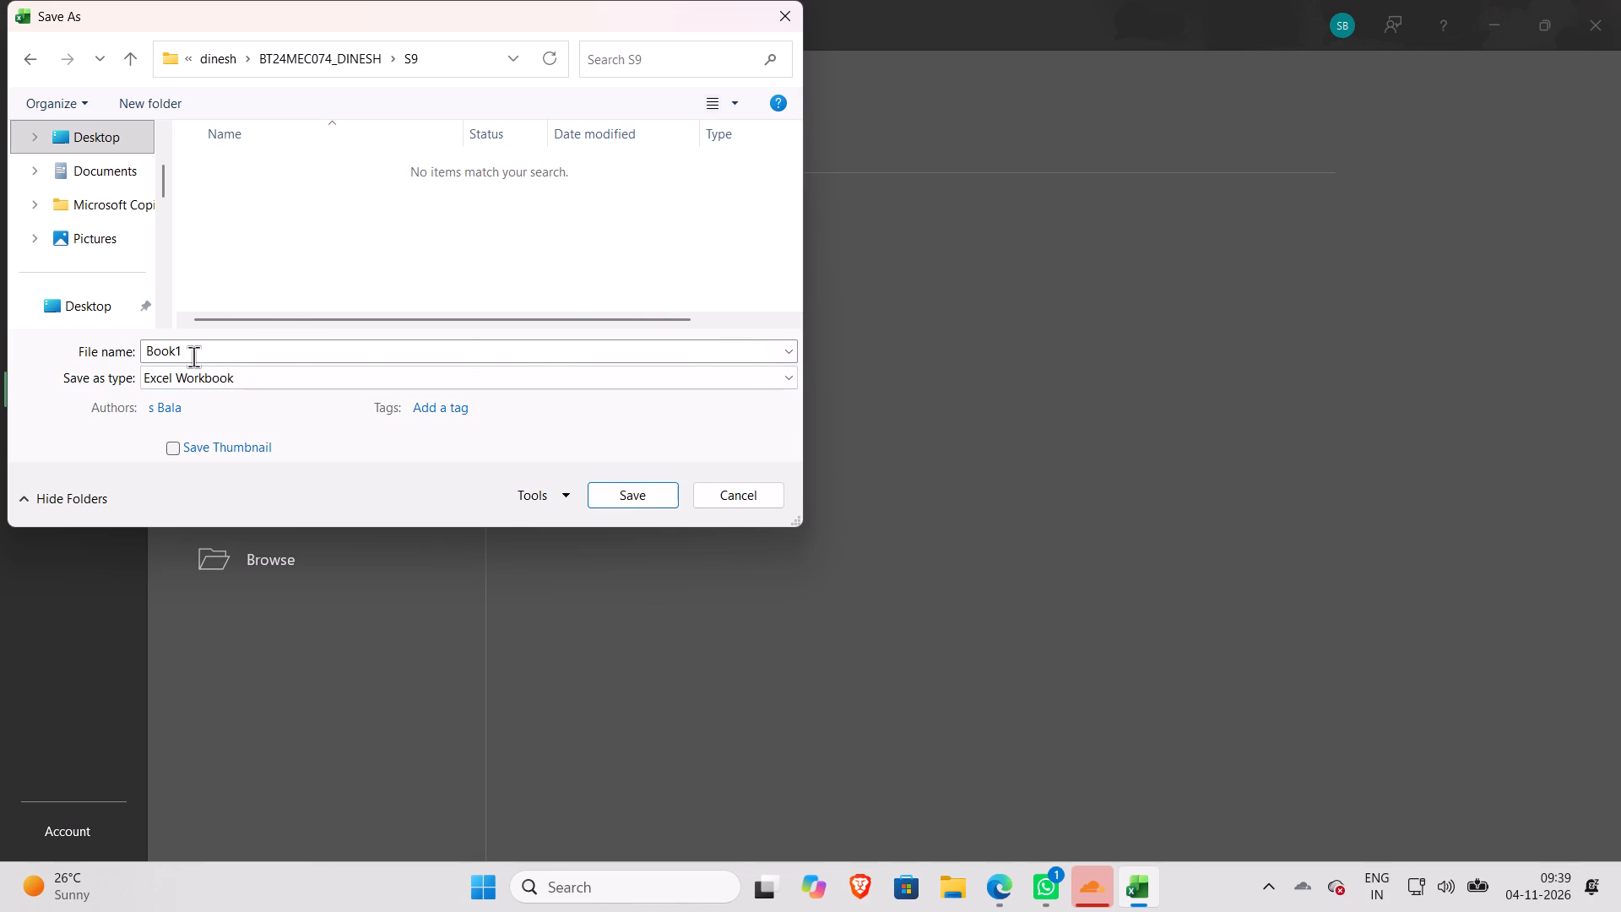
Save the workbook in S9 as BASE PROCESS SHEET, keeping the Excel Workbook file type, and dismiss the version history tip.
{"action": "left_click_drag", "start_coordinate": [185, 352], "coordinate": [123, 357]}
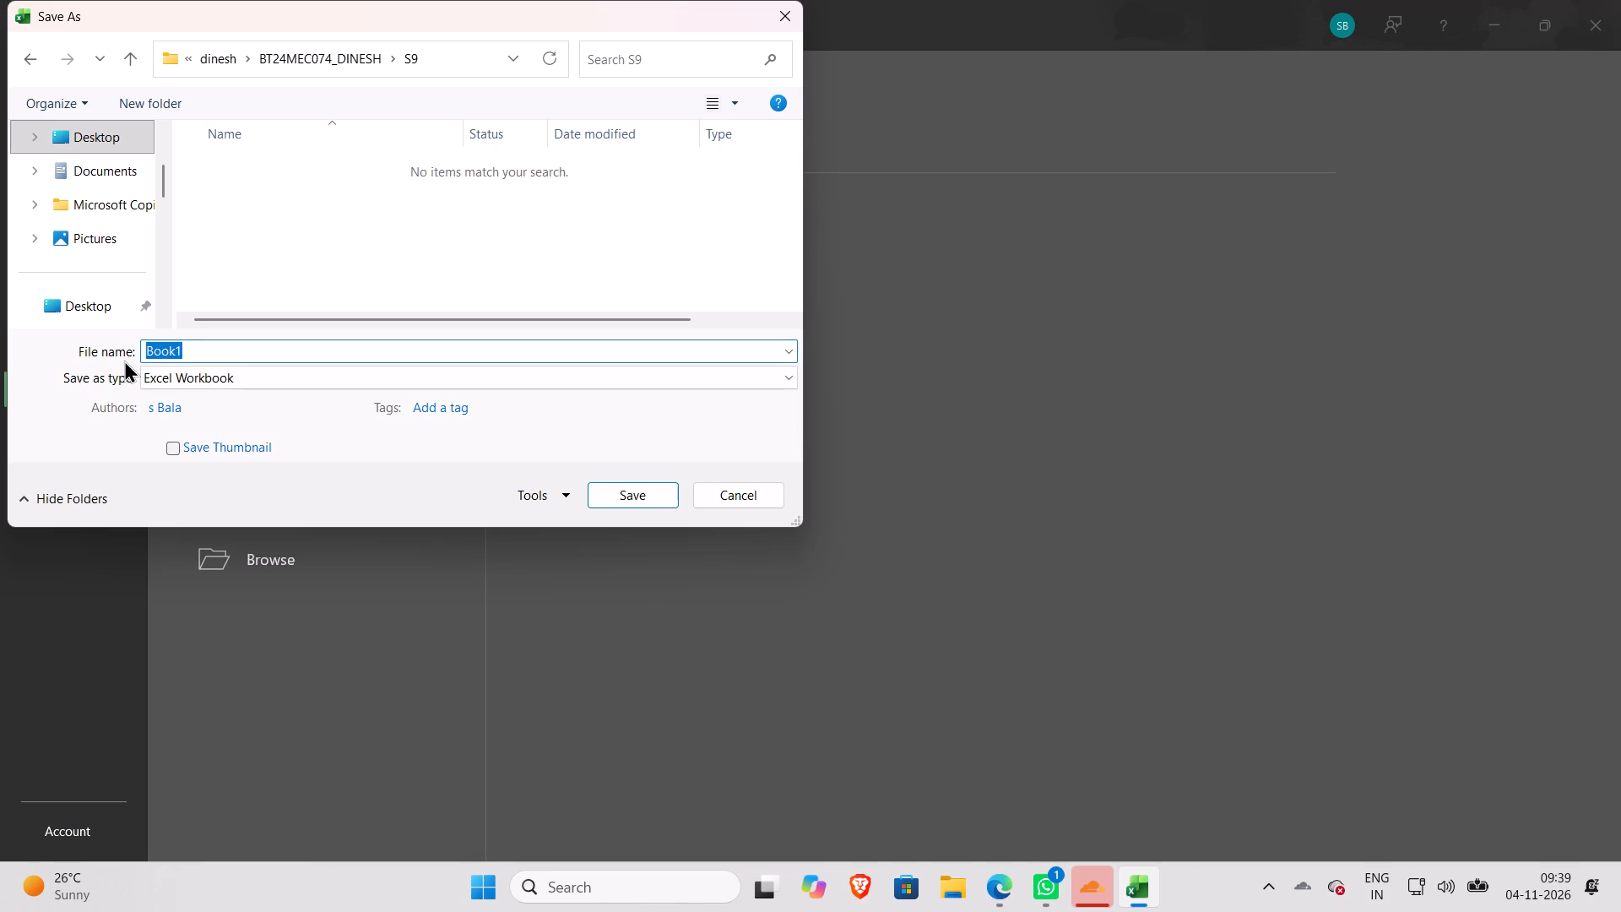
{"action": "type", "text": "BASE"}
{"action": "key", "text": "space"}
{"action": "type", "text": "PRO"}
{"action": "type", "text": "CESS SHEET"}
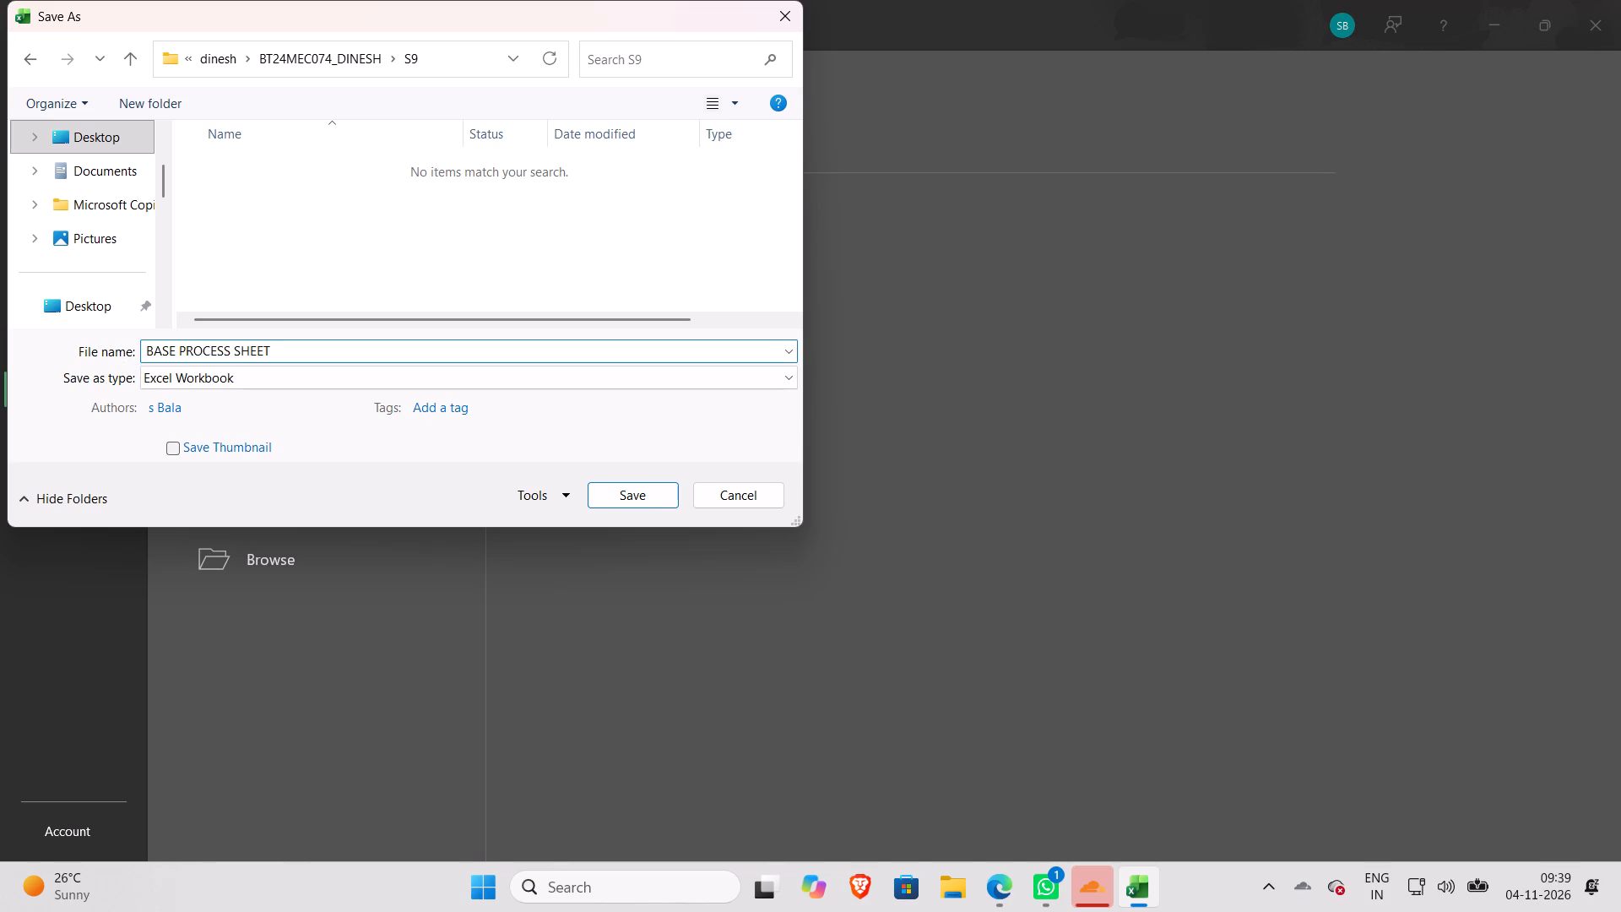
{"action": "left_click", "coordinate": [715, 376]}
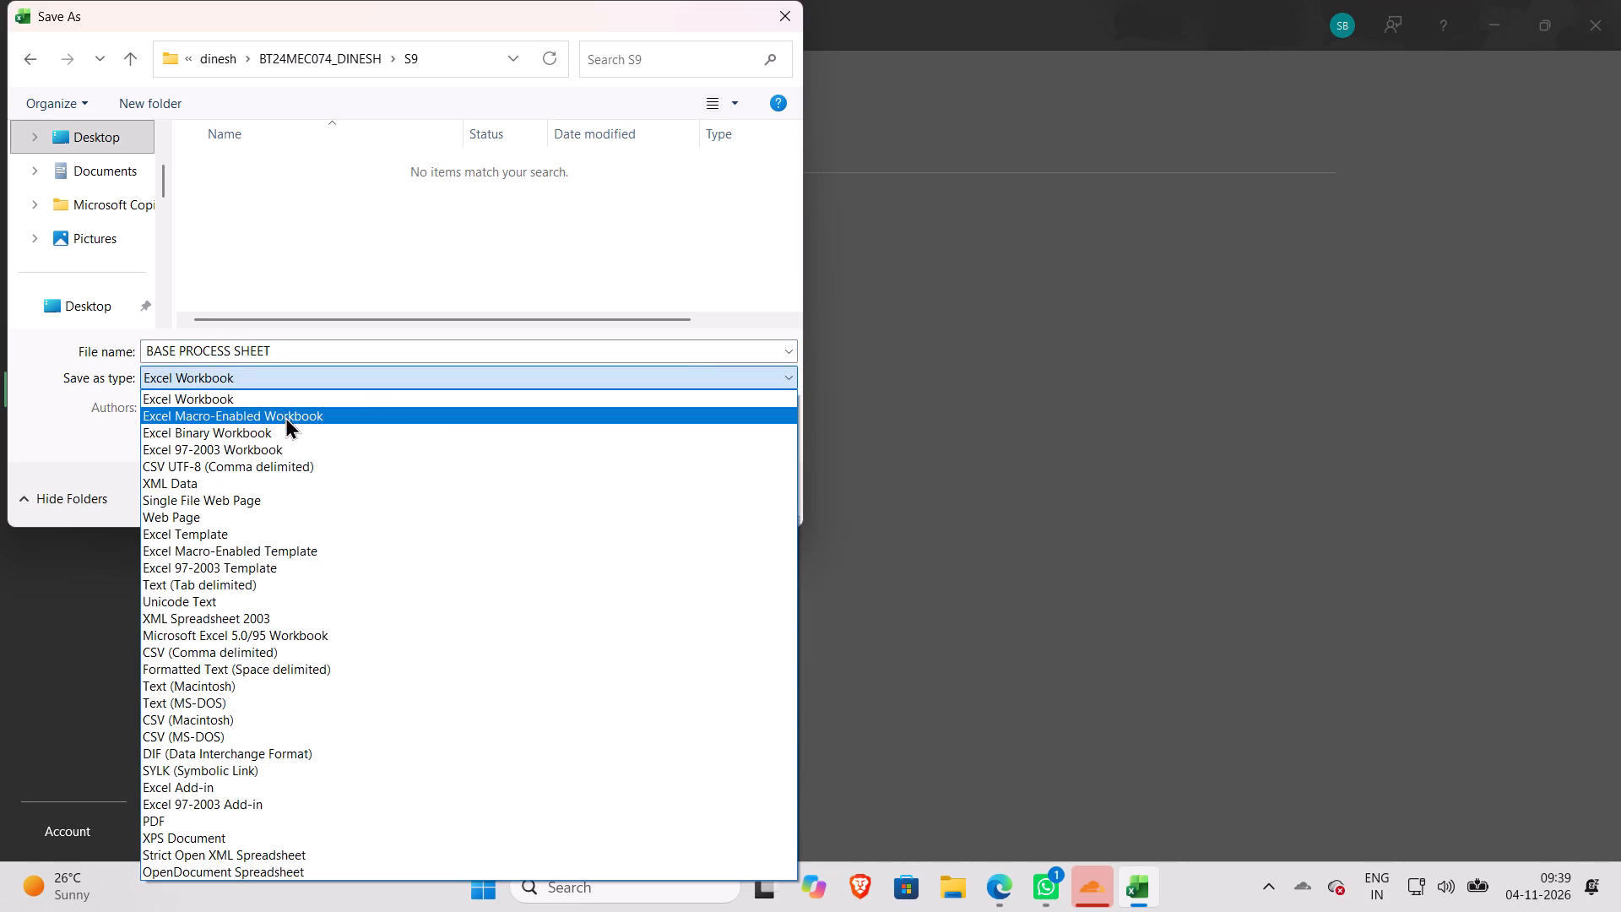
{"action": "scroll", "coordinate": [323, 556], "scroll_direction": "down", "scroll_amount": 3}
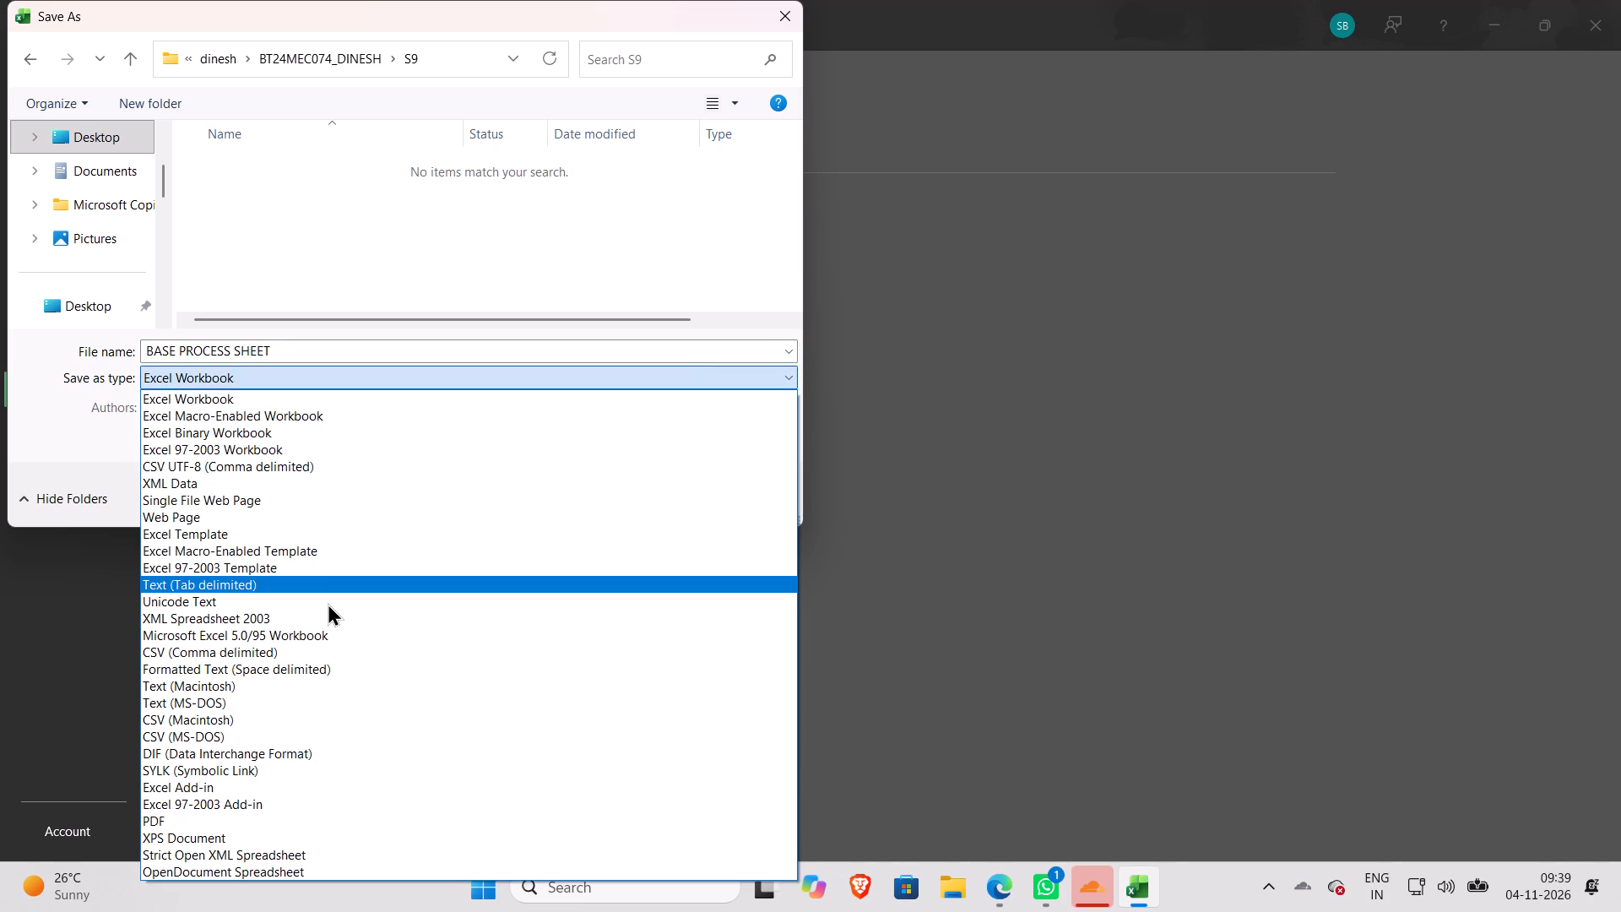
{"action": "scroll", "coordinate": [328, 603], "scroll_direction": "down", "scroll_amount": 3}
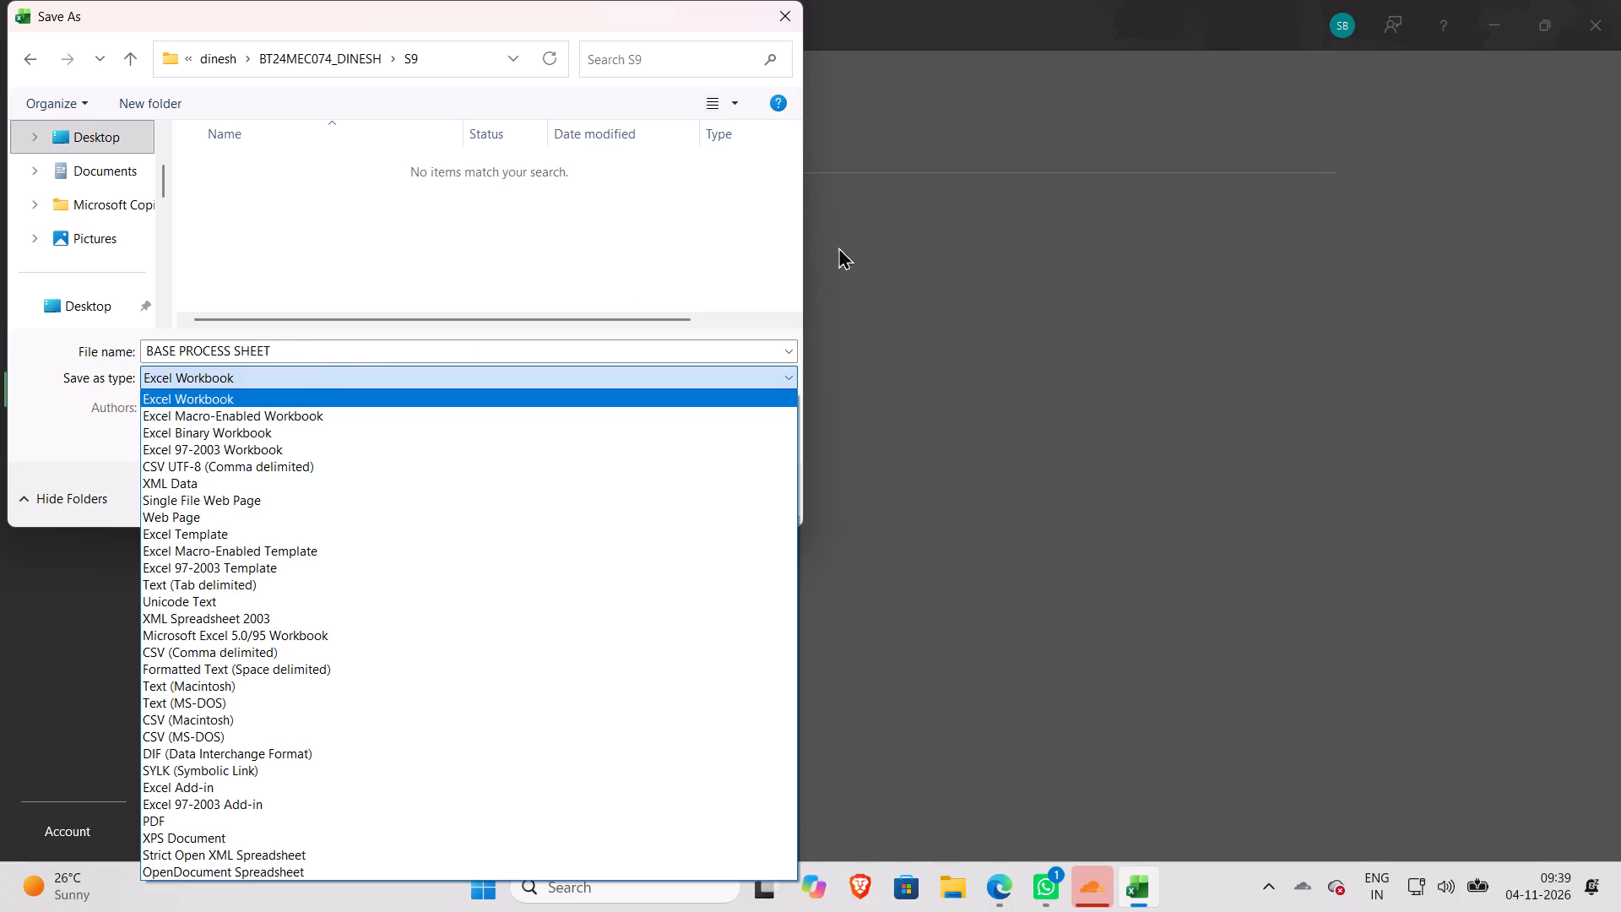
{"action": "left_click", "coordinate": [857, 230]}
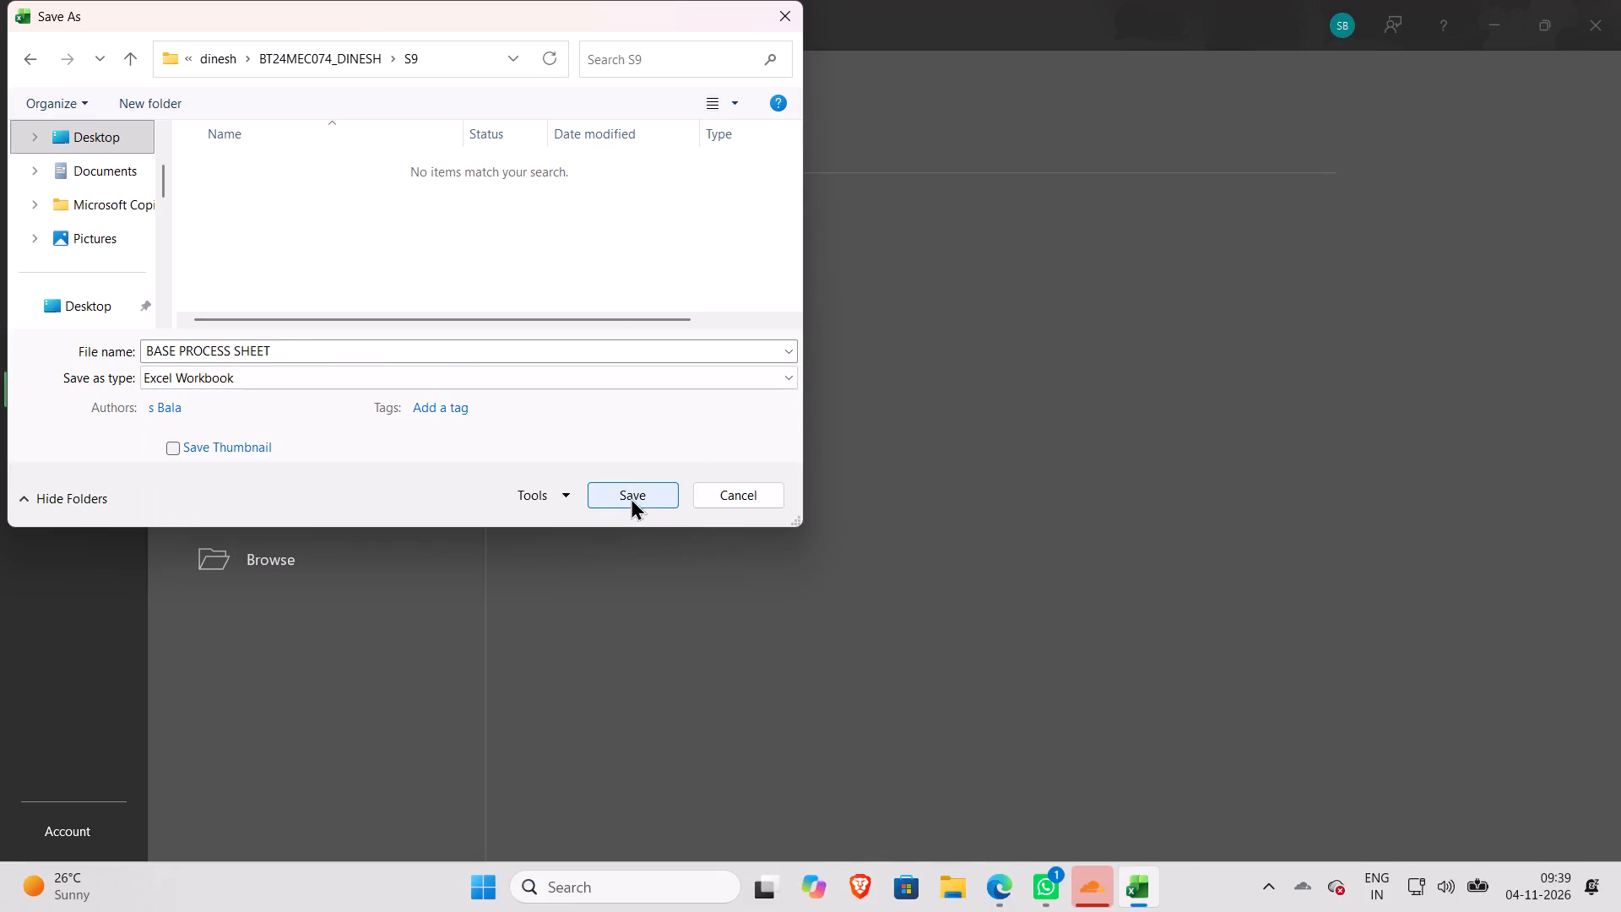
{"action": "left_click", "coordinate": [633, 491]}
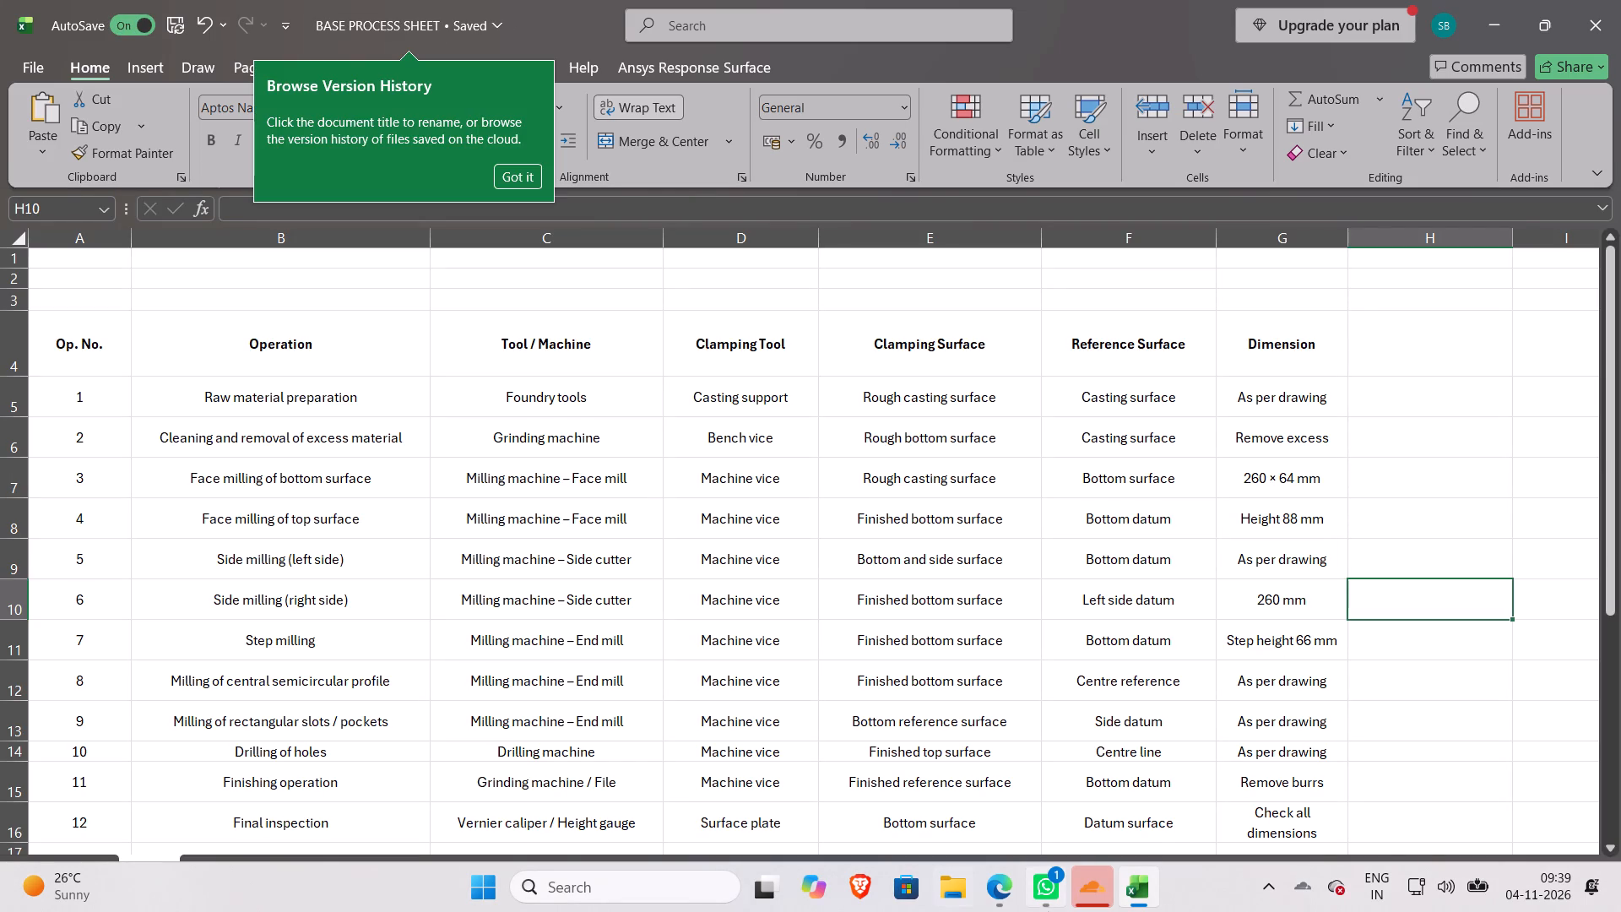
{"action": "left_click", "coordinate": [534, 169]}
Close the workbook and reopen the saved BASE PROCESS SHEET from File Explorer's recent files to check it.
{"action": "double_click", "coordinate": [956, 882]}
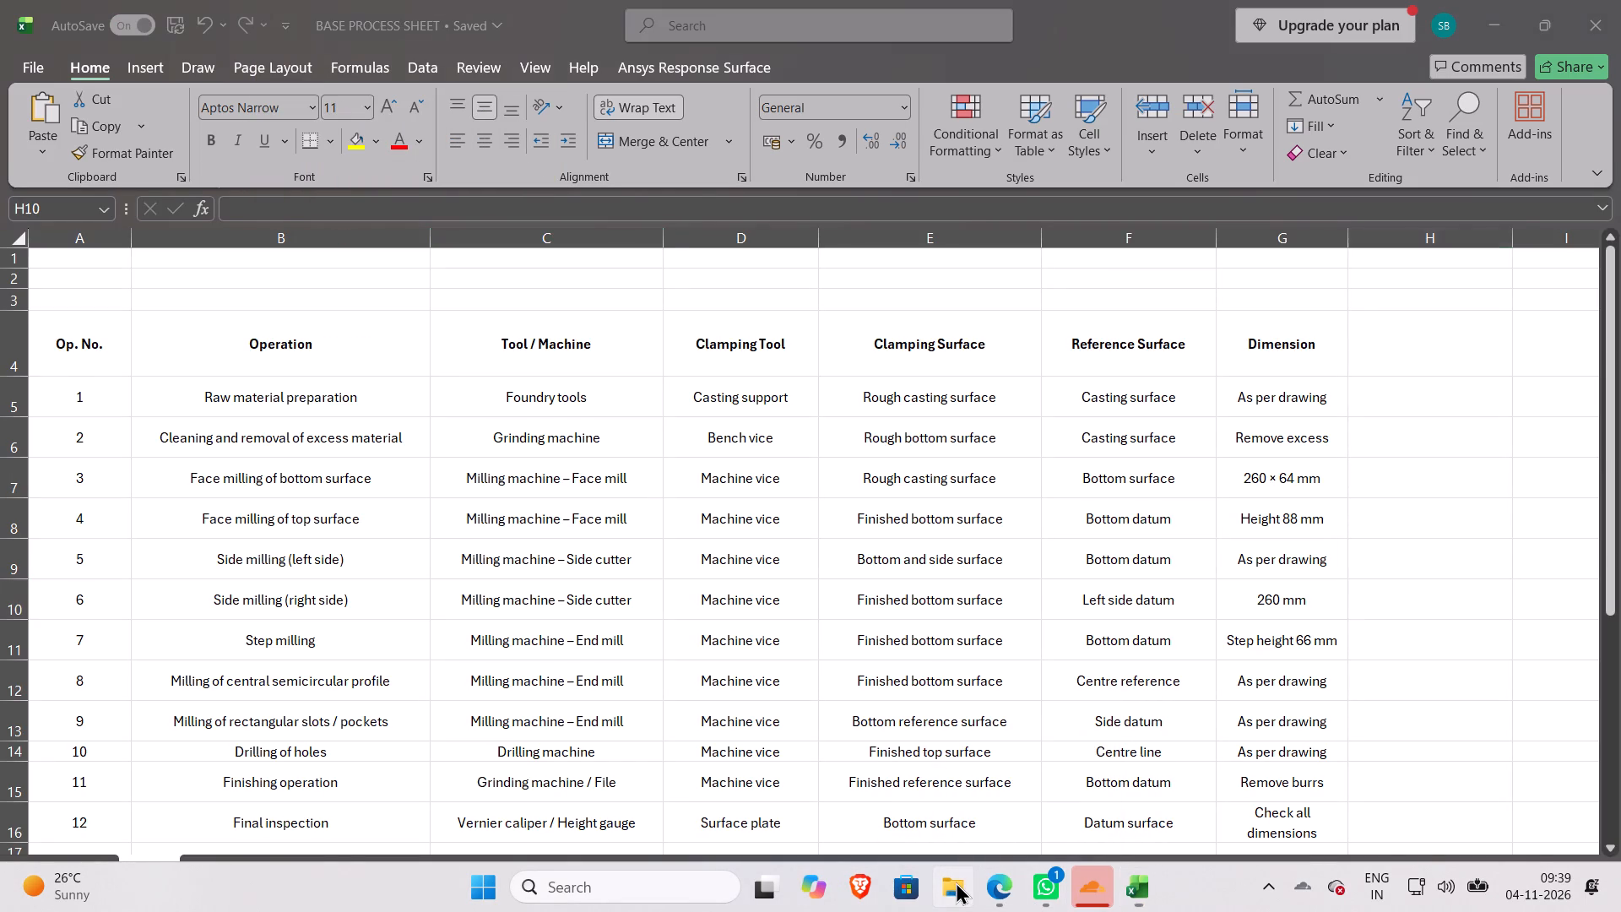
{"action": "left_click", "coordinate": [956, 881]}
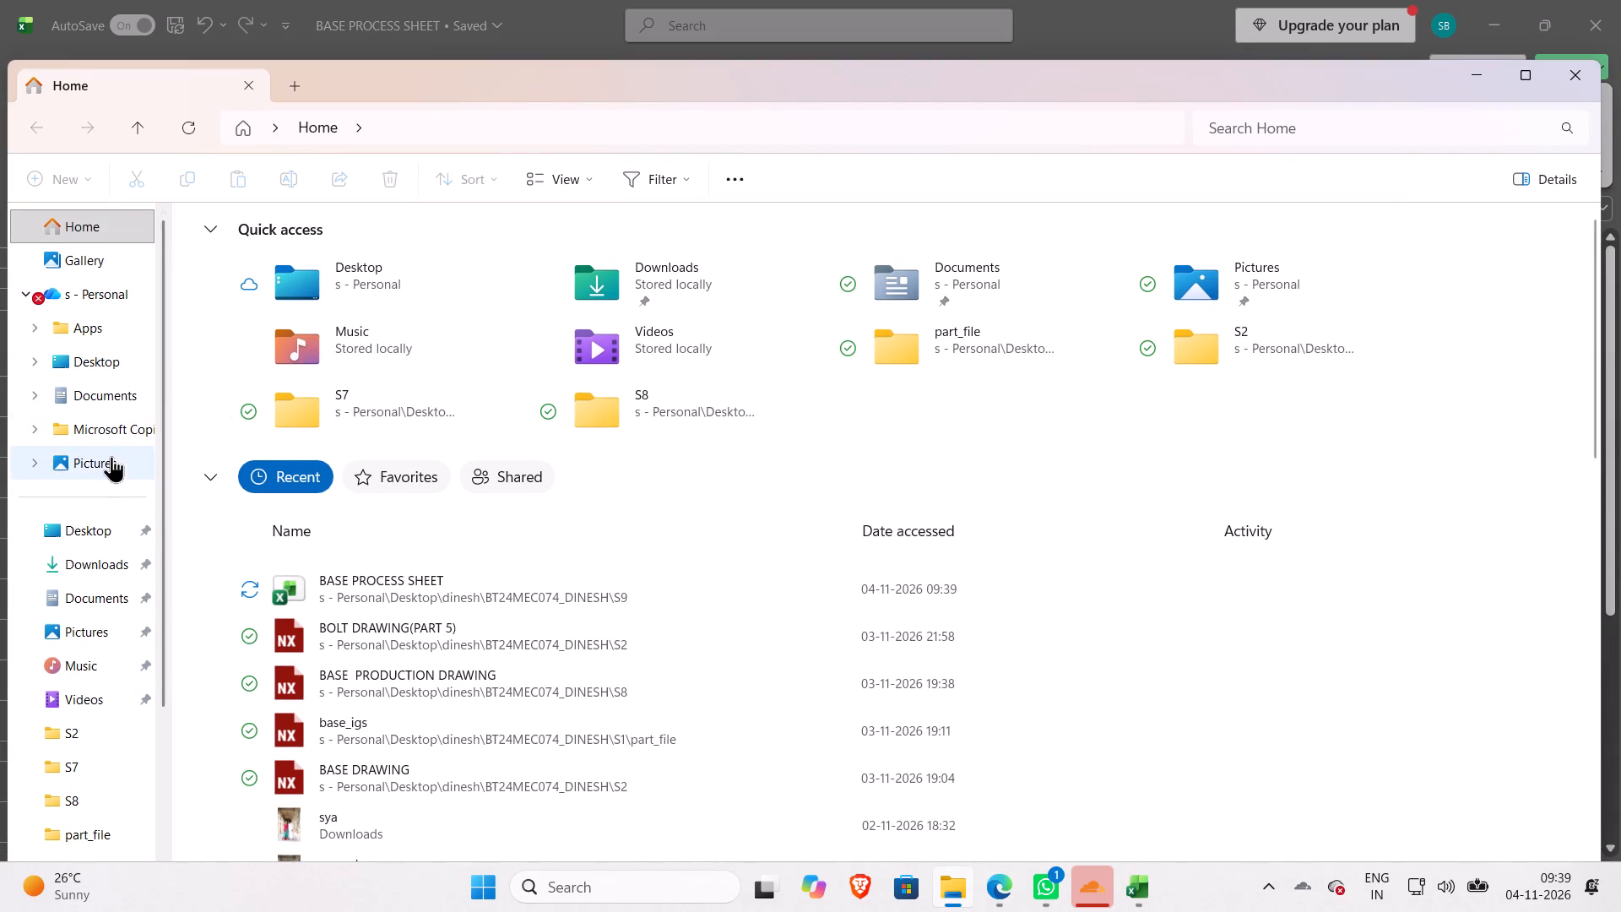
{"action": "double_click", "coordinate": [494, 584]}
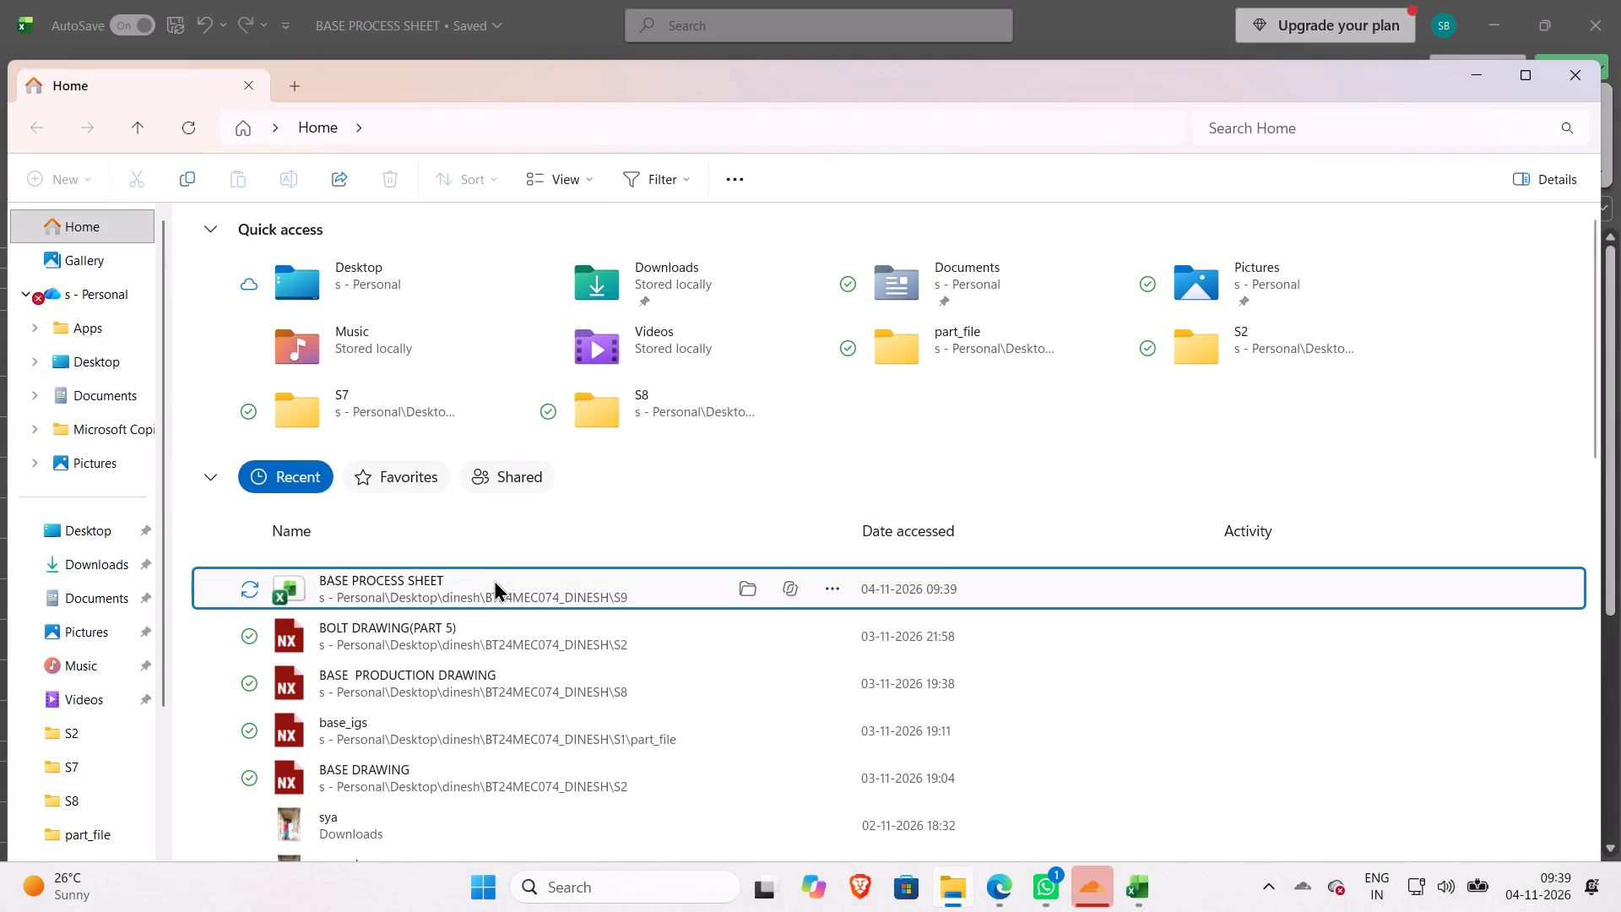
{"action": "double_click", "coordinate": [526, 583]}
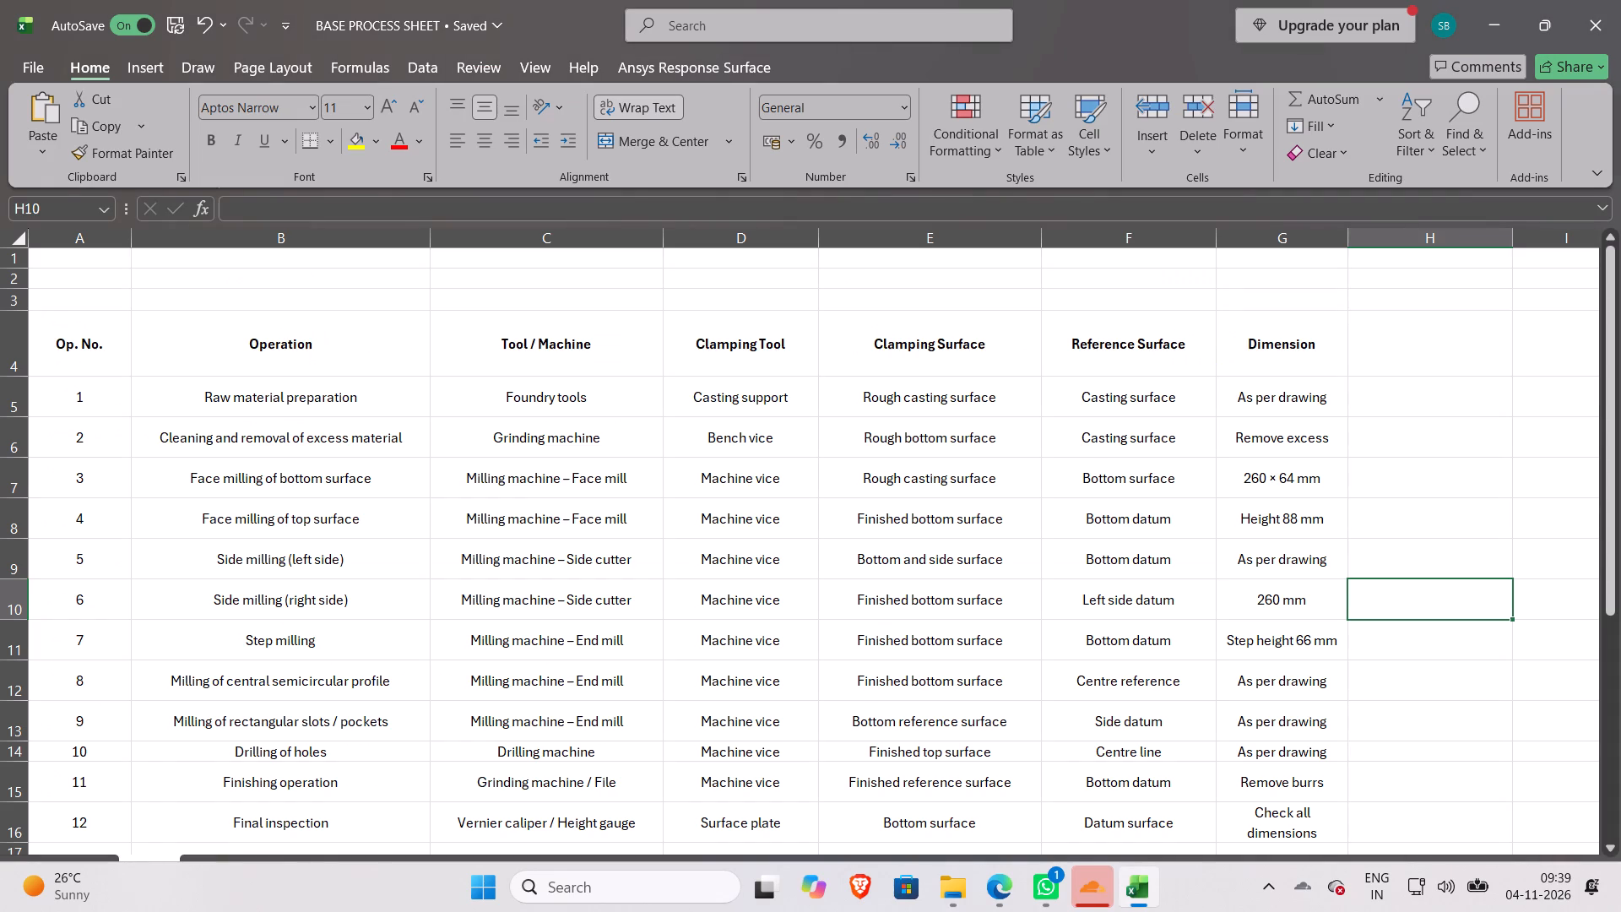
{"action": "left_click", "coordinate": [1607, 30]}
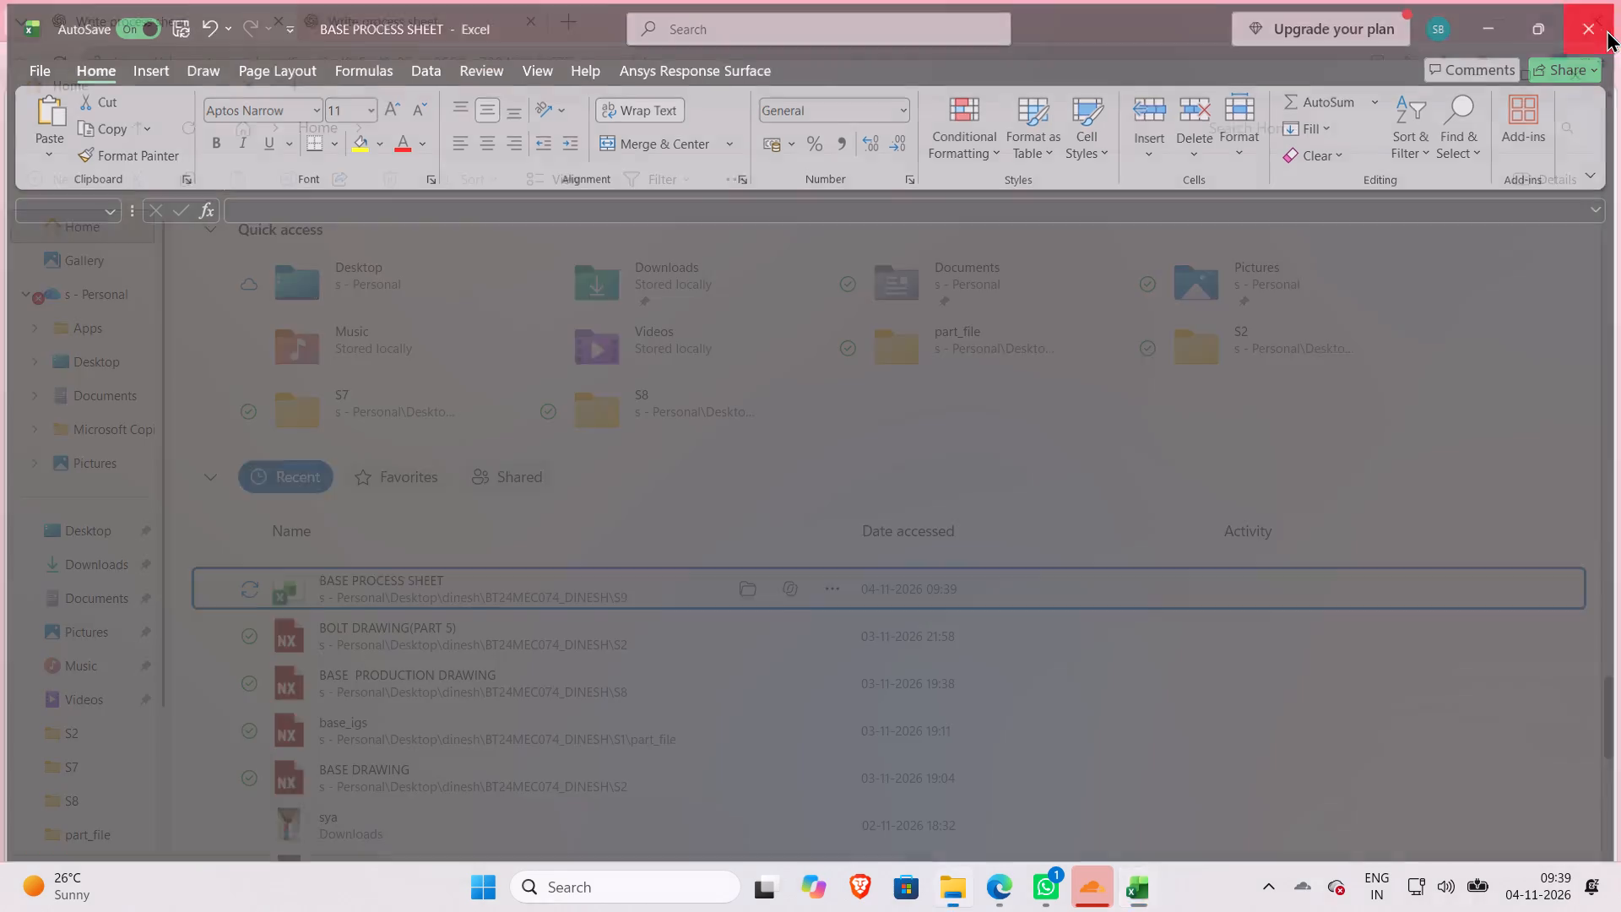
{"action": "double_click", "coordinate": [606, 590]}
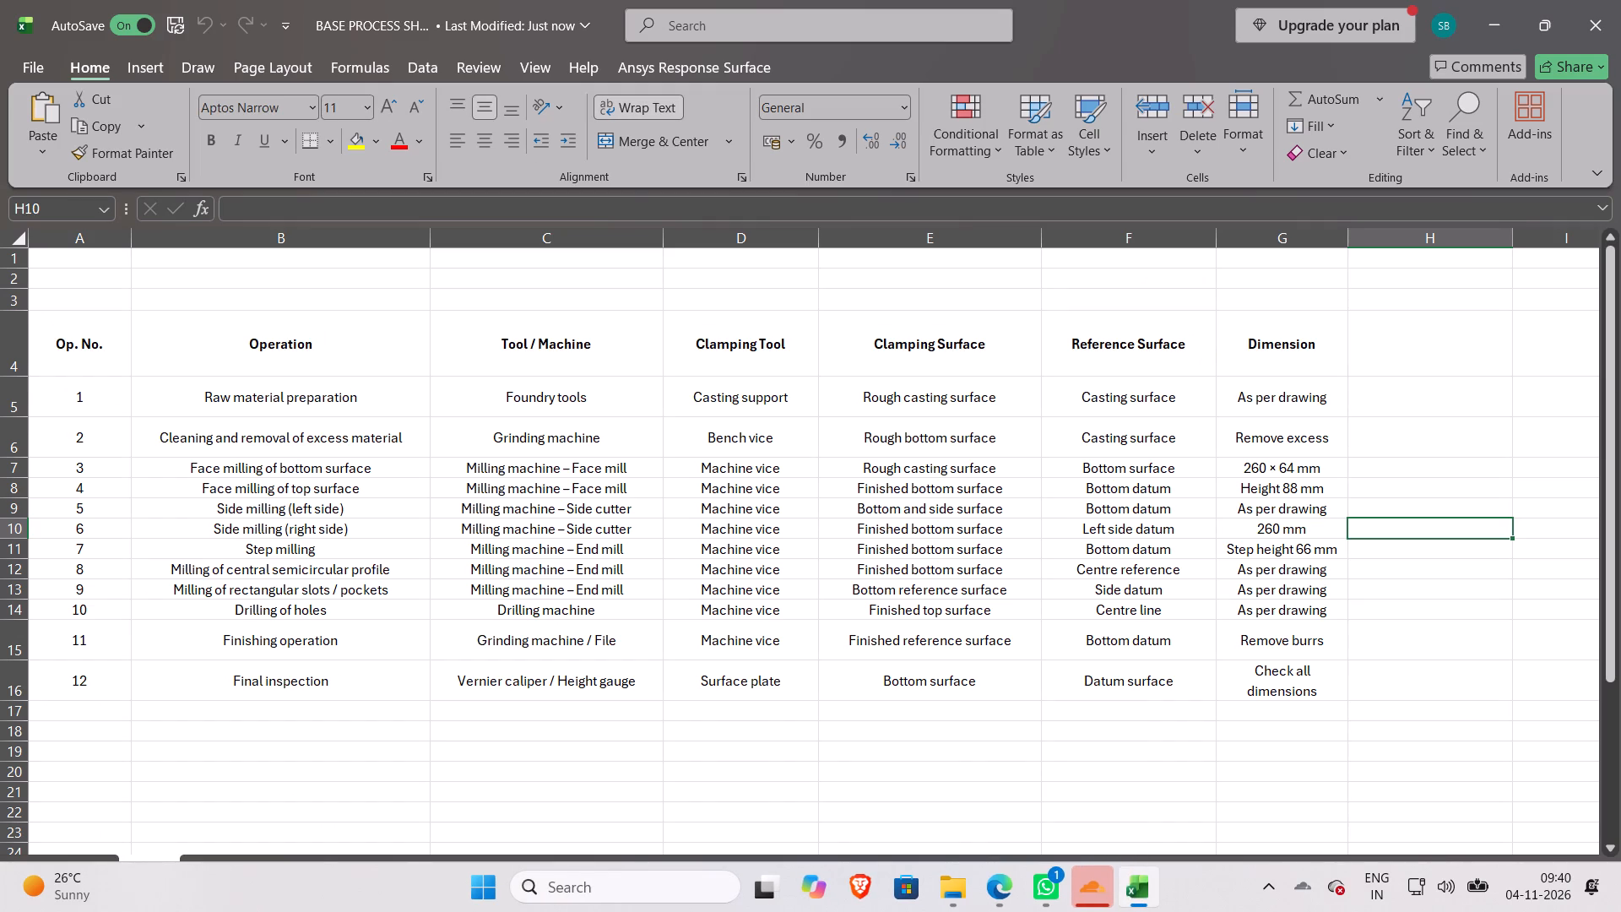
{"action": "scroll", "coordinate": [583, 358], "scroll_direction": "up", "scroll_amount": 3}
{"action": "scroll", "coordinate": [487, 278], "scroll_direction": "up", "scroll_amount": 1}
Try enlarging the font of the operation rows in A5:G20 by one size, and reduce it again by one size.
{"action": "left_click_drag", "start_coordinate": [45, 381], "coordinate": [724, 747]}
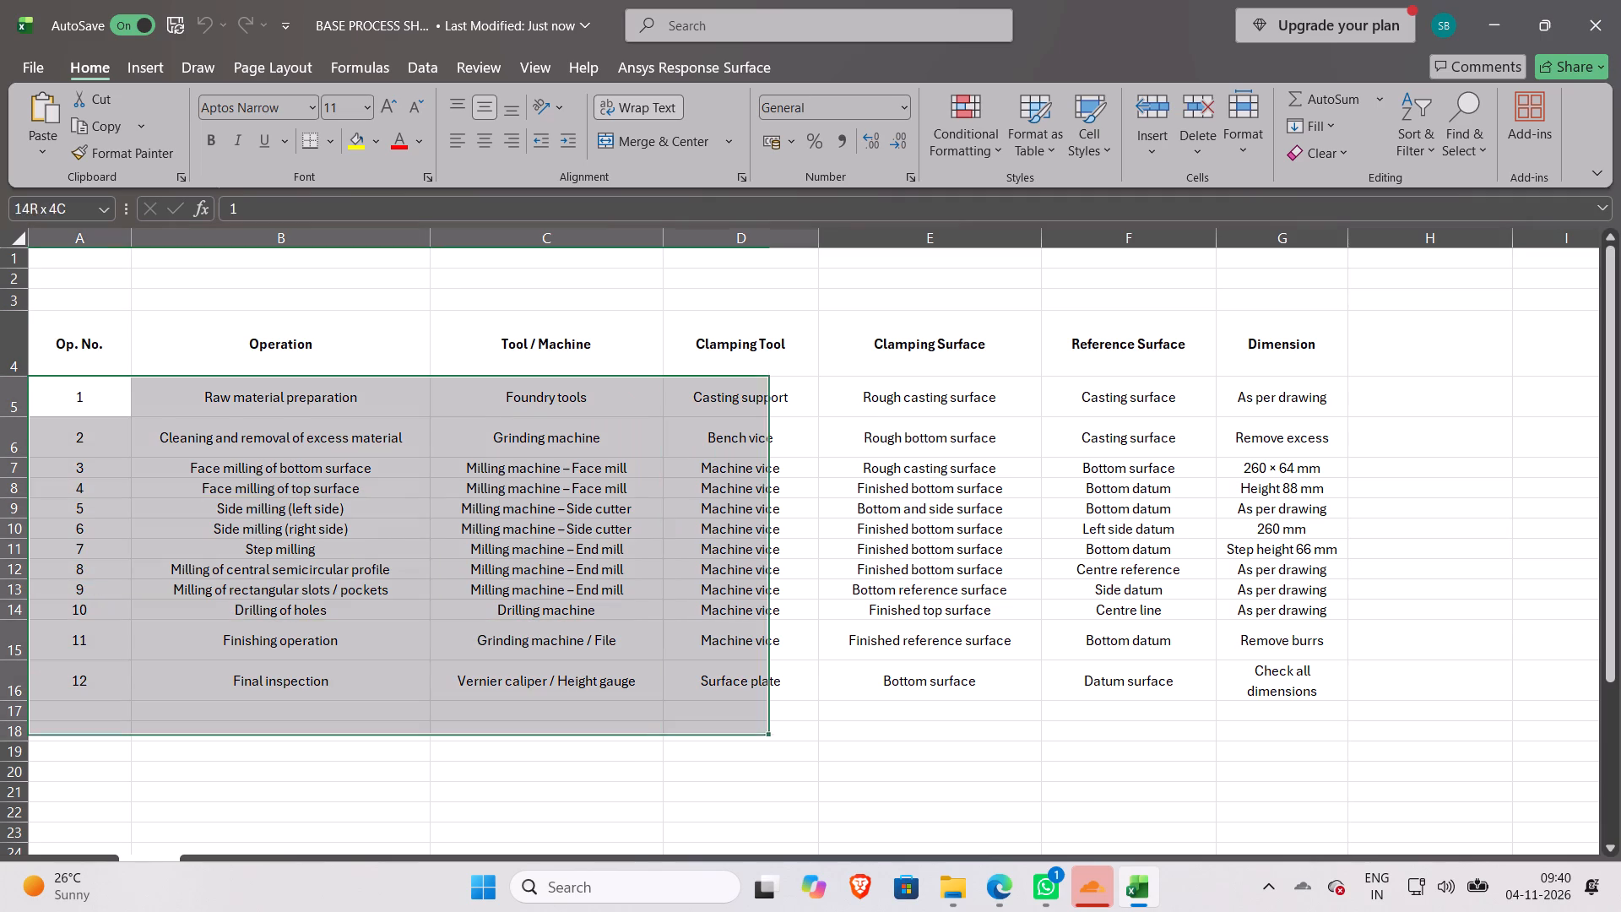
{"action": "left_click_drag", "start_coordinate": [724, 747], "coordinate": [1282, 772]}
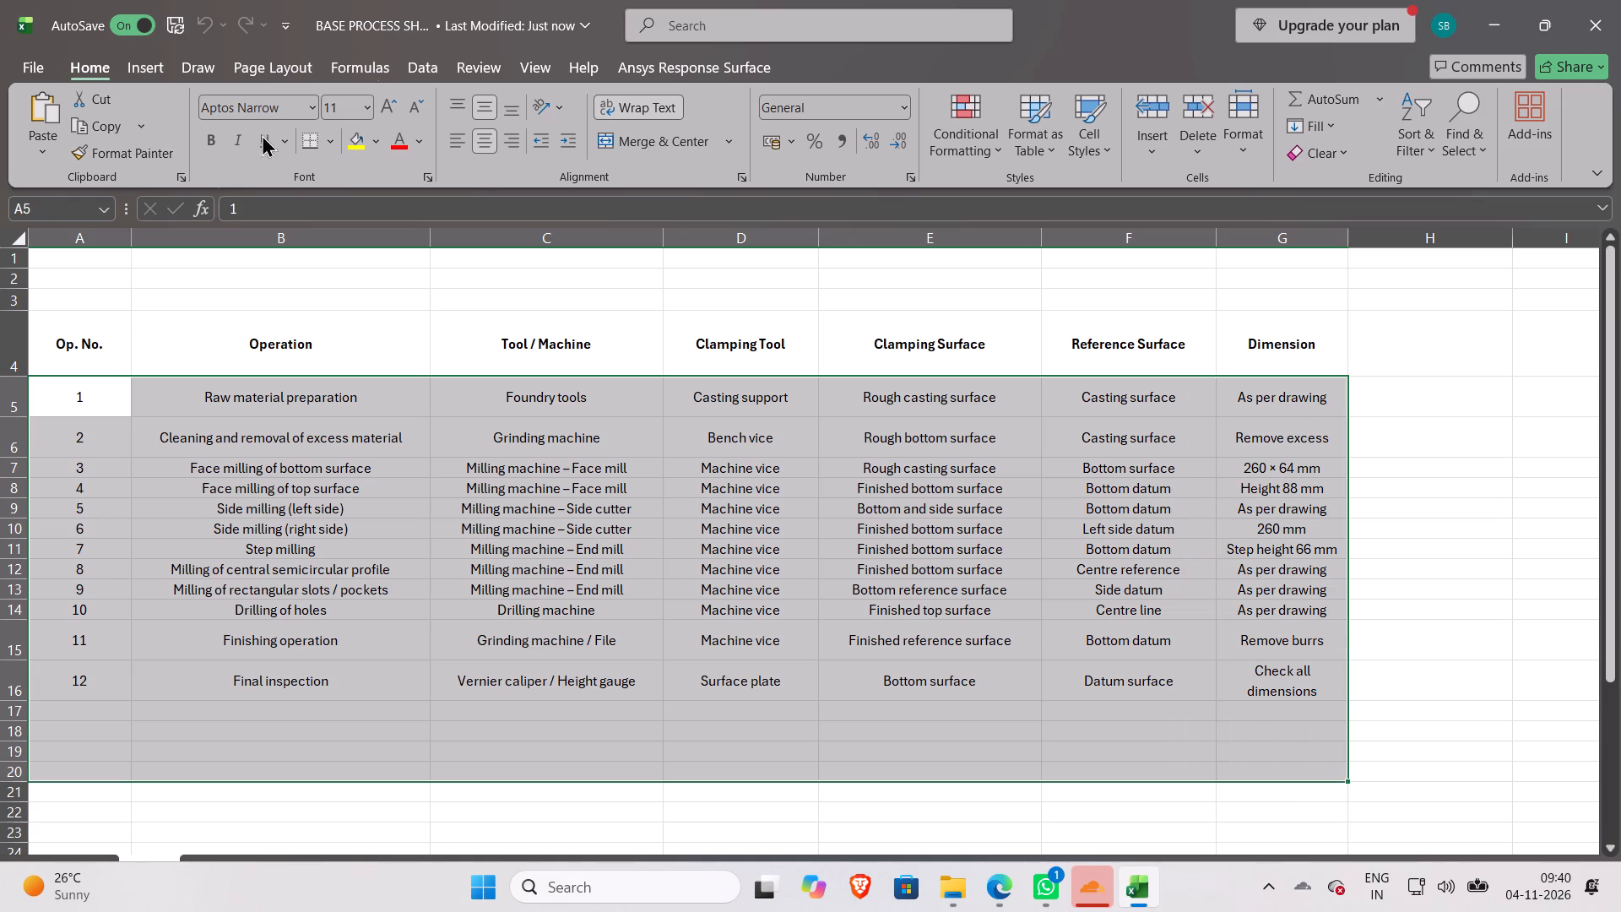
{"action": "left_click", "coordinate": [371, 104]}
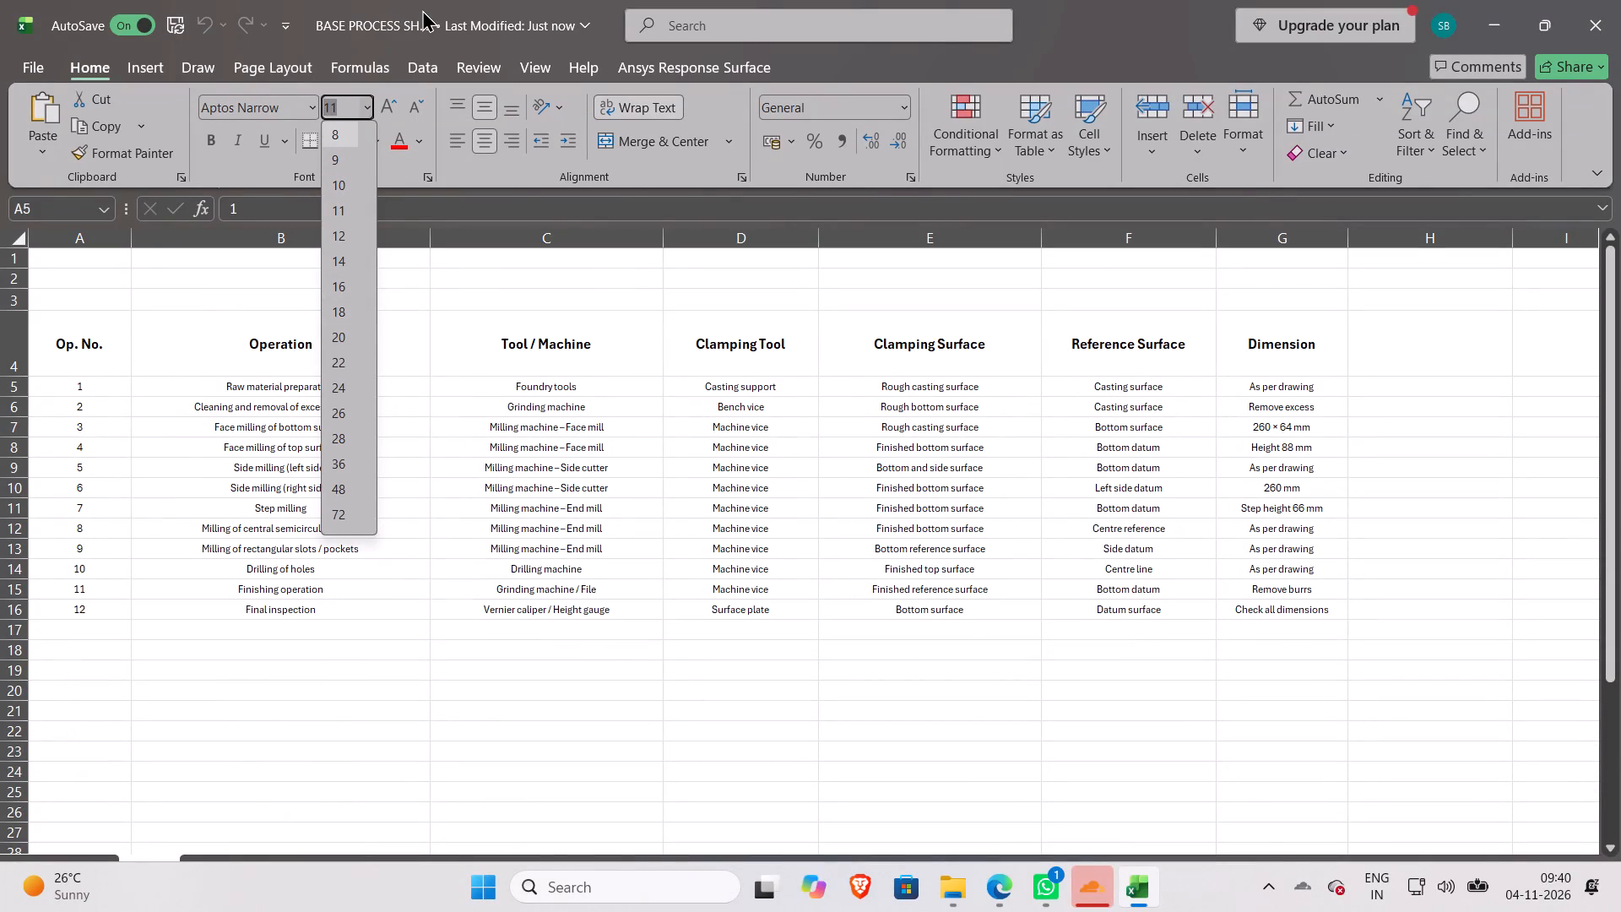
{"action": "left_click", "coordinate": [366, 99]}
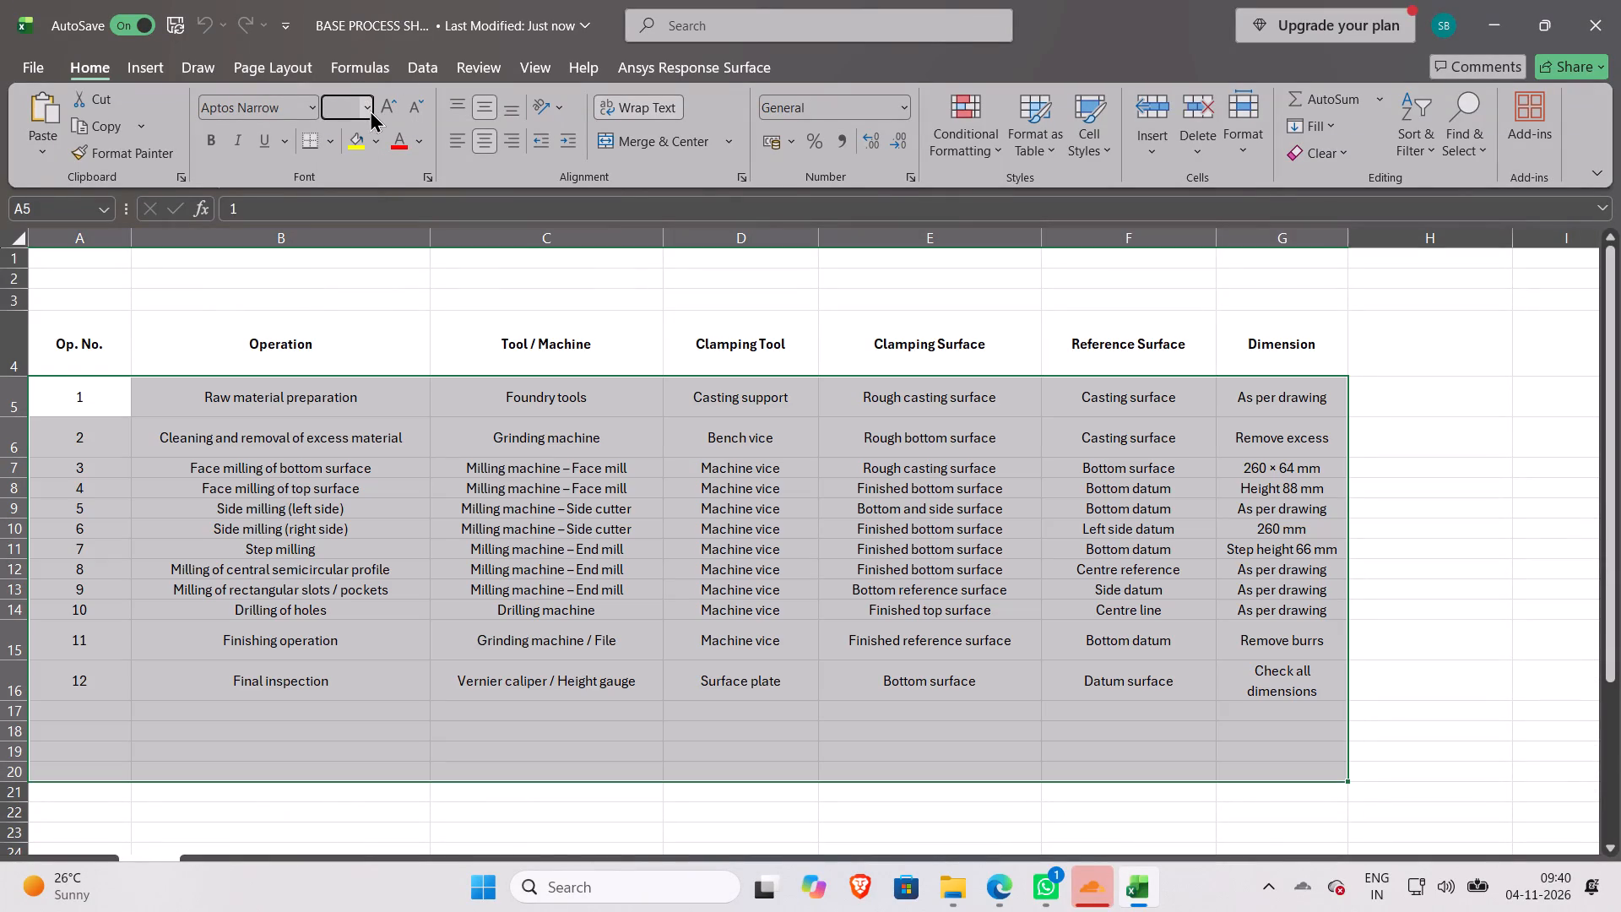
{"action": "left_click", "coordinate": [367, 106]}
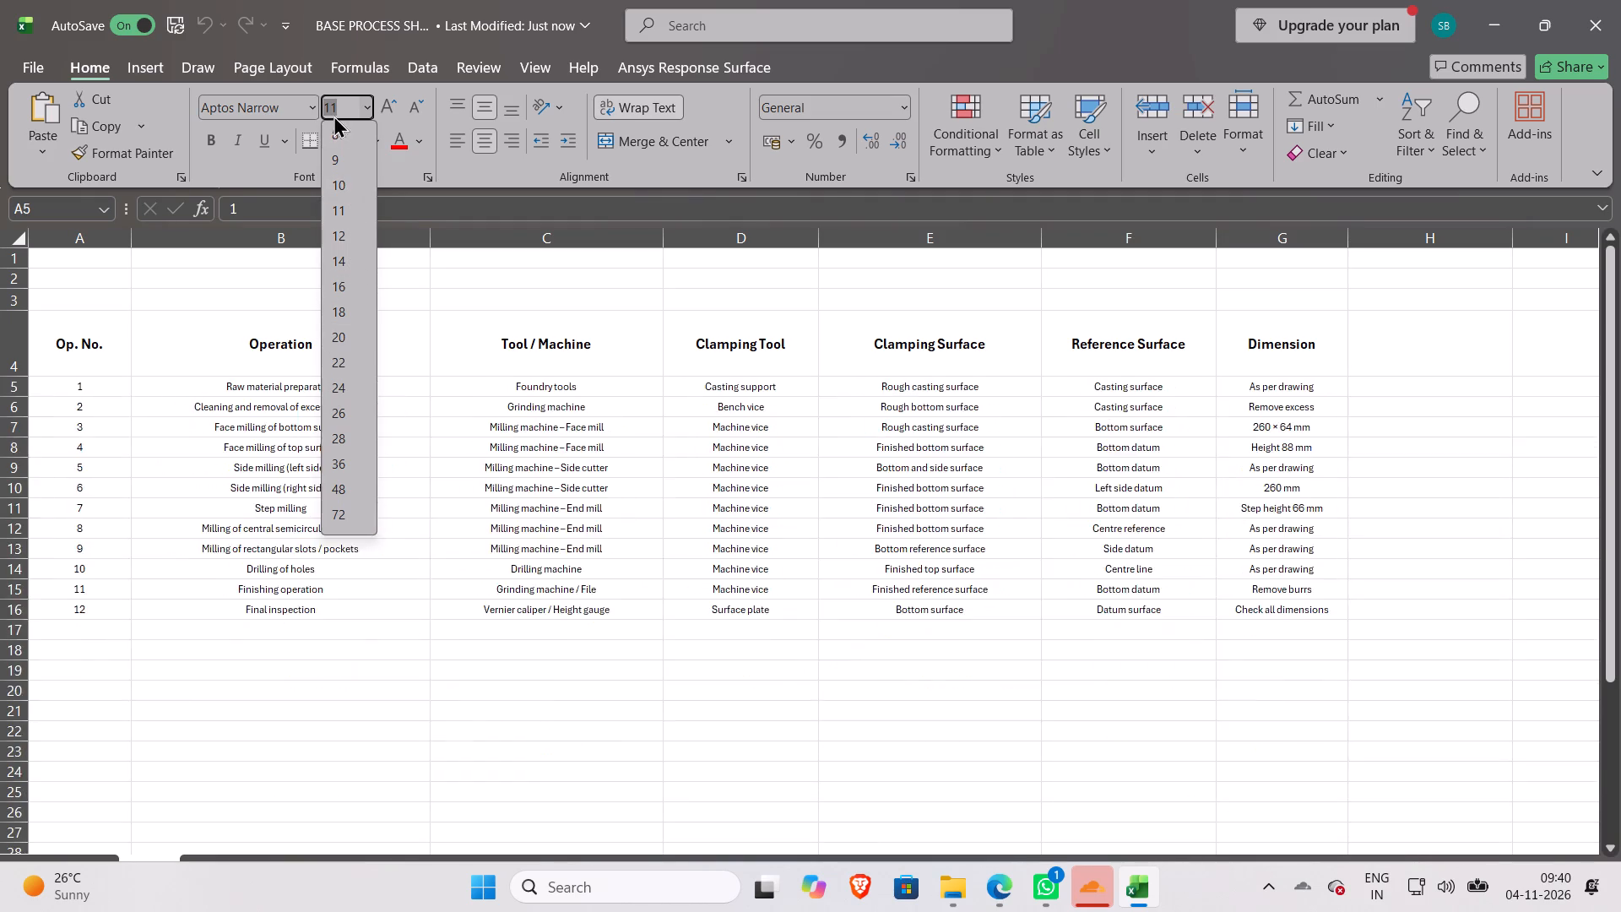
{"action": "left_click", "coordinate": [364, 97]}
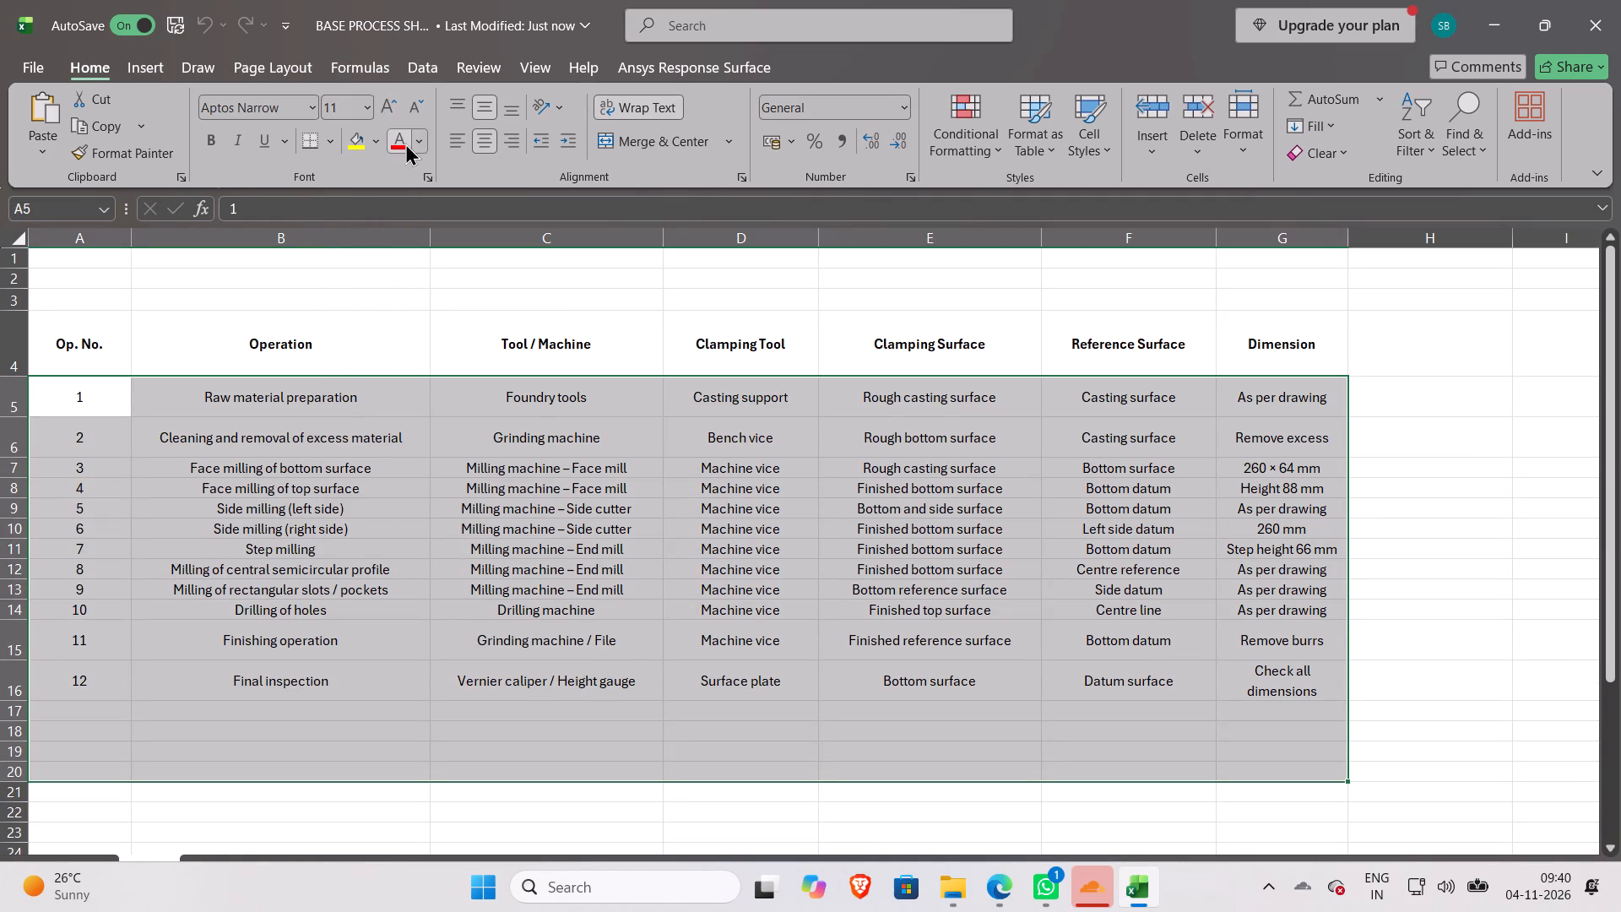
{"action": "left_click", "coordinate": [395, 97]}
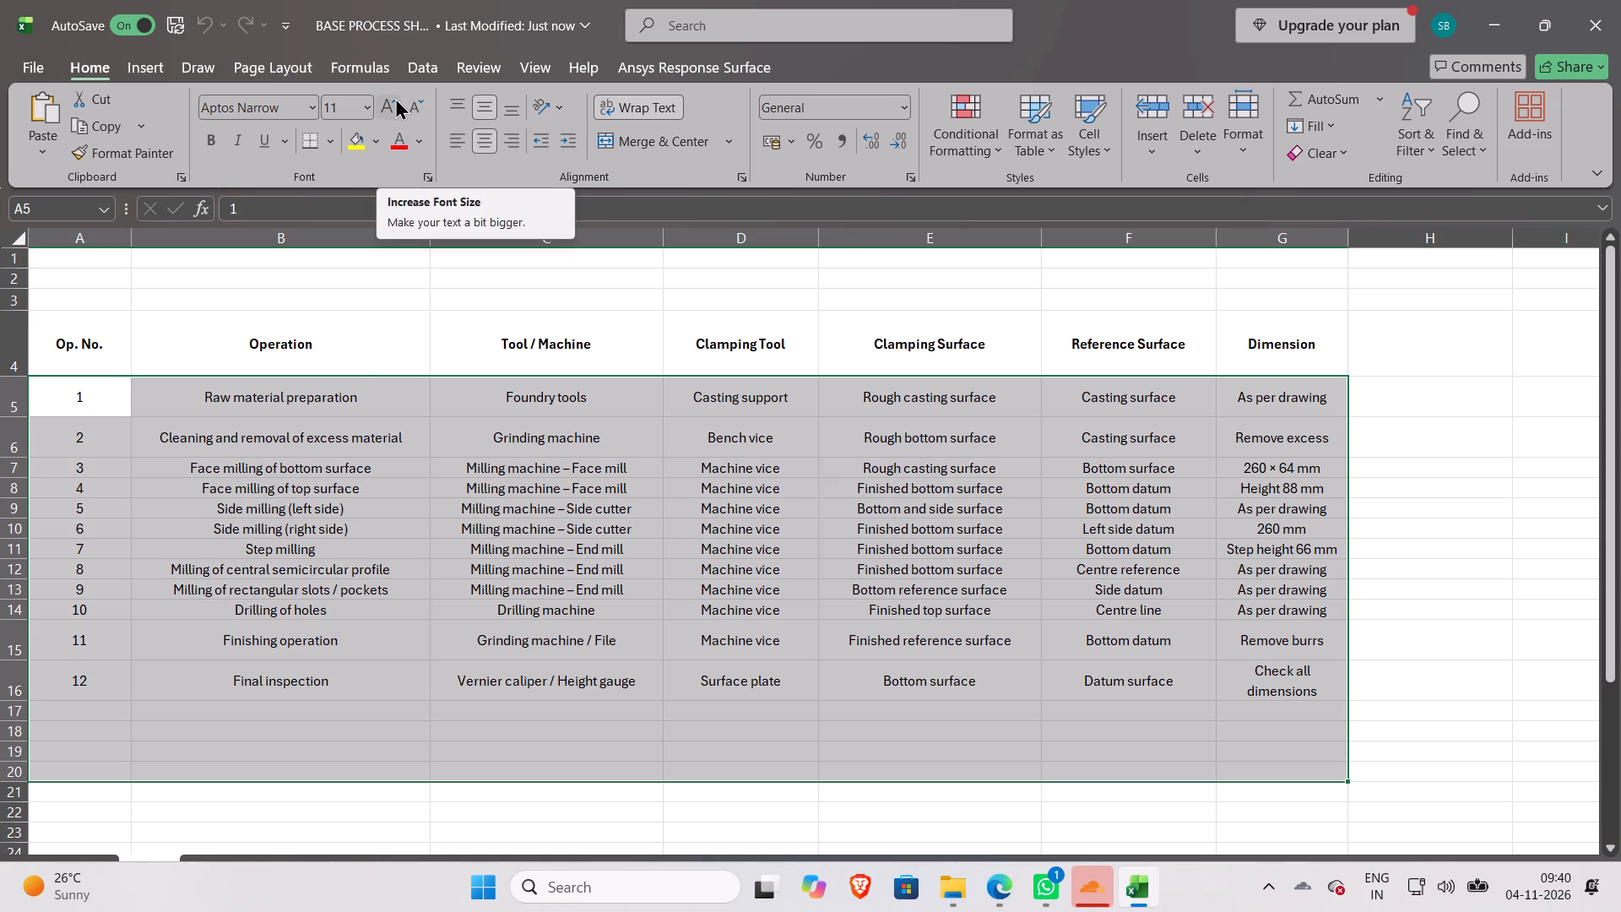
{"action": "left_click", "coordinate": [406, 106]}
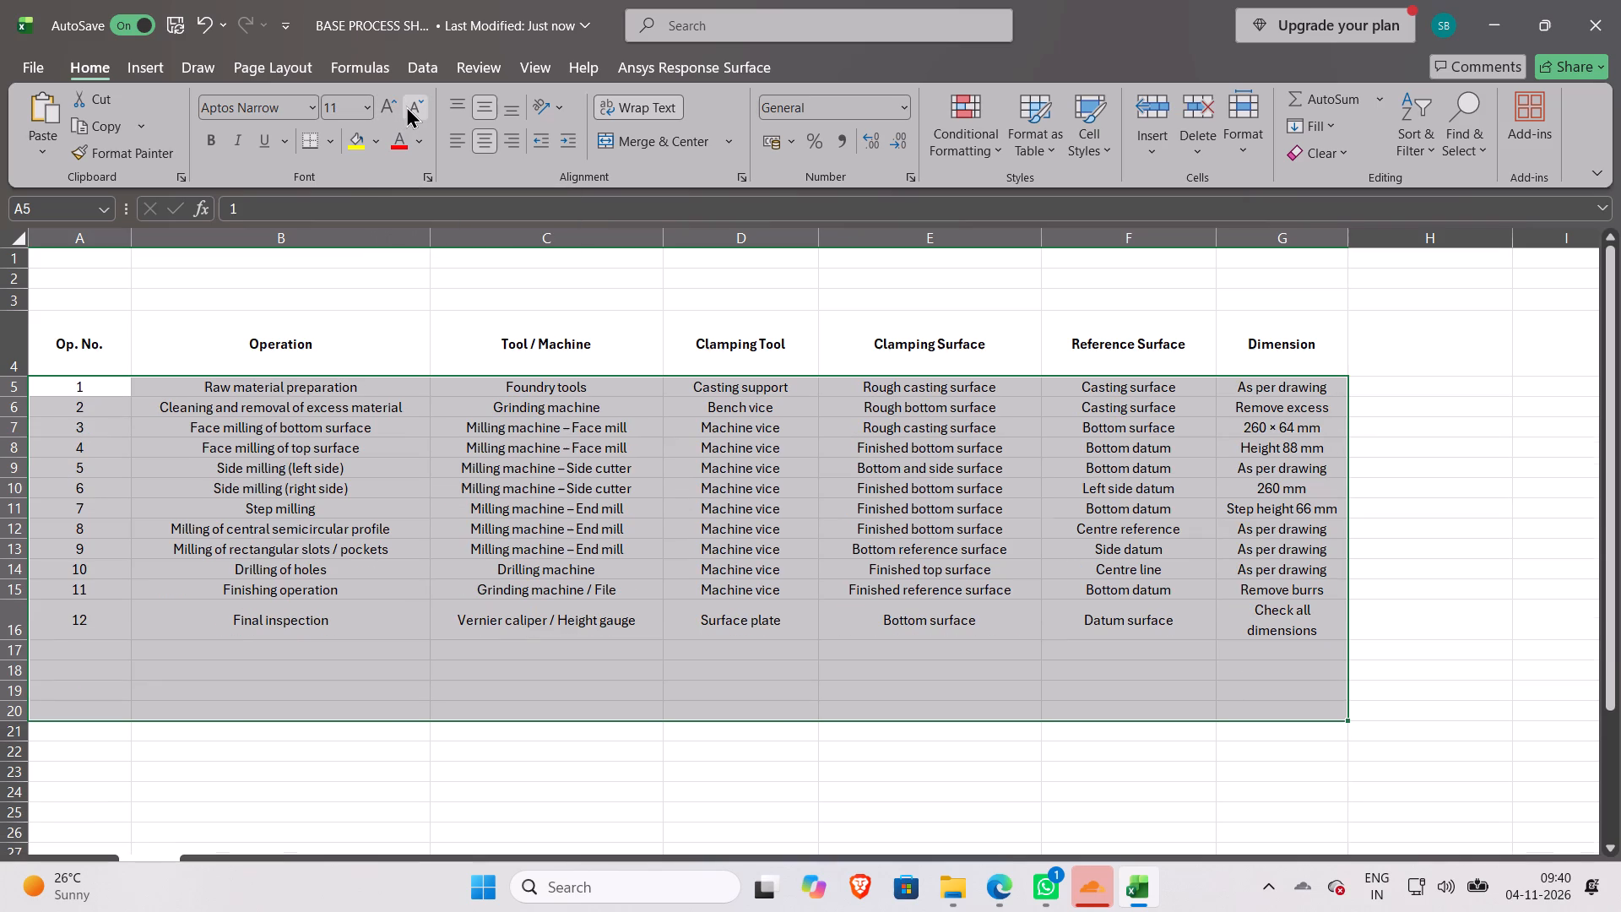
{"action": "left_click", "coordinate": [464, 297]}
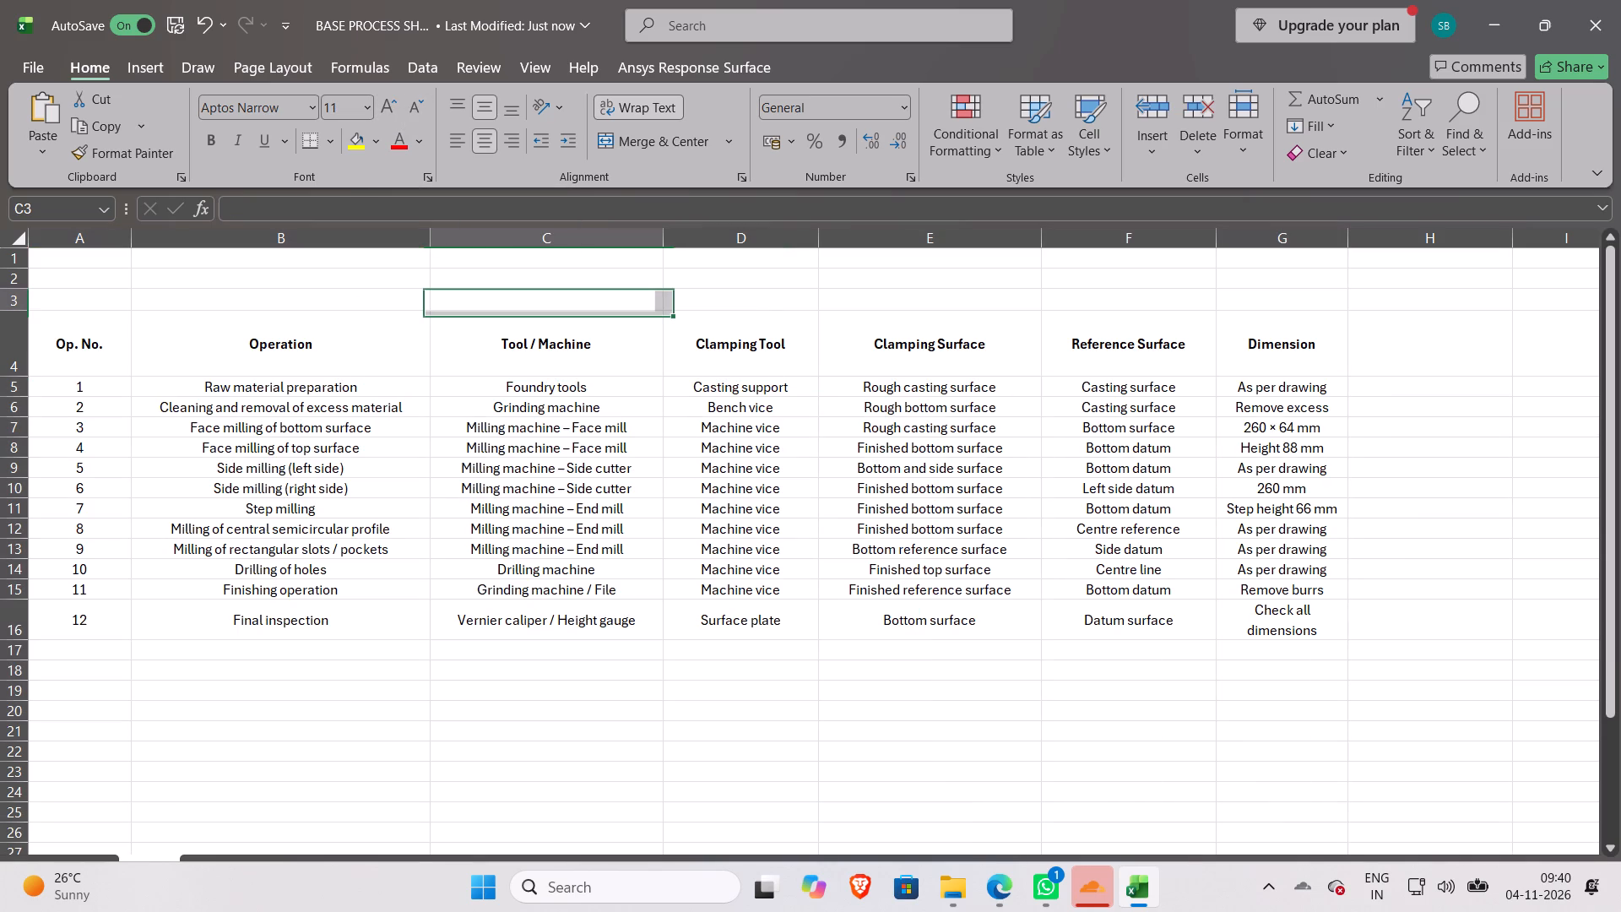
Close the workbook and reopen BASE PROCESS SHEET from File Explorer's recent files.
{"action": "left_click", "coordinate": [1614, 14]}
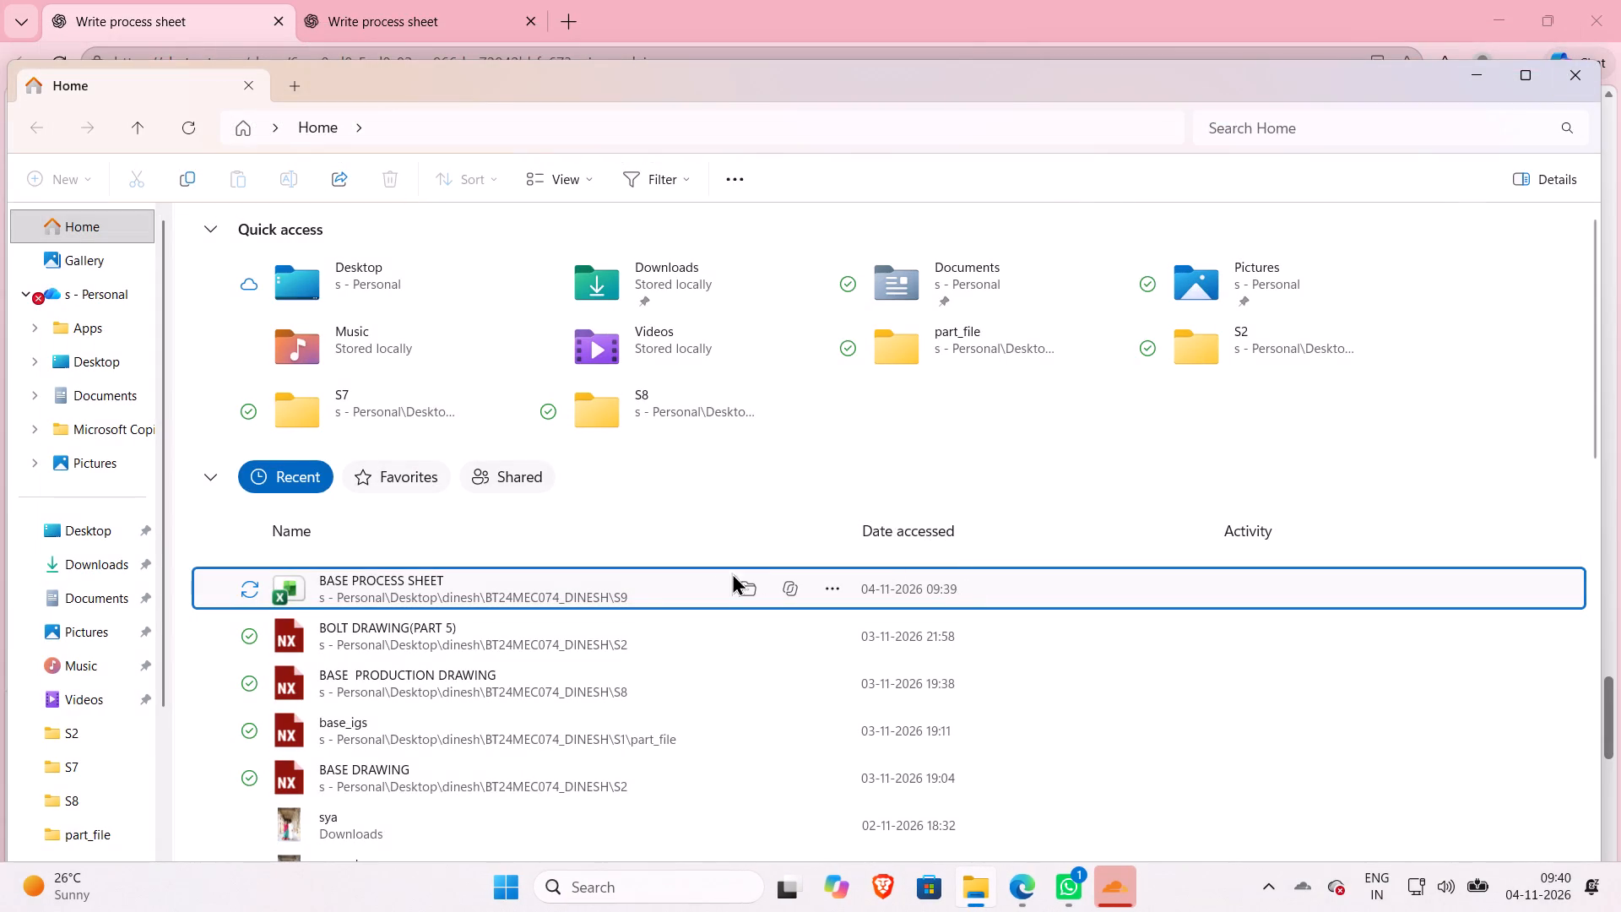
{"action": "double_click", "coordinate": [612, 579]}
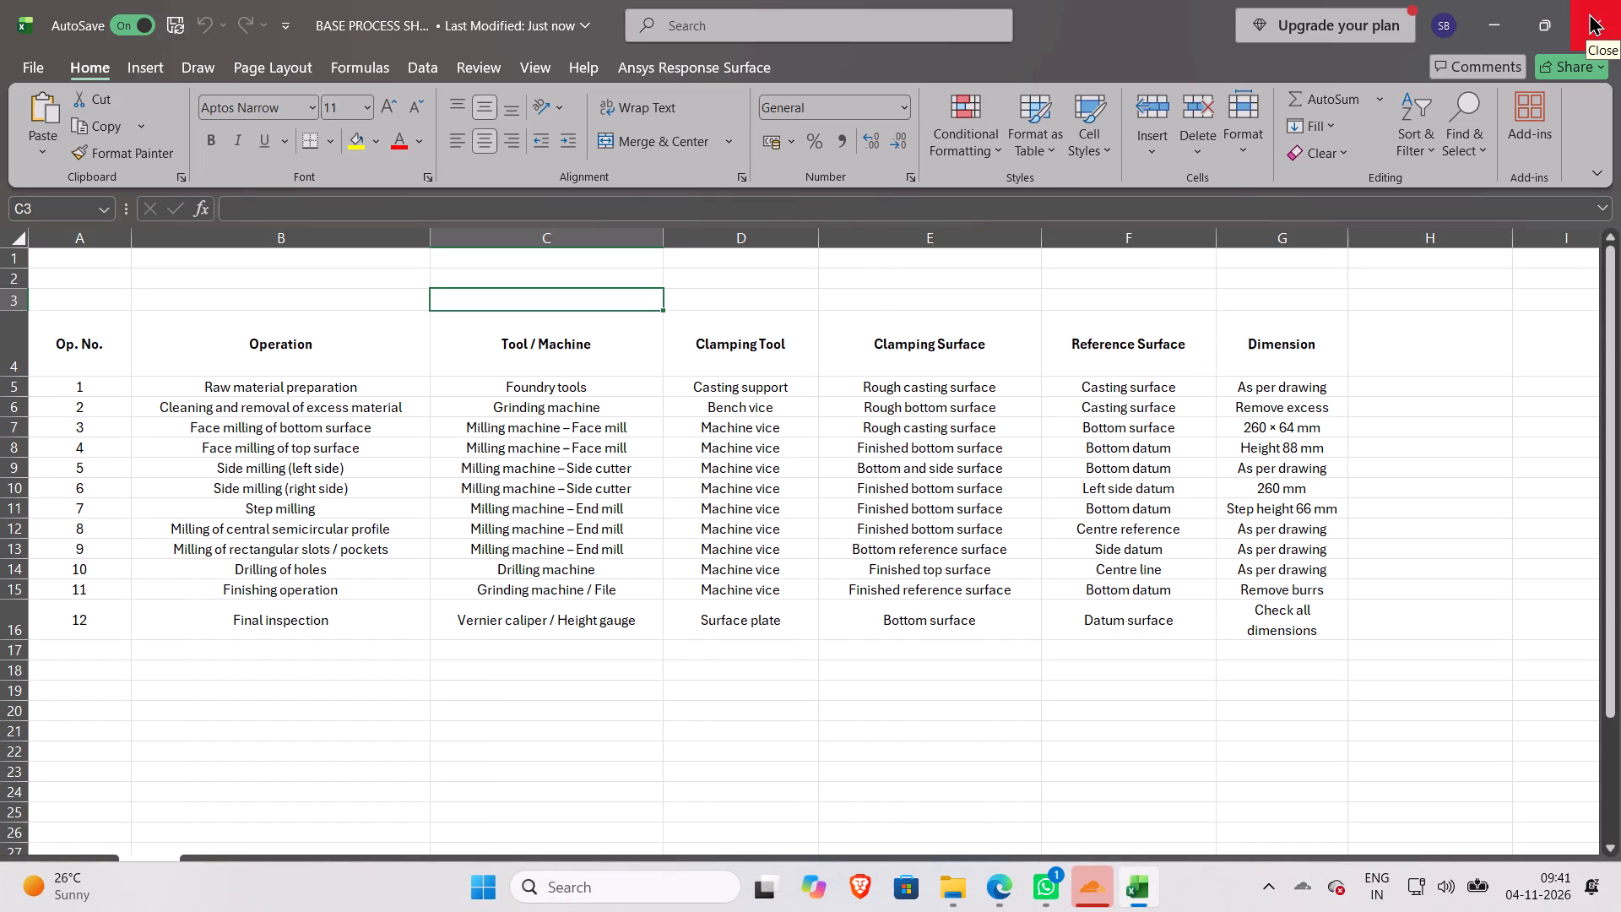
Clear the contents of A3:H18, covering the whole CI Base process table.
{"action": "left_click_drag", "start_coordinate": [44, 308], "coordinate": [926, 645]}
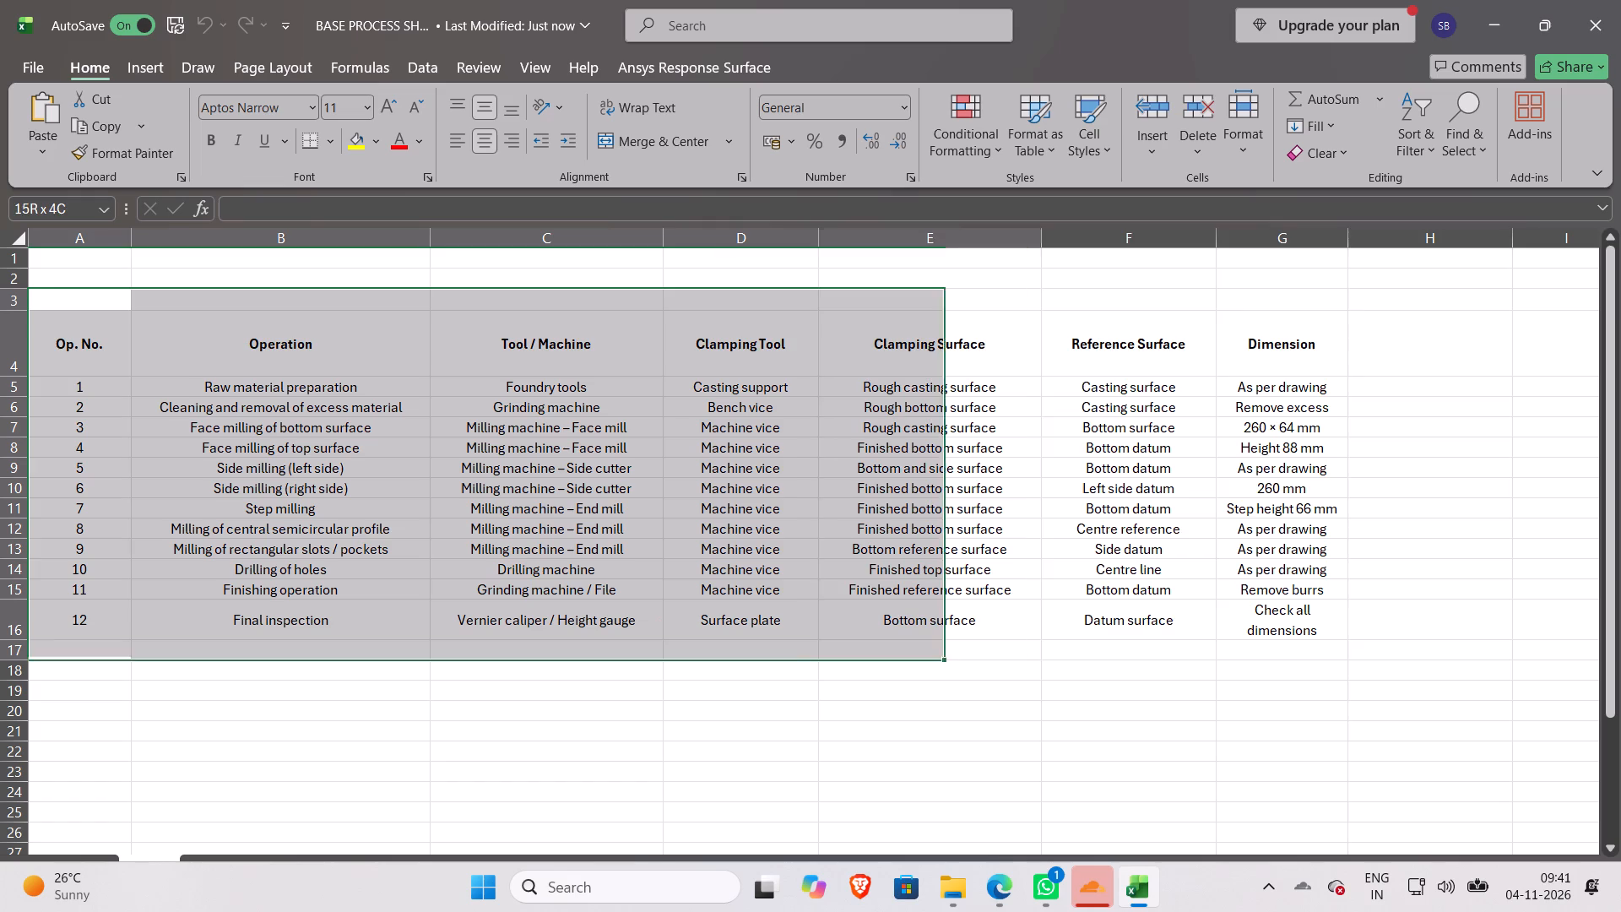
{"action": "left_click_drag", "start_coordinate": [926, 645], "coordinate": [1389, 679]}
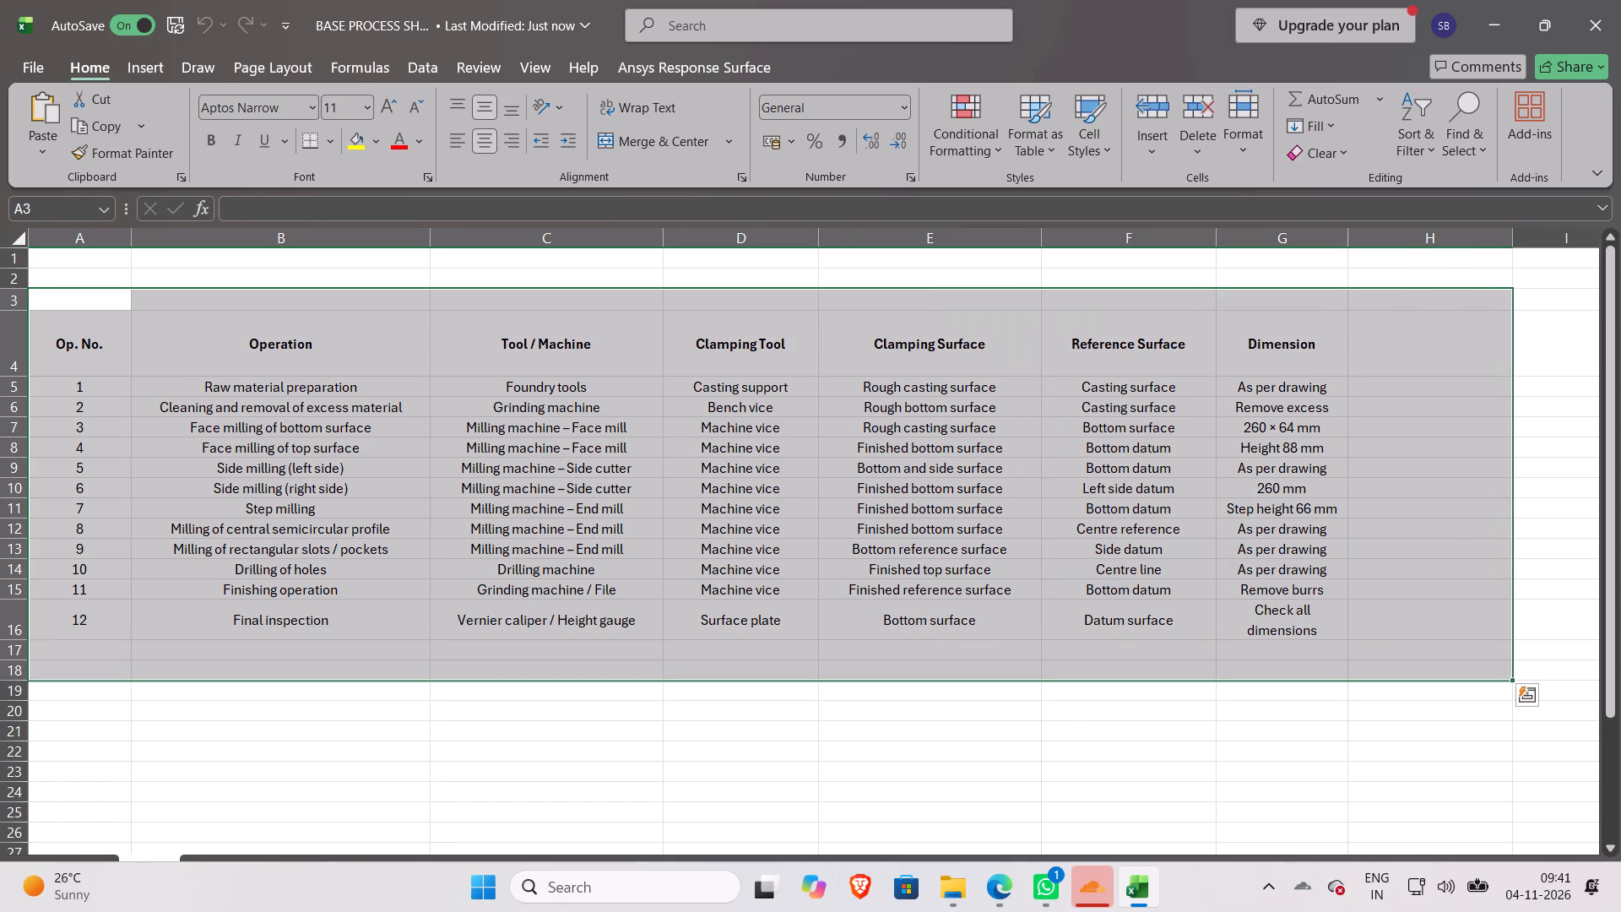
{"action": "key", "text": "Delete"}
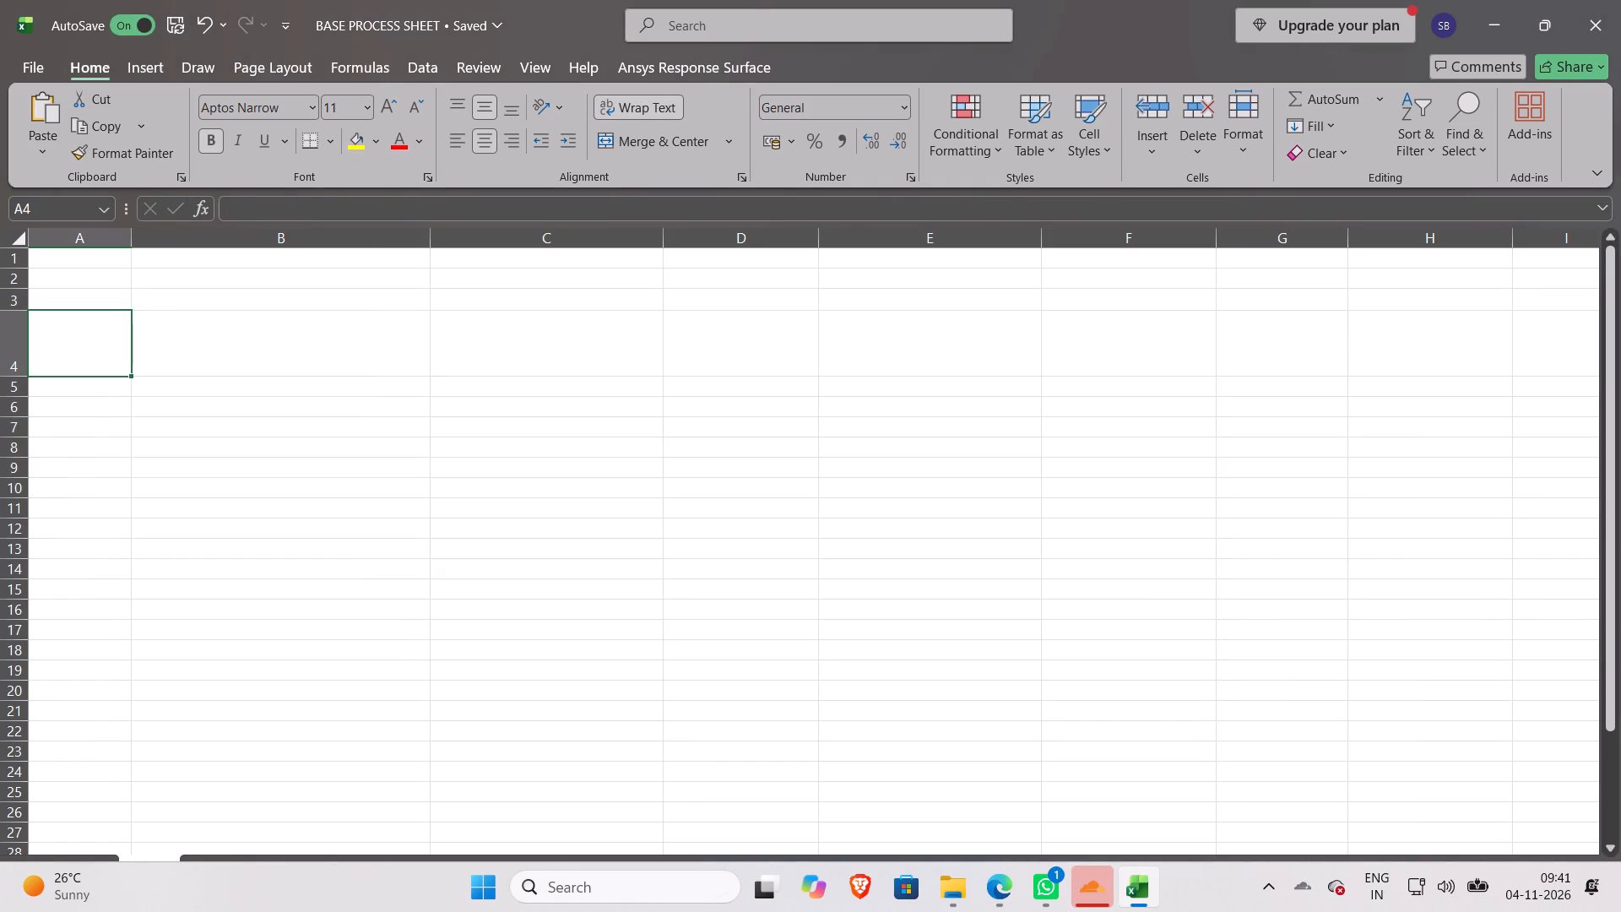
{"action": "left_click", "coordinate": [139, 431]}
{"action": "right_click", "coordinate": [154, 428]}
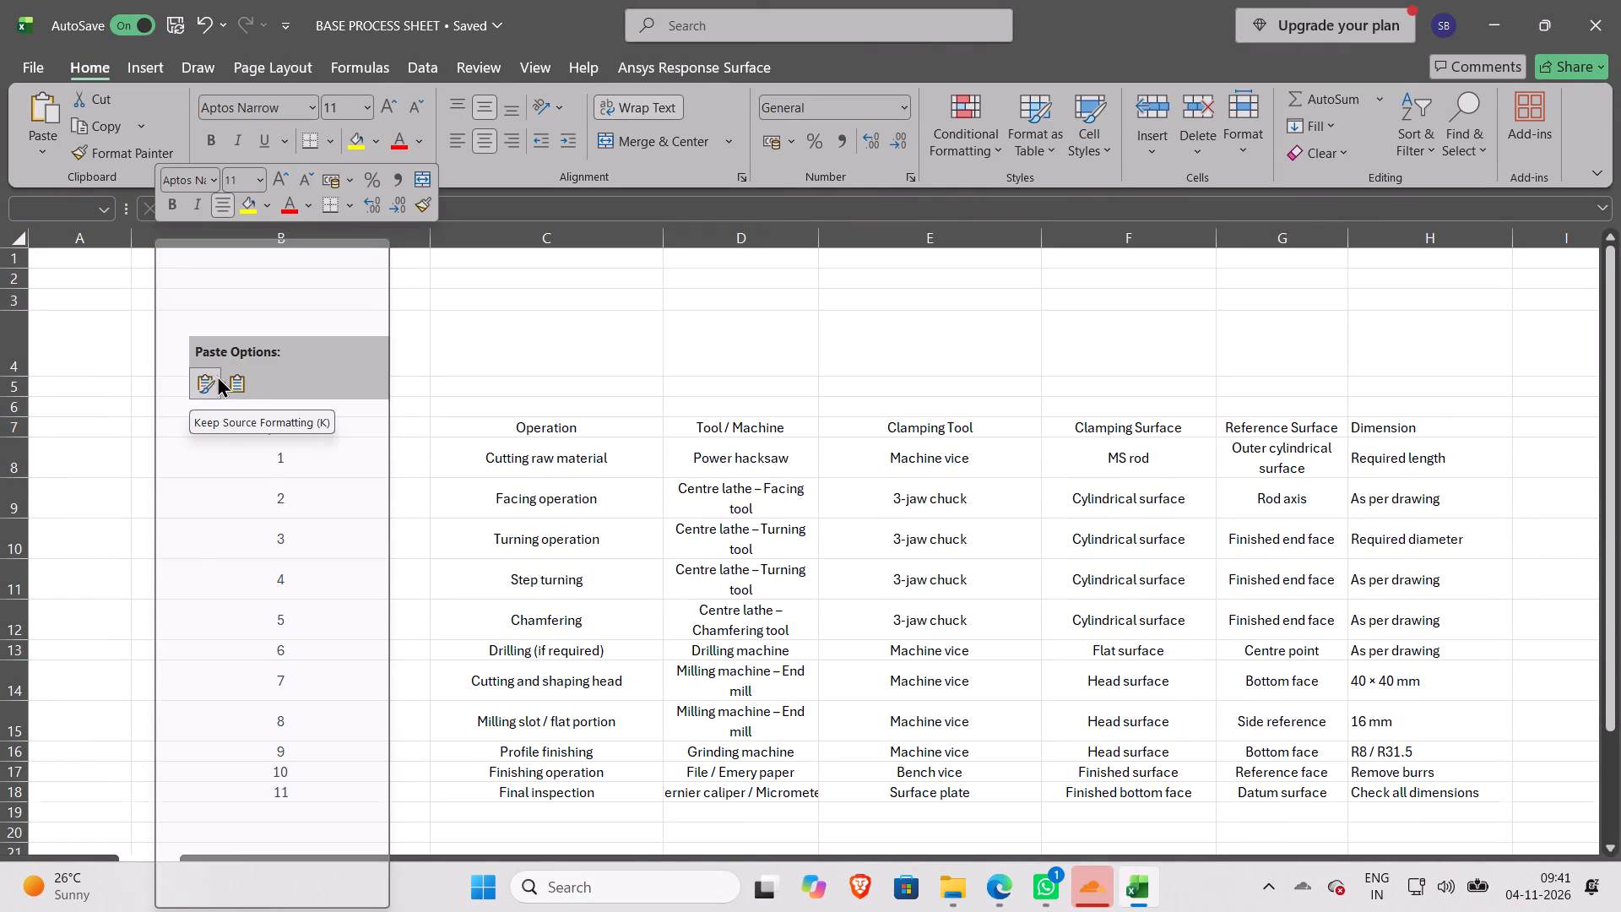
{"action": "left_click", "coordinate": [230, 377]}
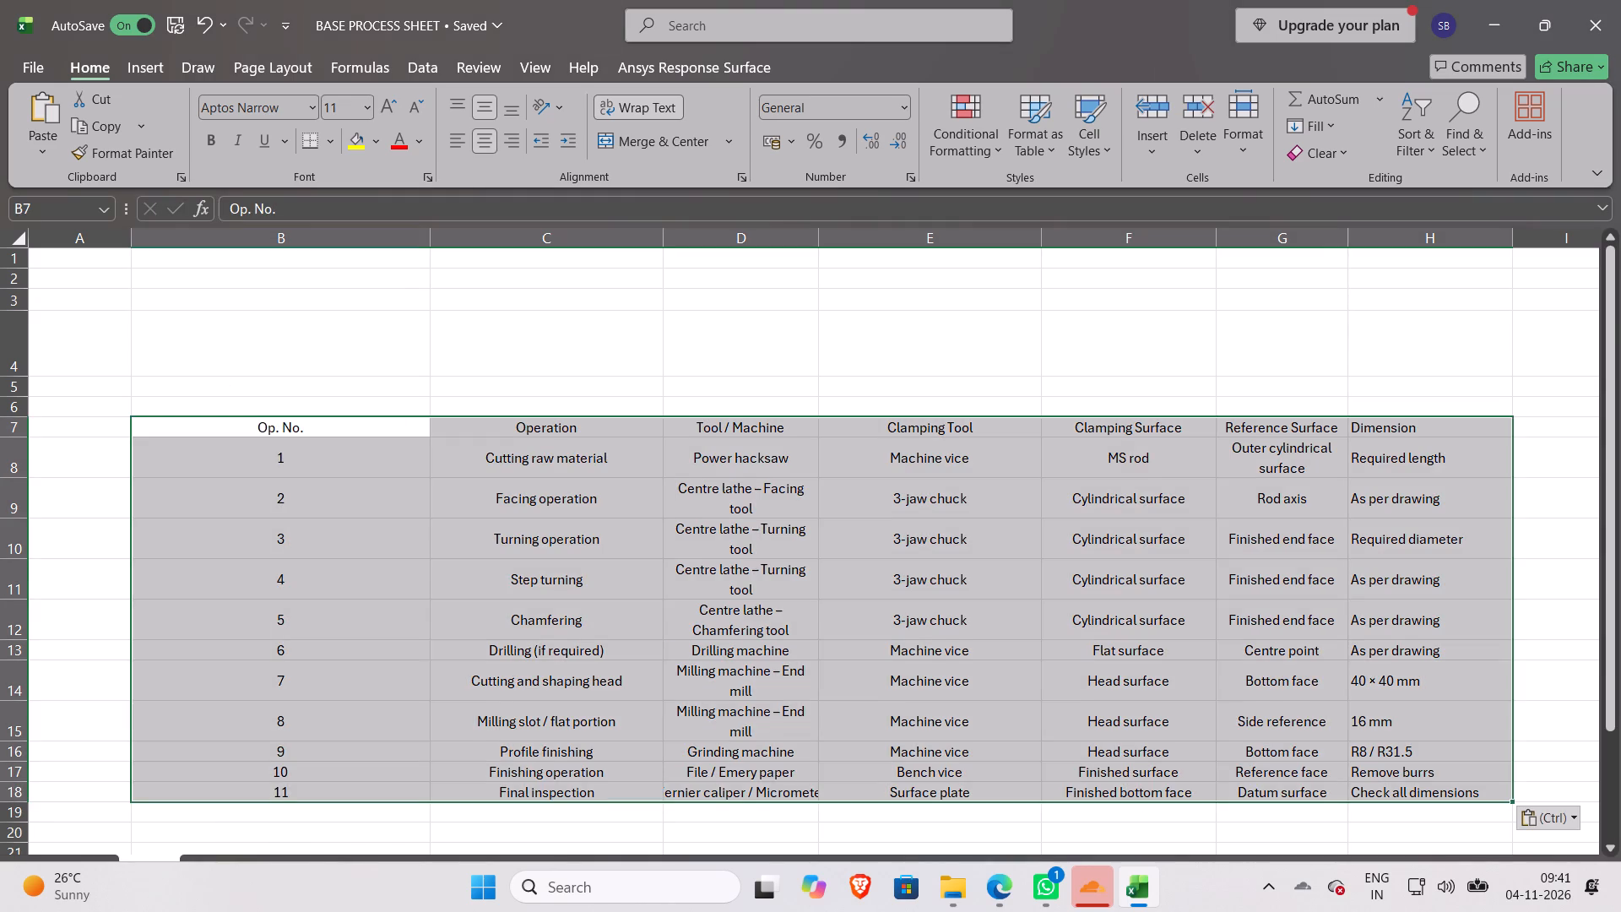
{"action": "scroll", "coordinate": [585, 342], "scroll_direction": "down", "scroll_amount": 2}
{"action": "scroll", "coordinate": [594, 364], "scroll_direction": "up", "scroll_amount": 1}
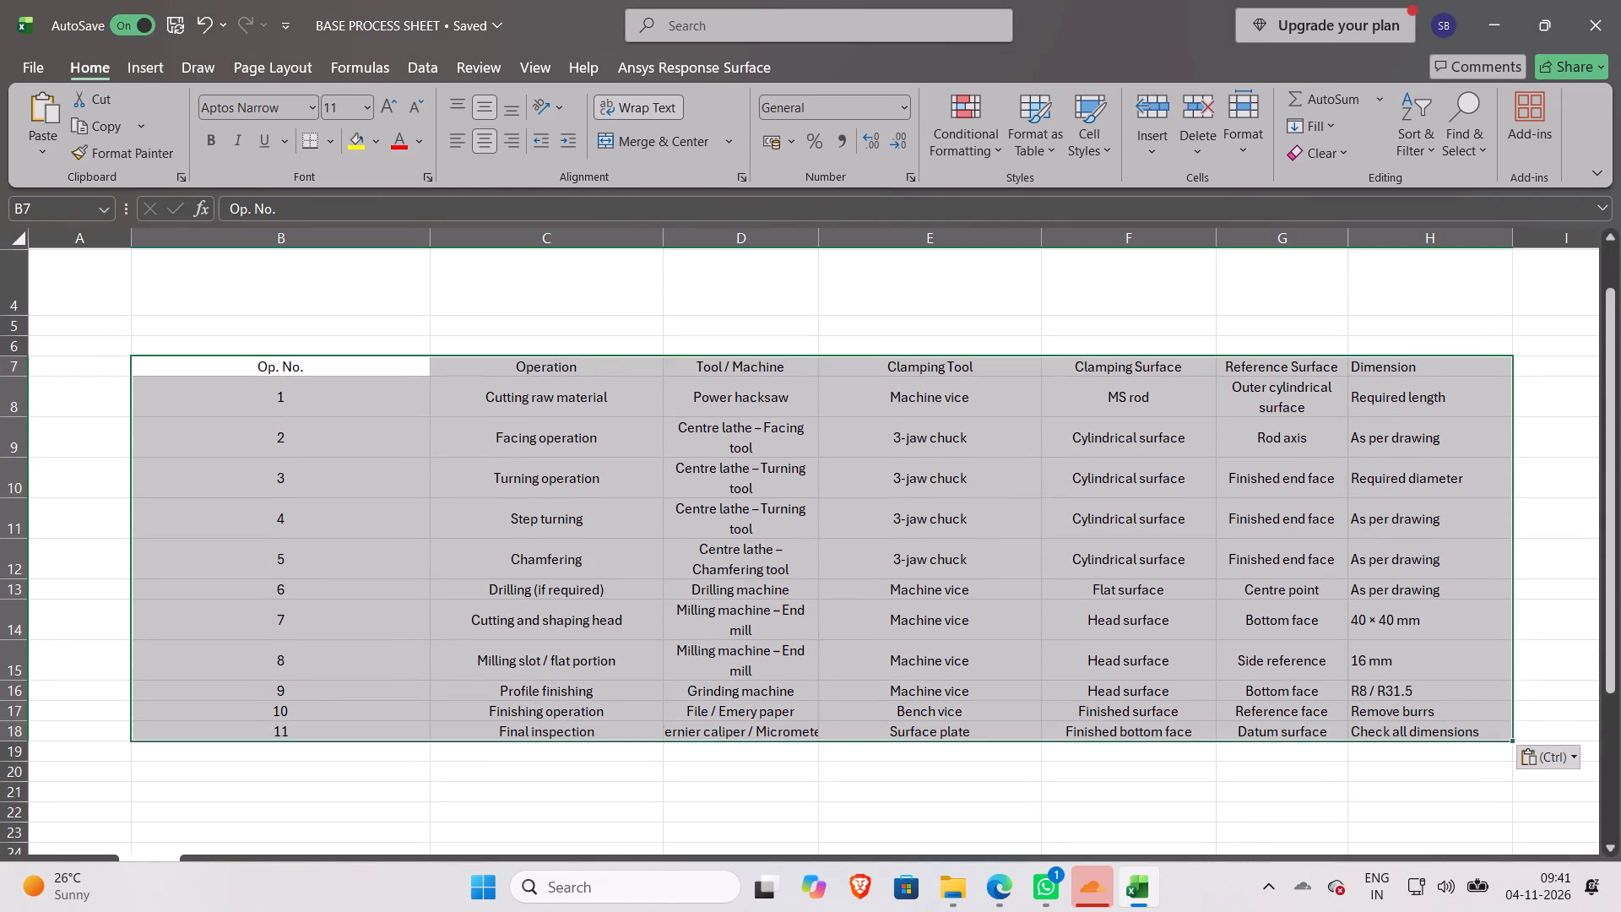
{"action": "scroll", "coordinate": [594, 364], "scroll_direction": "up", "scroll_amount": 1}
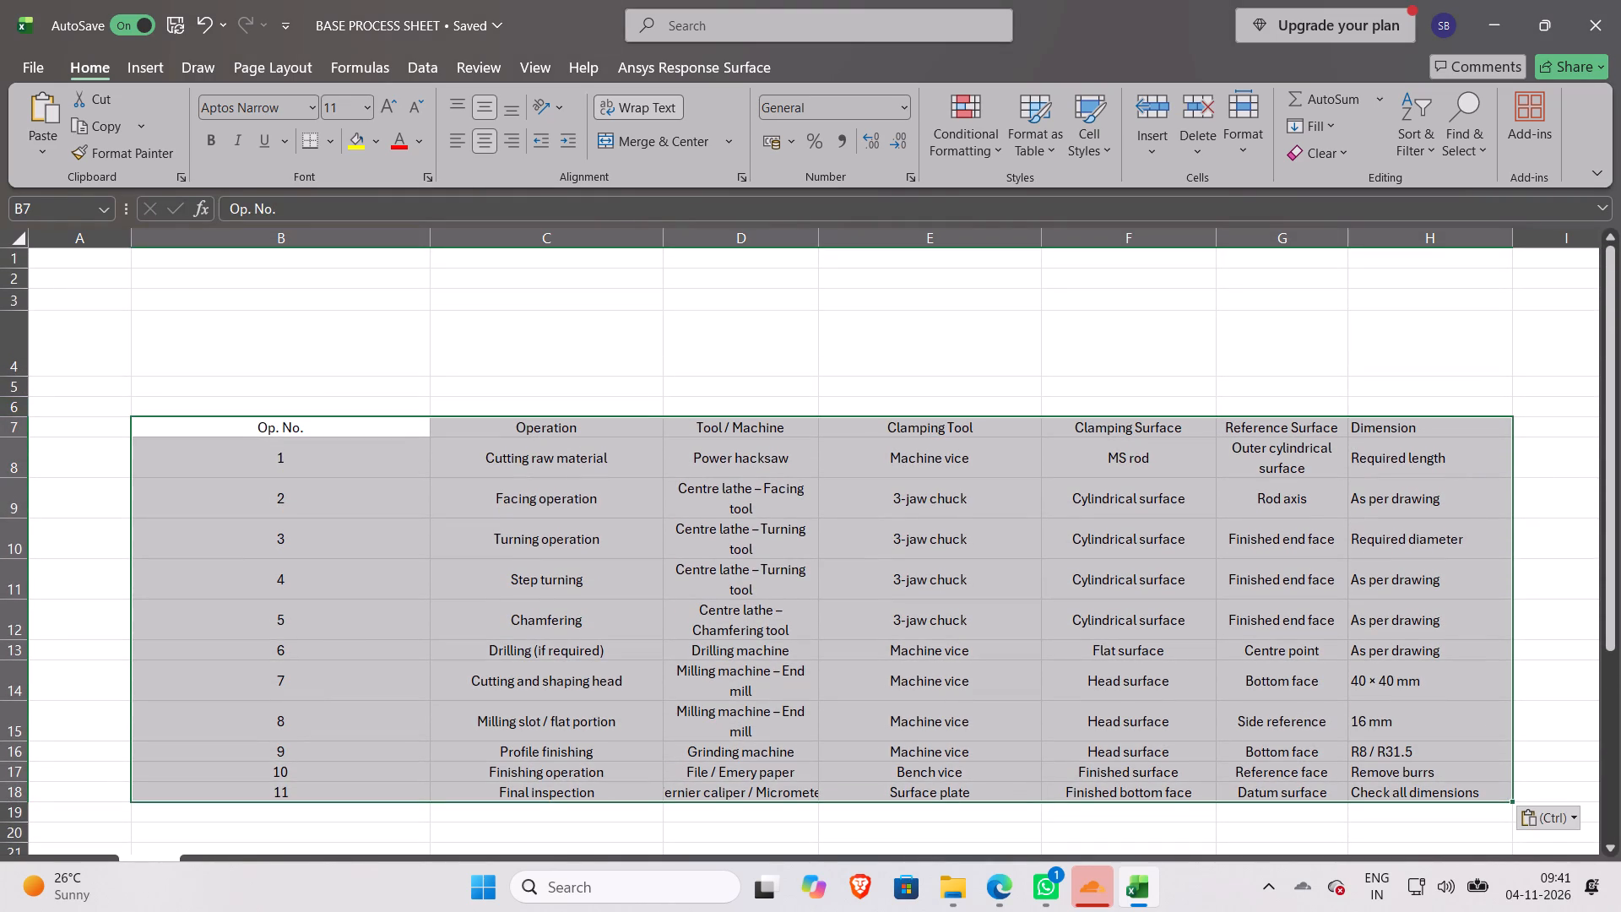
Increase the height of header row 7 so it stands clearly taller than the operation rows.
{"action": "left_click_drag", "start_coordinate": [20, 437], "coordinate": [25, 459]}
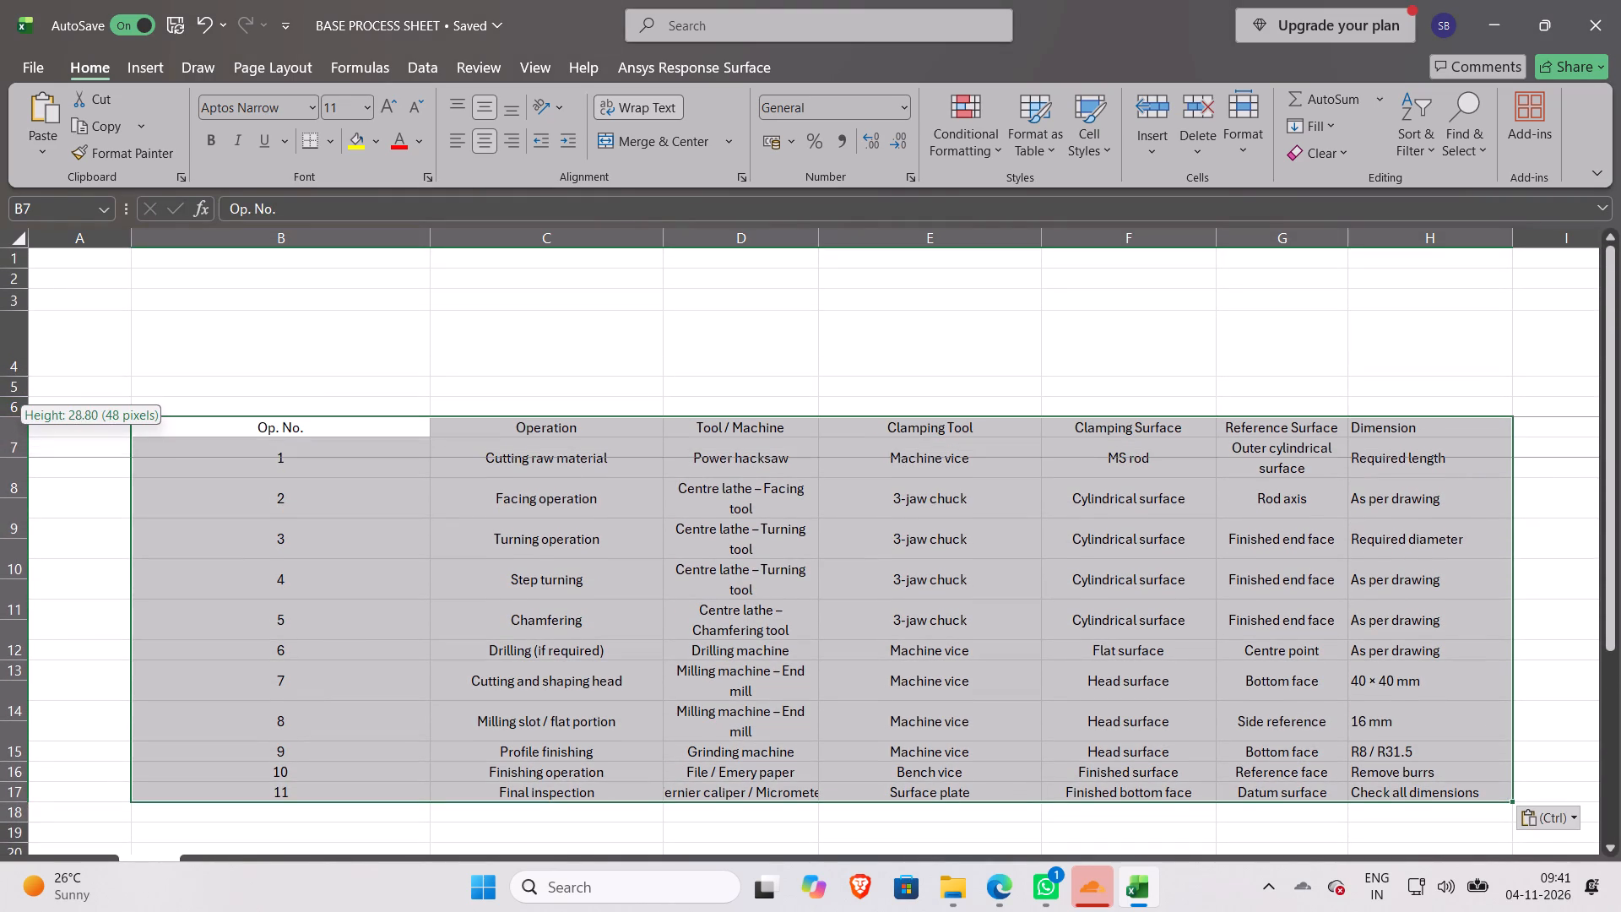
{"action": "left_click_drag", "start_coordinate": [25, 459], "coordinate": [25, 463]}
{"action": "left_click_drag", "start_coordinate": [25, 463], "coordinate": [27, 490]}
{"action": "scroll", "coordinate": [326, 401], "scroll_direction": "down", "scroll_amount": 1}
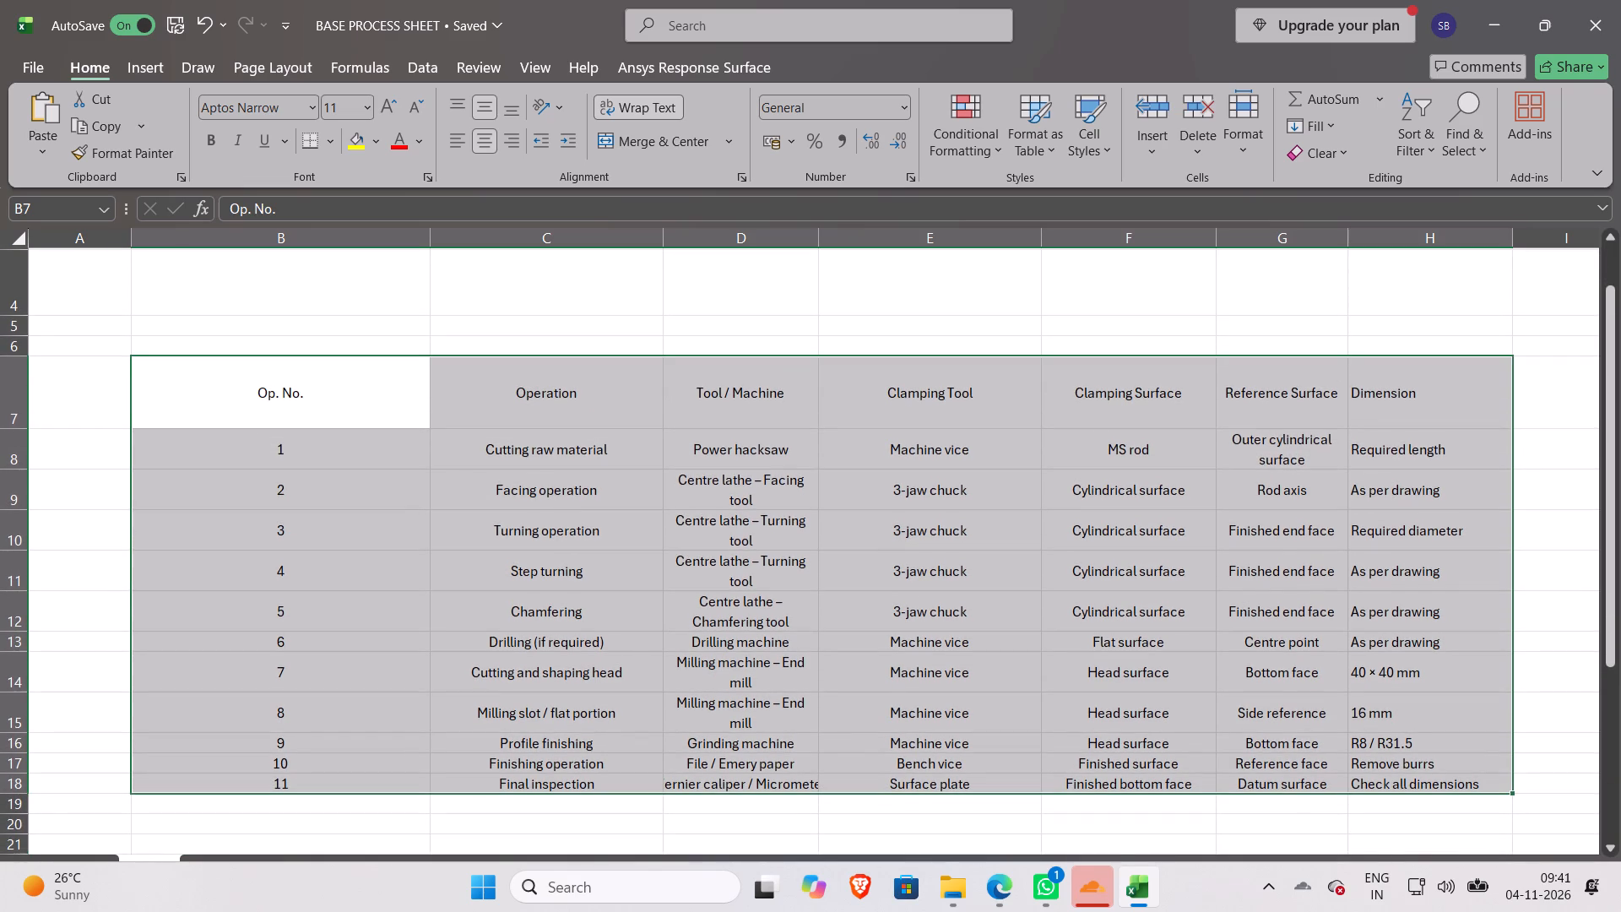
Narrow the Op. No. column B to about half its width and deselect the table.
{"action": "left_click_drag", "start_coordinate": [428, 240], "coordinate": [350, 242]}
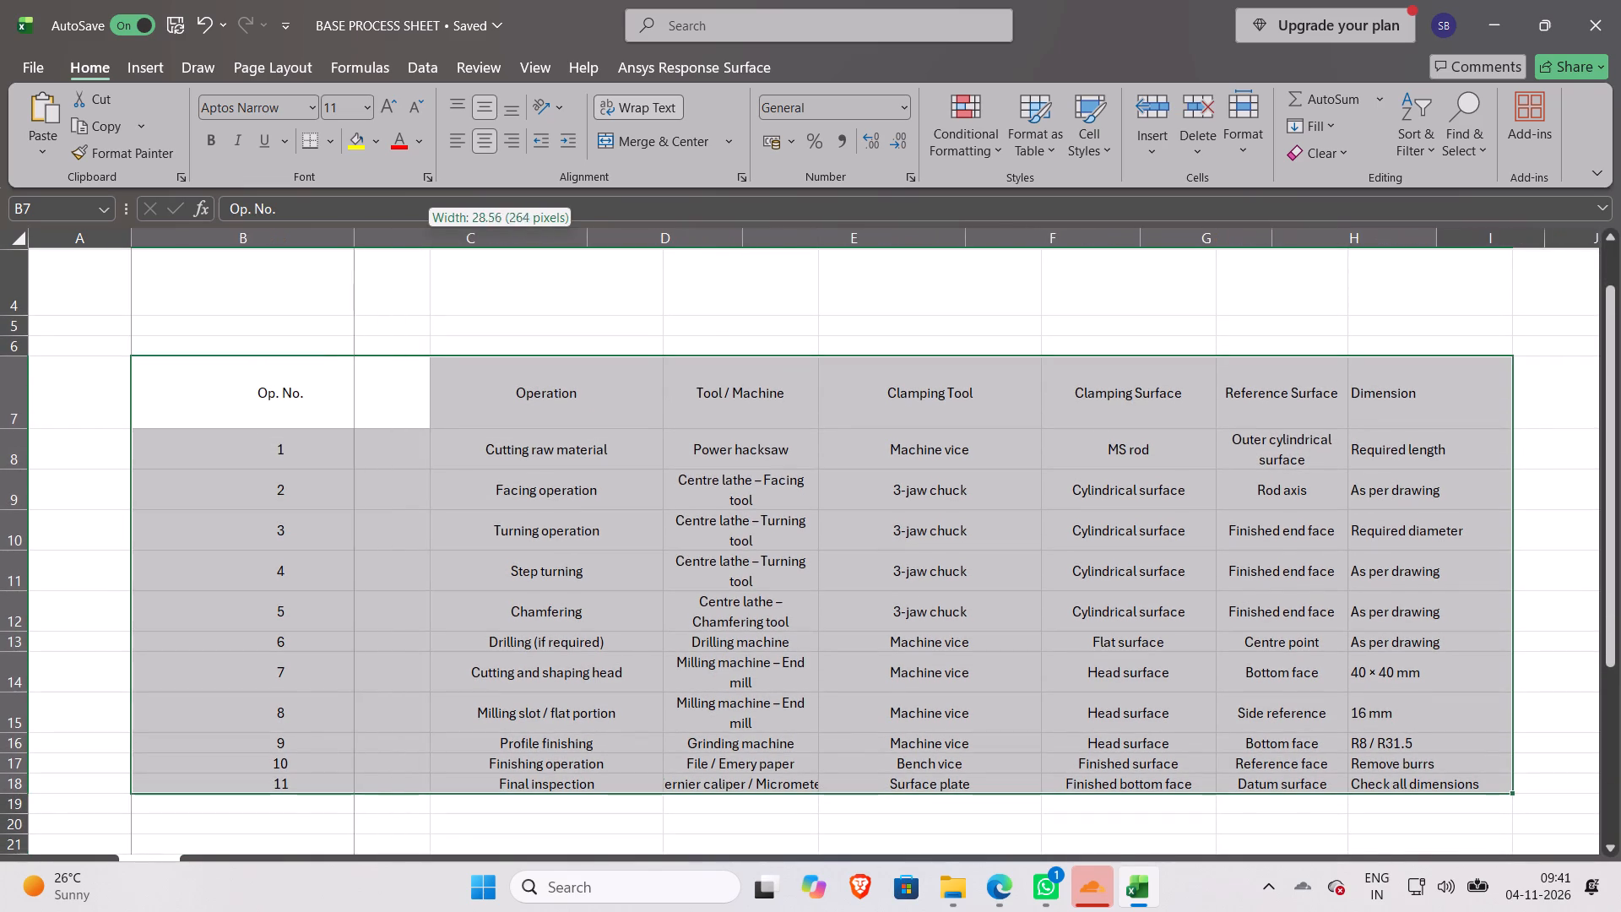
{"action": "left_click_drag", "start_coordinate": [350, 242], "coordinate": [284, 263]}
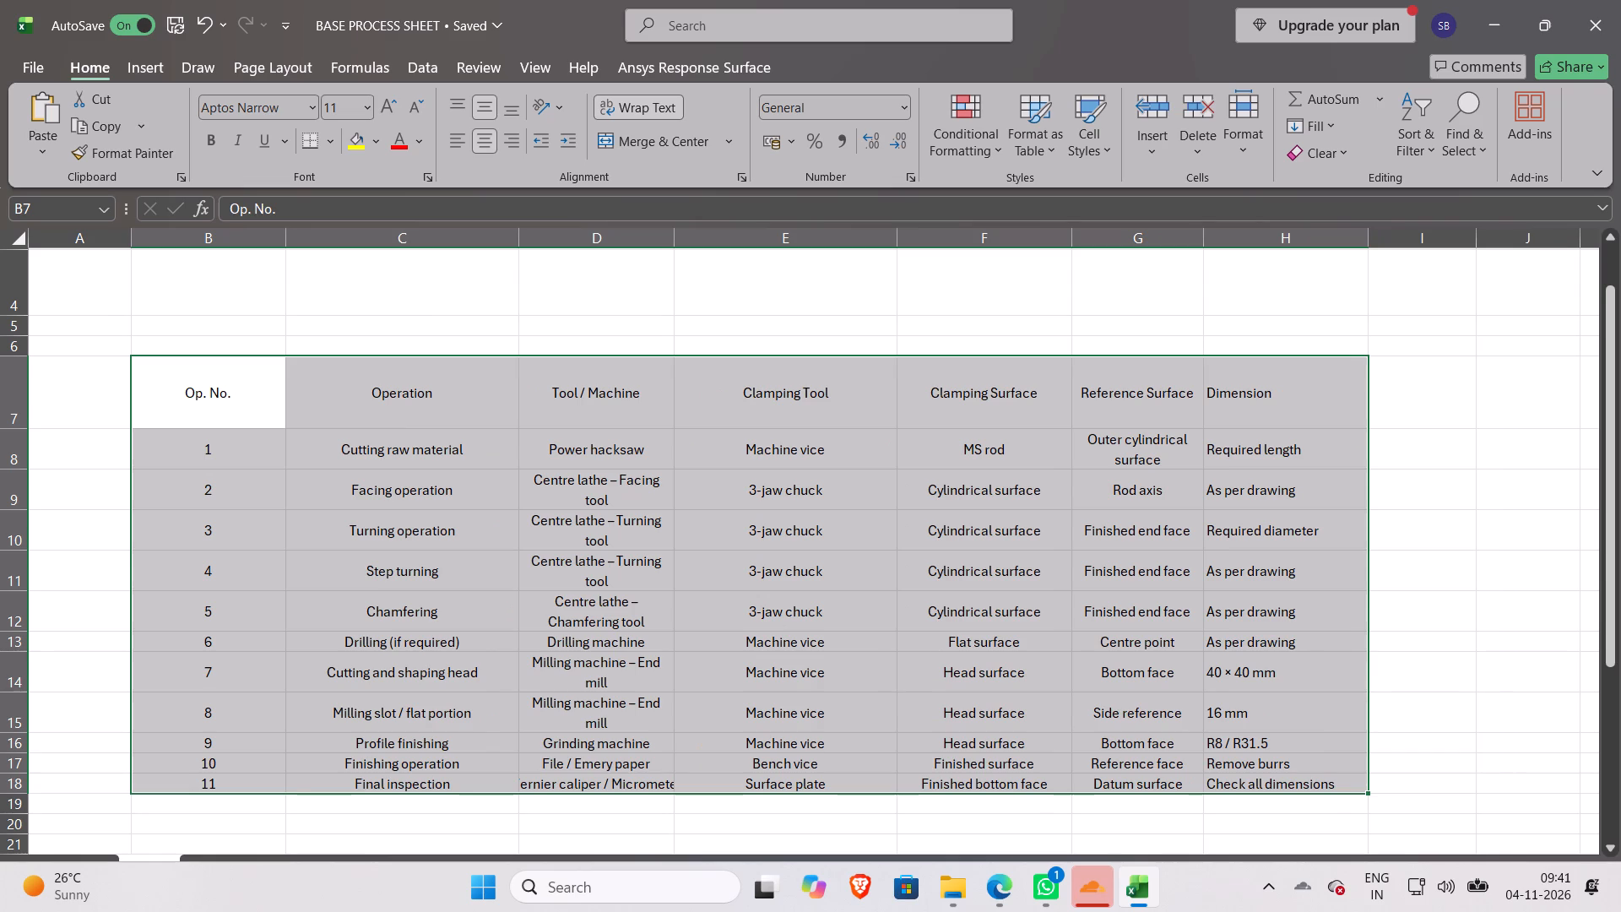
{"action": "left_click", "coordinate": [480, 286]}
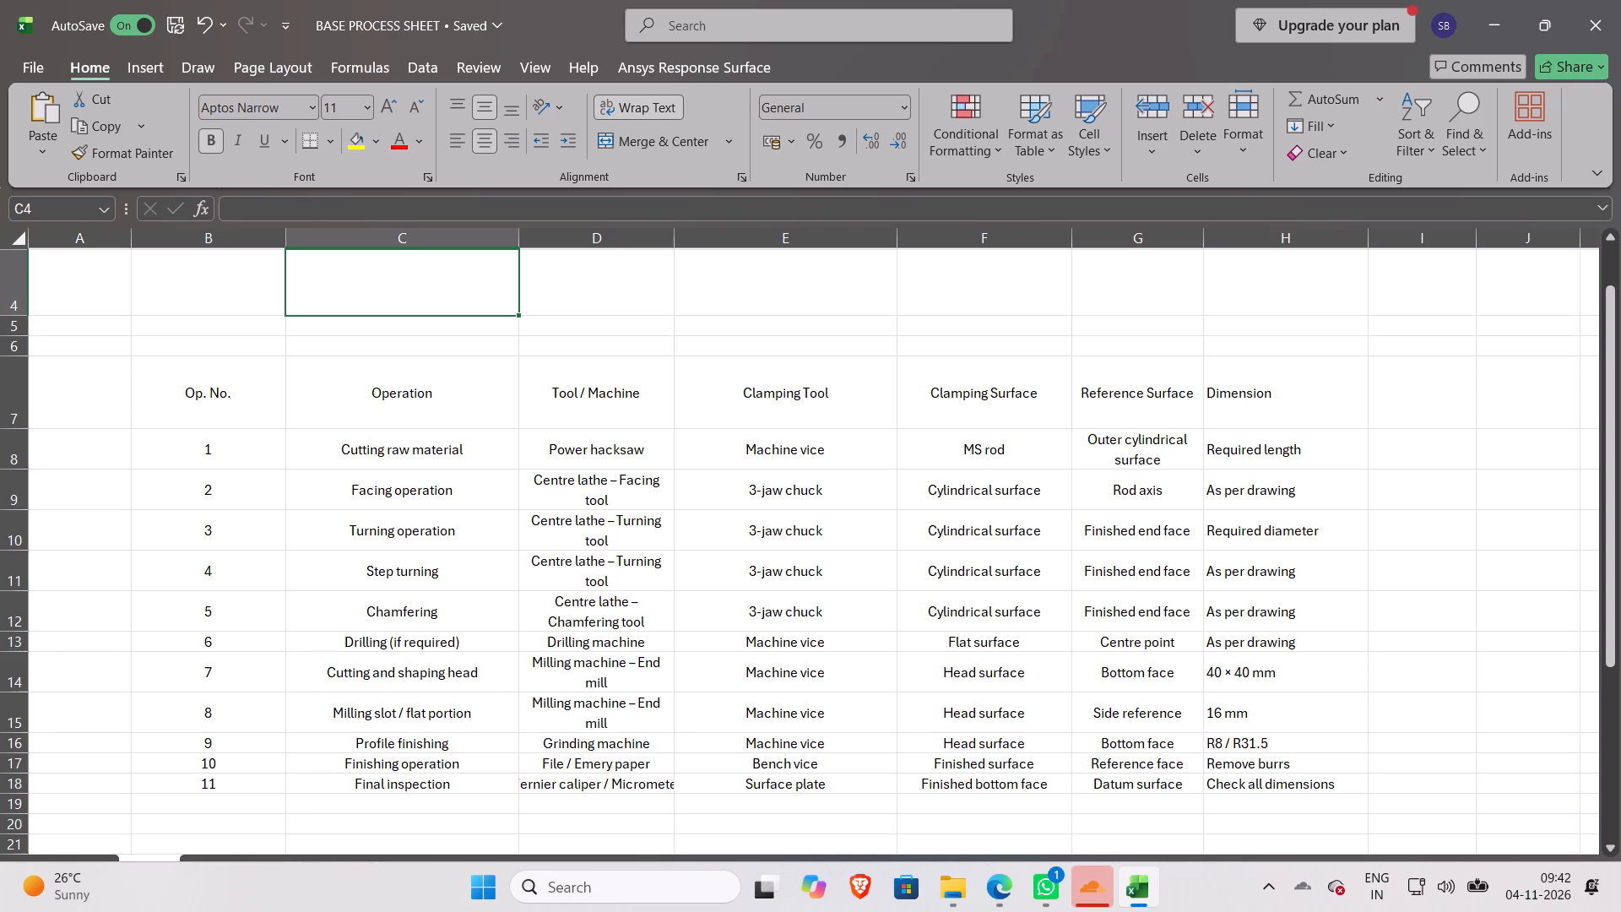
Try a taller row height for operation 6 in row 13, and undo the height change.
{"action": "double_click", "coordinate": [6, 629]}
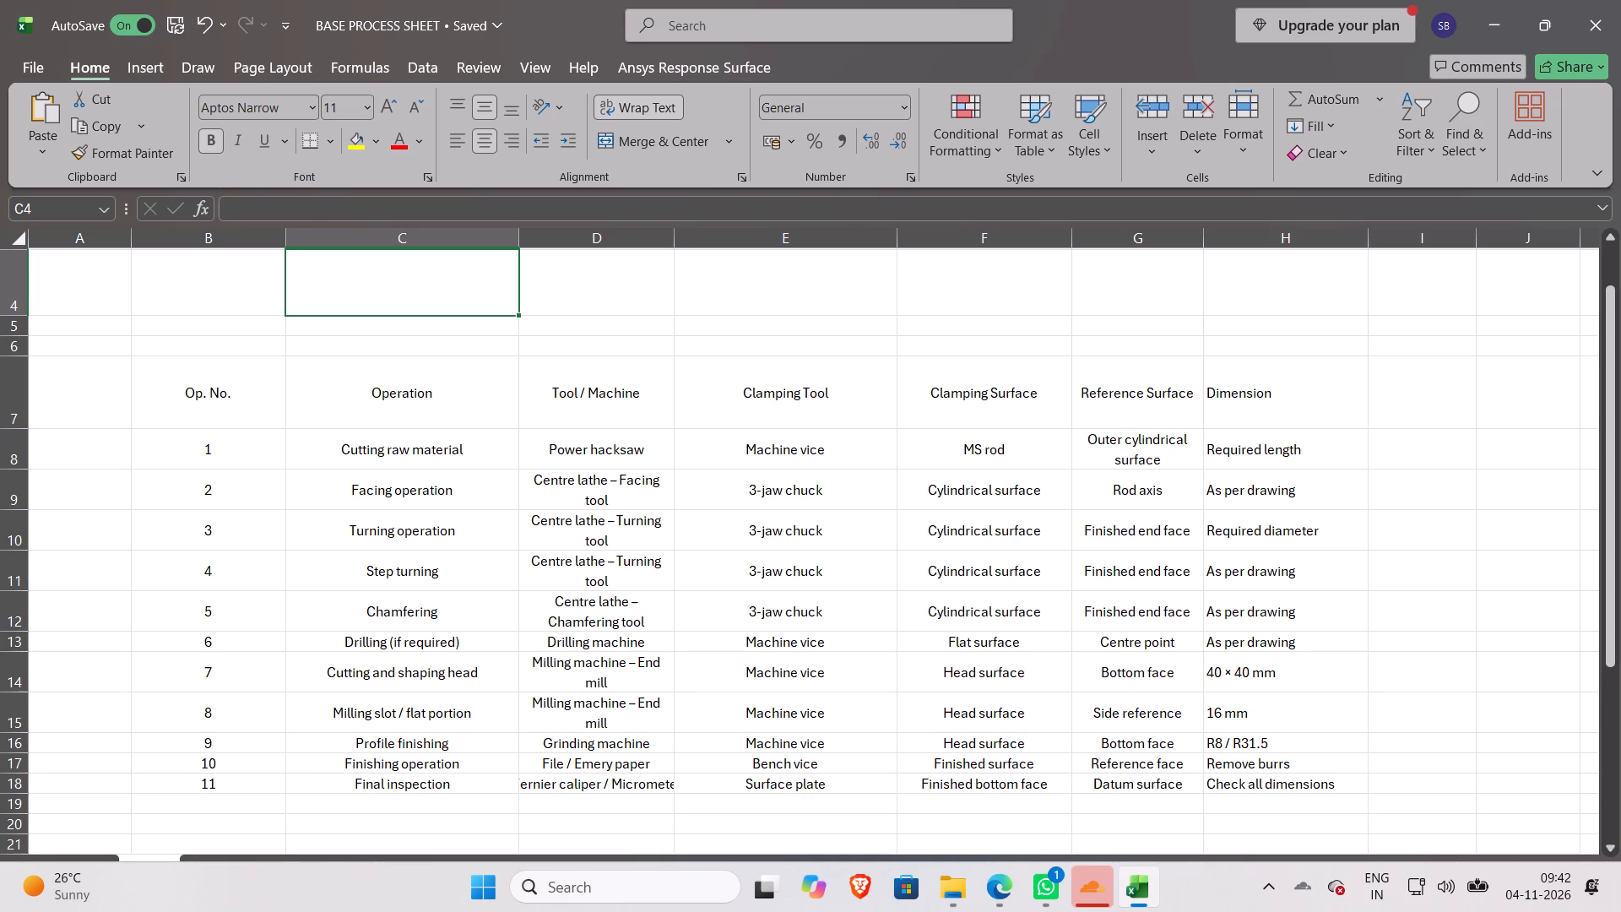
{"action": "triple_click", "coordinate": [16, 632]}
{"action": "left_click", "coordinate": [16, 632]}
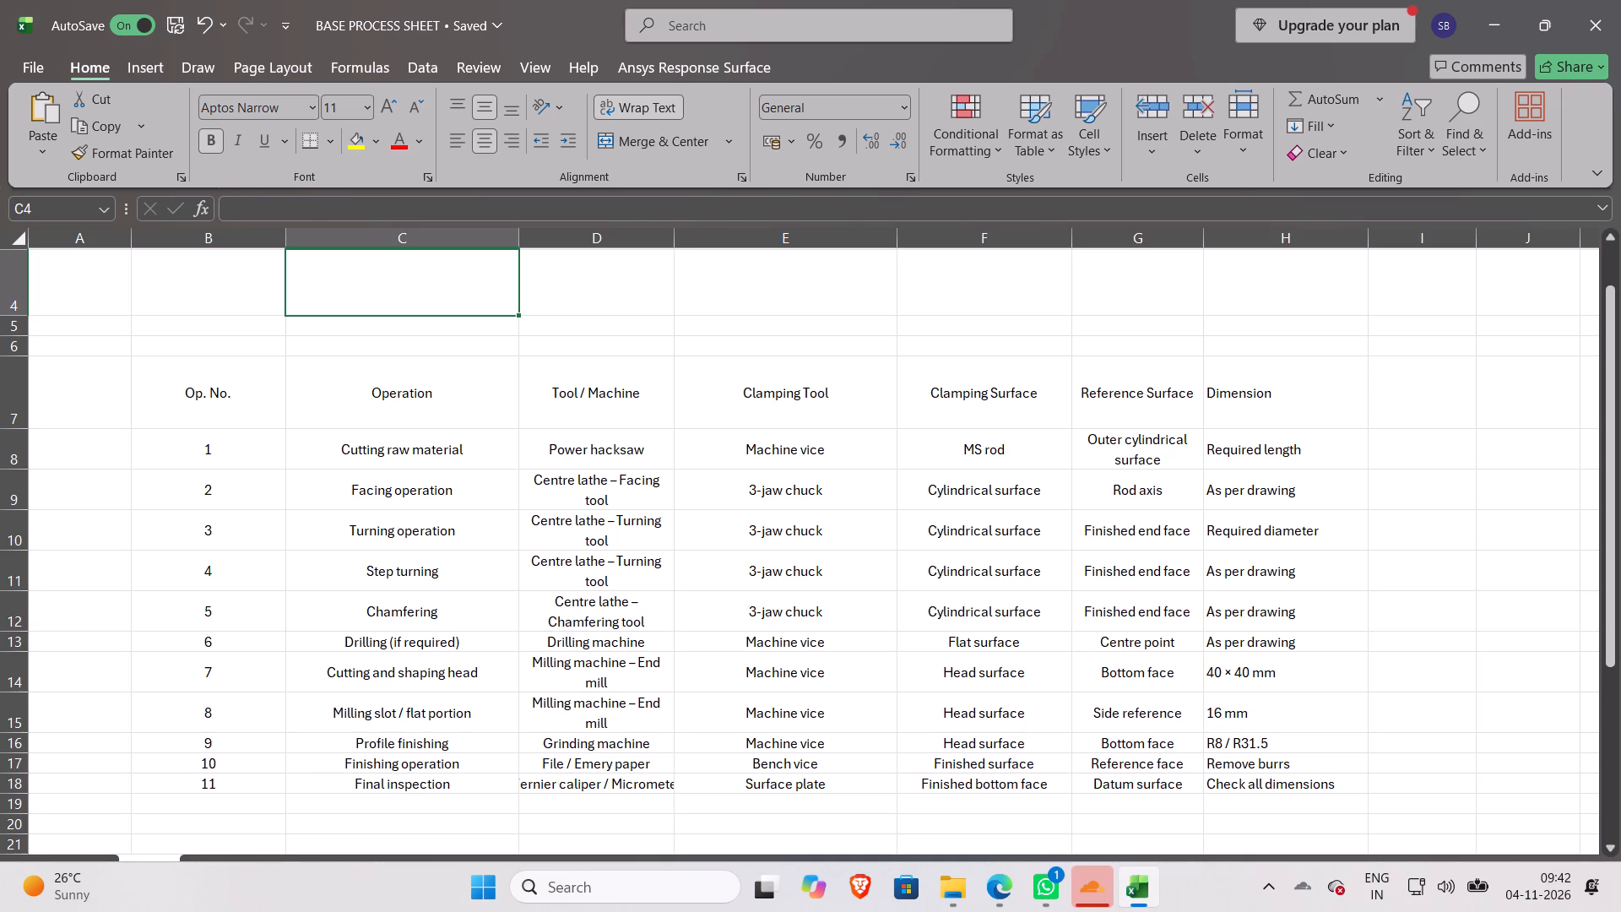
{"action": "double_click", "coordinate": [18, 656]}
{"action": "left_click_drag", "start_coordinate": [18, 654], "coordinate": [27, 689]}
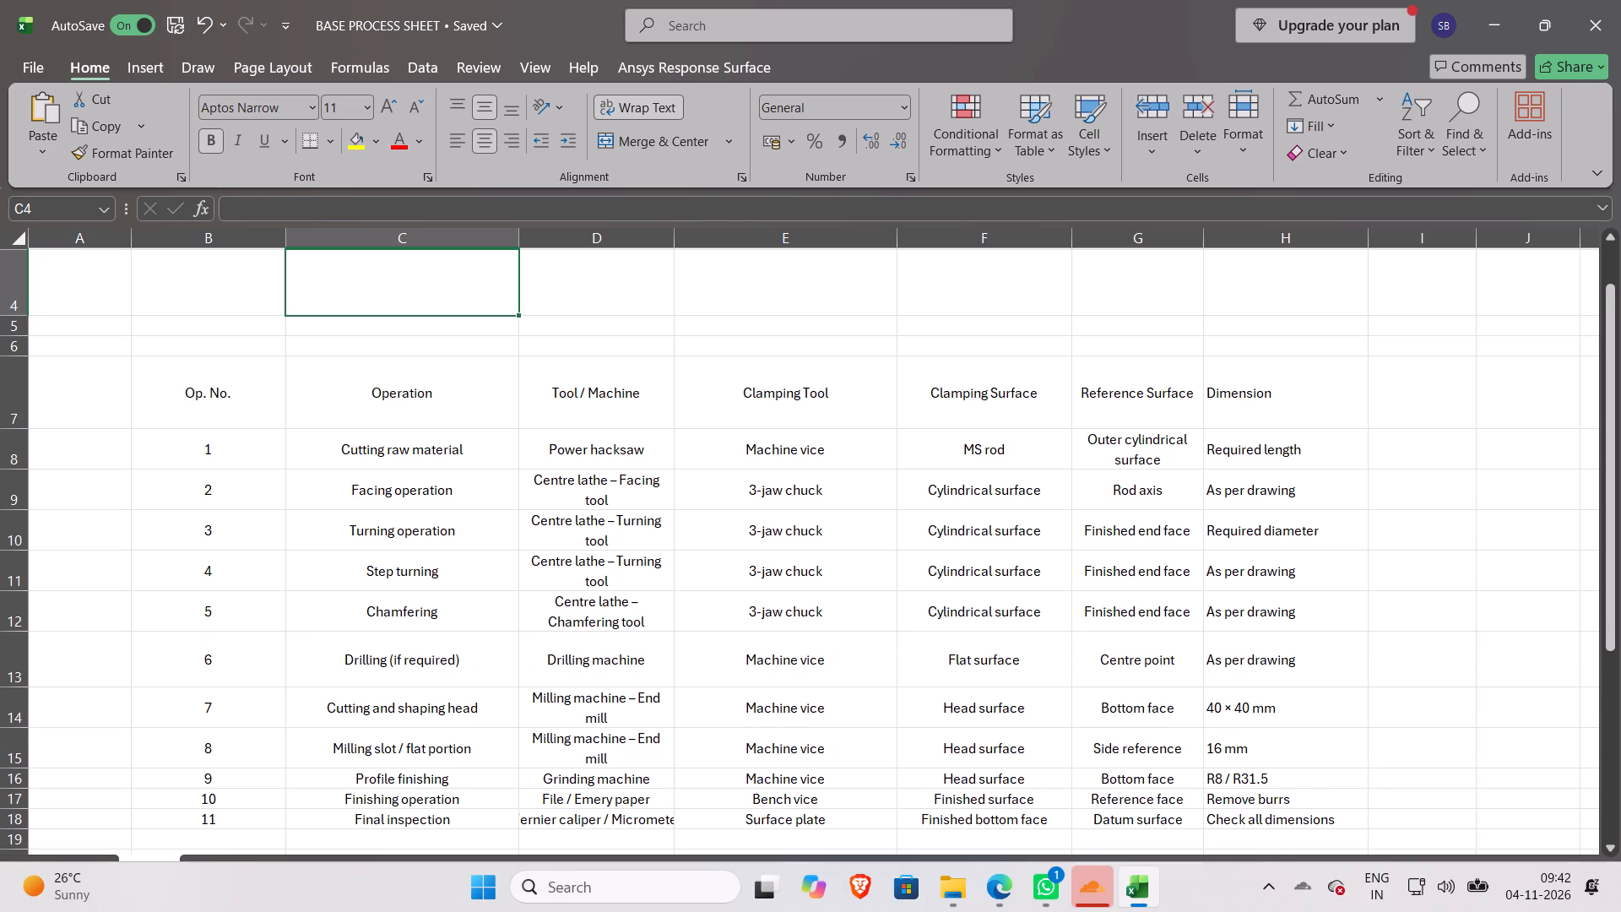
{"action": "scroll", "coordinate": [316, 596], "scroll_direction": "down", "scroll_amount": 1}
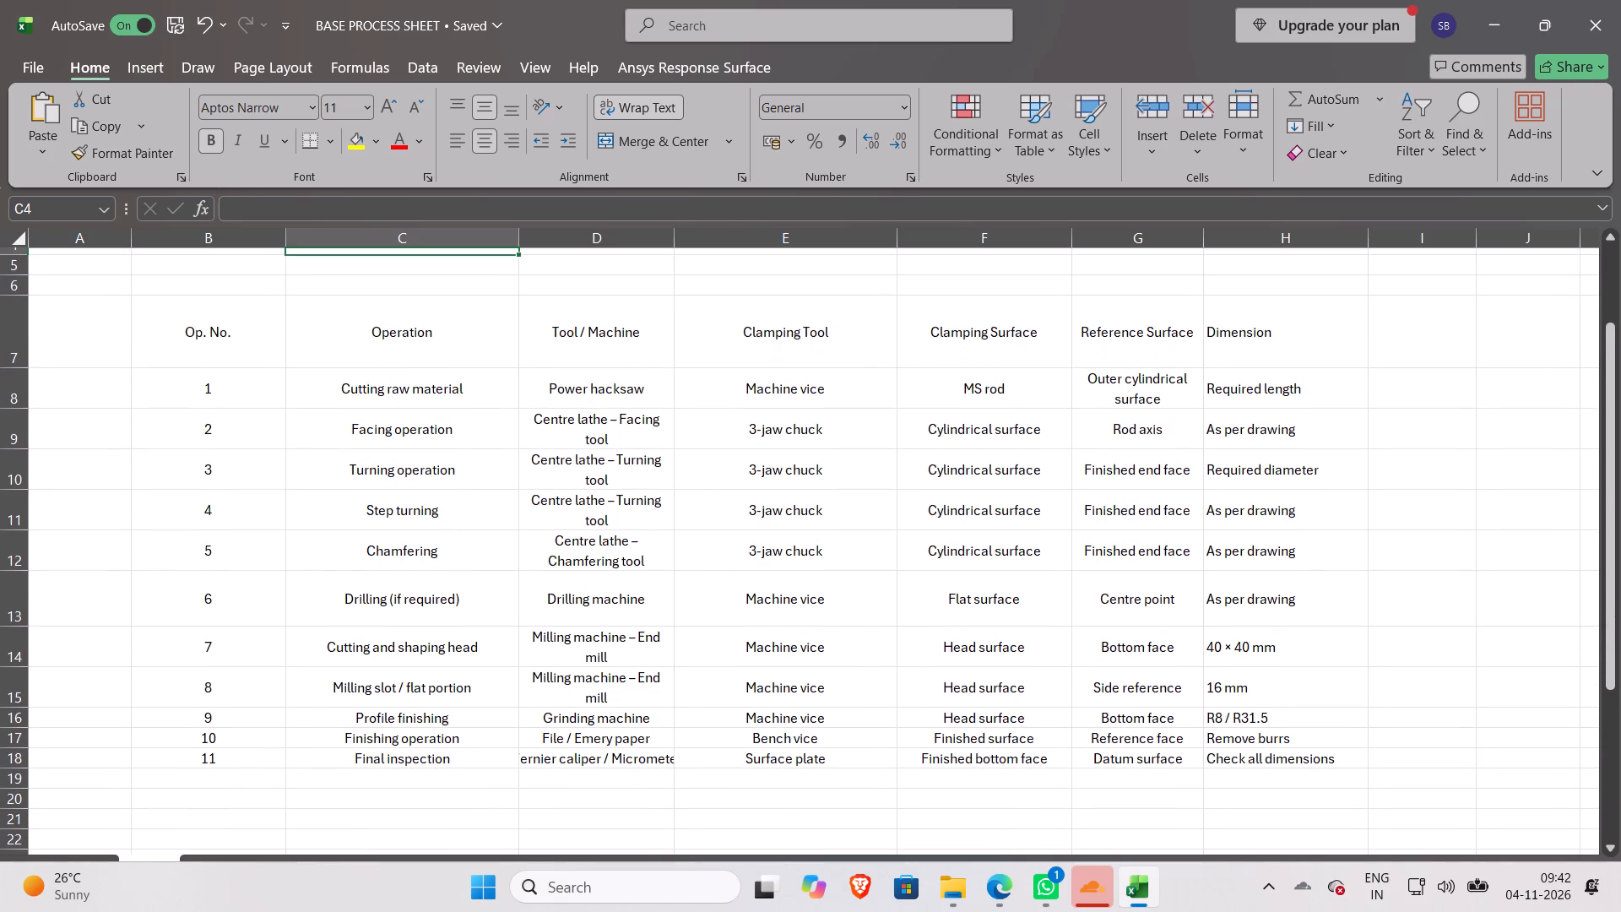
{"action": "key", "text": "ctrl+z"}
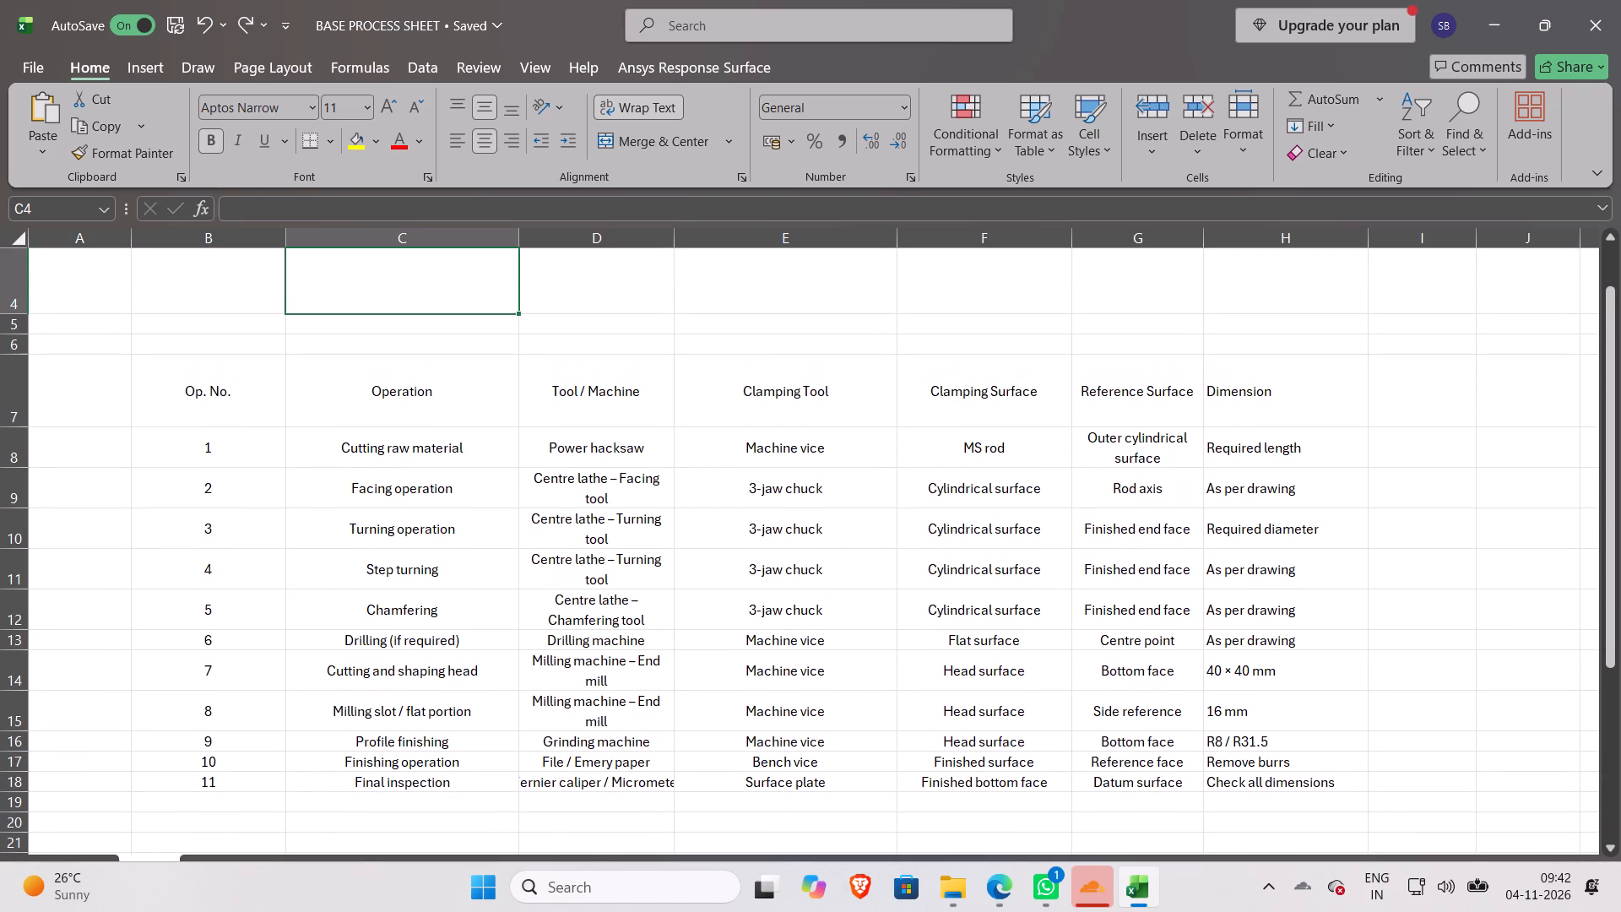
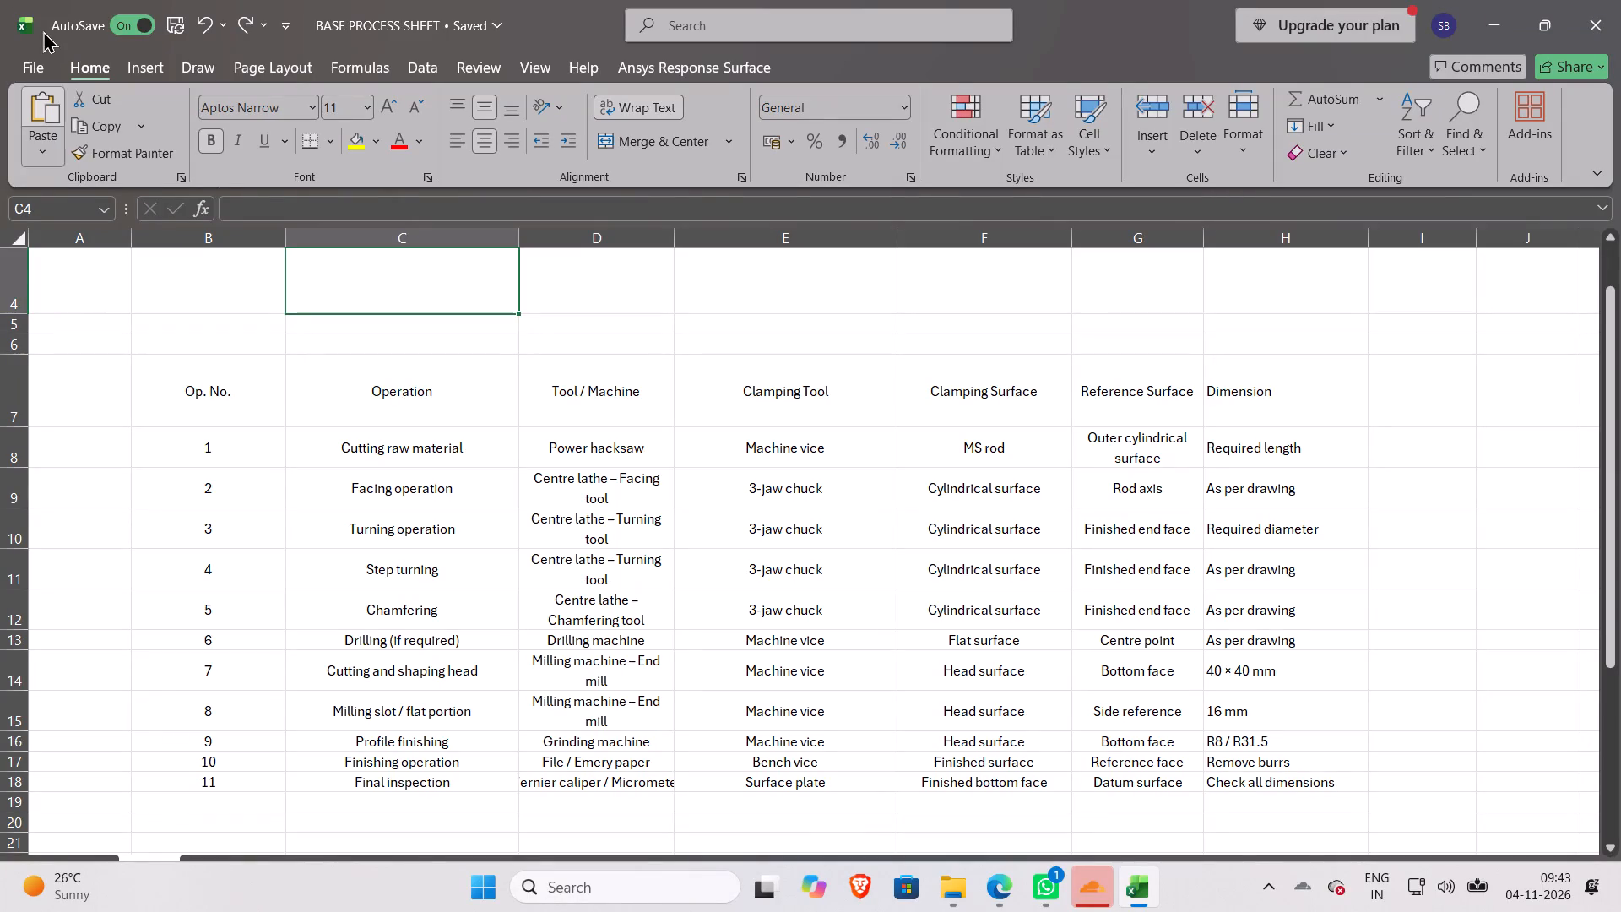
{"action": "left_click", "coordinate": [25, 66]}
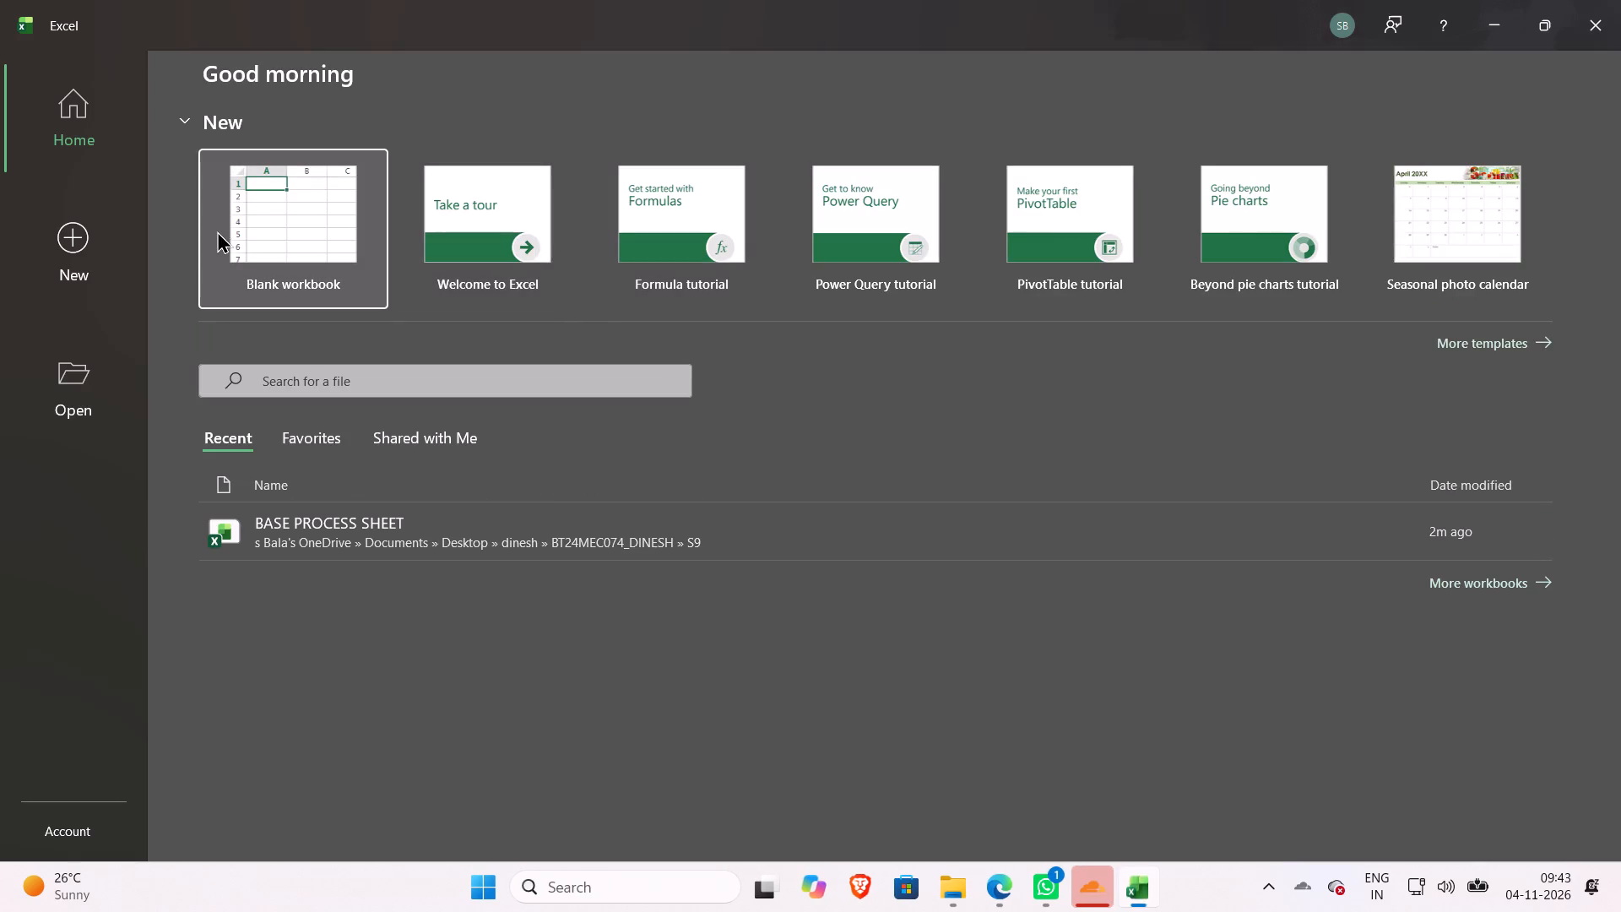
{"action": "left_click", "coordinate": [273, 214]}
Paste the copied MS Bolt process table starting at cell D8, keeping its source formatting.
{"action": "right_click", "coordinate": [251, 410]}
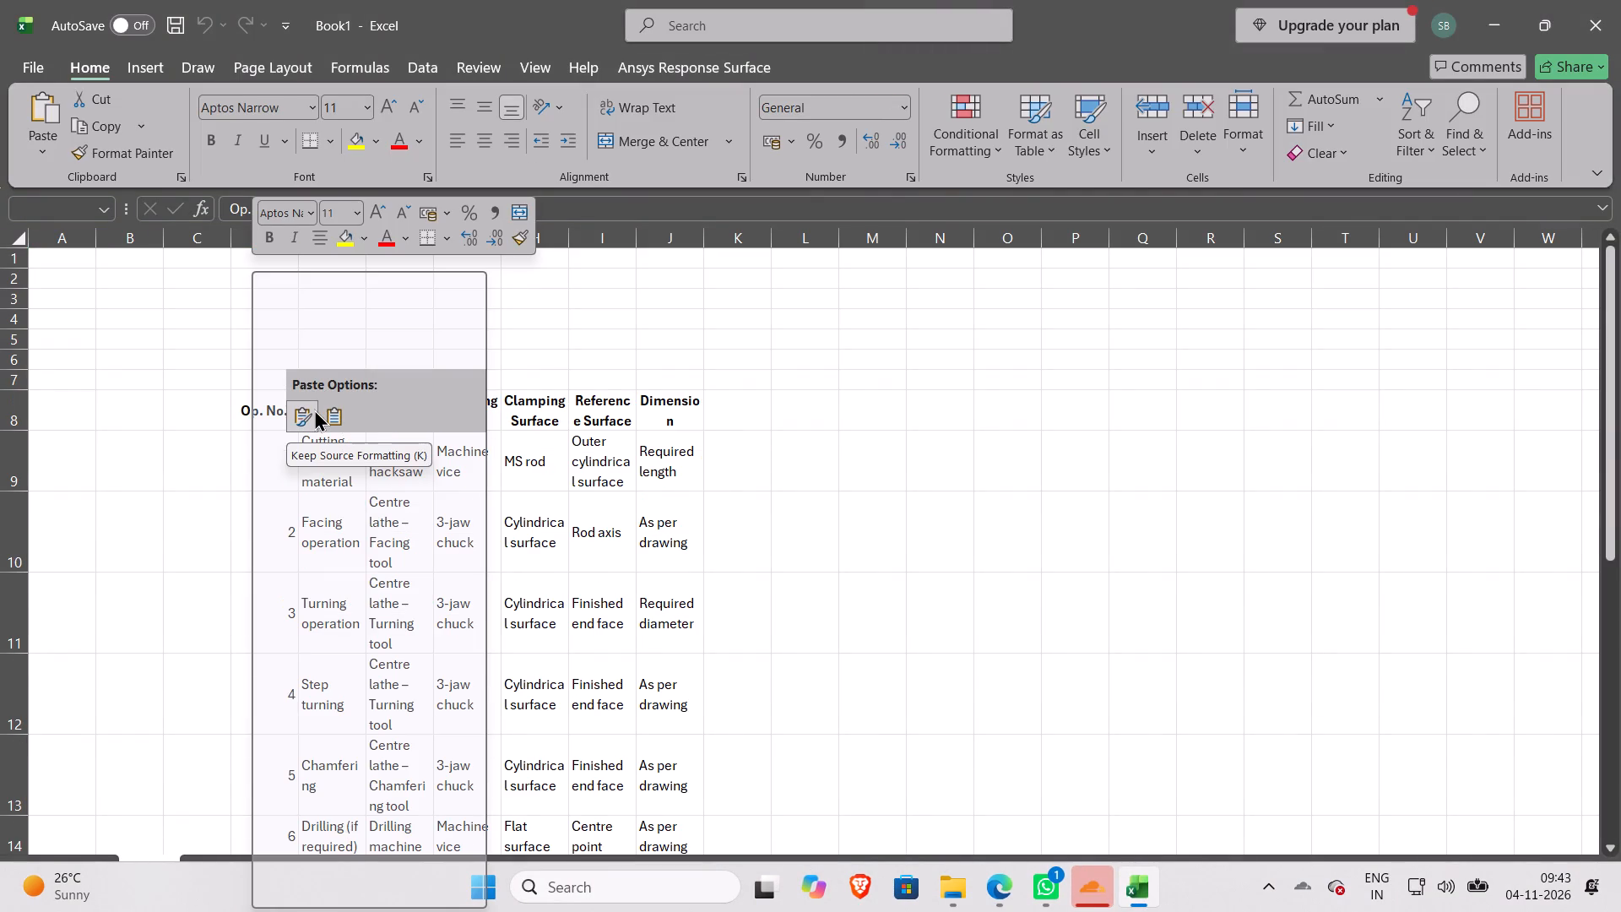
{"action": "left_click", "coordinate": [314, 409]}
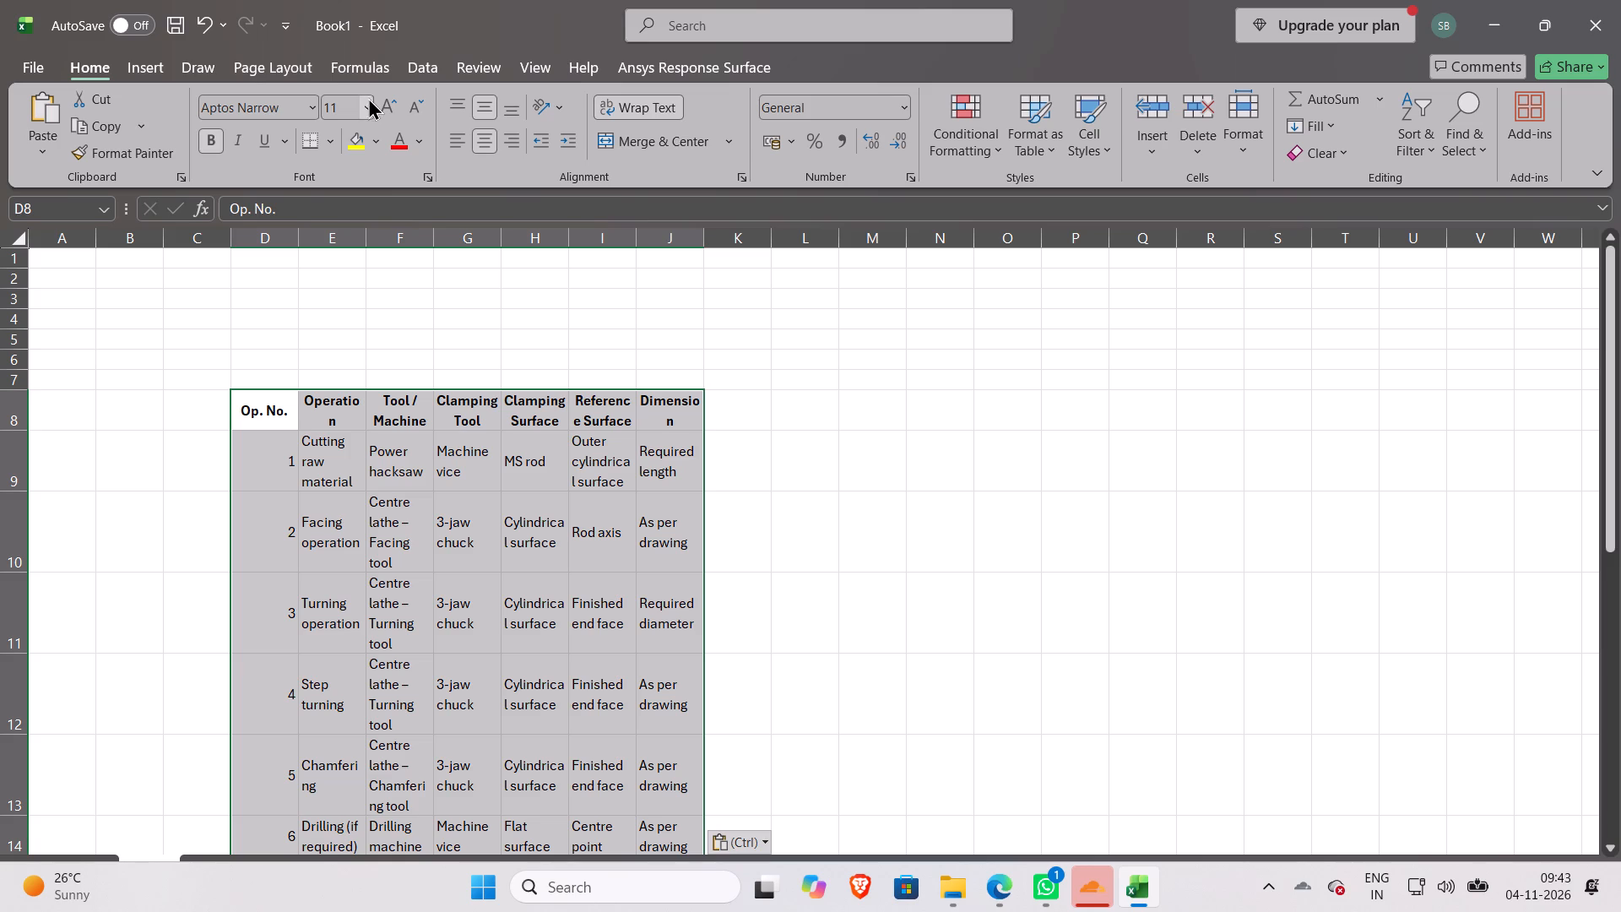
Centre the text of the whole pasted table horizontally and vertically, and deselect the table.
{"action": "left_click", "coordinate": [480, 134]}
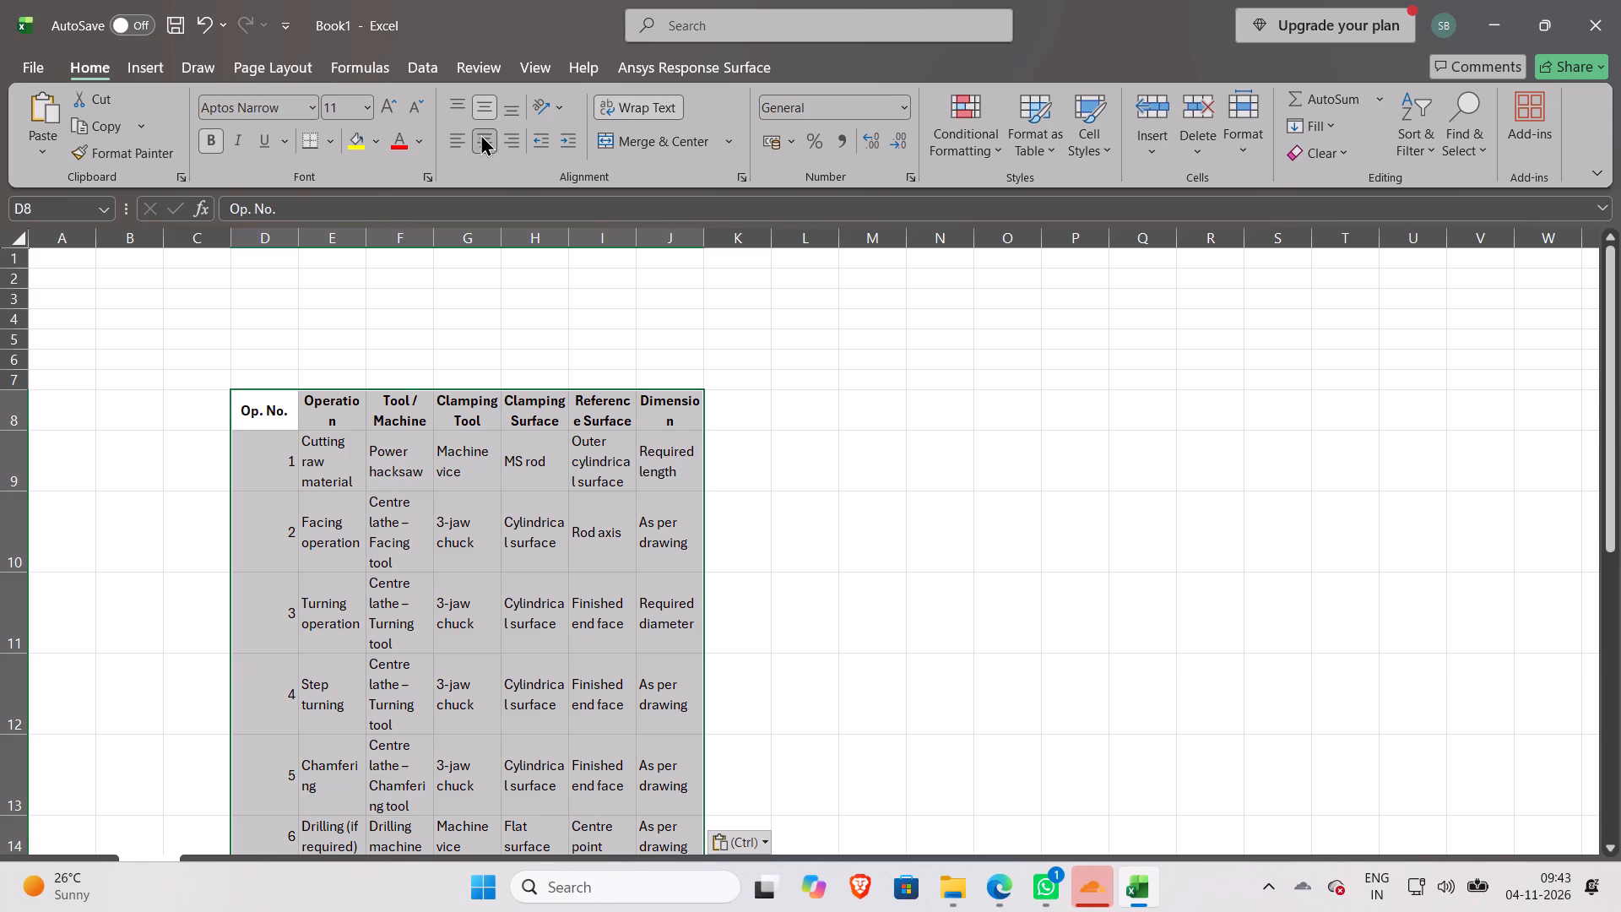
{"action": "left_click", "coordinate": [479, 135]}
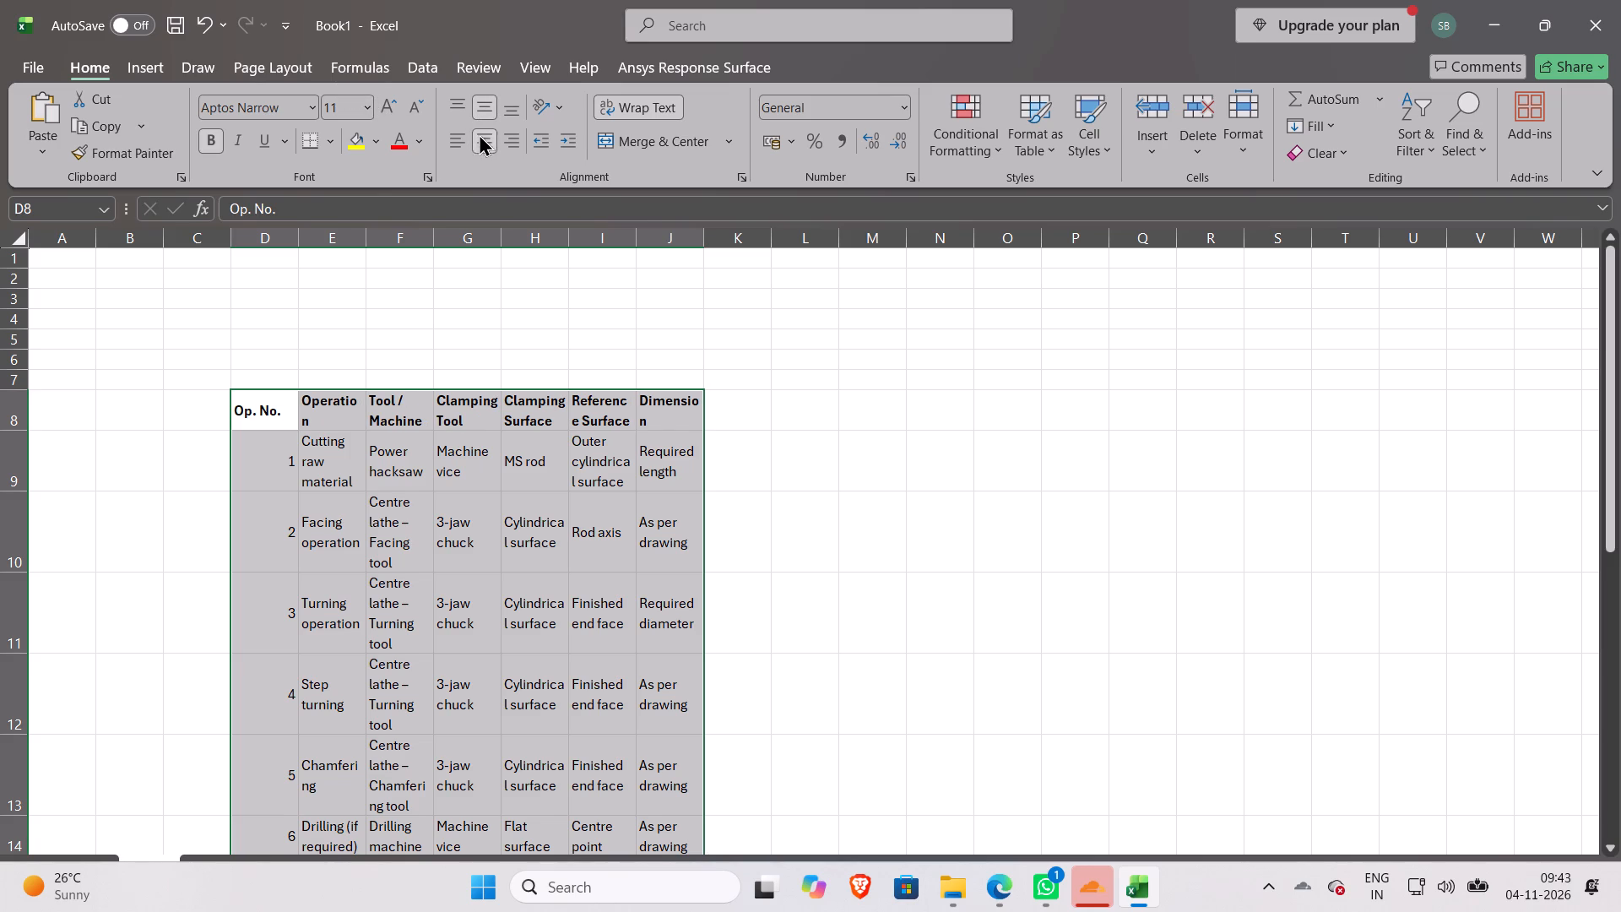
{"action": "left_click", "coordinate": [481, 128]}
{"action": "left_click", "coordinate": [484, 133]}
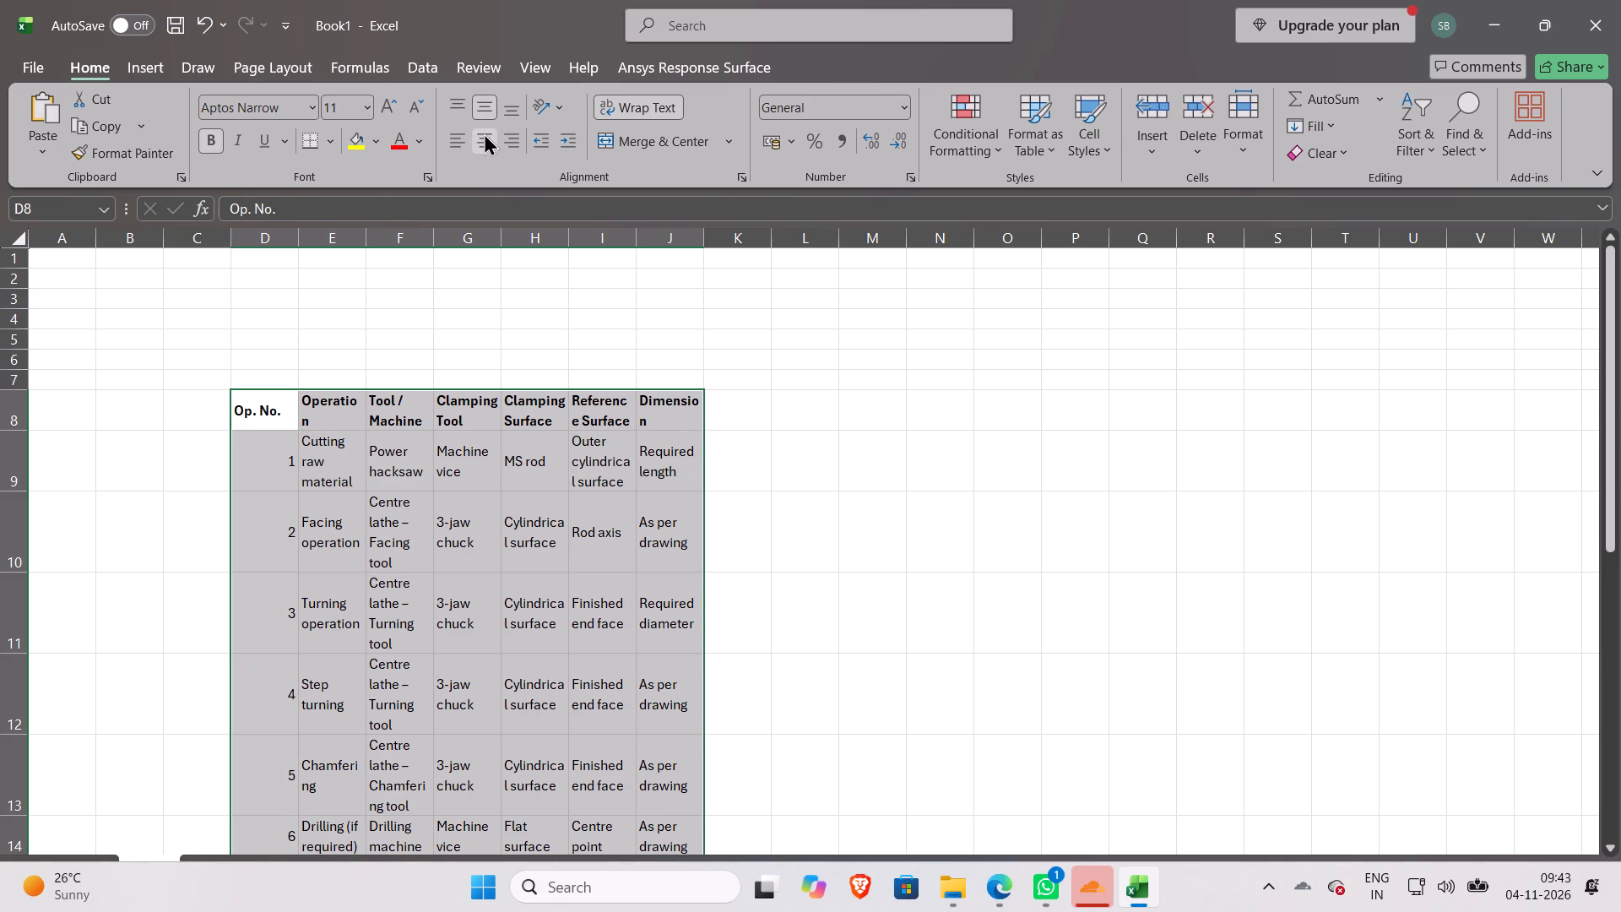
{"action": "left_click", "coordinate": [484, 132]}
{"action": "left_click", "coordinate": [481, 105]}
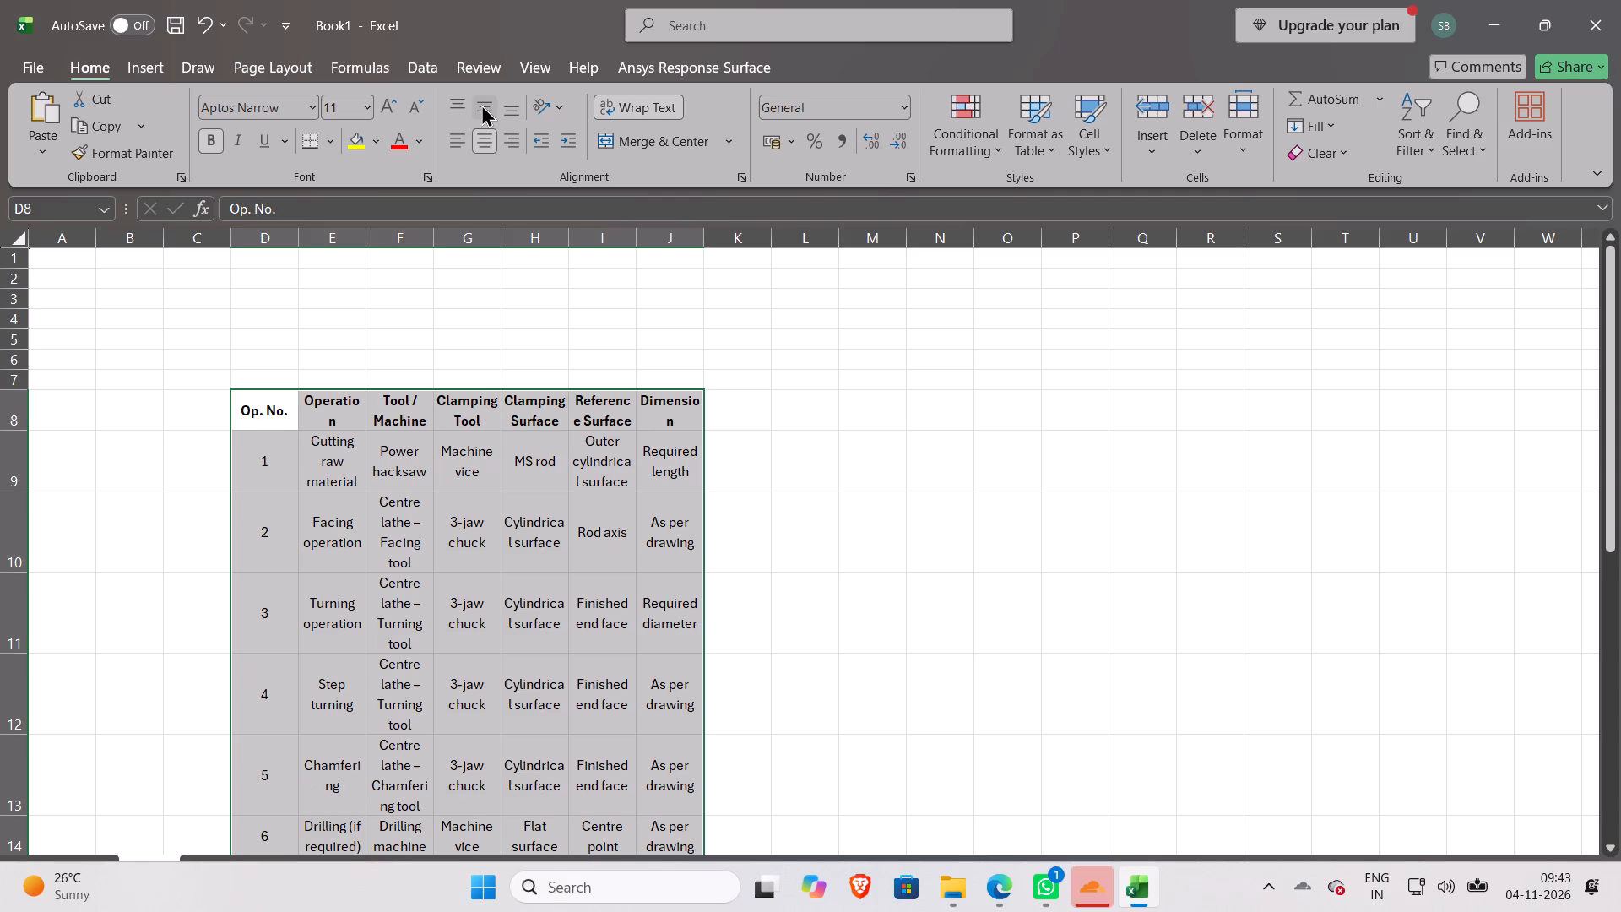
{"action": "left_click", "coordinate": [481, 104]}
{"action": "left_click", "coordinate": [884, 319]}
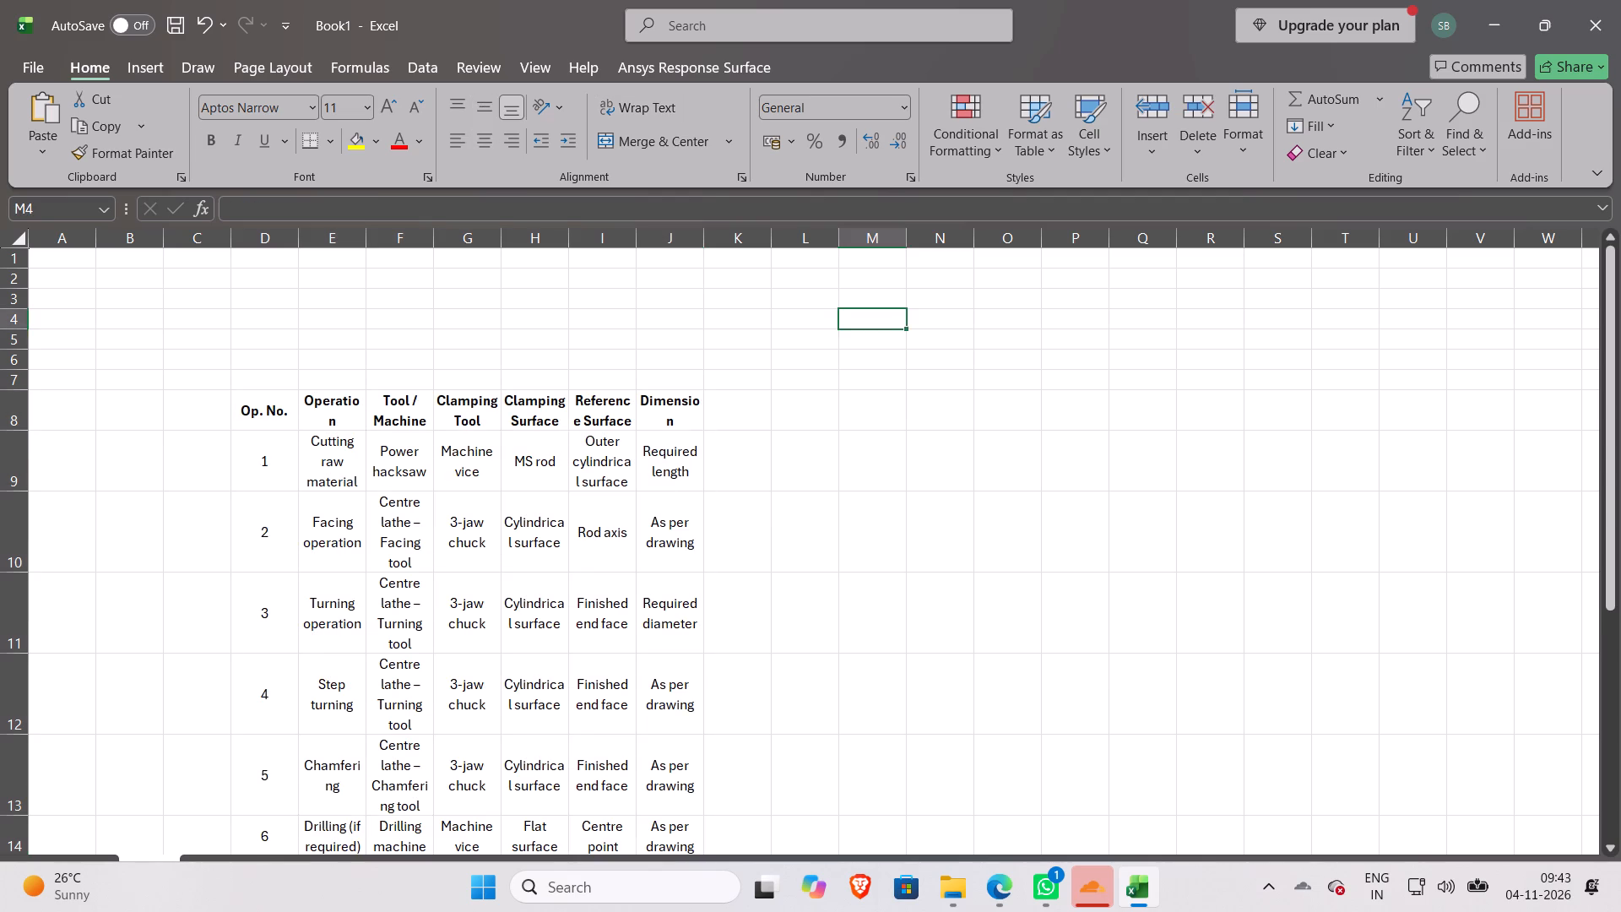
Widen columns D to G, giving Tool / Machine and Clamping Tool enough width for single-line text.
{"action": "scroll", "coordinate": [586, 372], "scroll_direction": "down", "scroll_amount": 1}
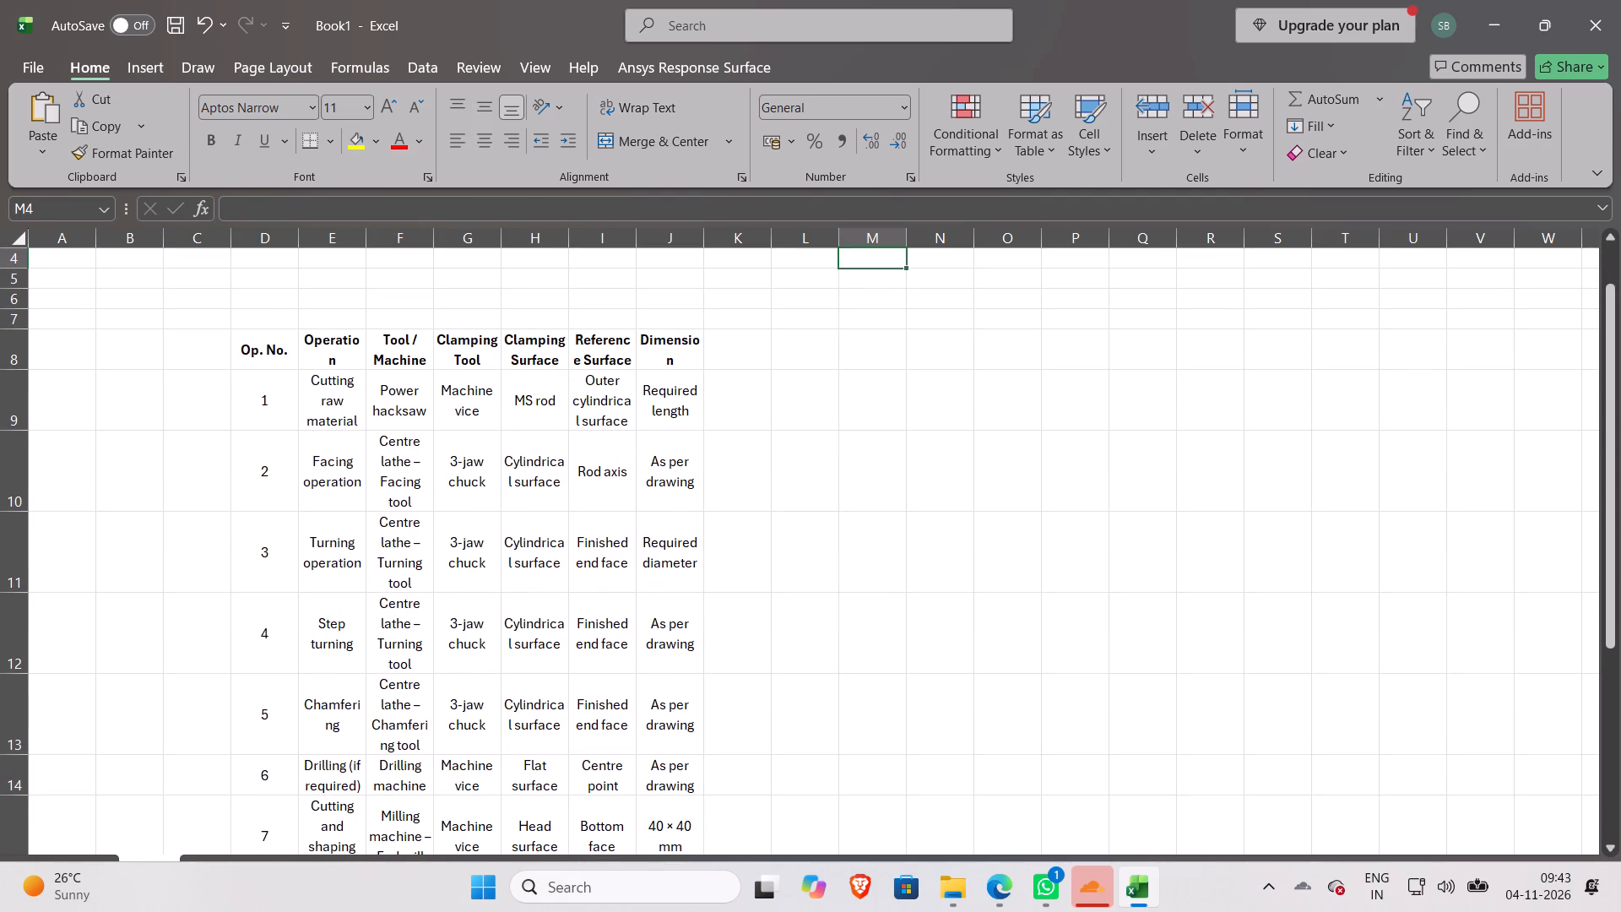
{"action": "left_click_drag", "start_coordinate": [299, 242], "coordinate": [314, 242]}
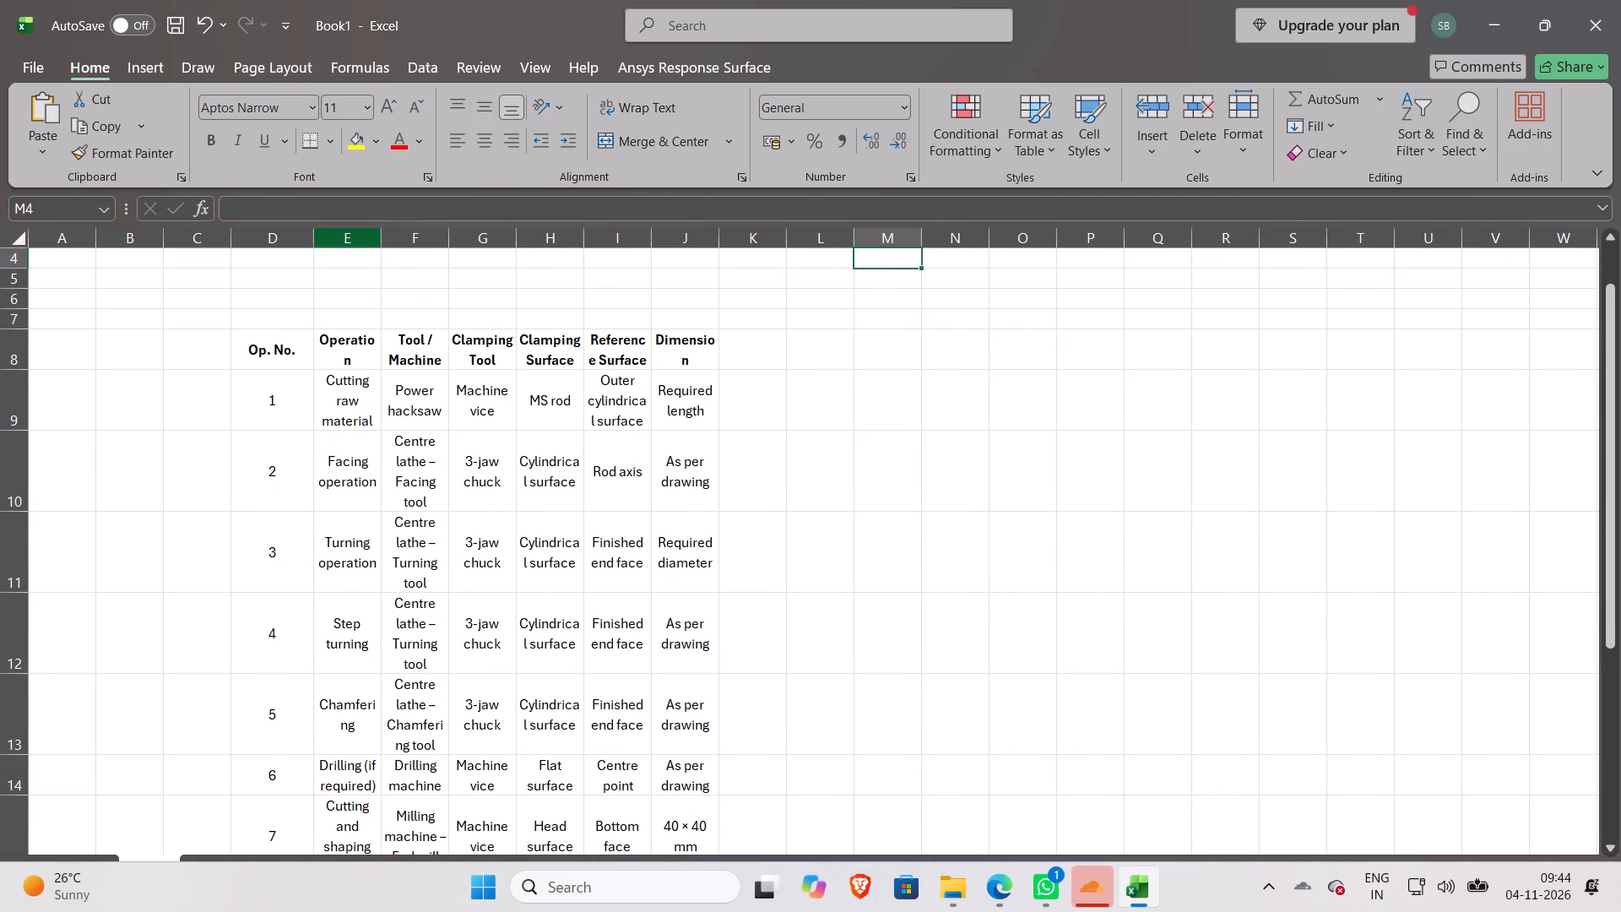
{"action": "left_click_drag", "start_coordinate": [380, 238], "coordinate": [443, 249]}
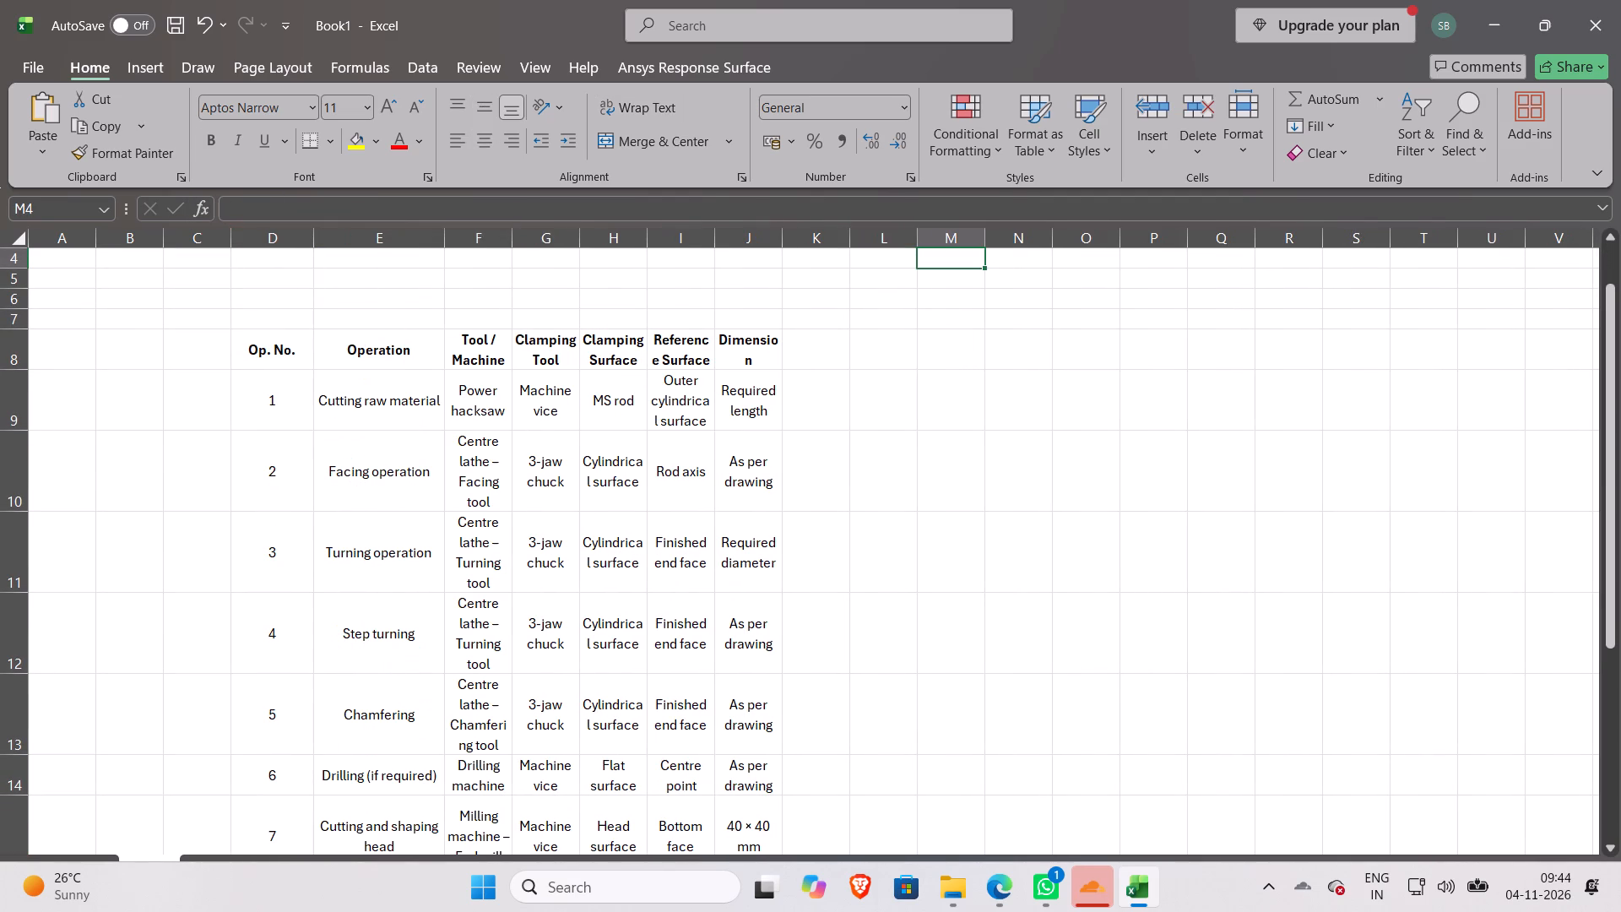
{"action": "double_click", "coordinate": [491, 243]}
{"action": "double_click", "coordinate": [494, 245]}
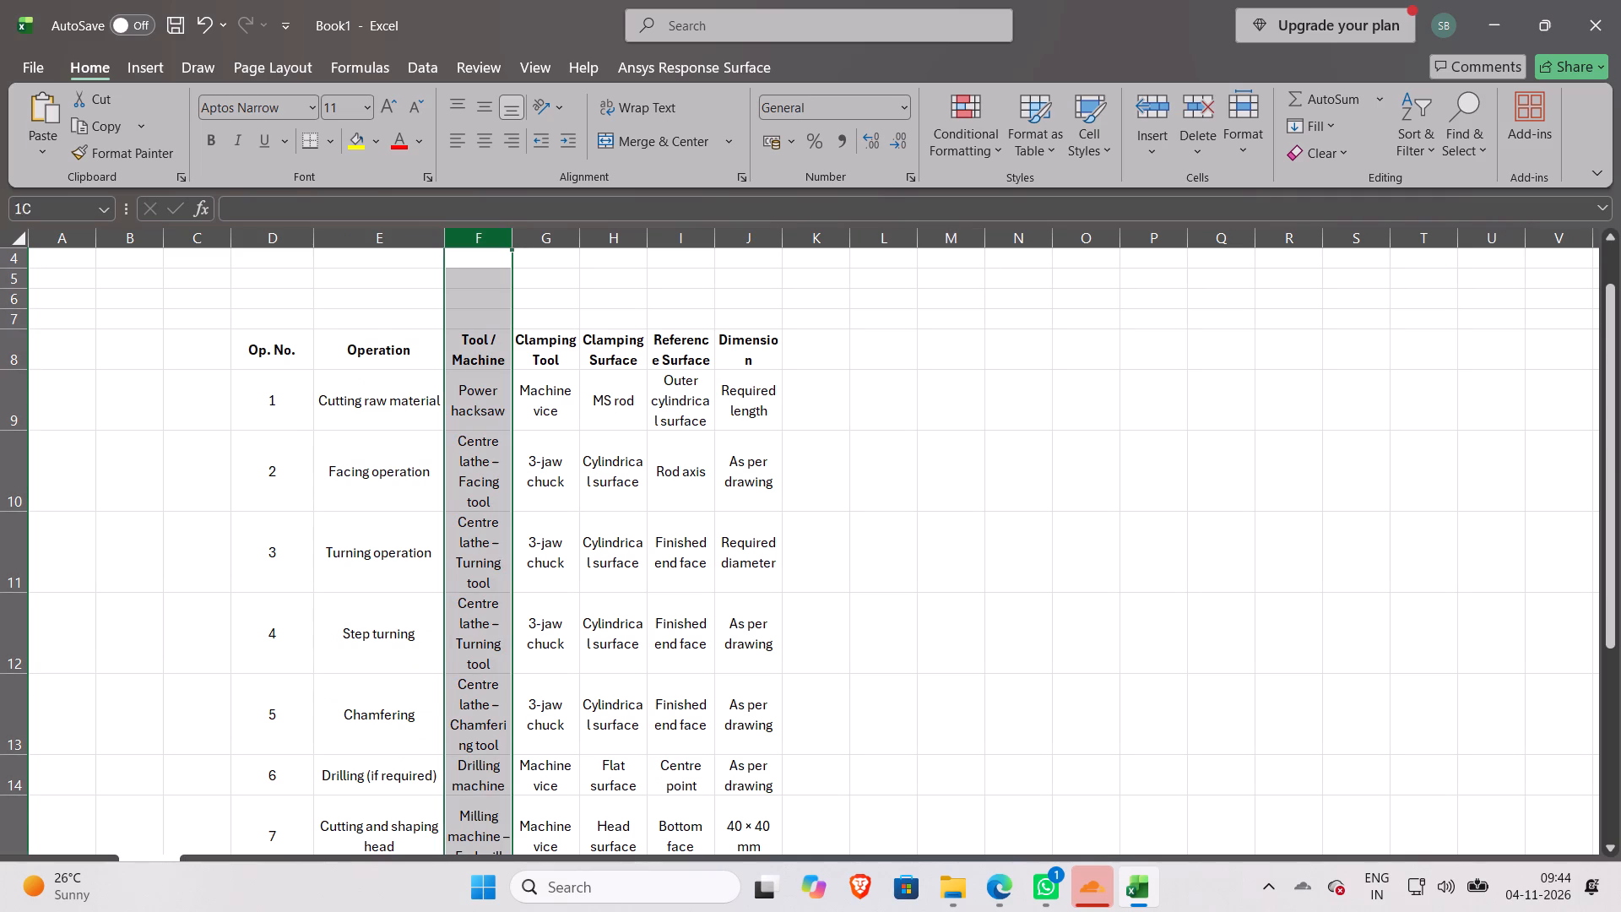
{"action": "triple_click", "coordinate": [512, 243]}
{"action": "triple_click", "coordinate": [512, 243]}
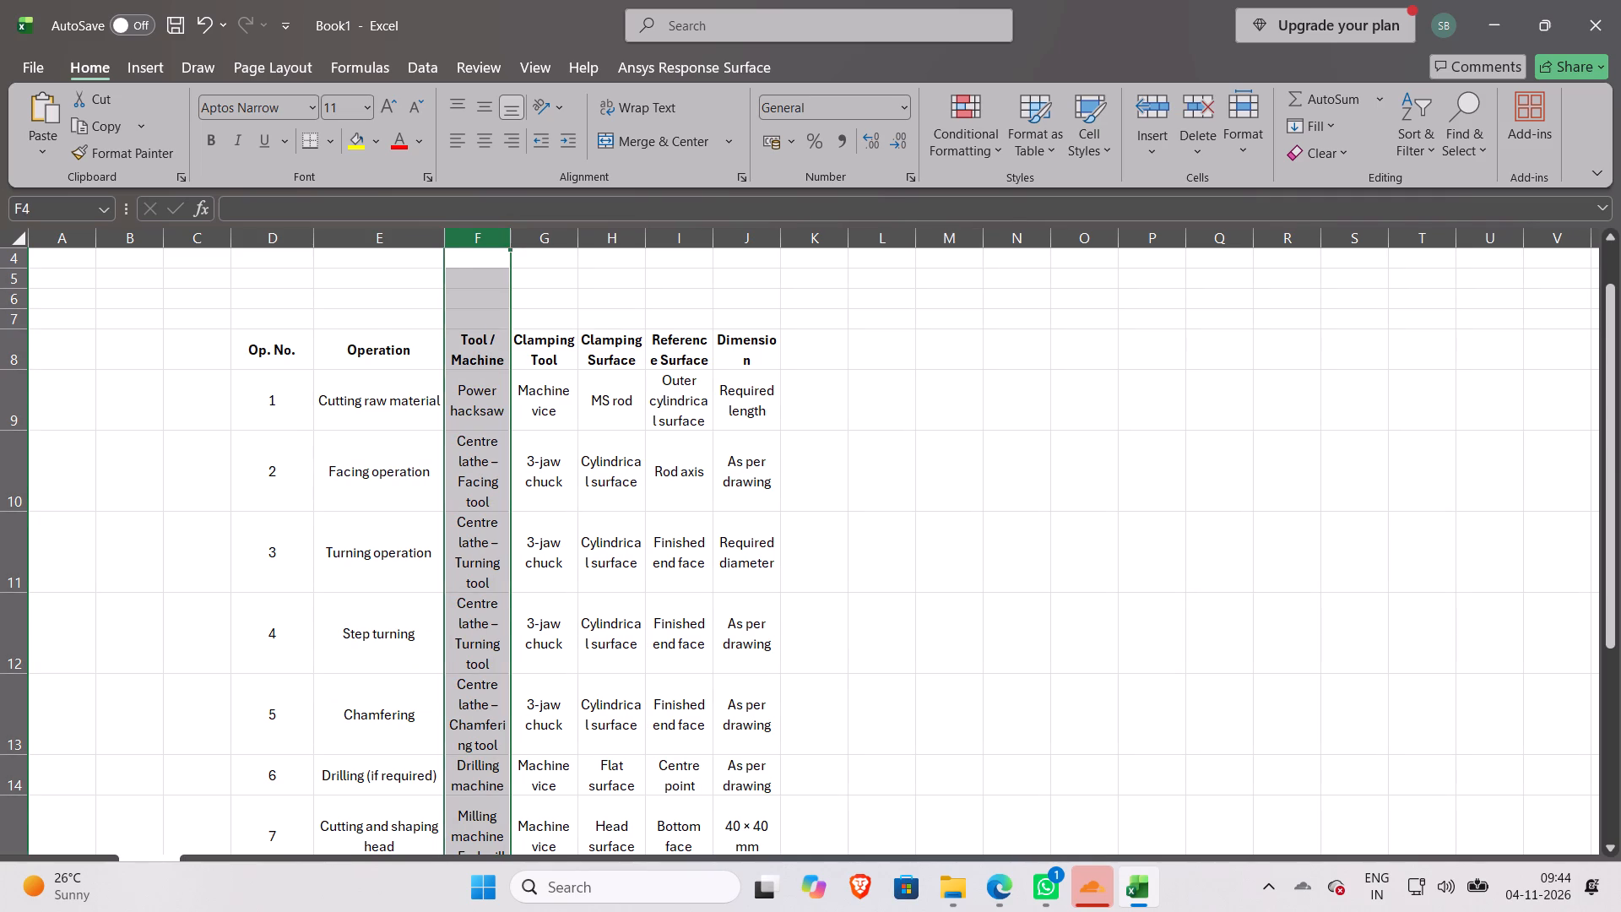
{"action": "left_click_drag", "start_coordinate": [512, 242], "coordinate": [539, 239]}
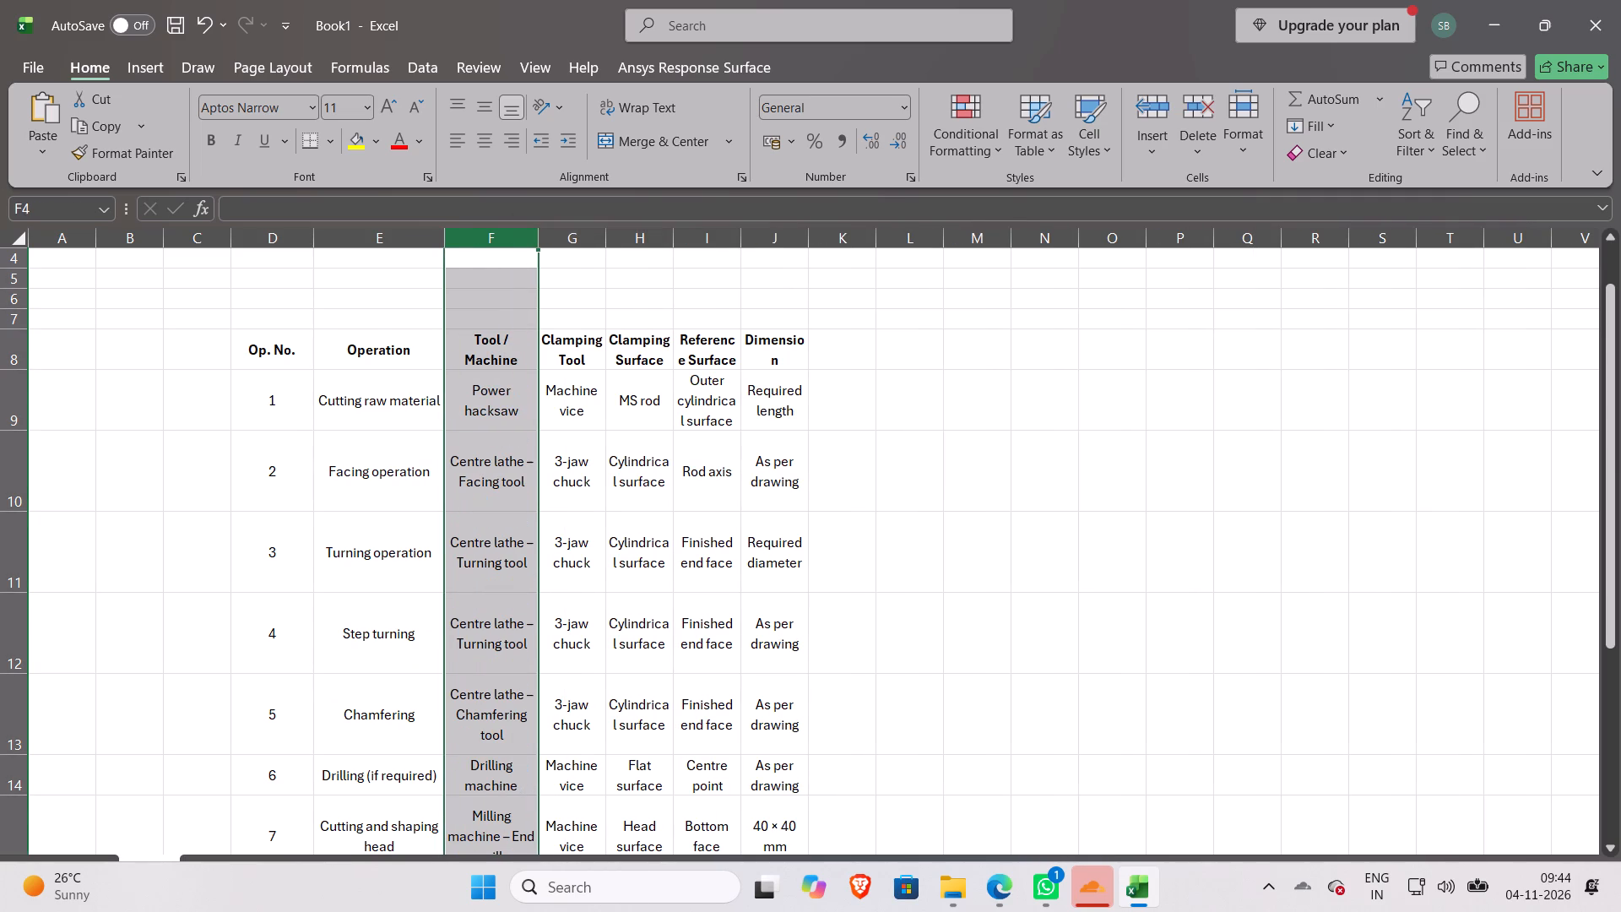
{"action": "left_click_drag", "start_coordinate": [539, 239], "coordinate": [582, 239]}
{"action": "left_click_drag", "start_coordinate": [582, 239], "coordinate": [688, 239]}
{"action": "left_click_drag", "start_coordinate": [751, 235], "coordinate": [786, 244]}
{"action": "left_click_drag", "start_coordinate": [786, 244], "coordinate": [807, 243]}
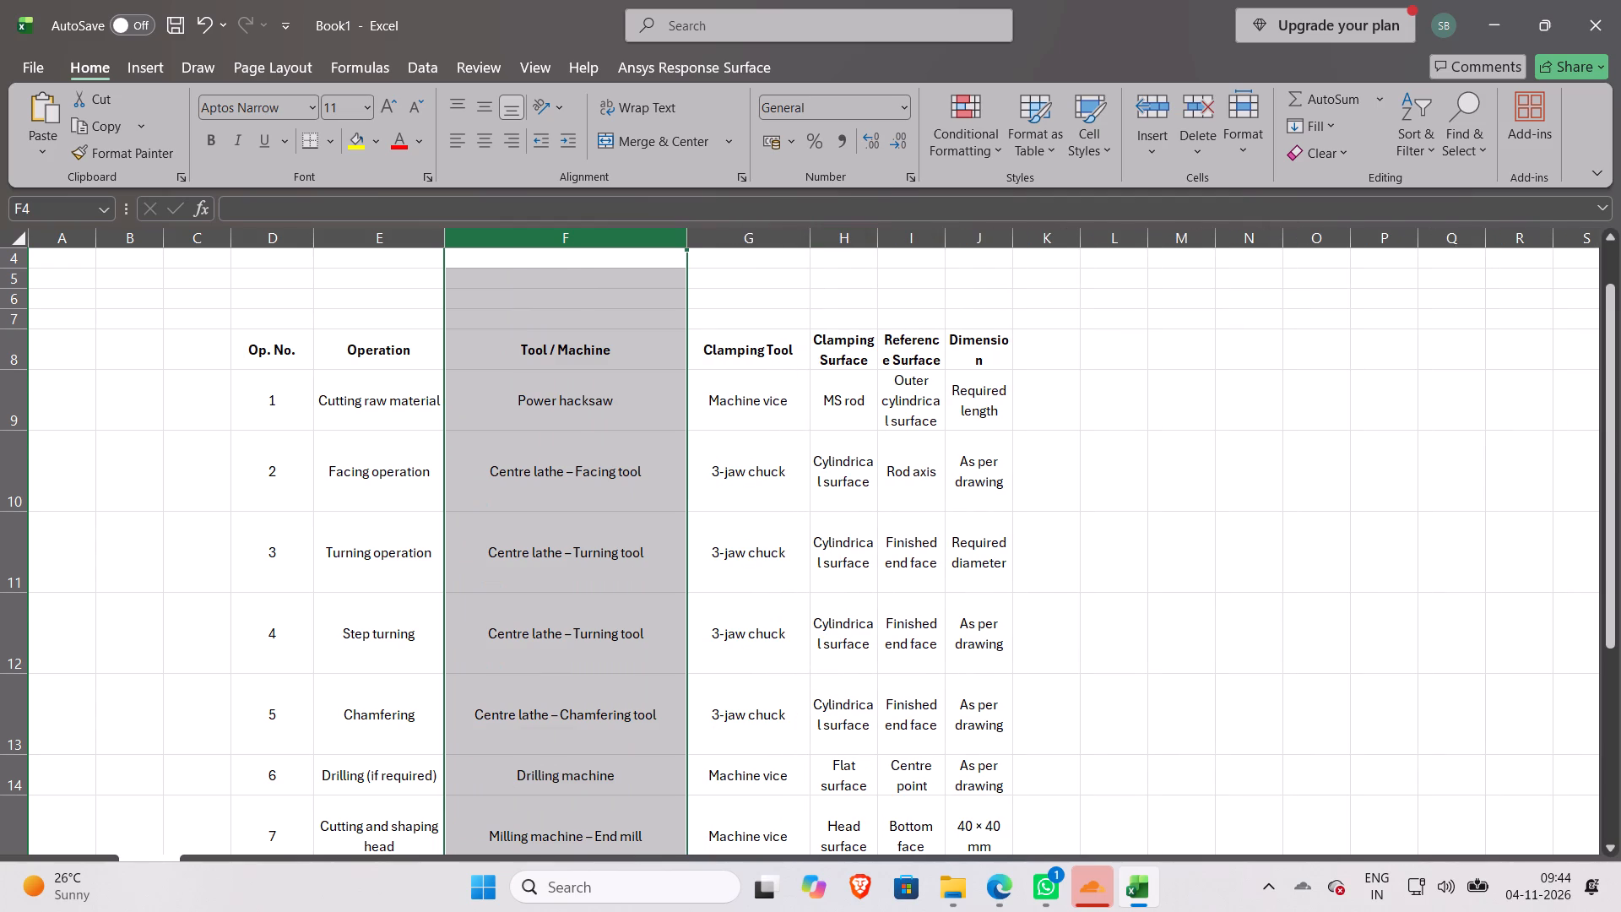
Widen the Clamping Surface, Reference Surface and Dimension columns so their headers each fit on one line, and deselect the column.
{"action": "left_click_drag", "start_coordinate": [876, 243], "coordinate": [929, 241]}
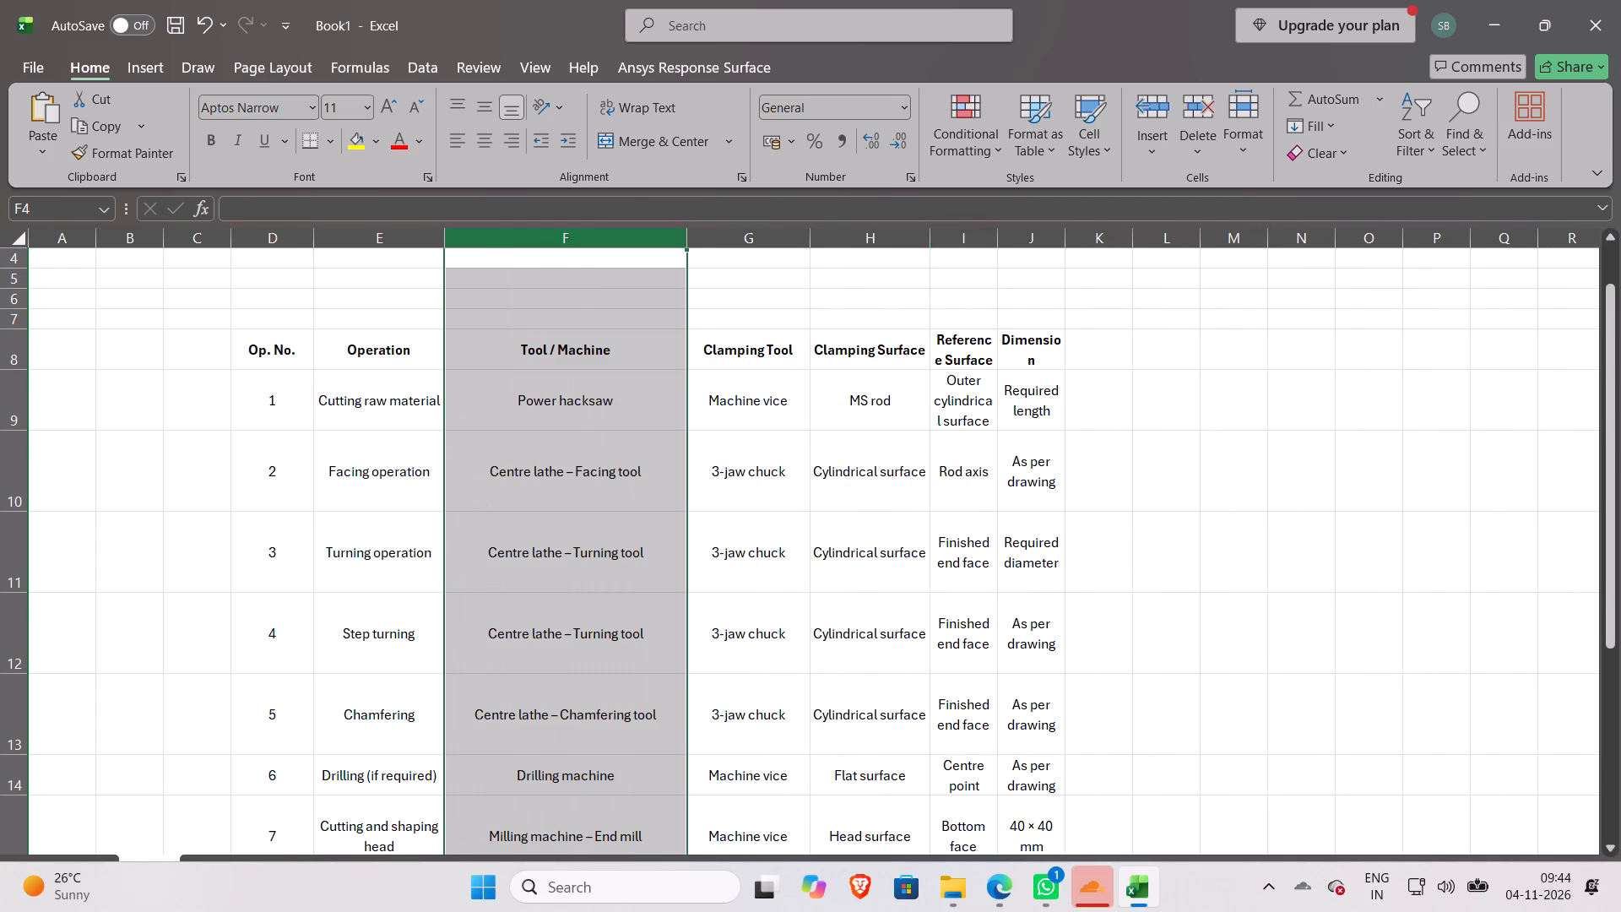
{"action": "left_click_drag", "start_coordinate": [994, 241], "coordinate": [1034, 237]}
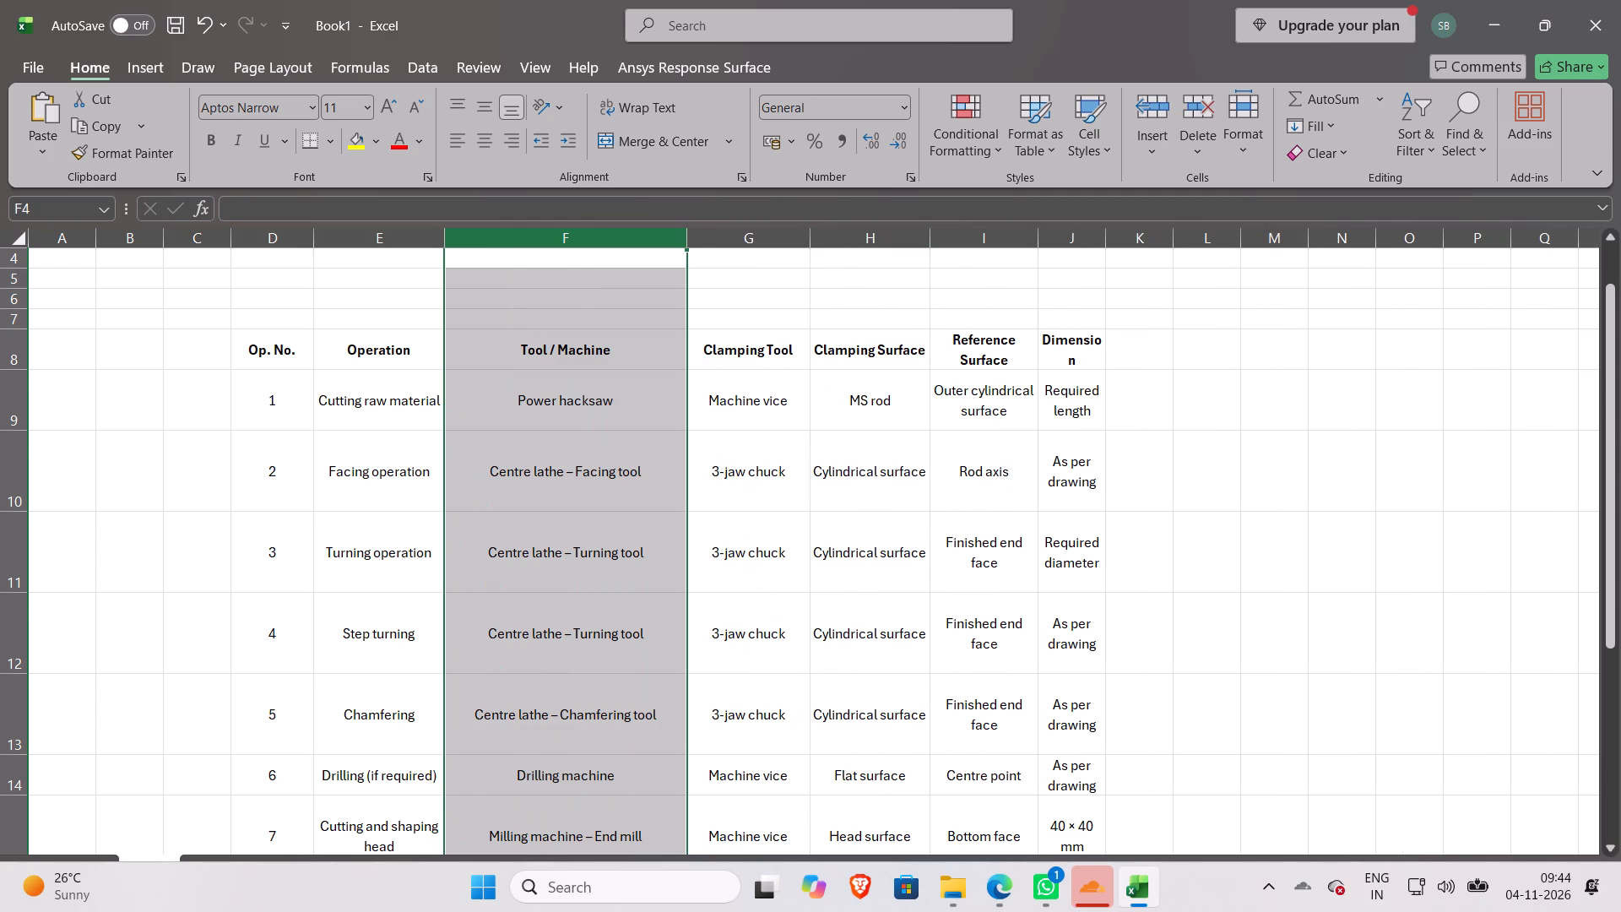
{"action": "left_click_drag", "start_coordinate": [1109, 247], "coordinate": [1179, 224]}
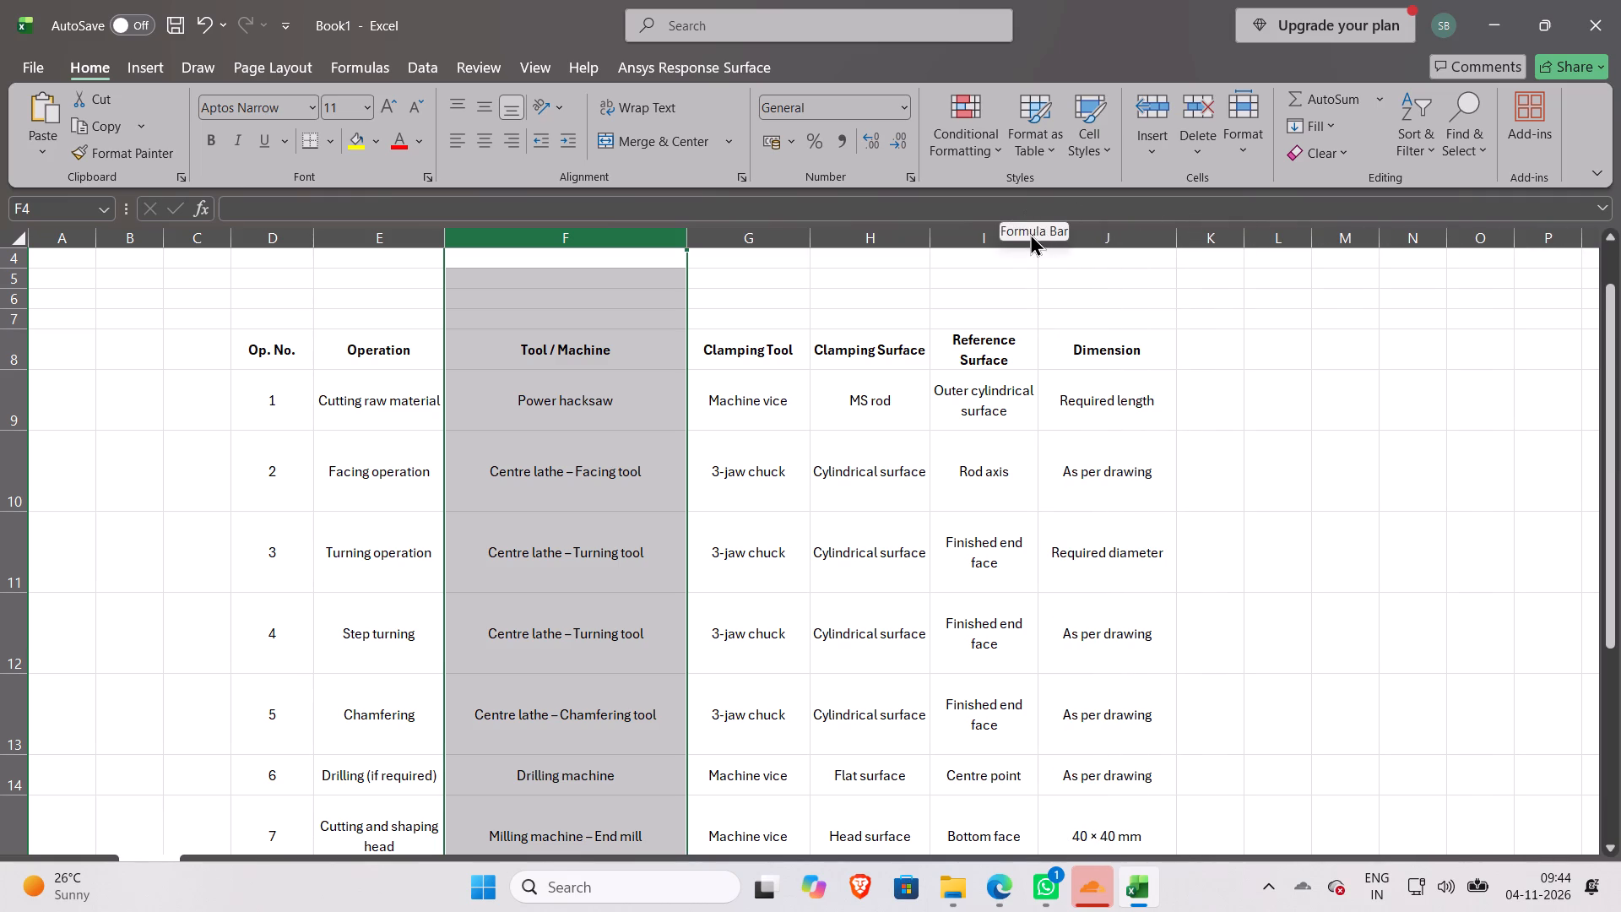
{"action": "left_click_drag", "start_coordinate": [1037, 246], "coordinate": [1056, 241]}
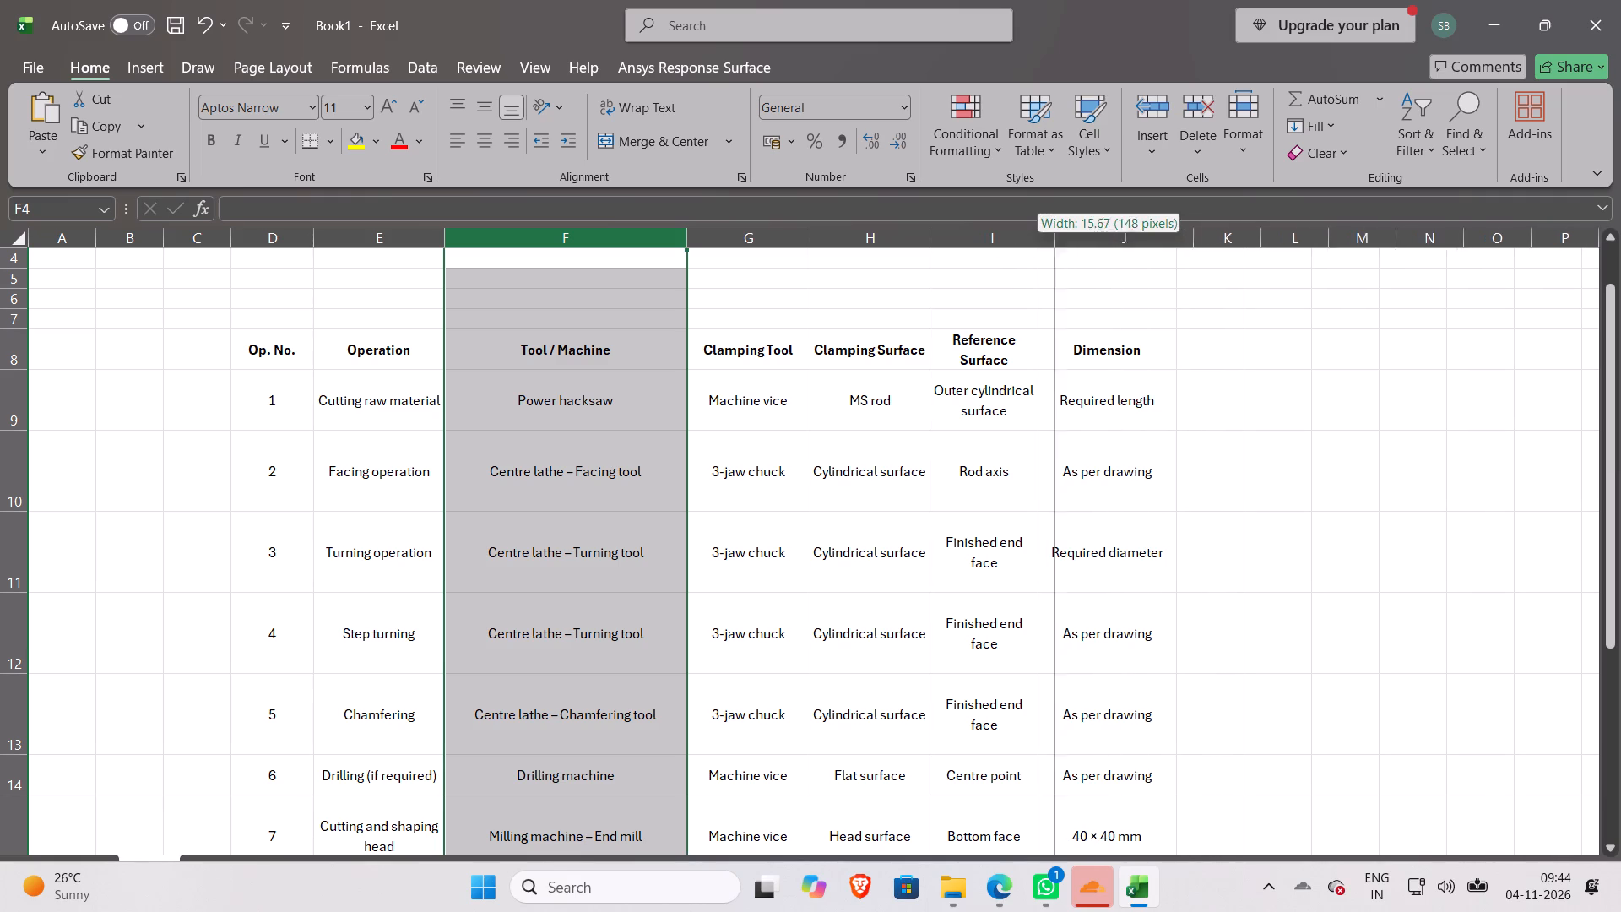
{"action": "left_click_drag", "start_coordinate": [1056, 241], "coordinate": [1060, 240]}
{"action": "left_click", "coordinate": [921, 267]}
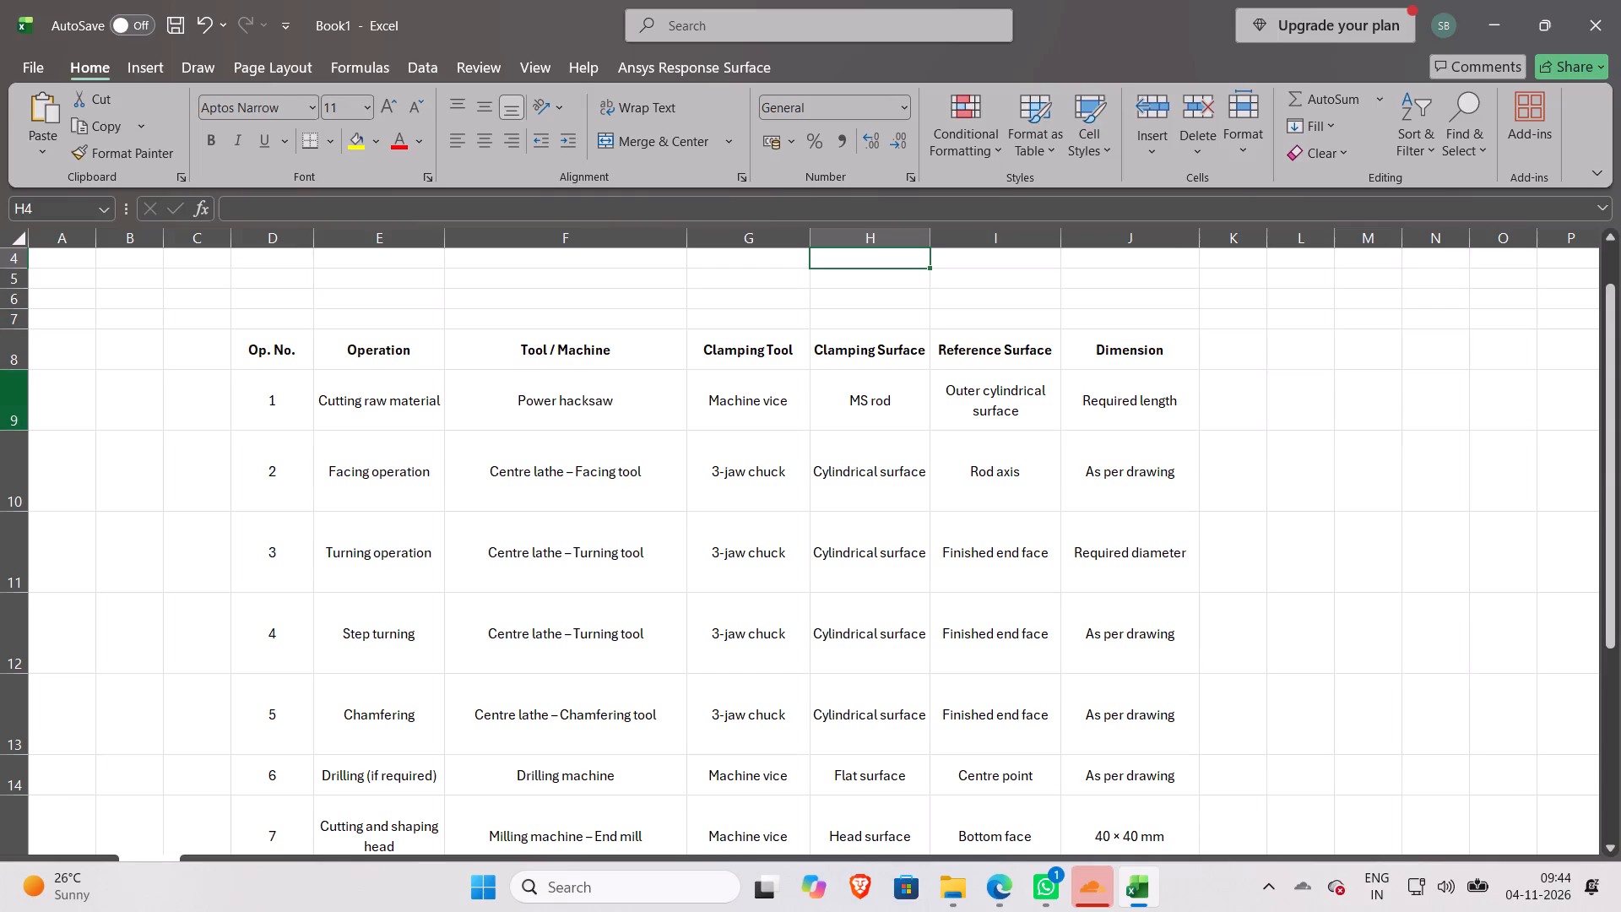
Increase the height of header row 8 by about half and check the table down to operation 11.
{"action": "left_click_drag", "start_coordinate": [22, 372], "coordinate": [30, 395]}
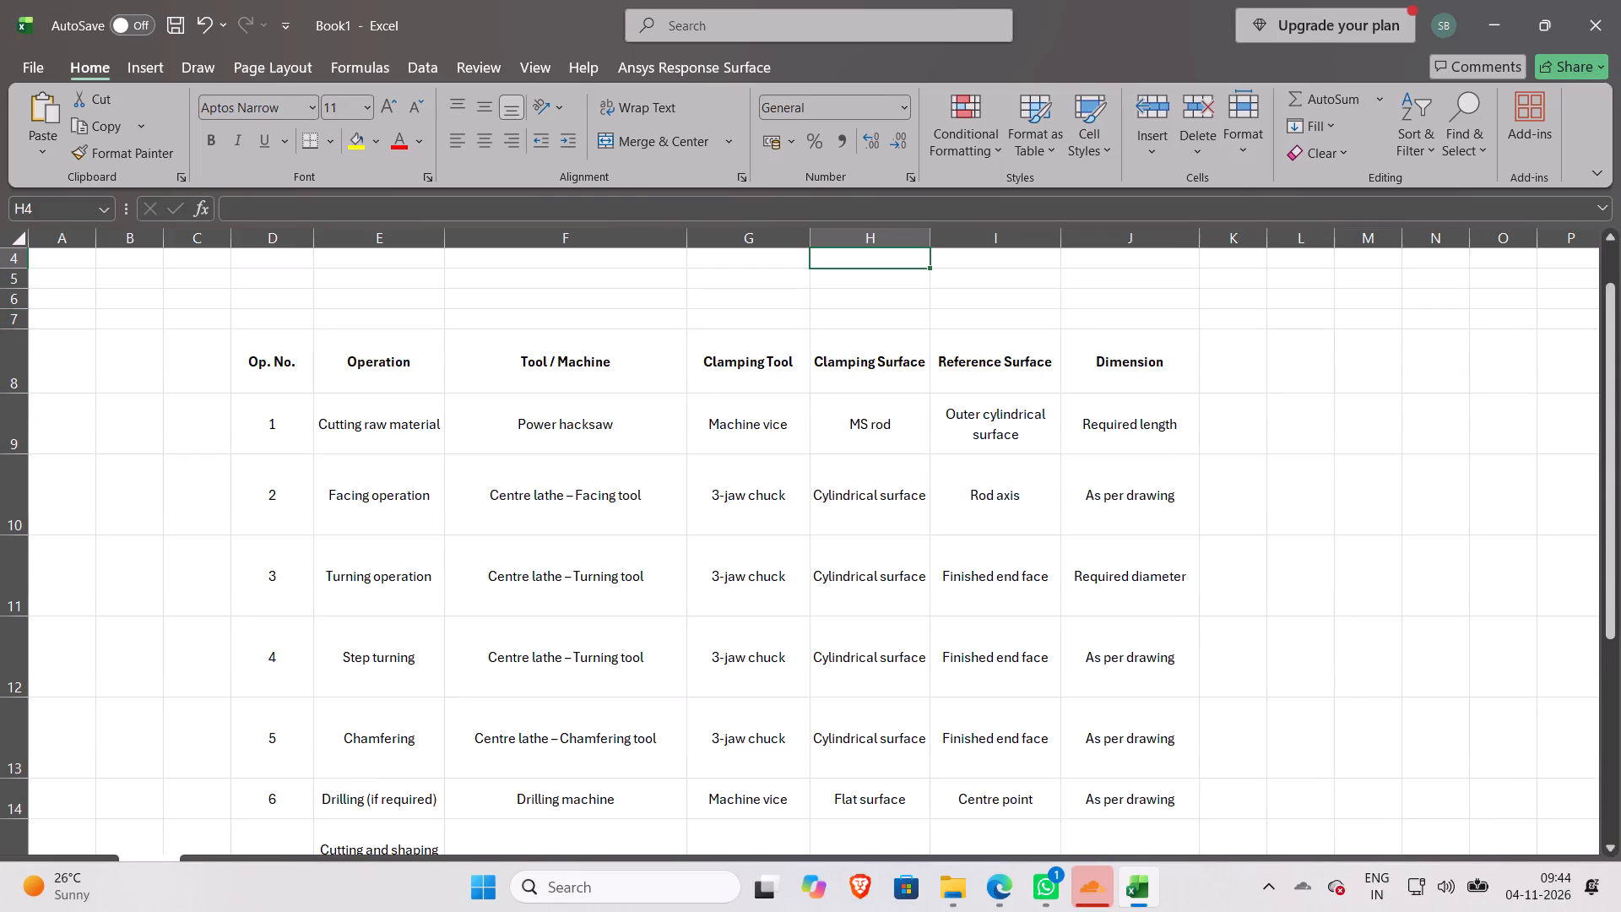
{"action": "scroll", "coordinate": [207, 408], "scroll_direction": "down", "scroll_amount": 5}
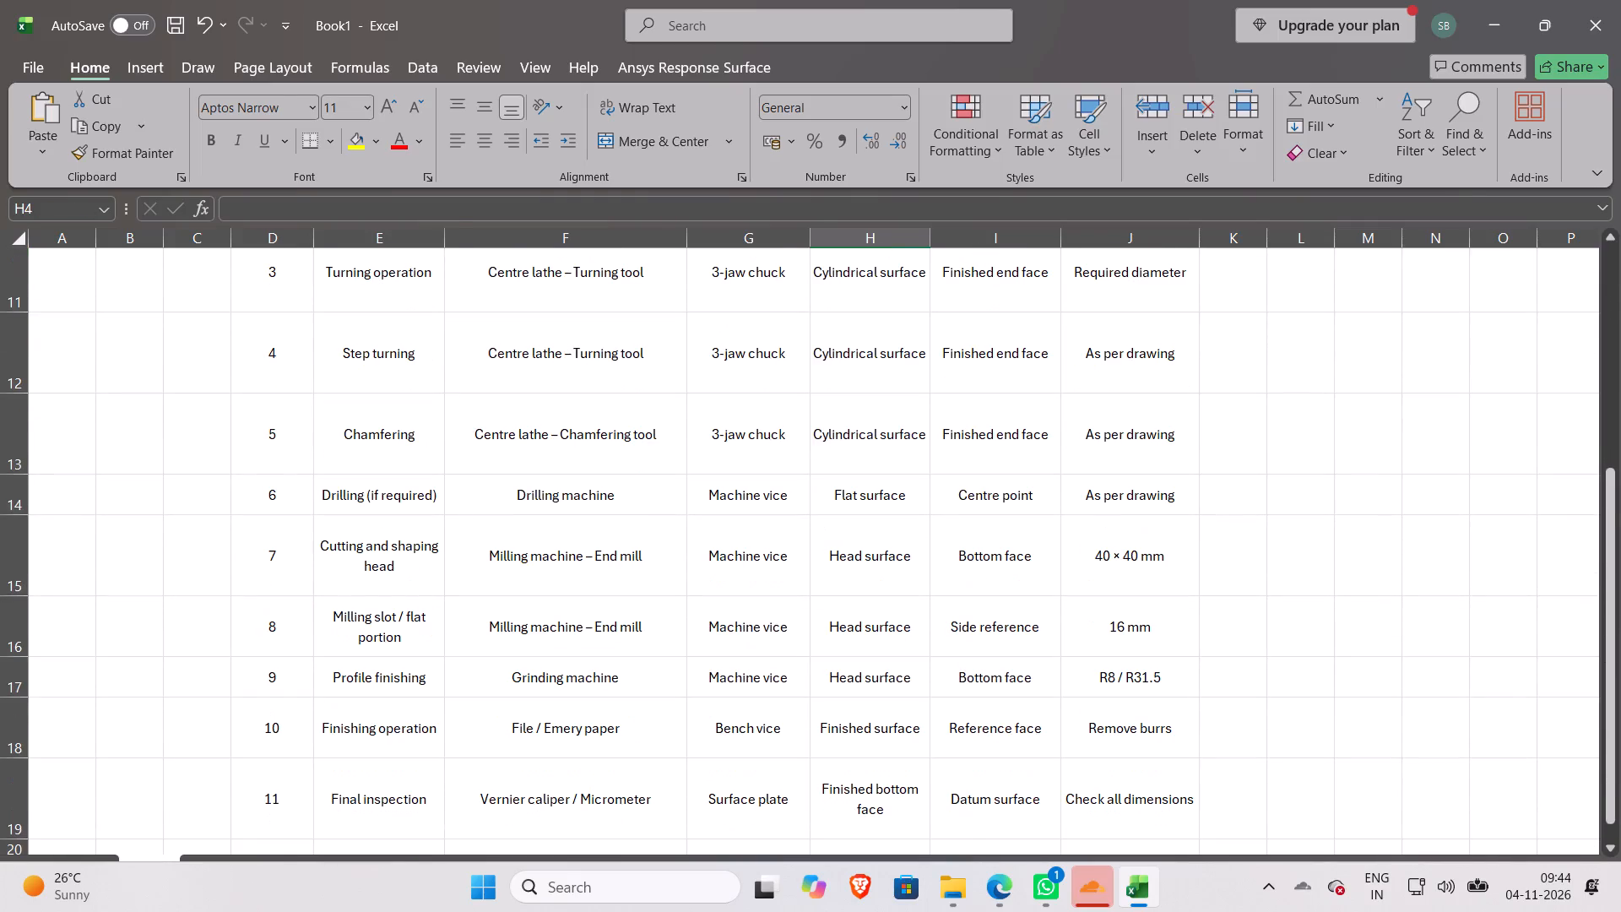
{"action": "scroll", "coordinate": [207, 407], "scroll_direction": "down", "scroll_amount": 2}
Save the workbook as BOLT PROCESS SHEET in Excel Workbook format in the S9 folder, under the dinesh folder on the OneDrive Desktop.
{"action": "left_click", "coordinate": [27, 70]}
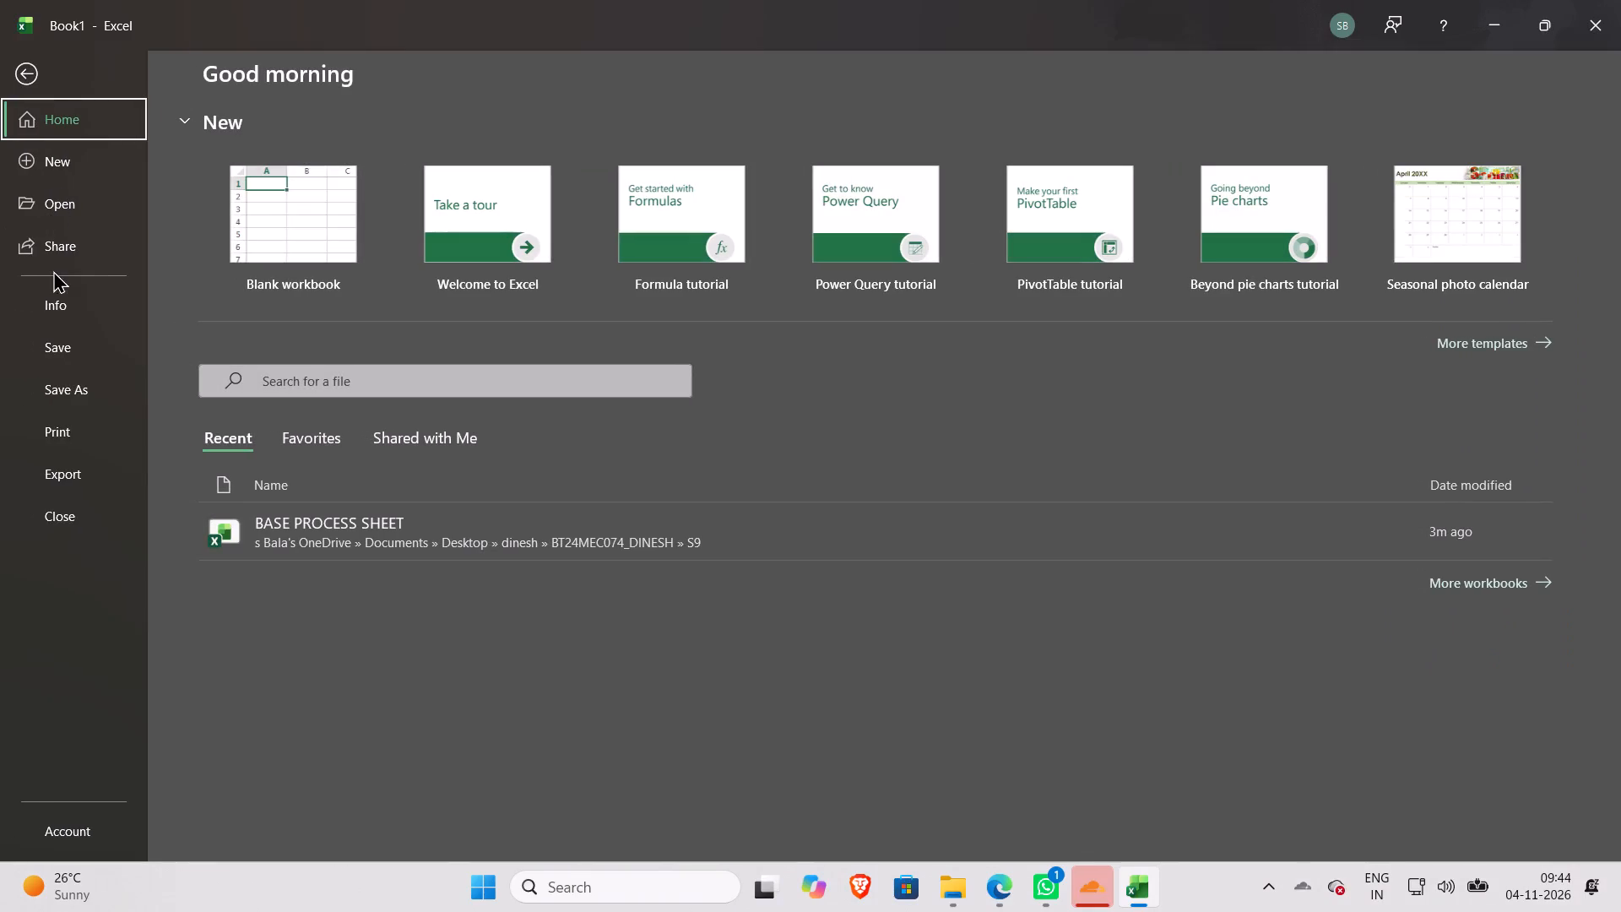
{"action": "left_click", "coordinate": [64, 354]}
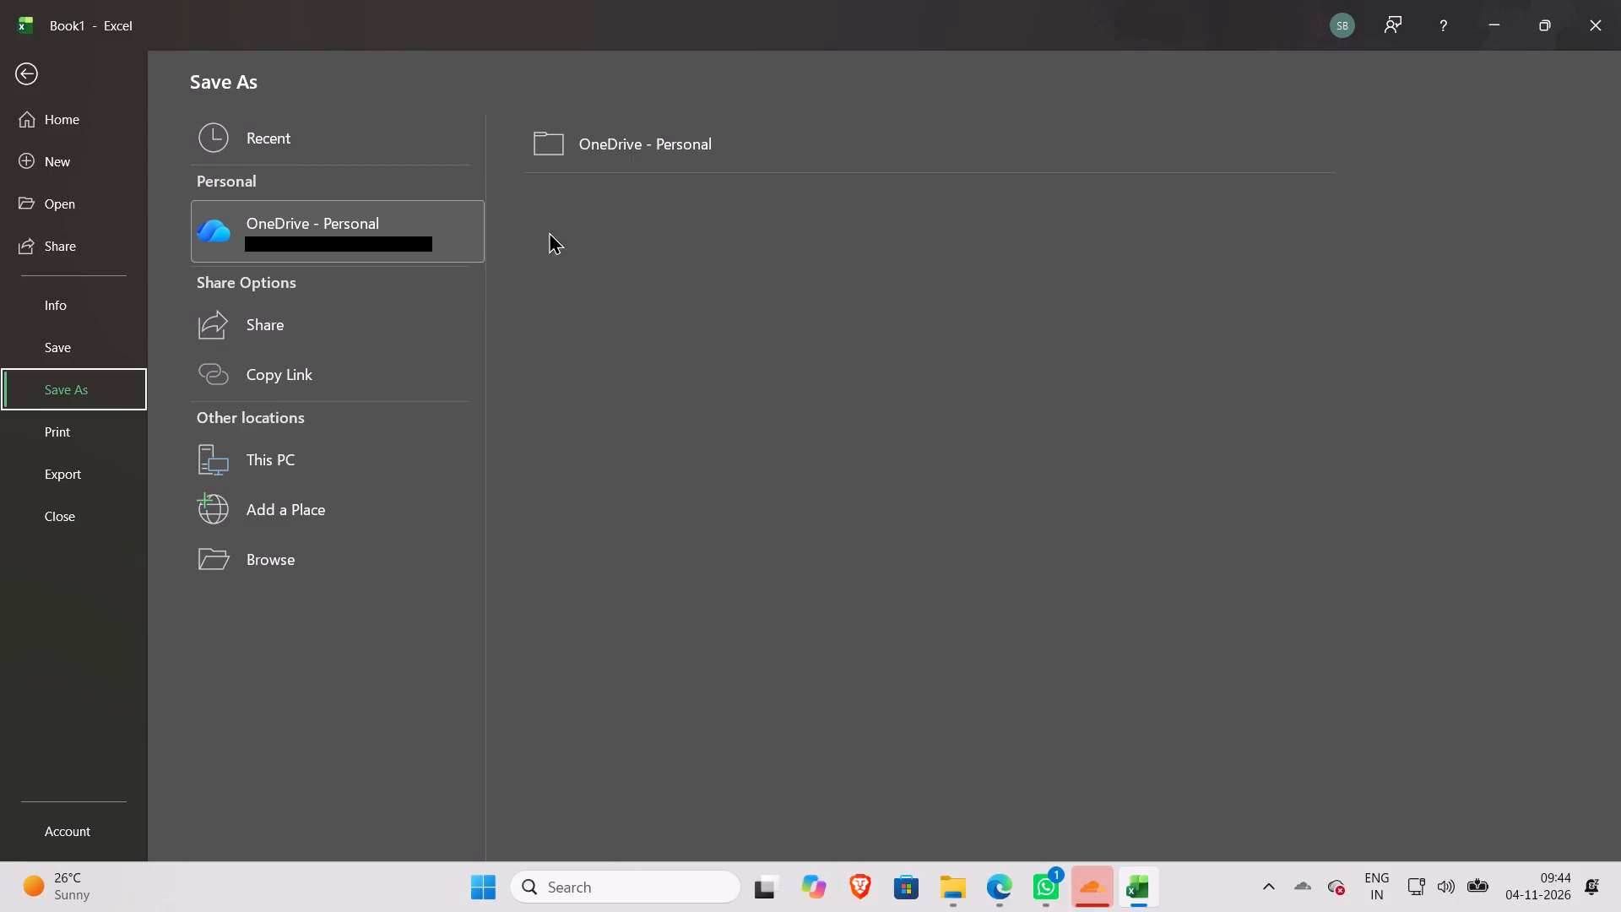
{"action": "left_click", "coordinate": [602, 150]}
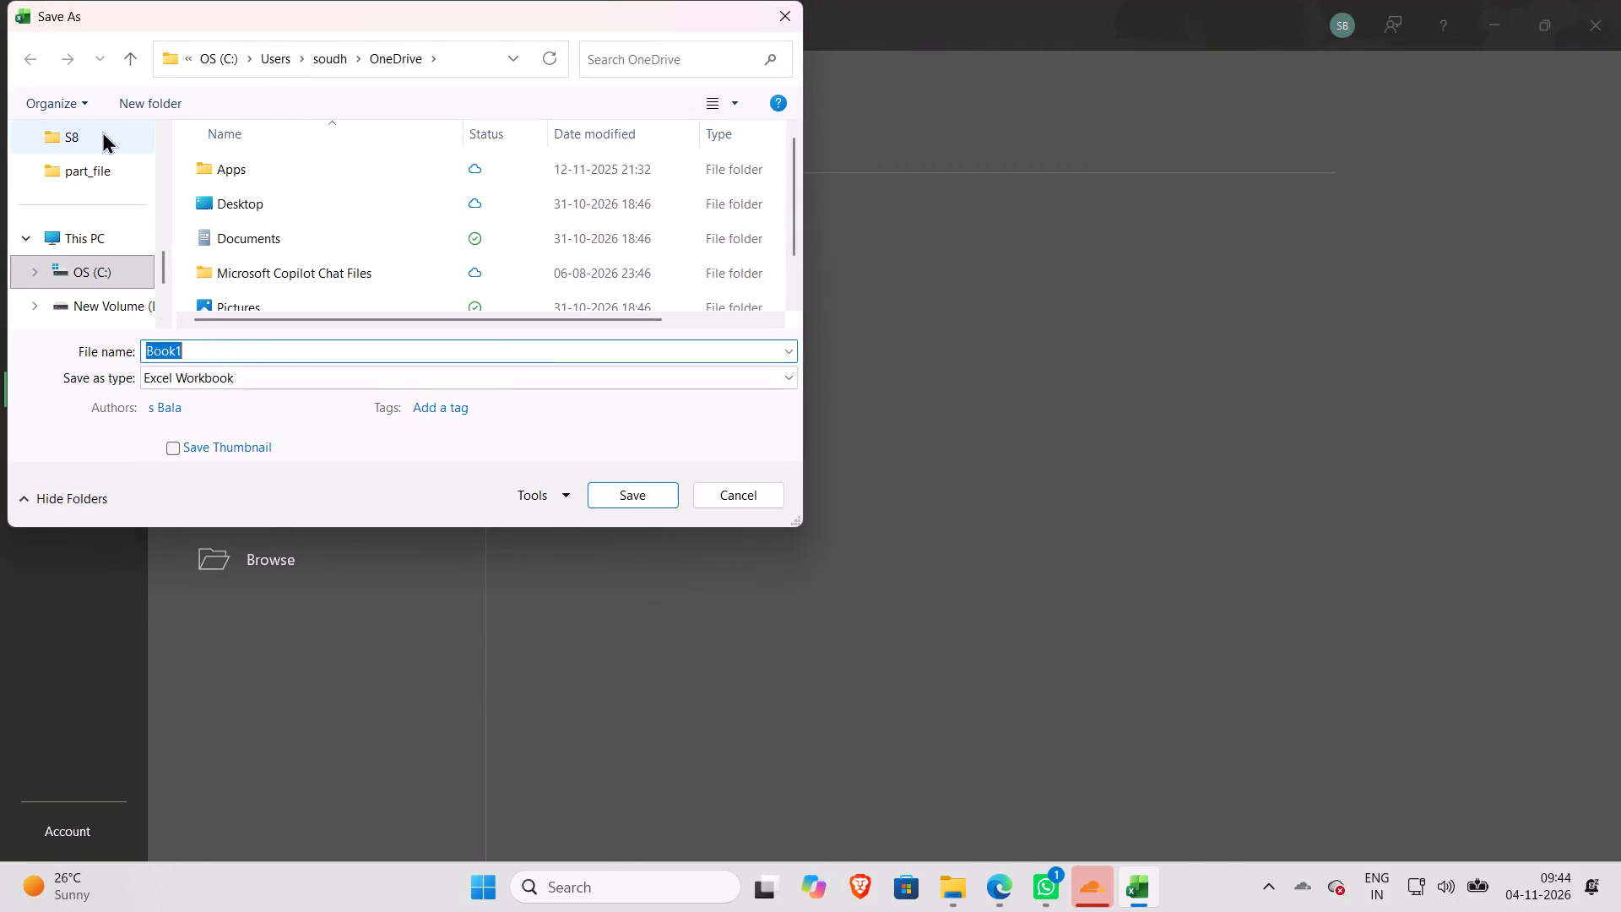
{"action": "scroll", "coordinate": [105, 244], "scroll_direction": "up", "scroll_amount": 2}
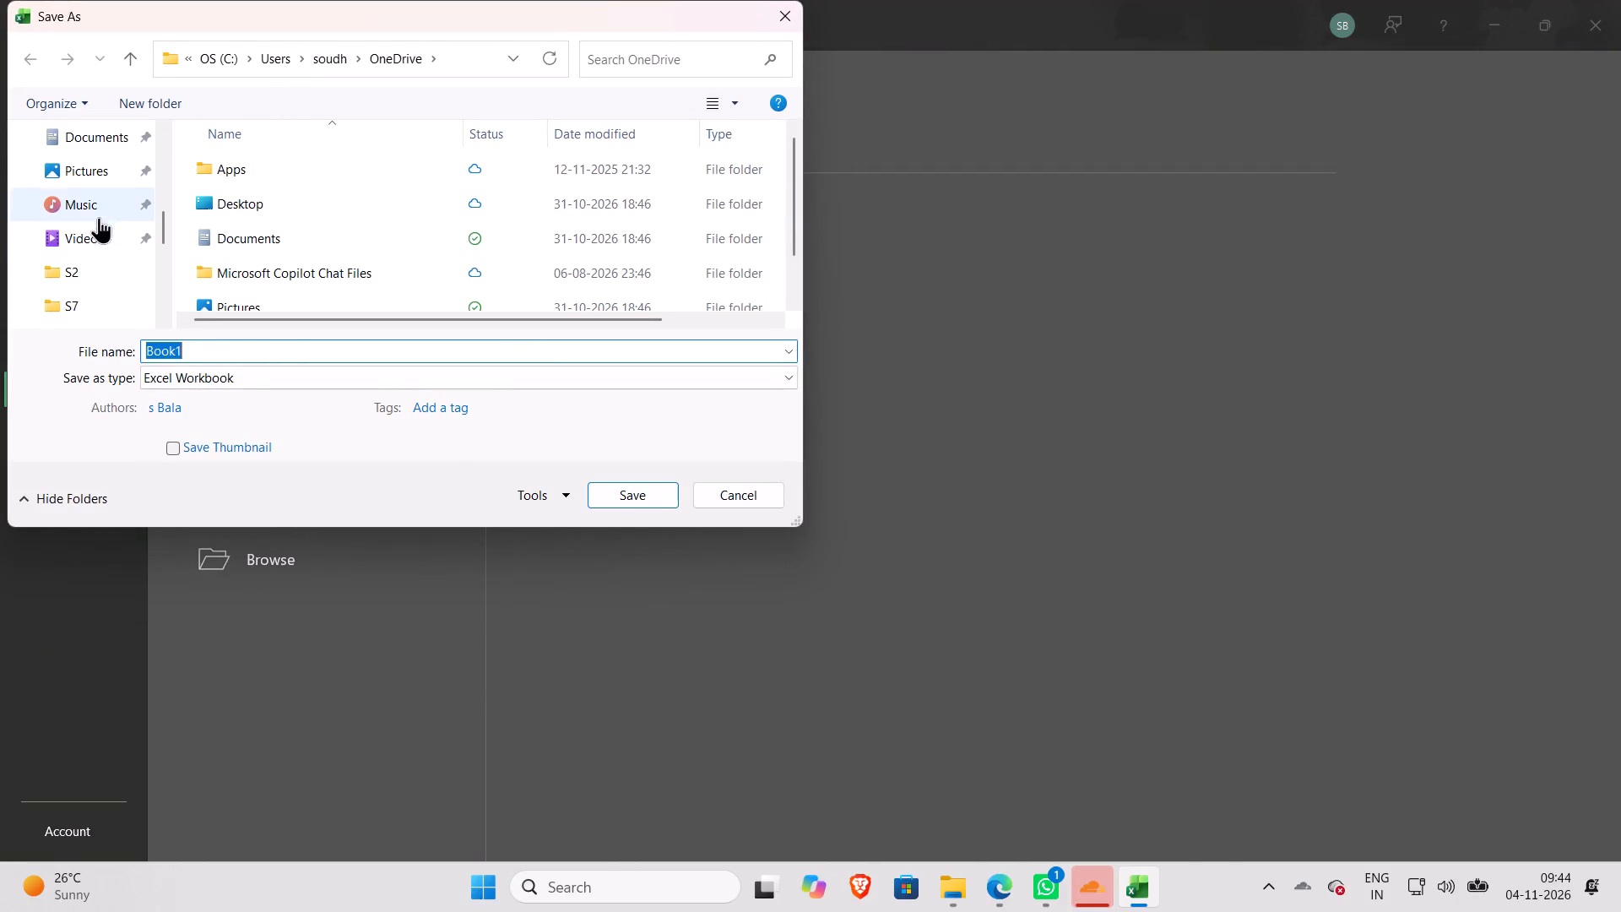
{"action": "double_click", "coordinate": [264, 211]}
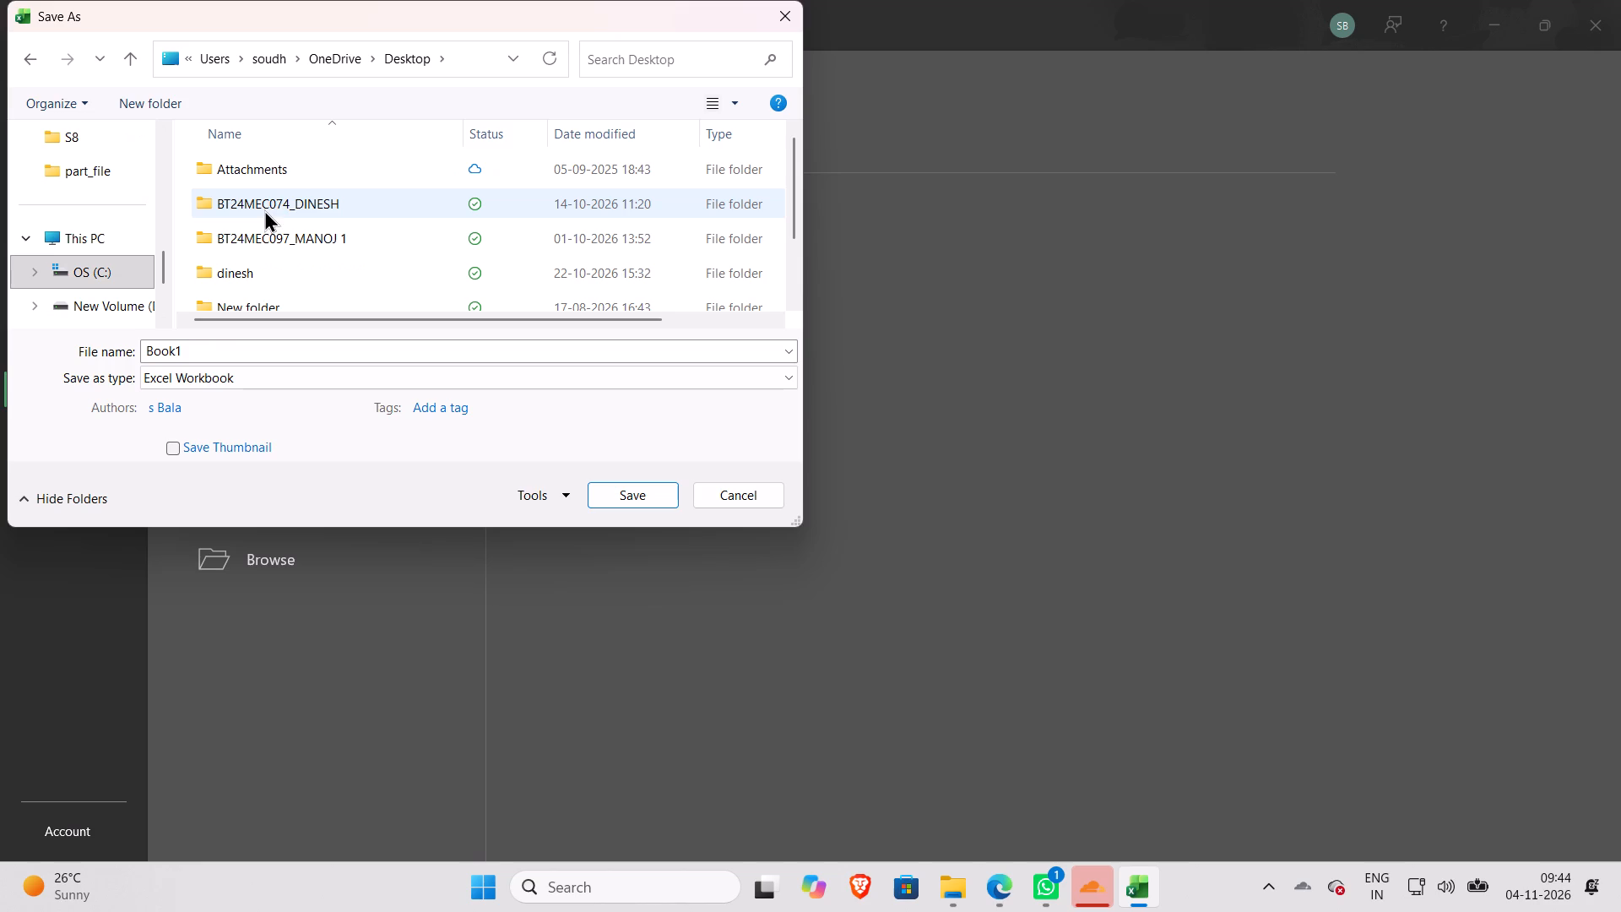
{"action": "double_click", "coordinate": [236, 276]}
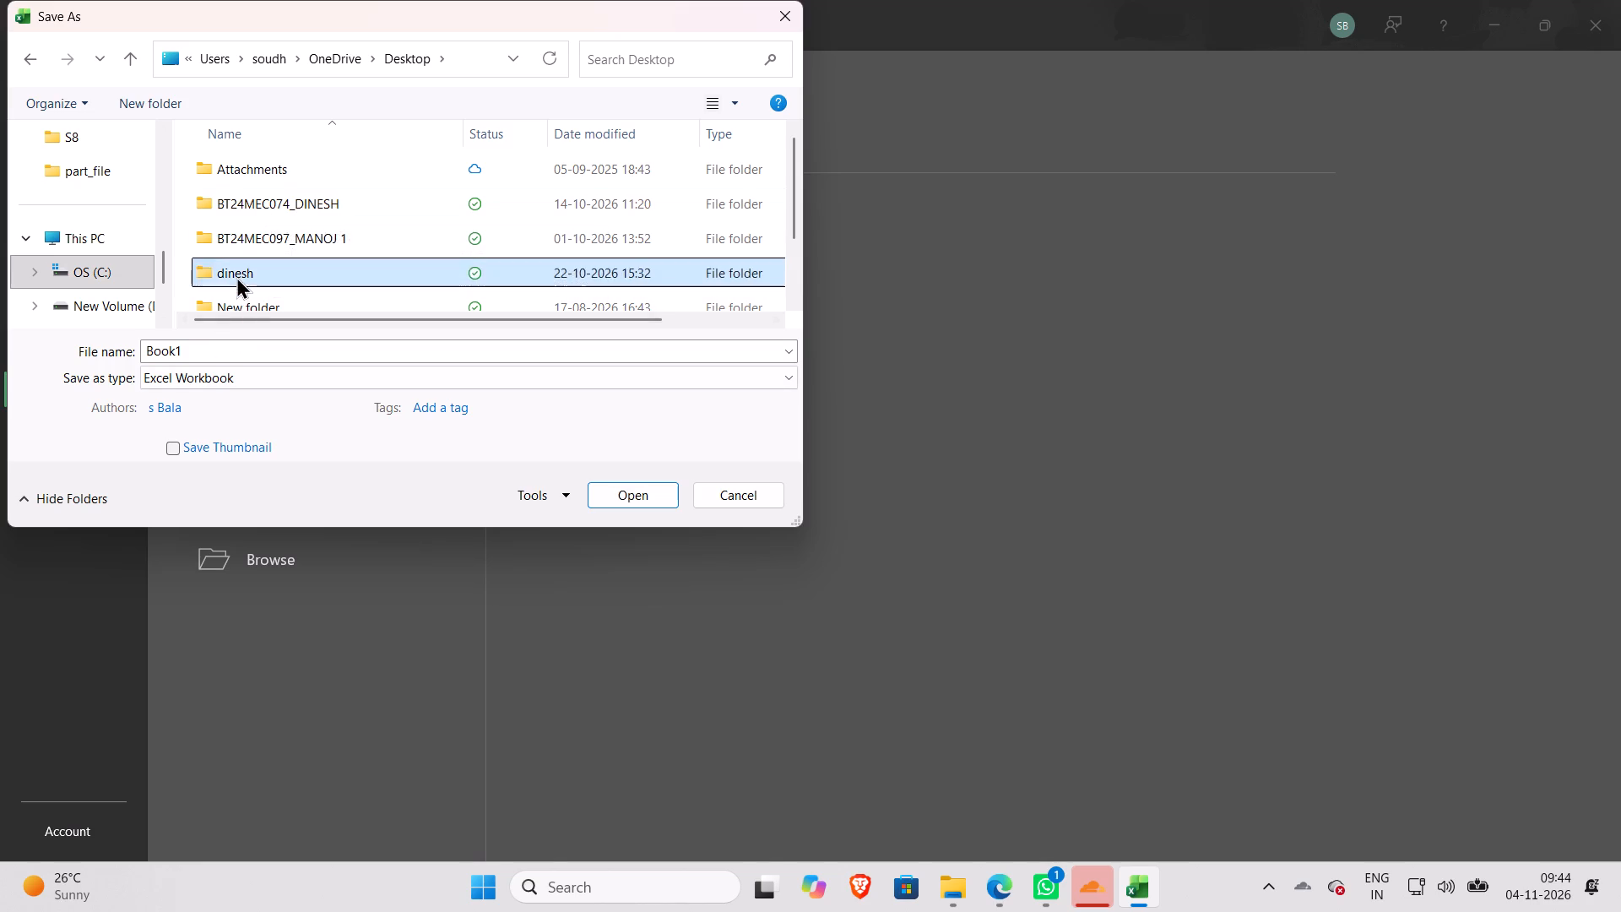
{"action": "double_click", "coordinate": [299, 238]}
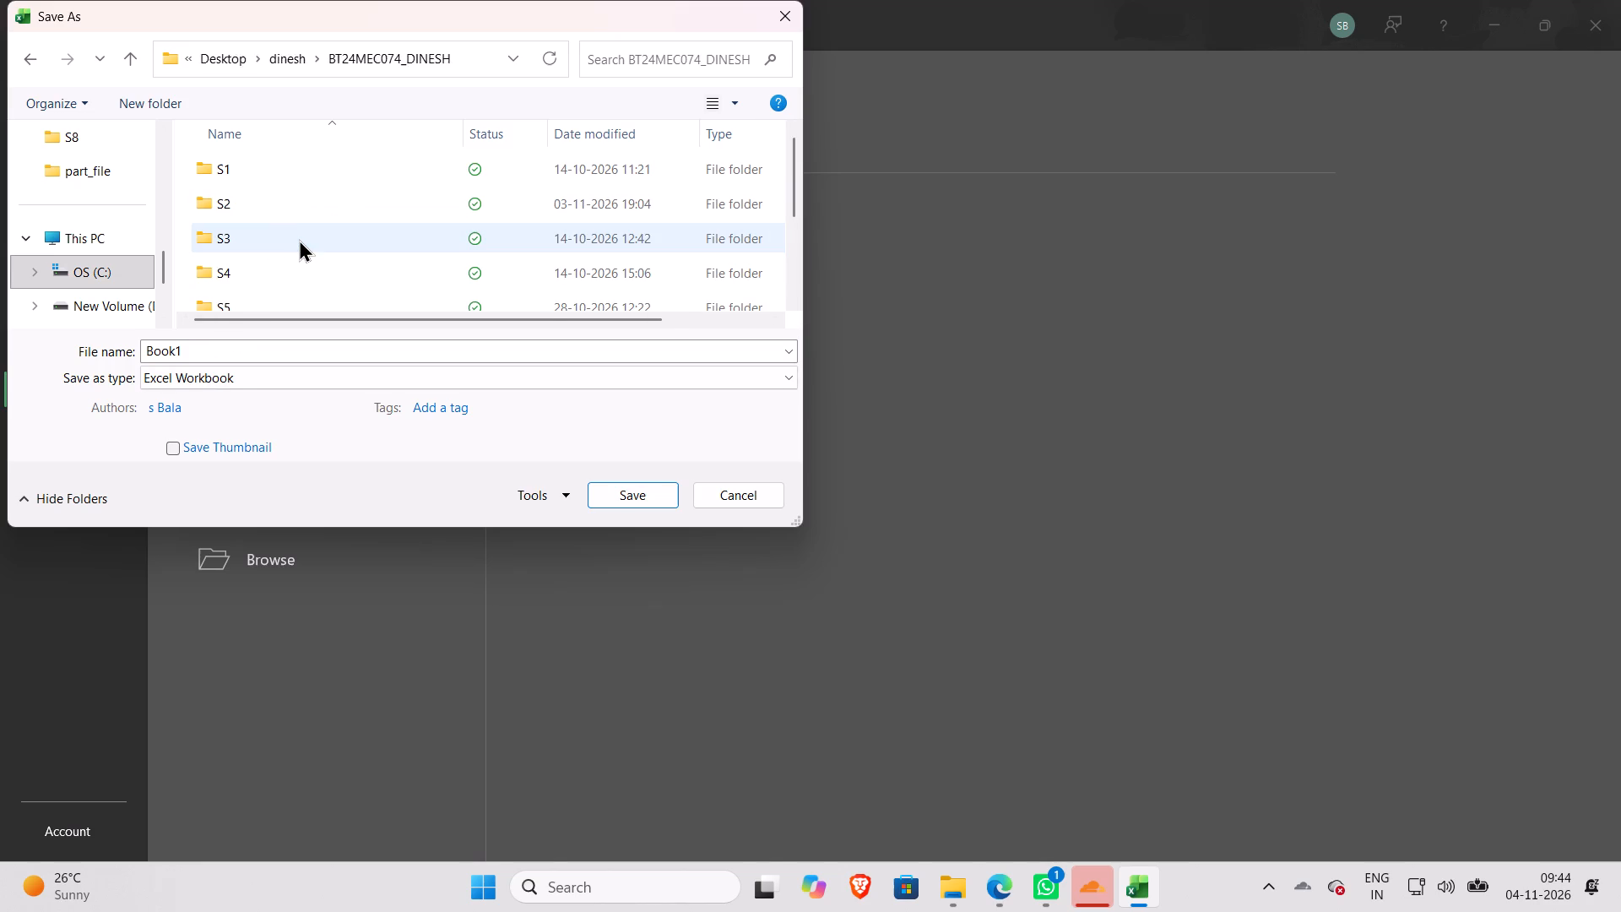
{"action": "scroll", "coordinate": [292, 231], "scroll_direction": "down", "scroll_amount": 9}
{"action": "double_click", "coordinate": [289, 300]}
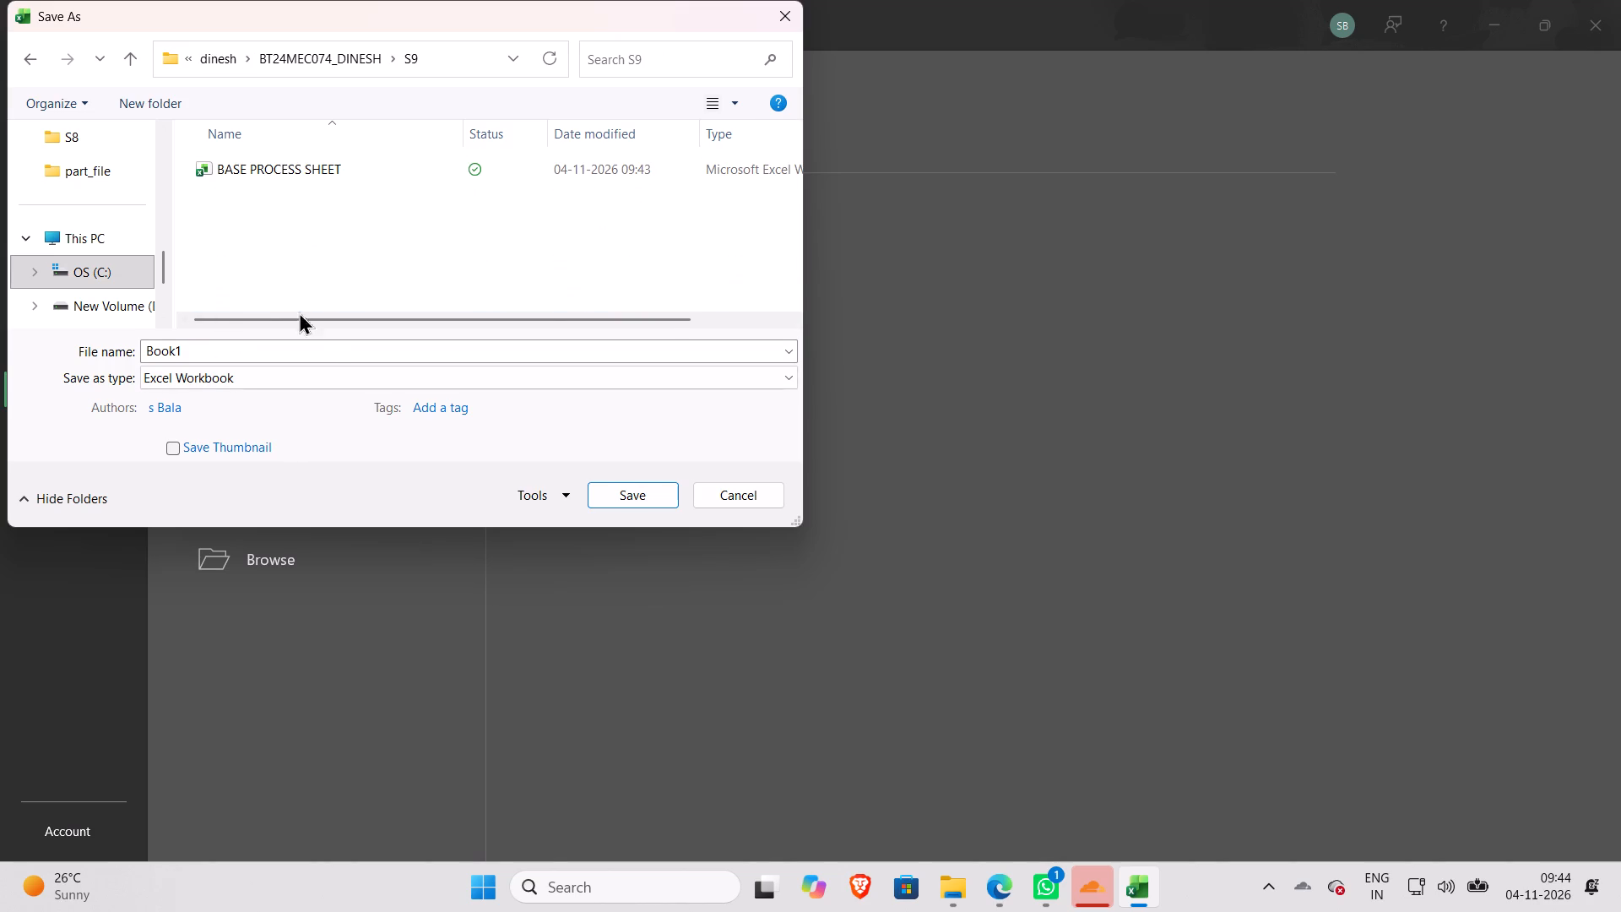
{"action": "left_click_drag", "start_coordinate": [316, 341], "coordinate": [189, 329]}
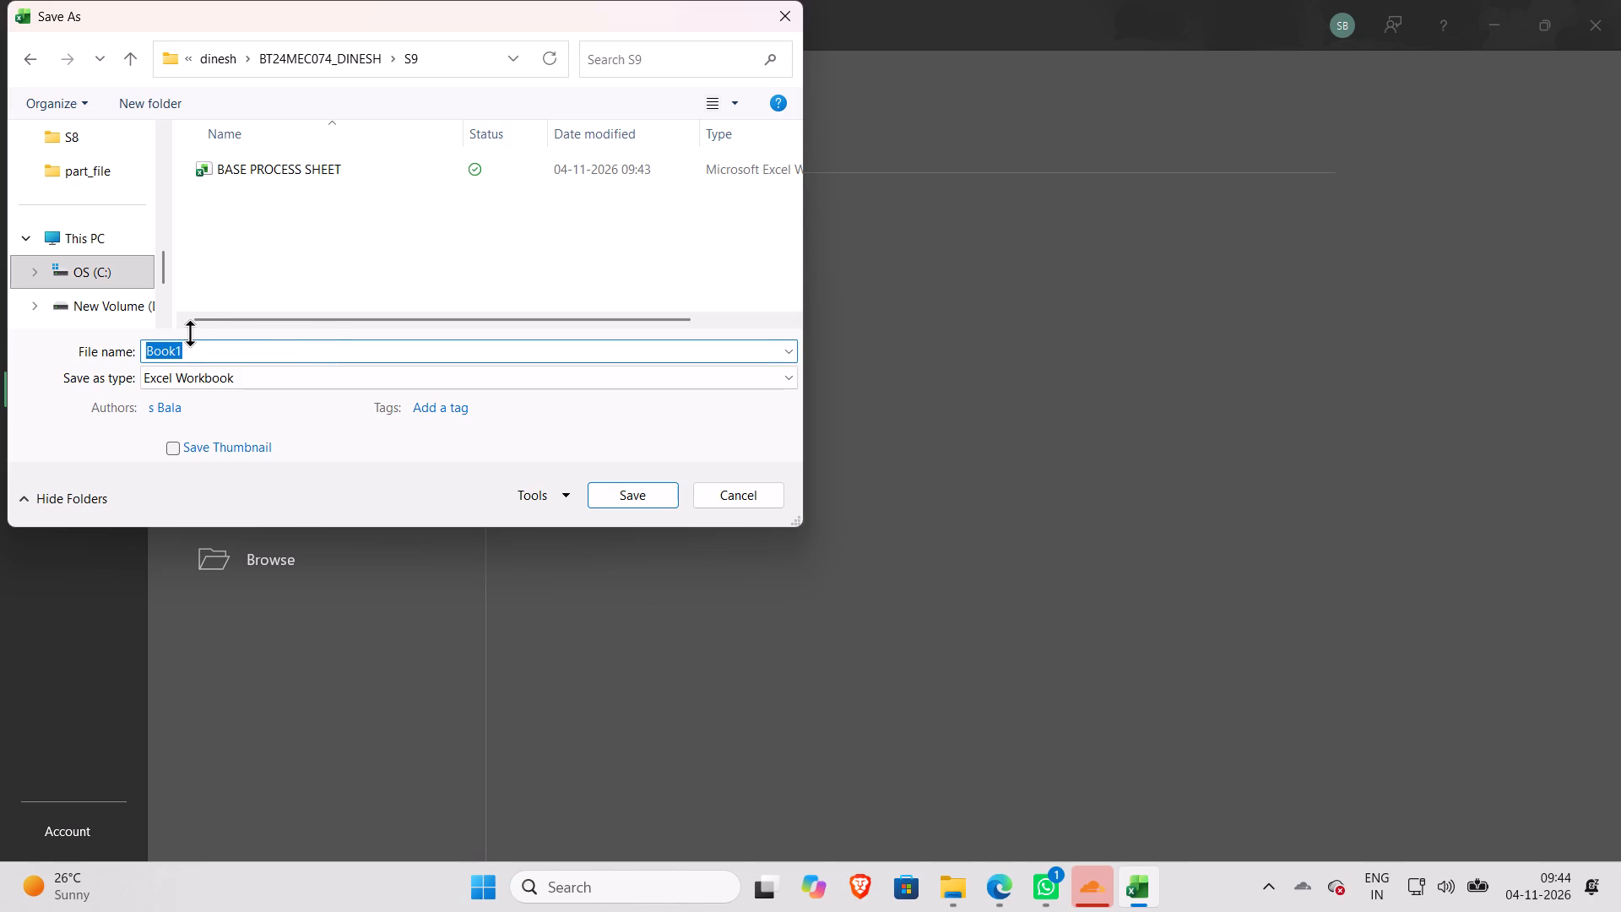
{"action": "type", "text": "BOLT"}
{"action": "key", "text": "space"}
{"action": "type", "text": "PROCESS SHEET"}
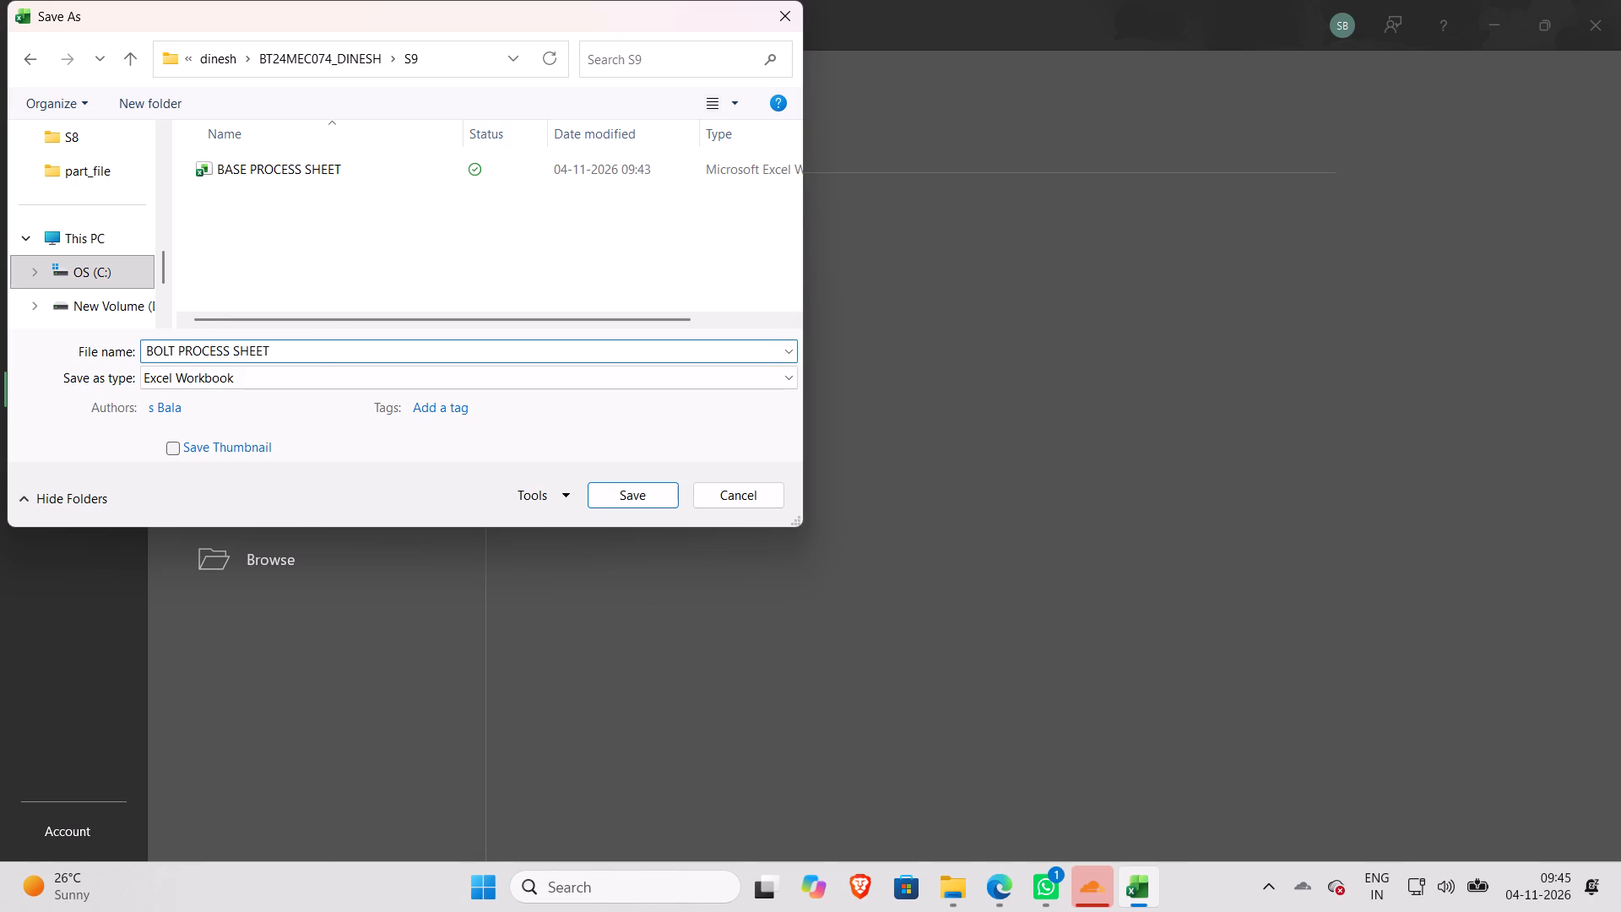
{"action": "left_click", "coordinate": [768, 381]}
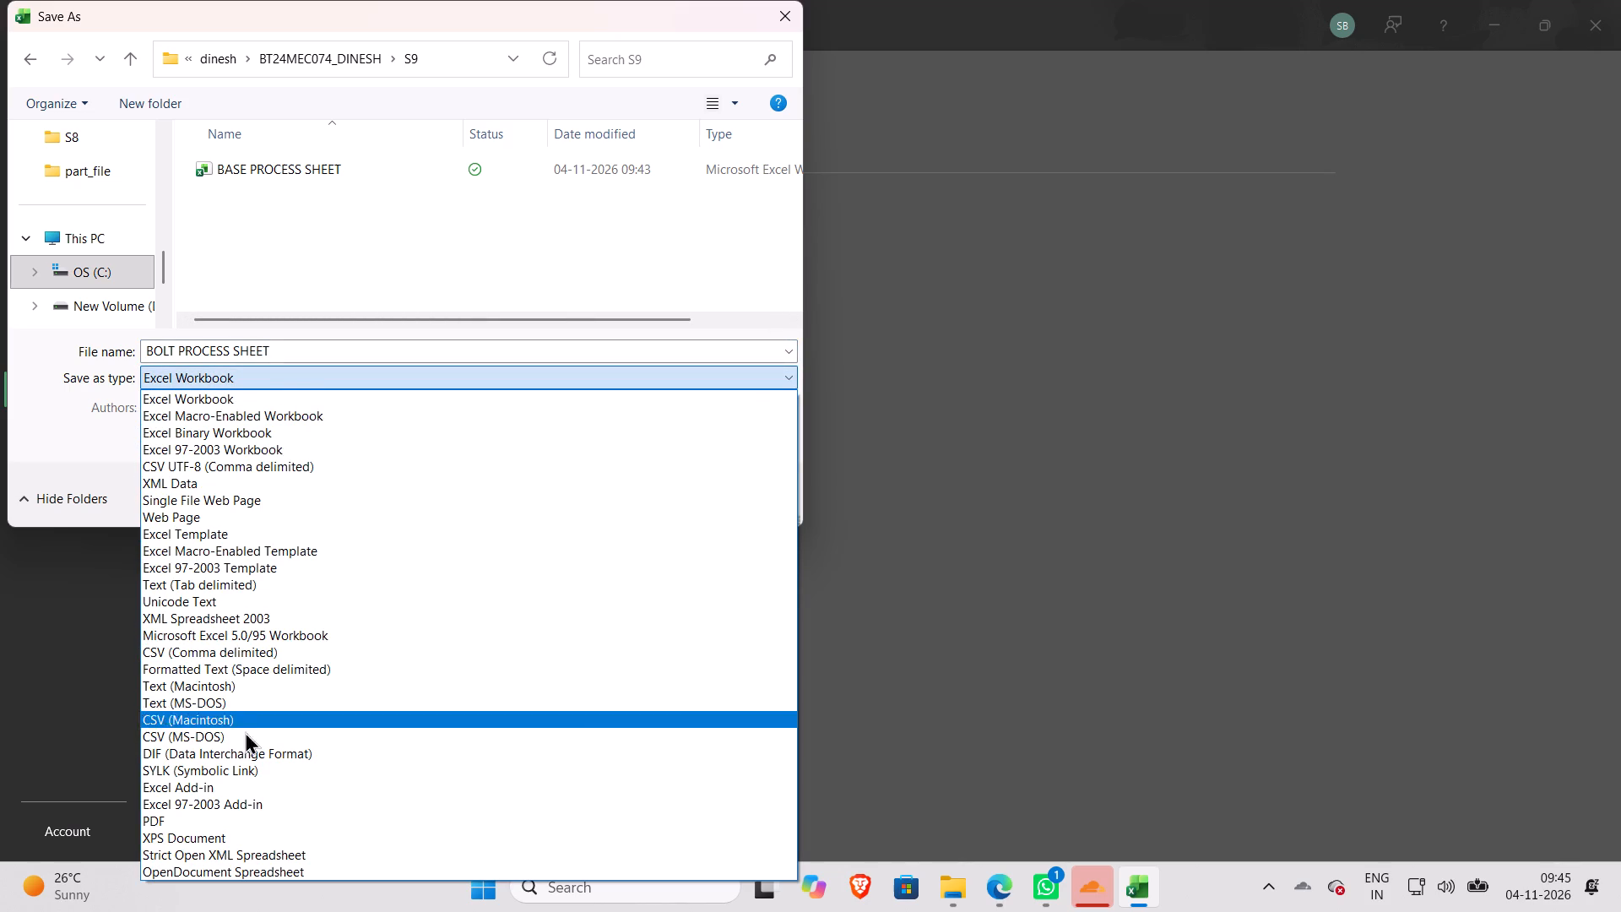
{"action": "left_click", "coordinate": [1065, 569]}
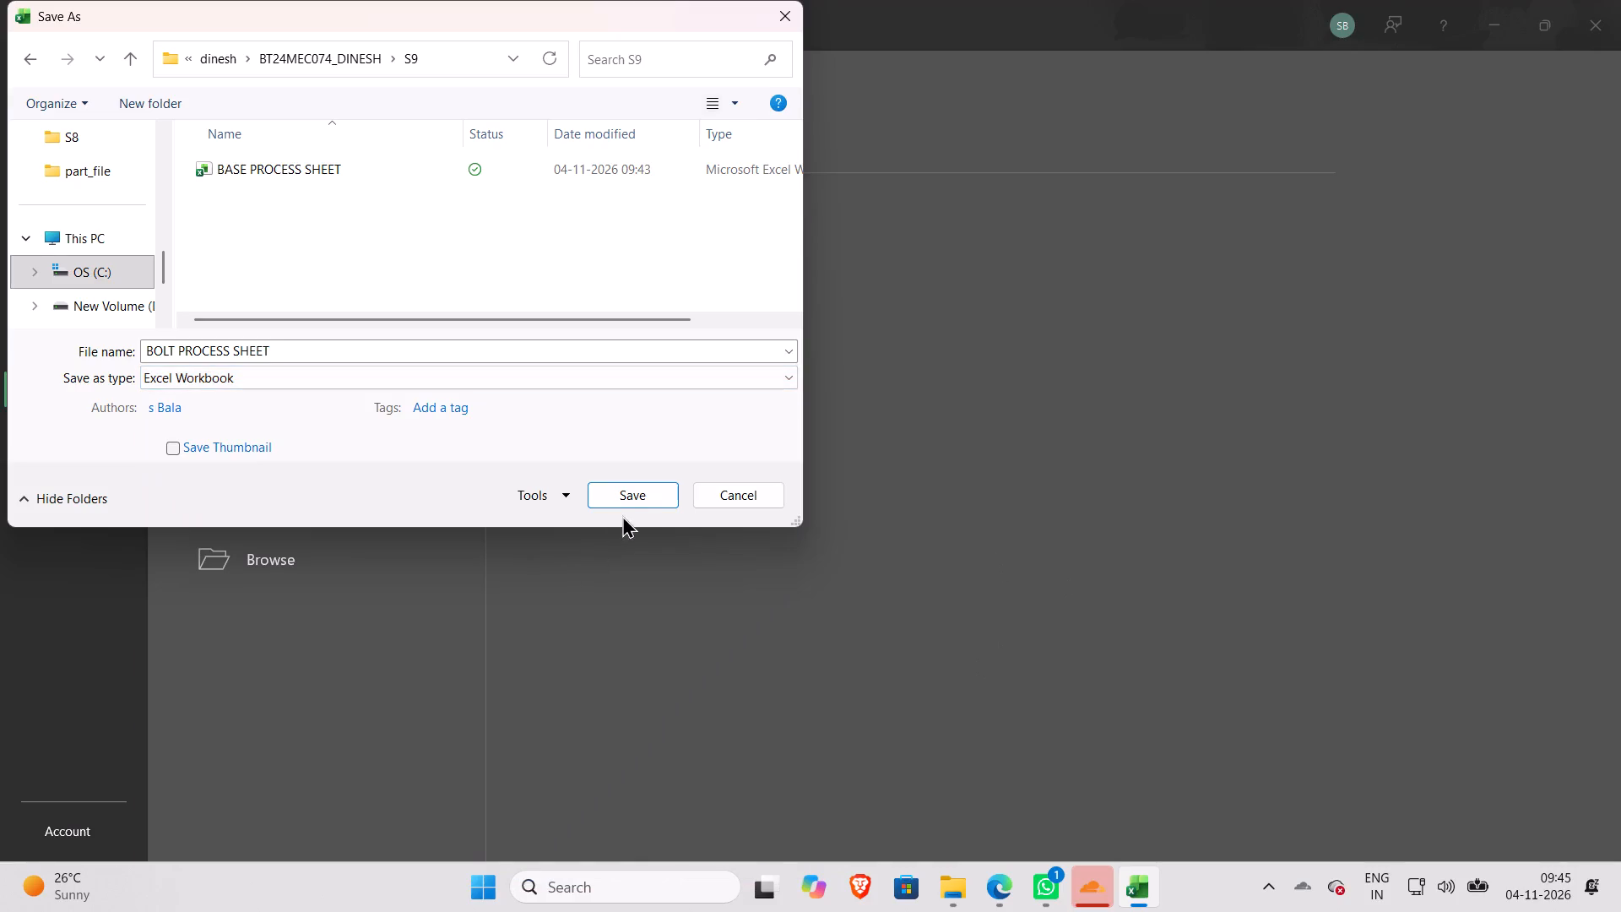
{"action": "left_click", "coordinate": [614, 492]}
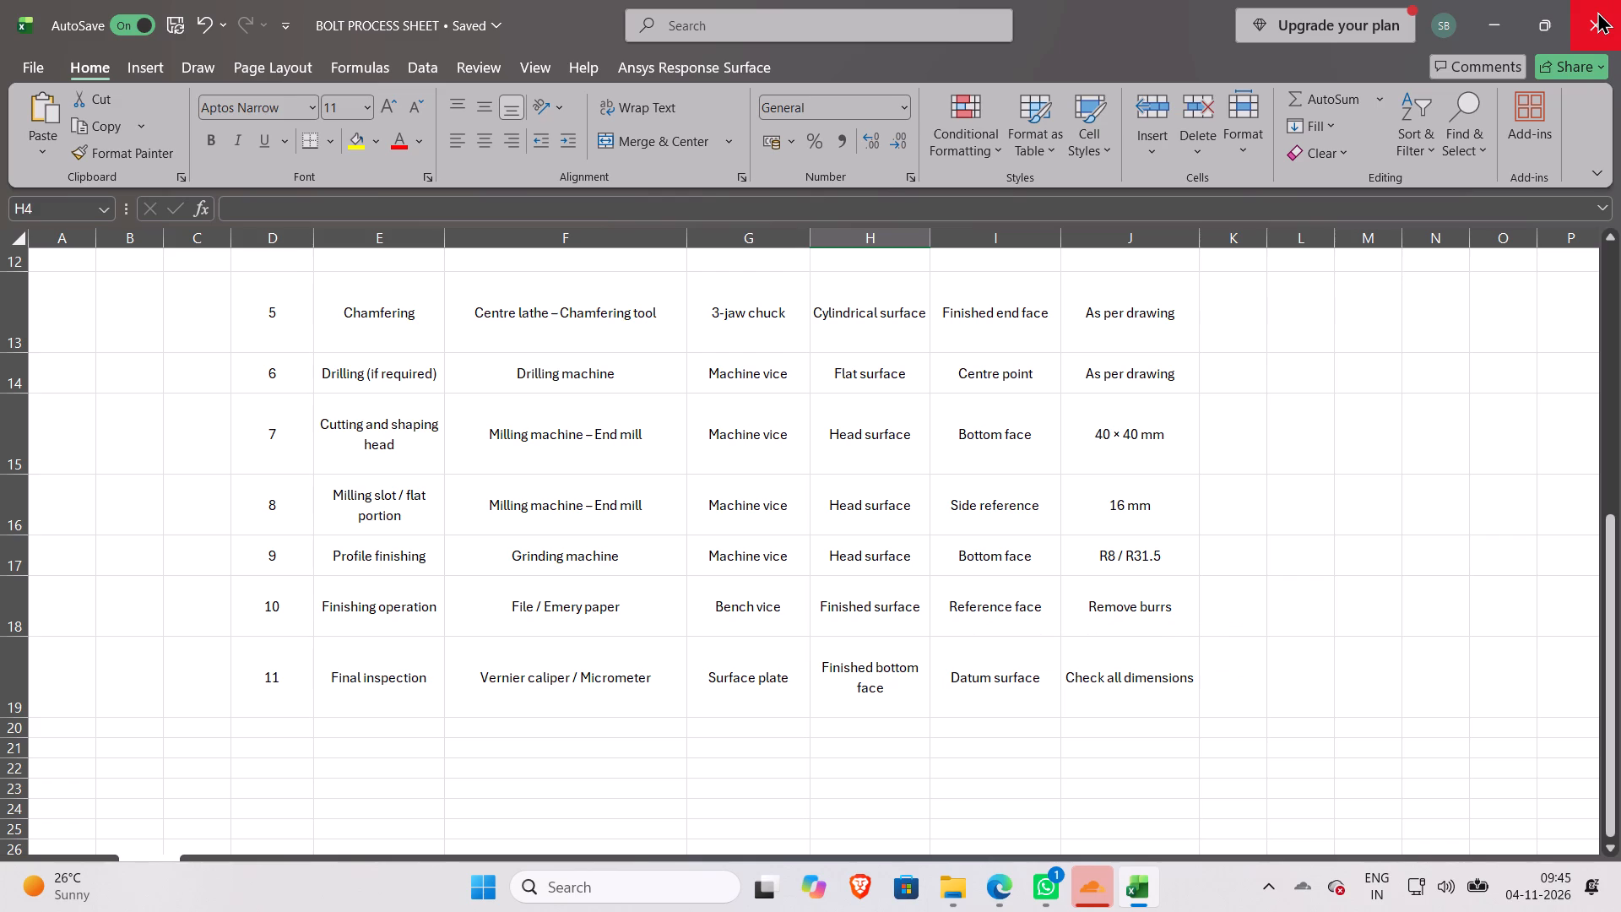
Switch to File Explorer, browse to the S9 folder under Desktop > dinesh, and open the BASE PROCESS SHEET workbook.
{"action": "left_click", "coordinate": [1500, 23]}
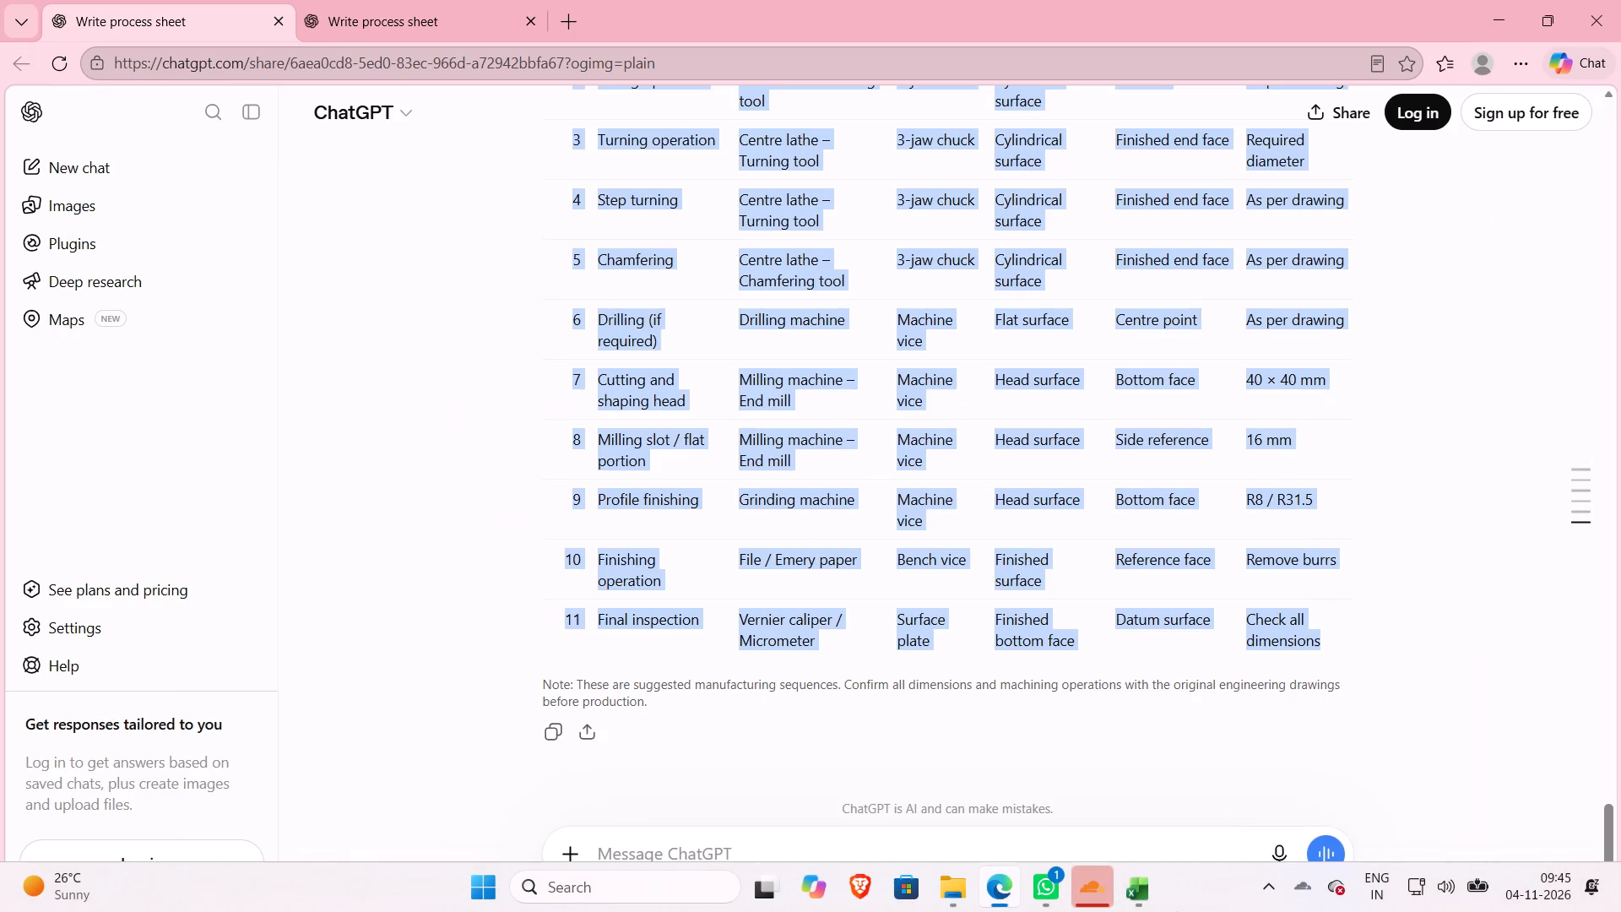
{"action": "left_click", "coordinate": [1465, 368]}
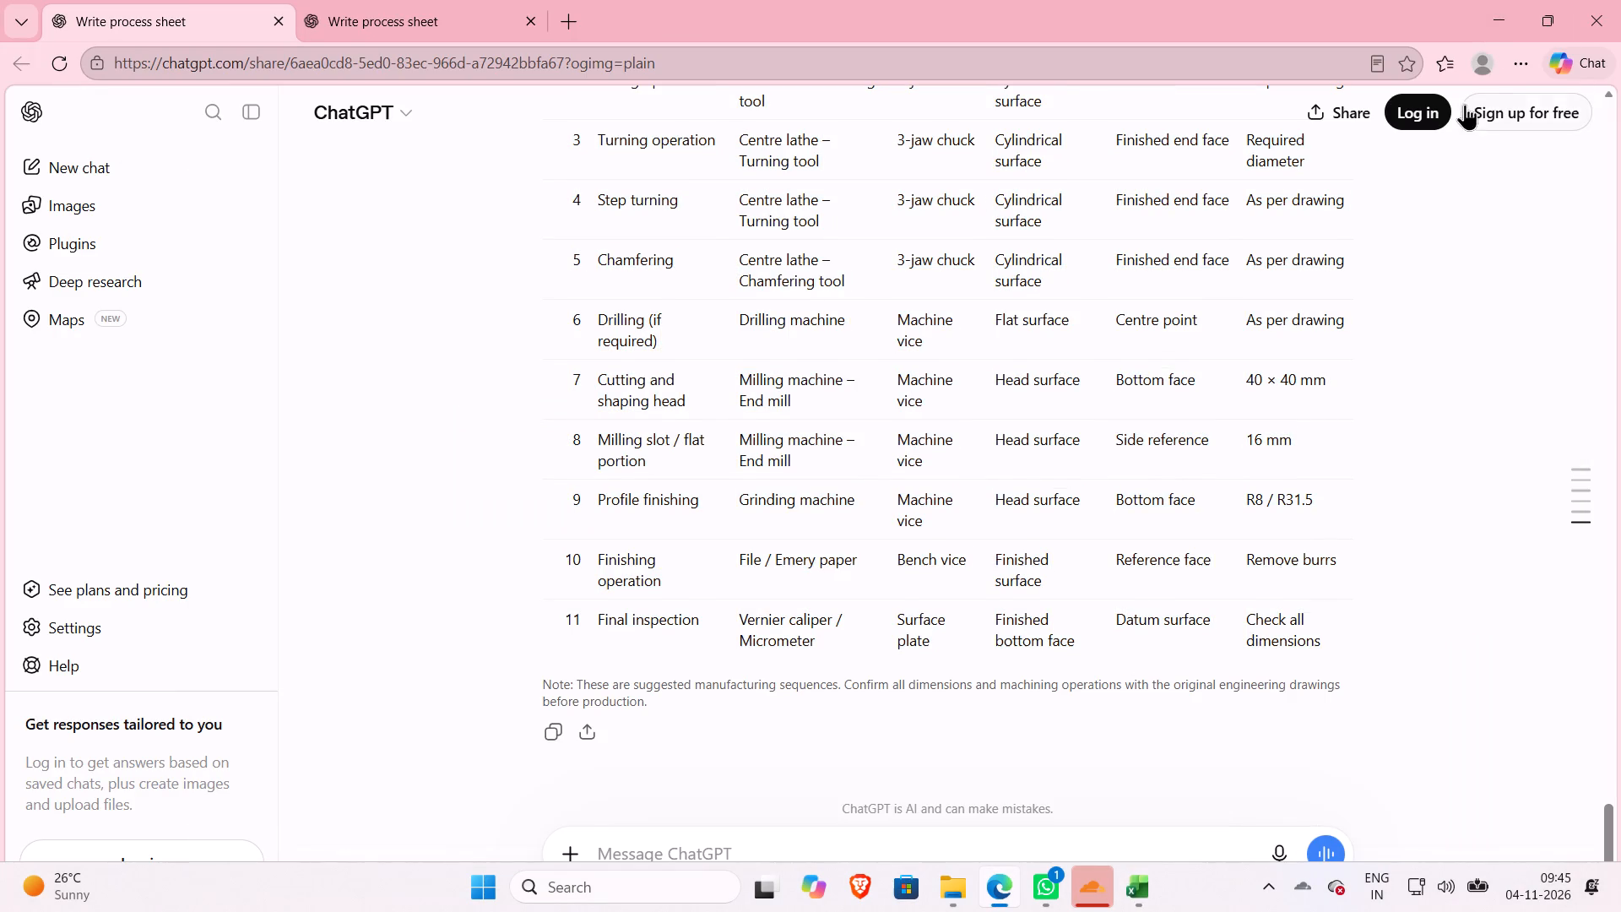
{"action": "left_click", "coordinate": [1496, 19]}
{"action": "left_click", "coordinate": [1519, 61]}
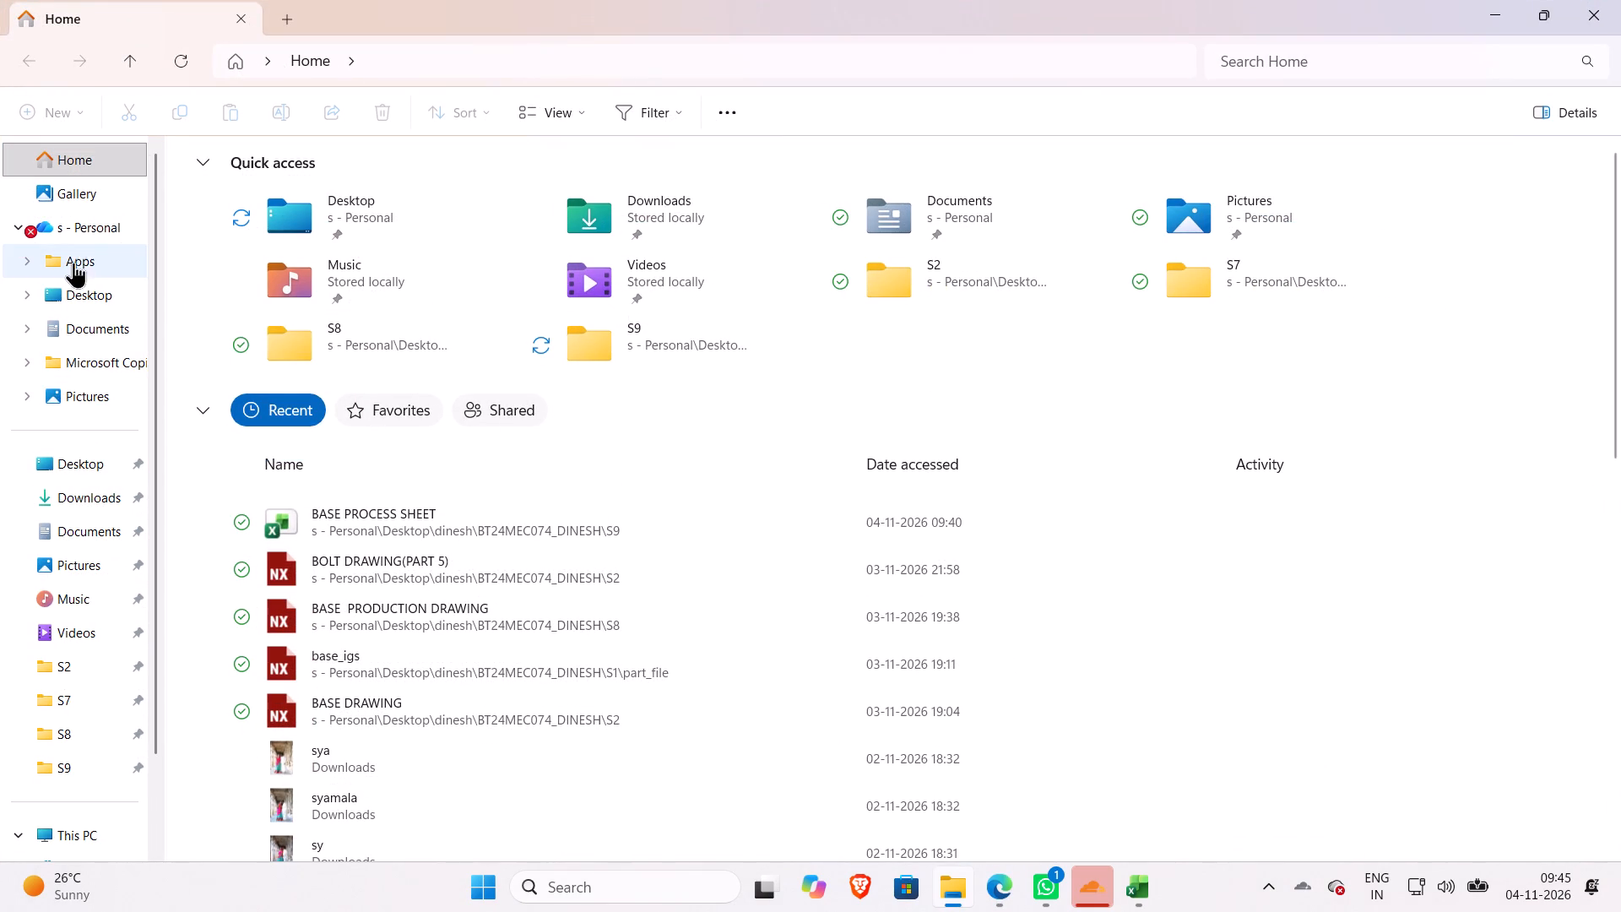
{"action": "double_click", "coordinate": [90, 459]}
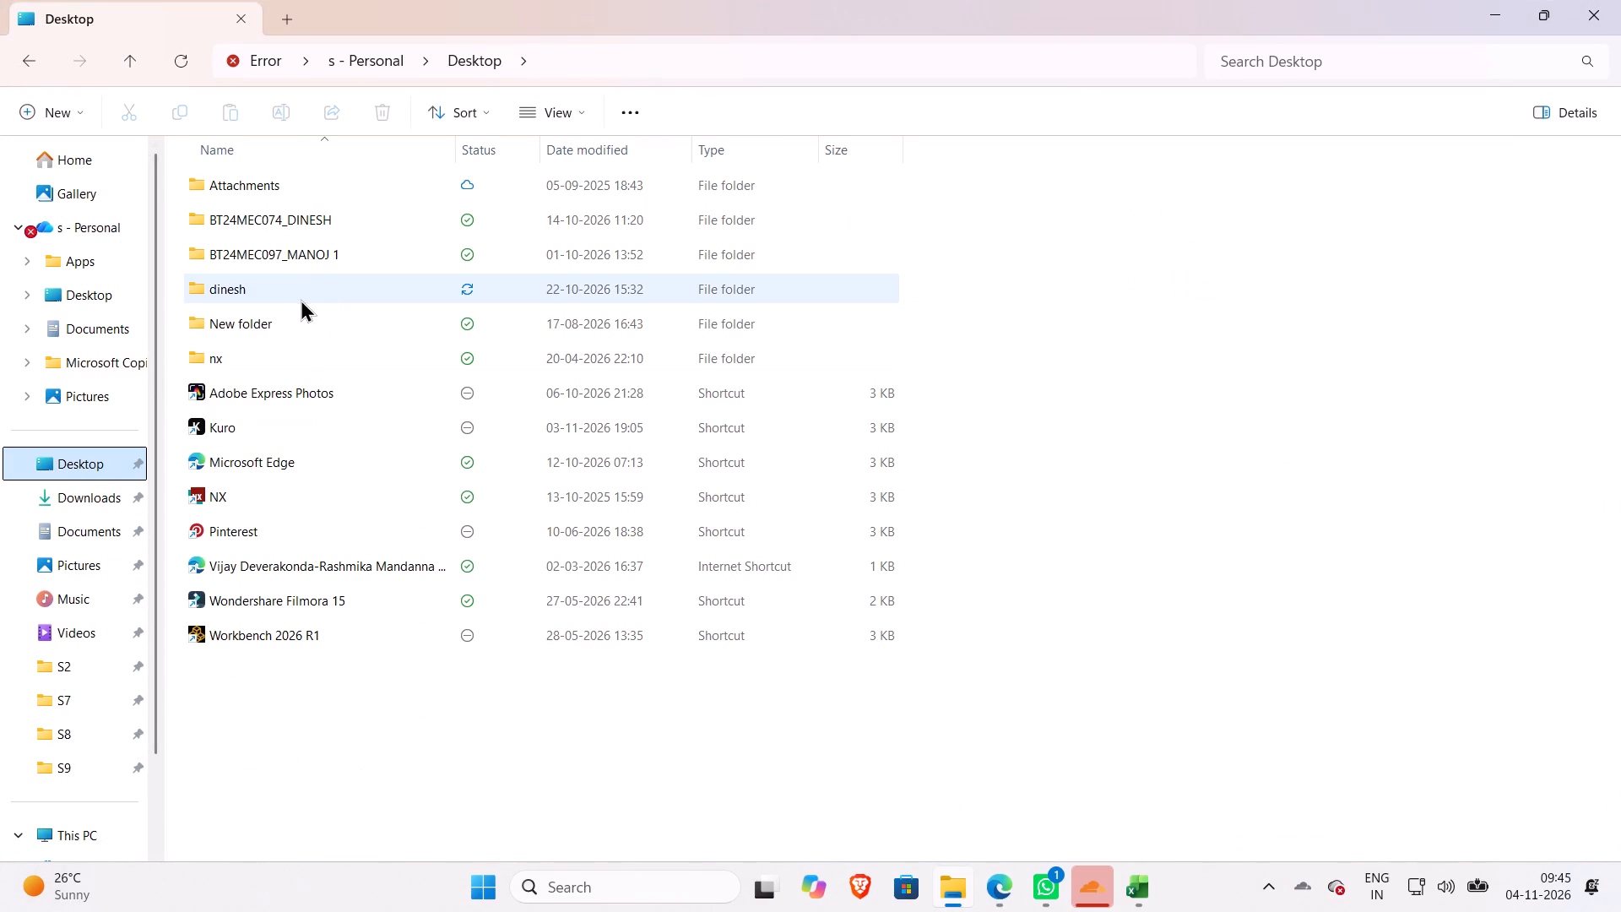
{"action": "double_click", "coordinate": [300, 295]}
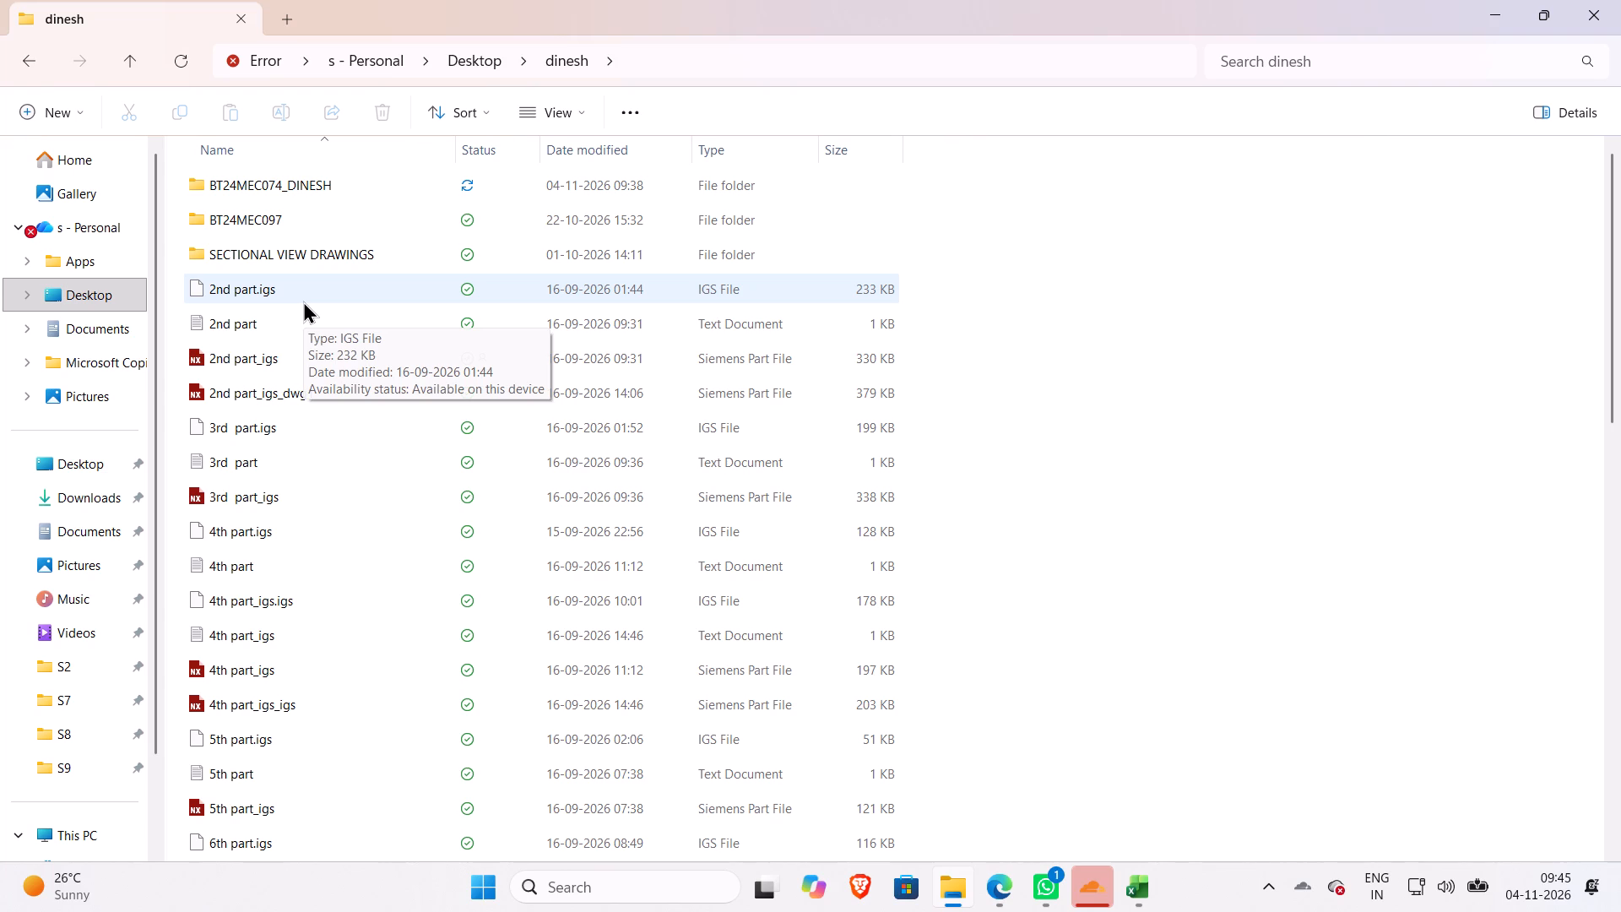
{"action": "double_click", "coordinate": [345, 192]}
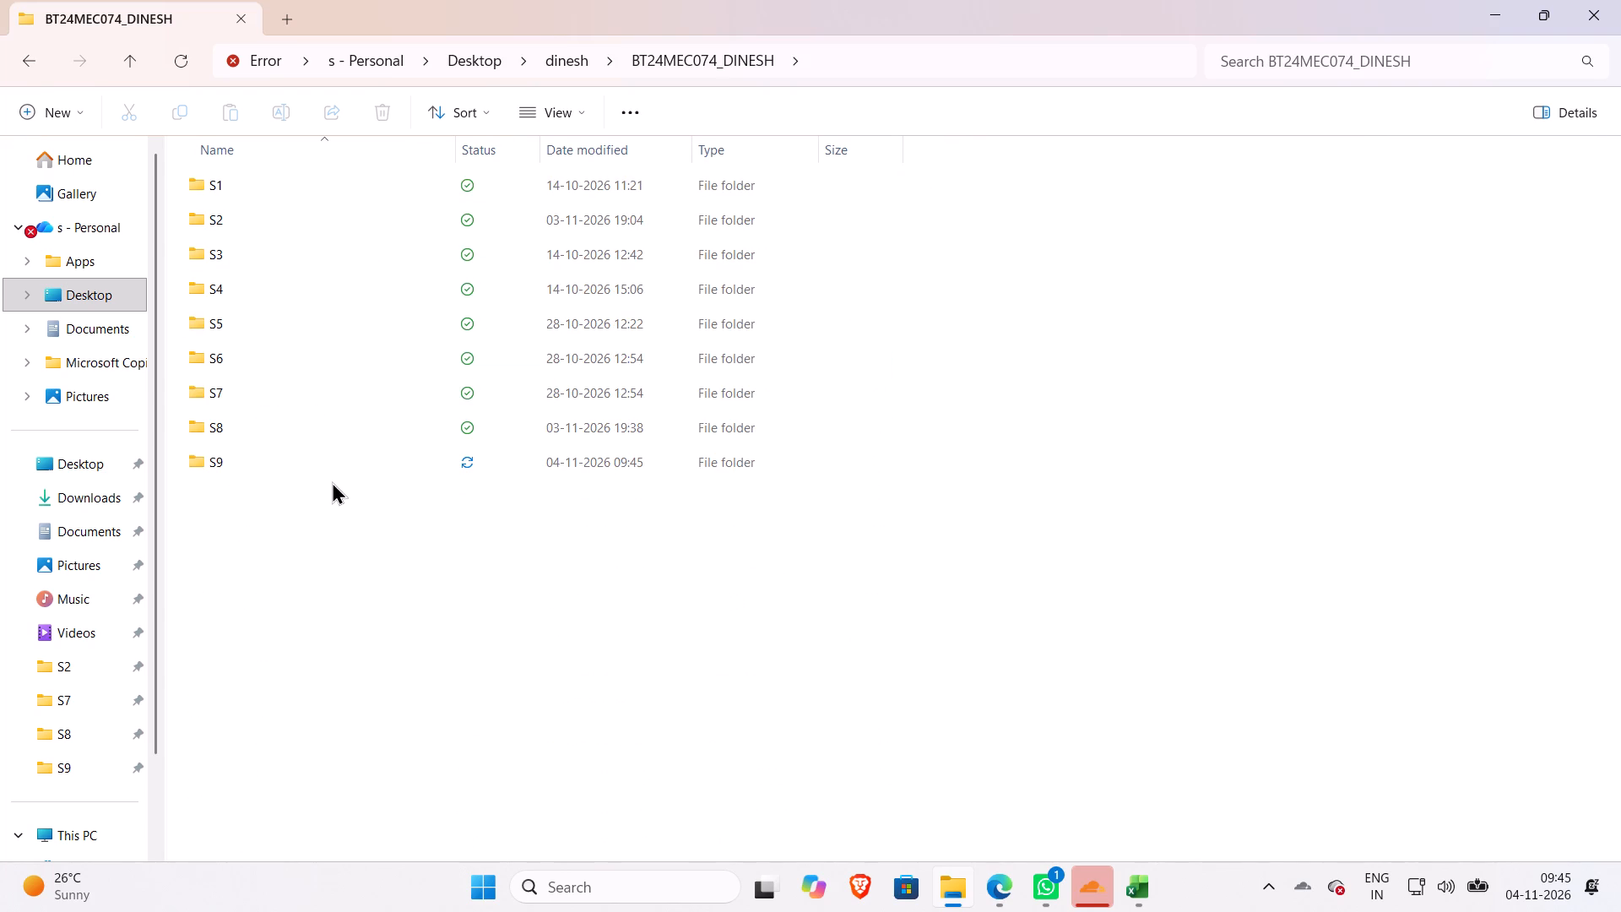
{"action": "left_click", "coordinate": [327, 465]}
{"action": "left_click", "coordinate": [338, 451]}
{"action": "double_click", "coordinate": [338, 456]}
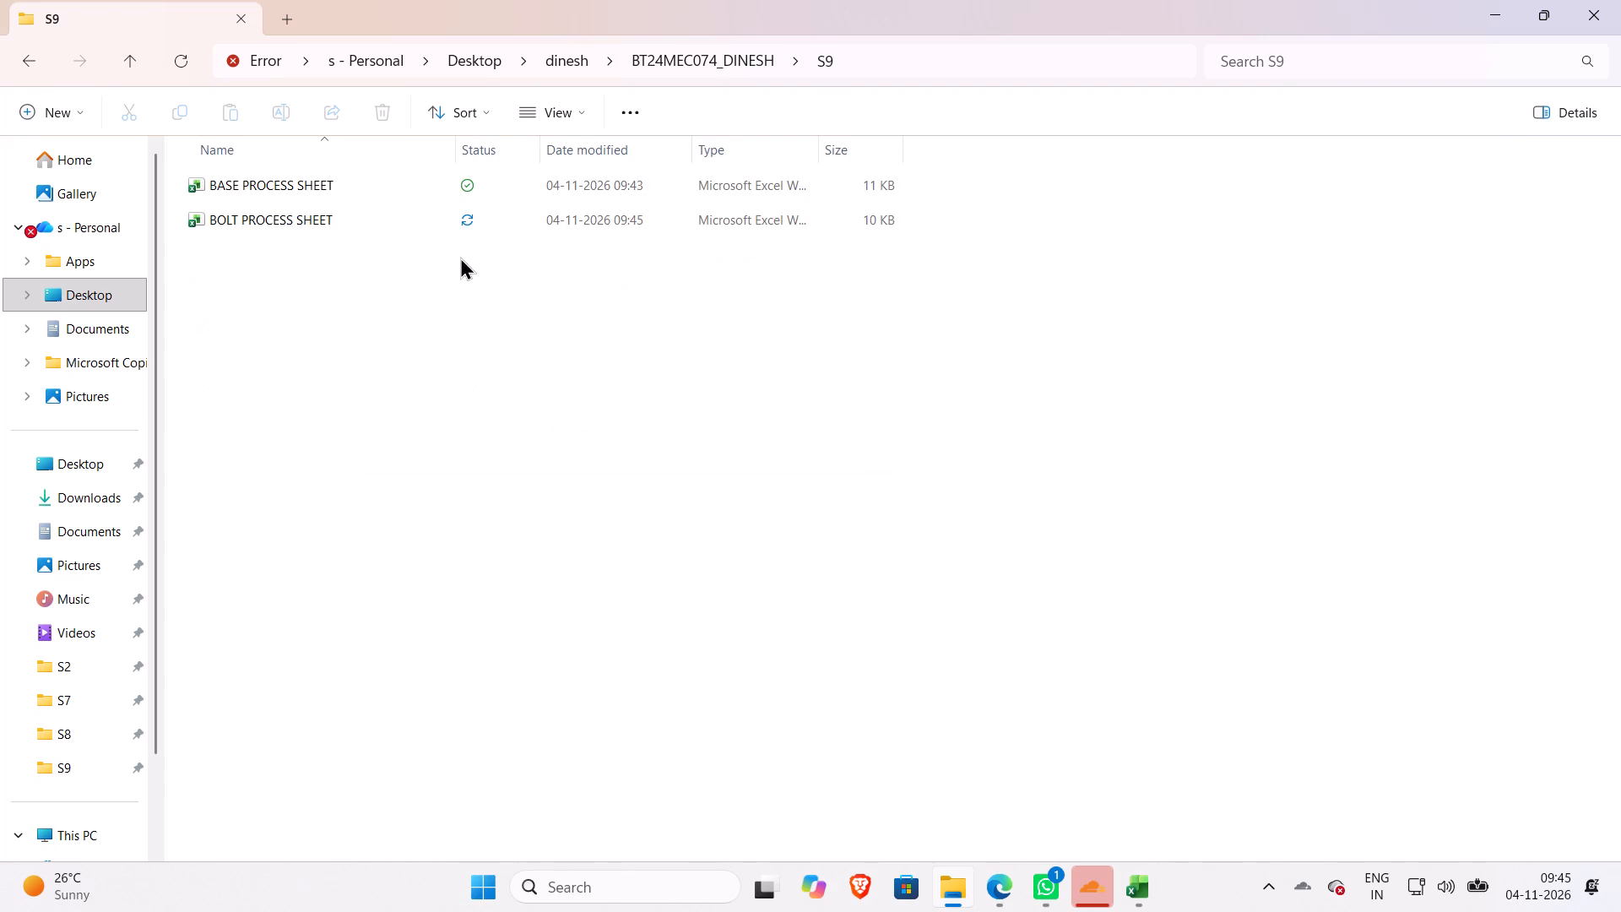
{"action": "right_click", "coordinate": [350, 197]}
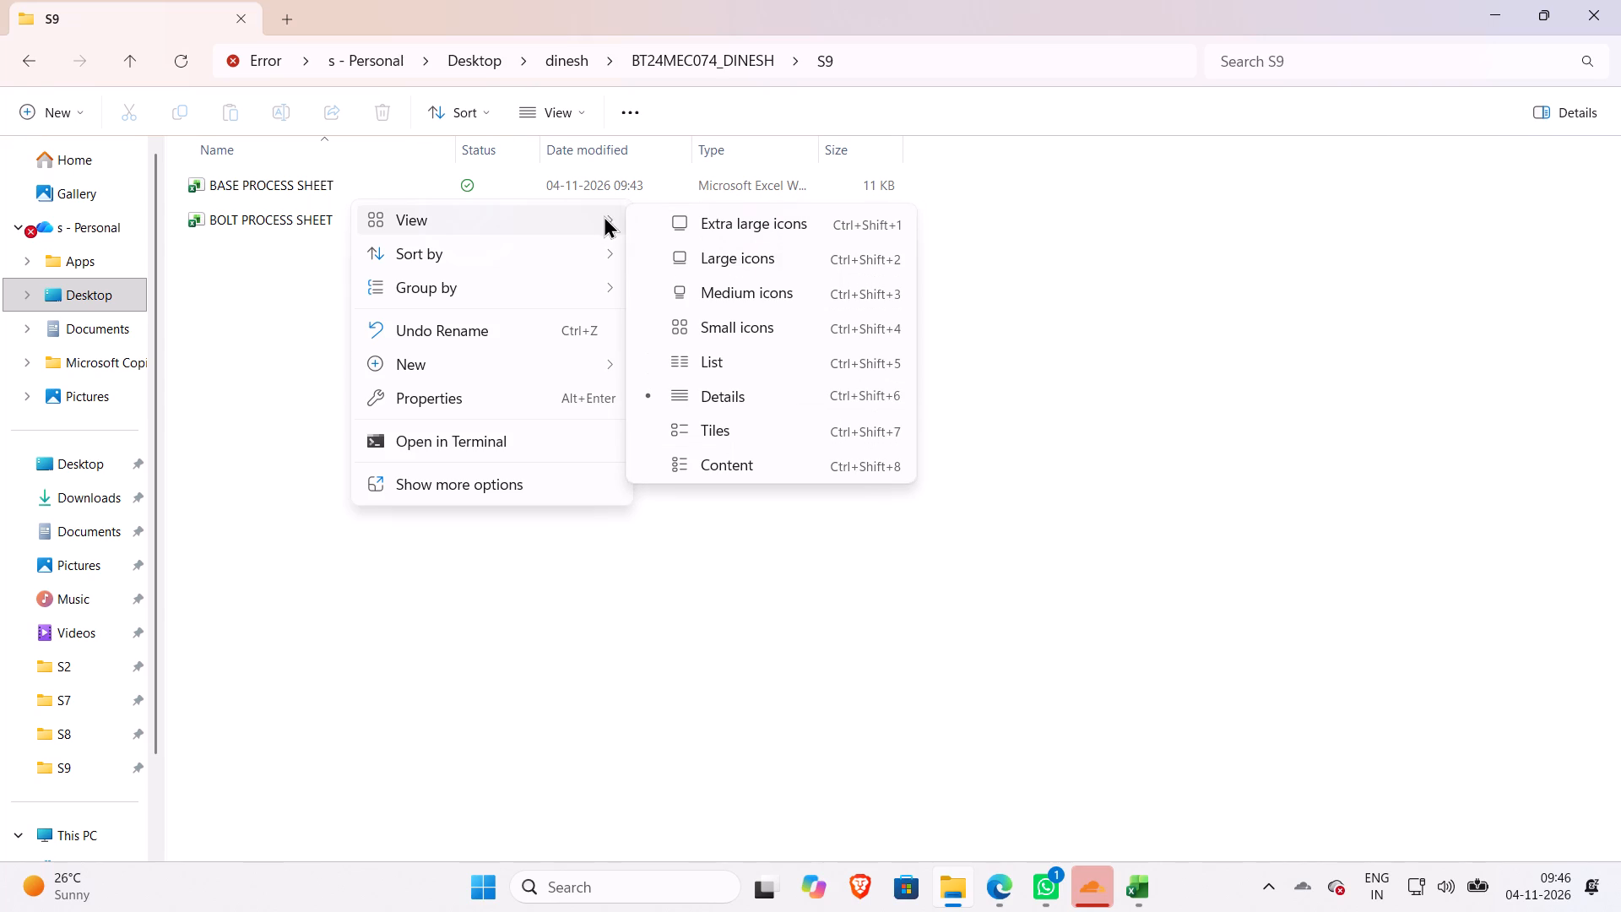
{"action": "left_click", "coordinate": [577, 594]}
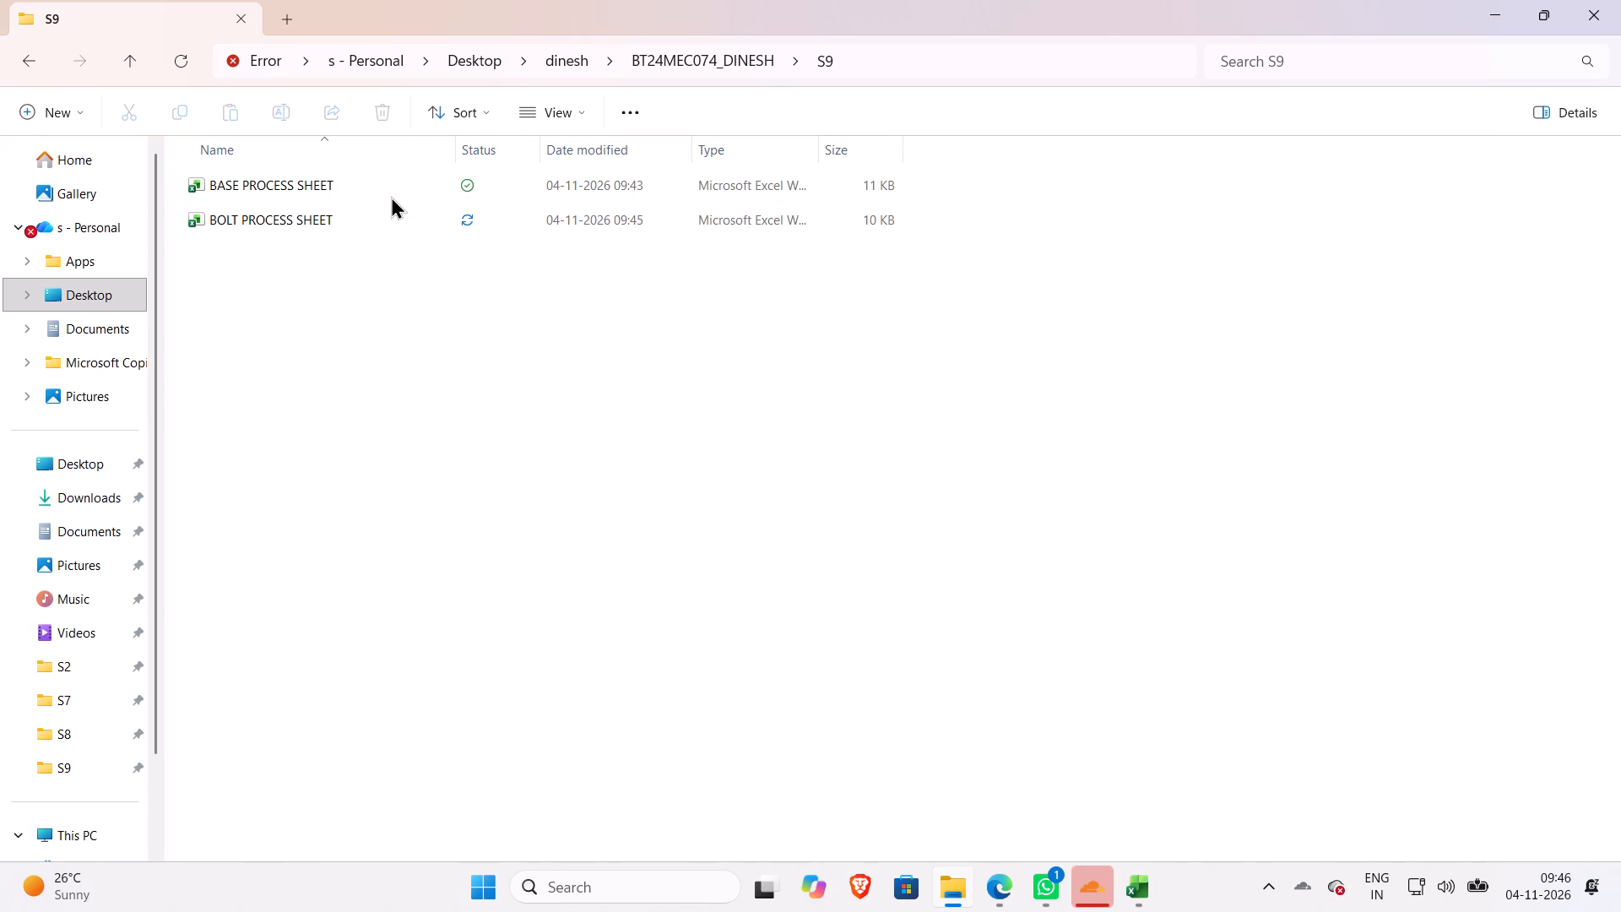
{"action": "double_click", "coordinate": [391, 193]}
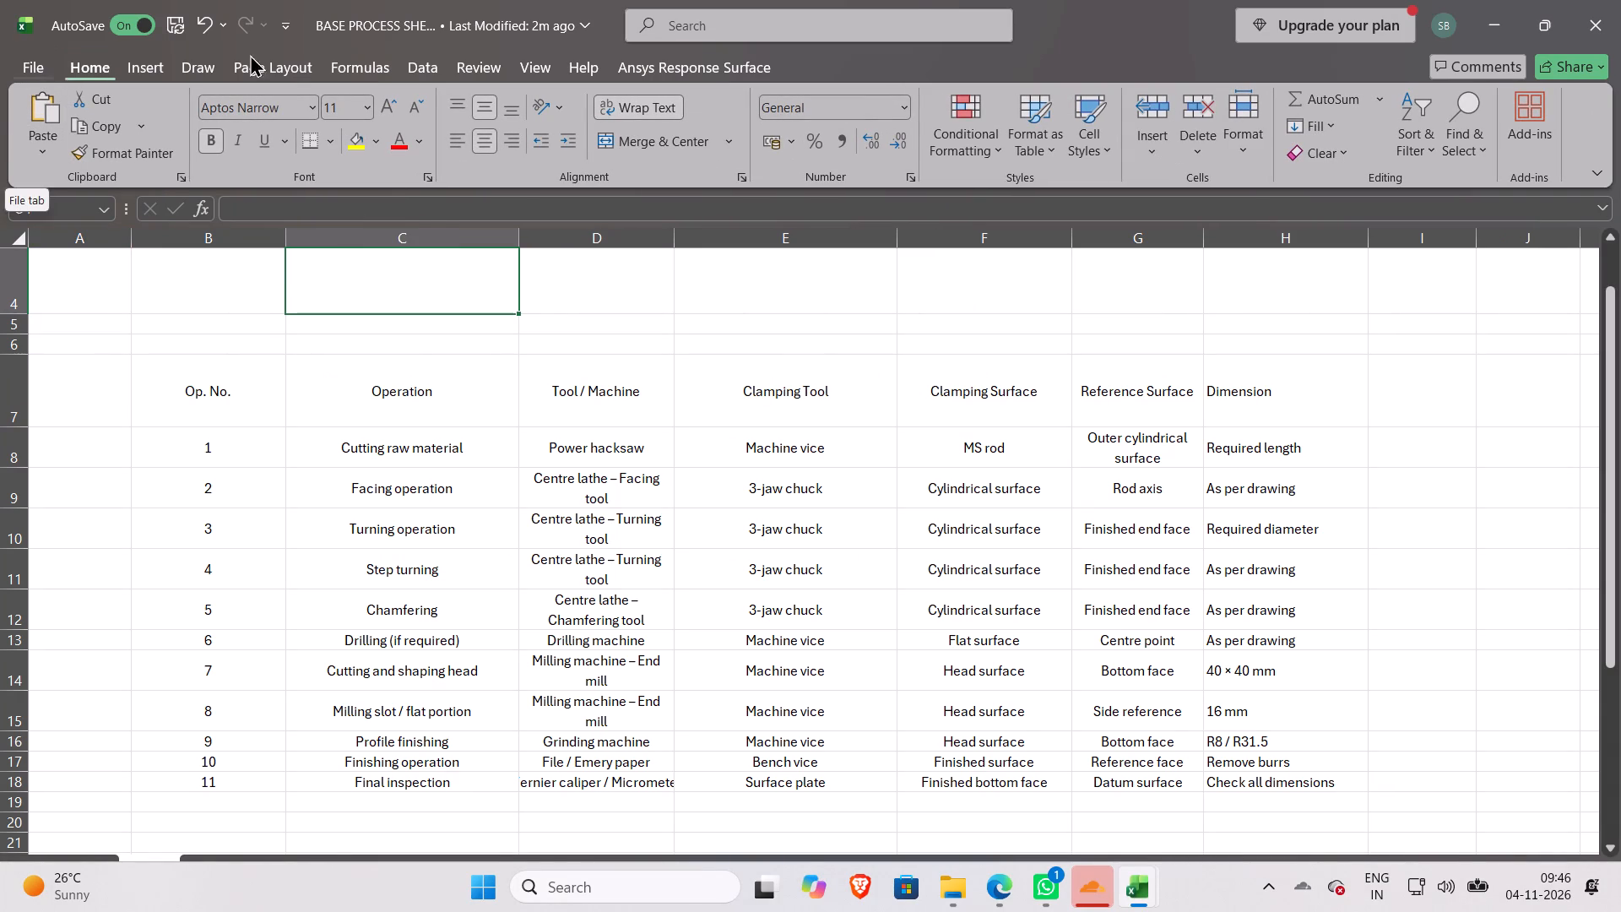
Open the sharing options for the BASE PROCESS SHEET workbook.
{"action": "left_click", "coordinate": [1574, 64]}
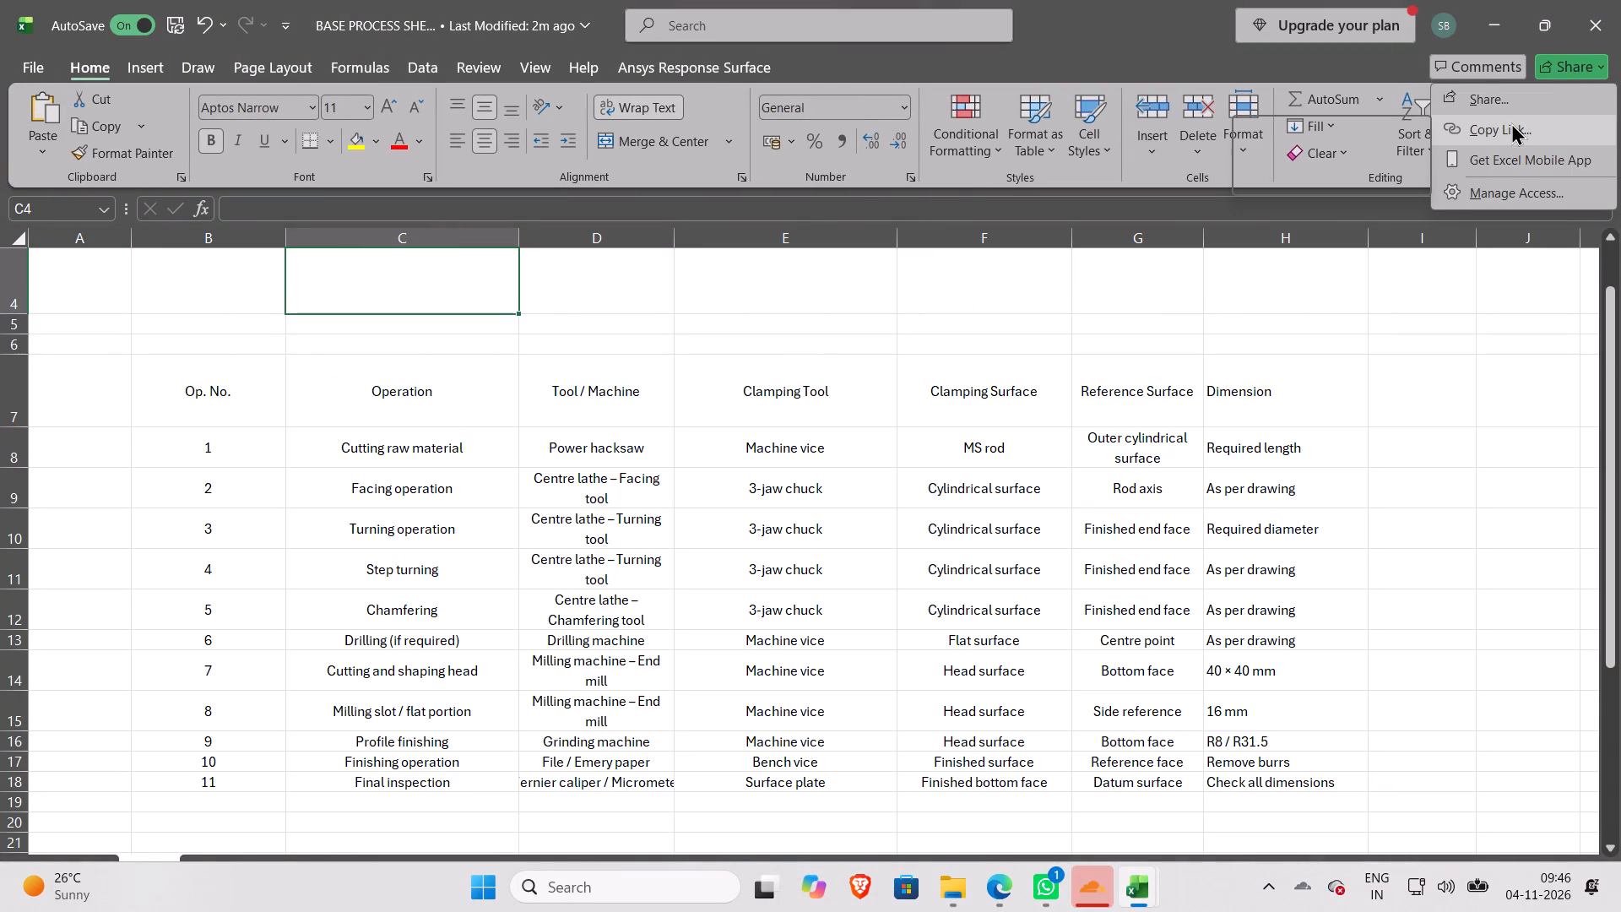
{"action": "left_click", "coordinate": [1497, 99]}
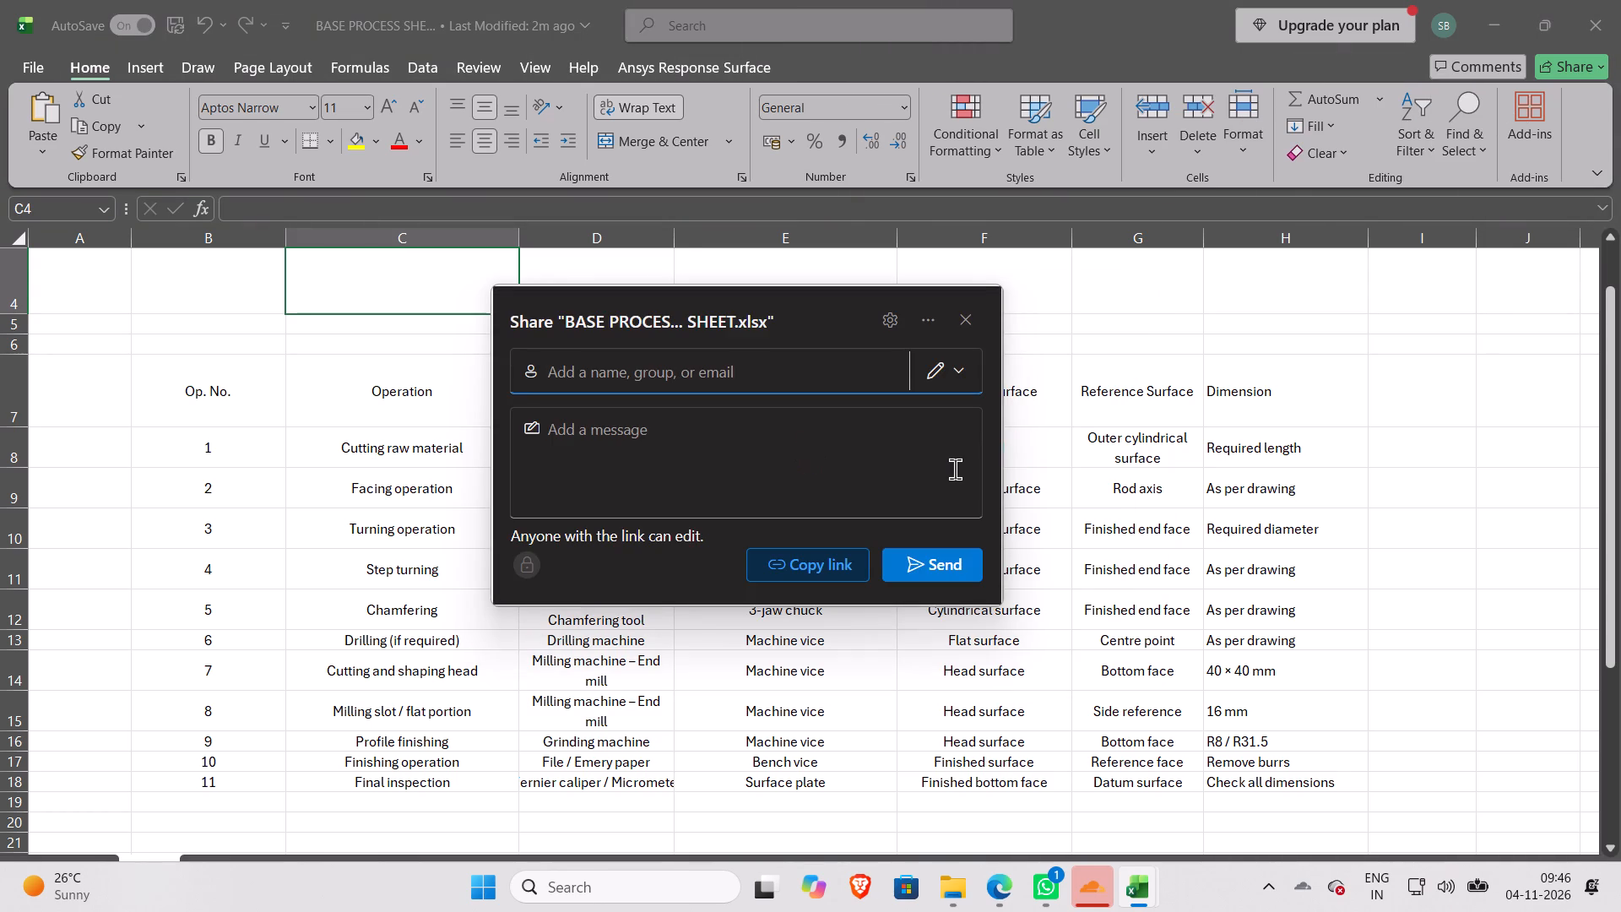